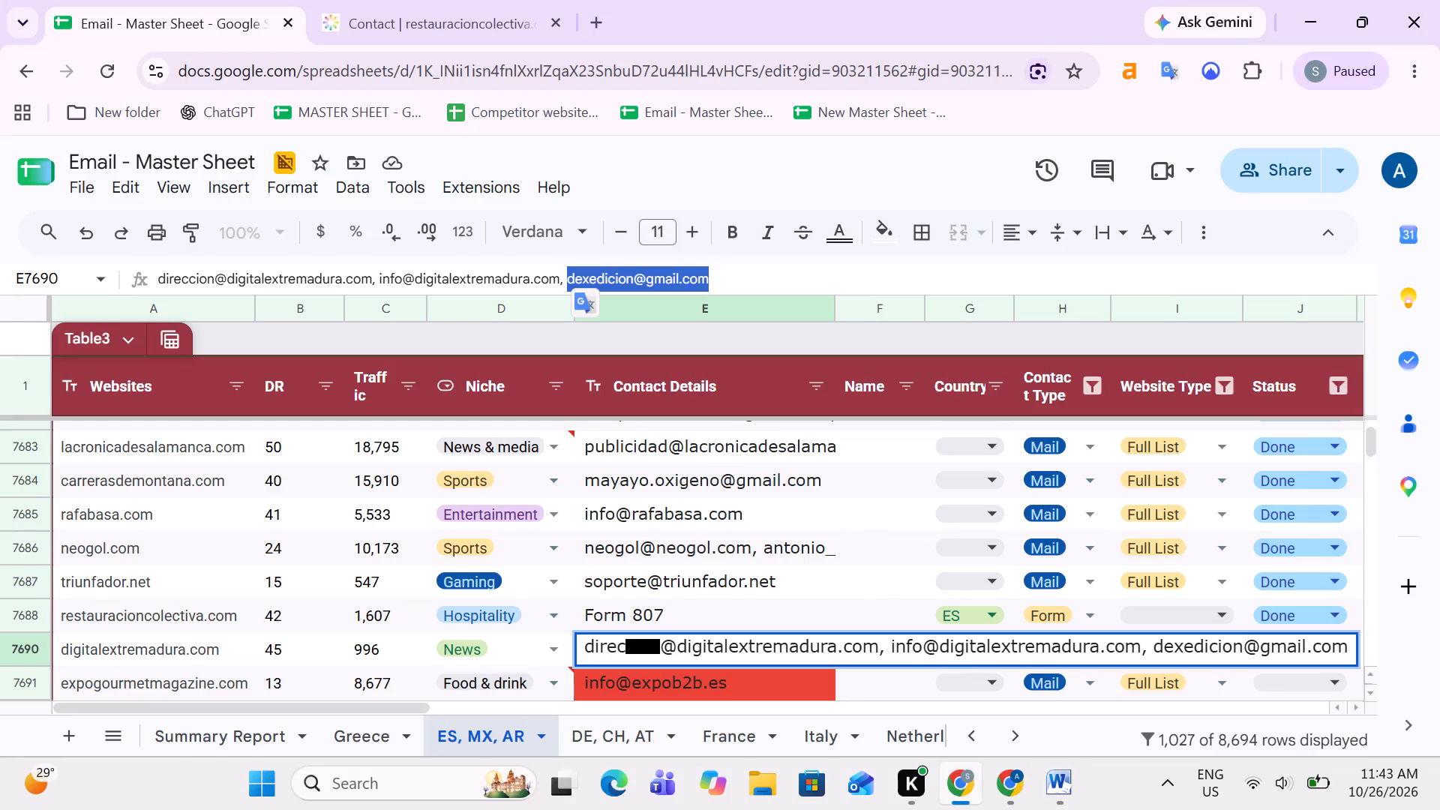
Leave the contact details cell of digitalextremadura.com and select the Name cell in the same row.
left_click(883, 612)
key("Down")
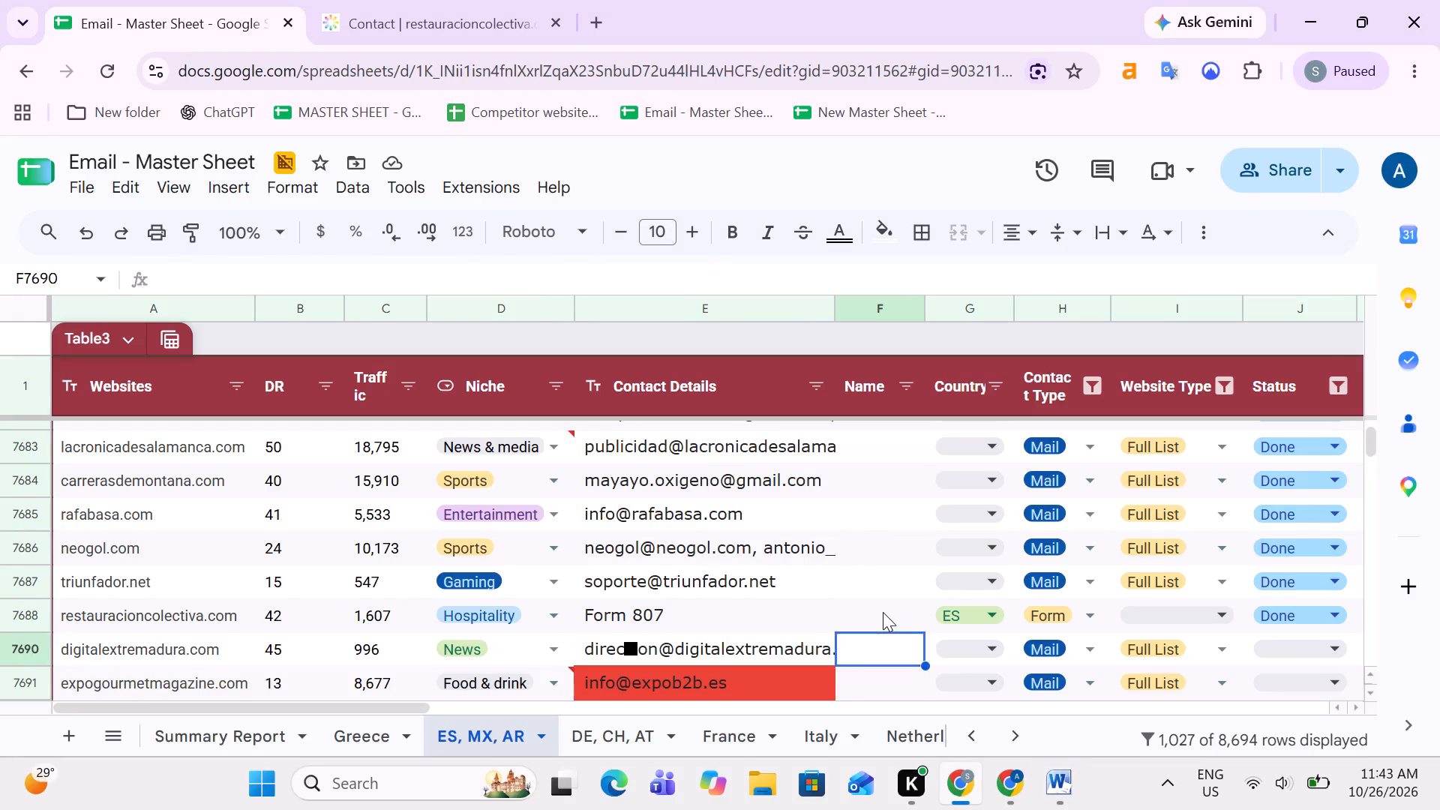
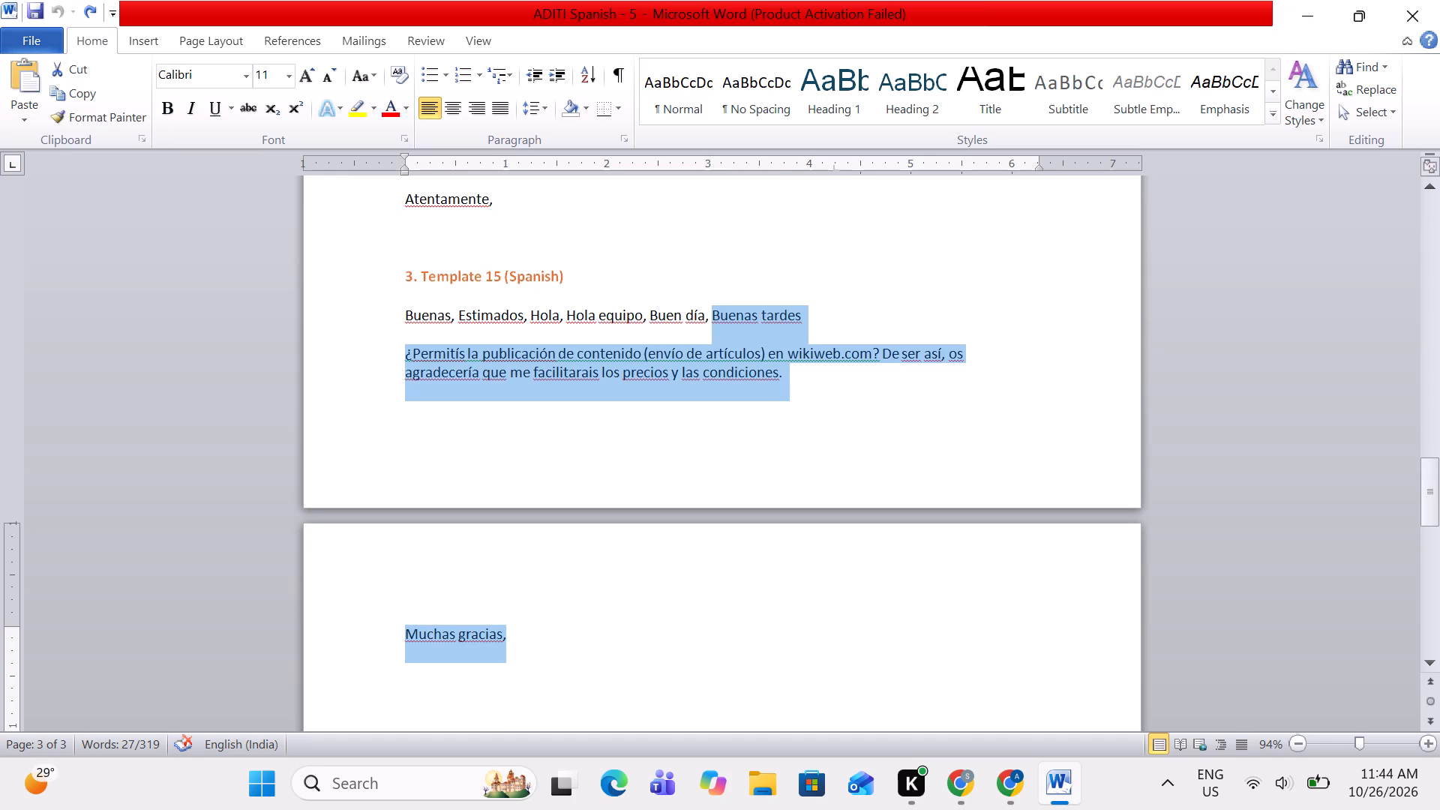
Check the text above Template 15 in the Spanish templates document, and return to the Email - Master Sheet spreadsheet in the browser.
scroll(615, 582, "up", 2)
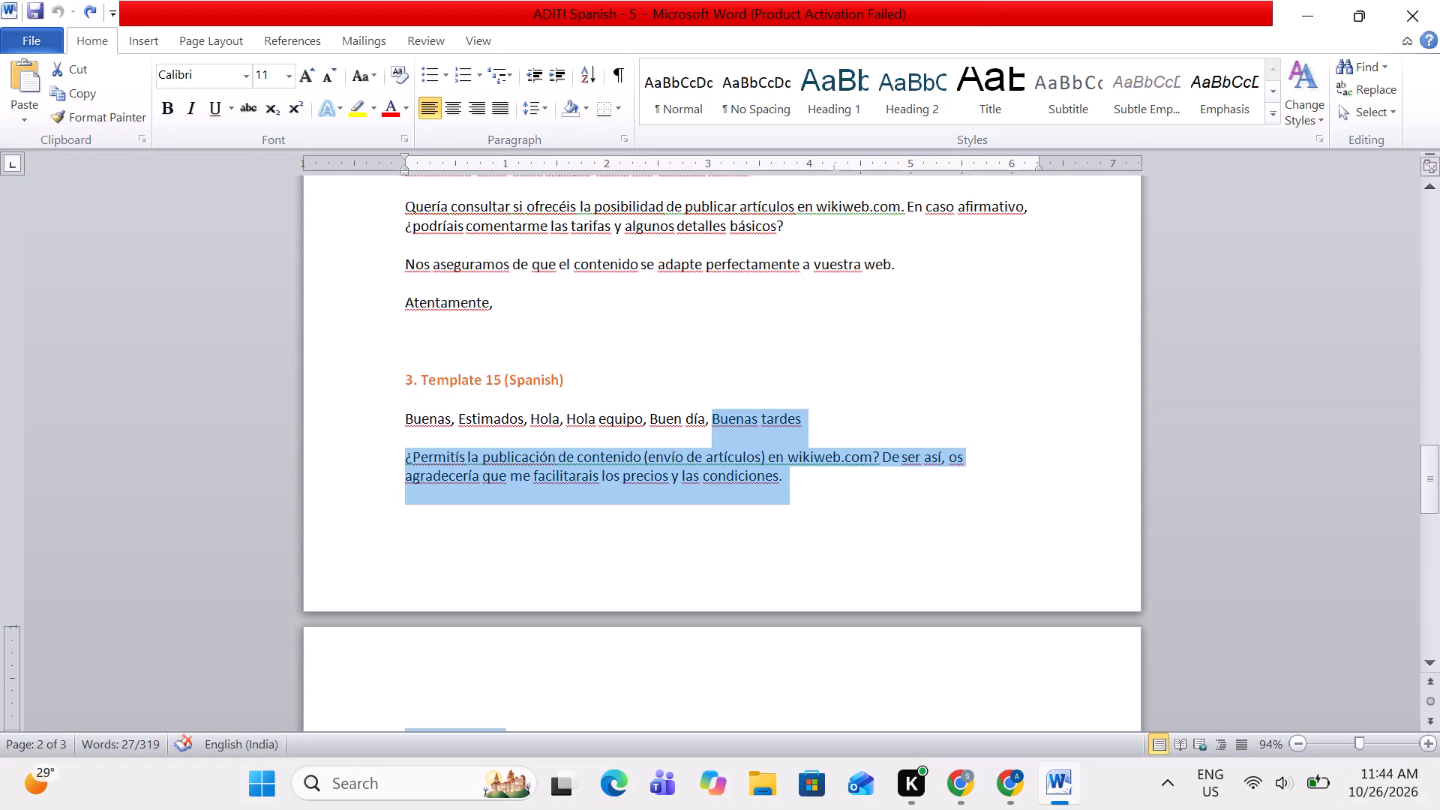
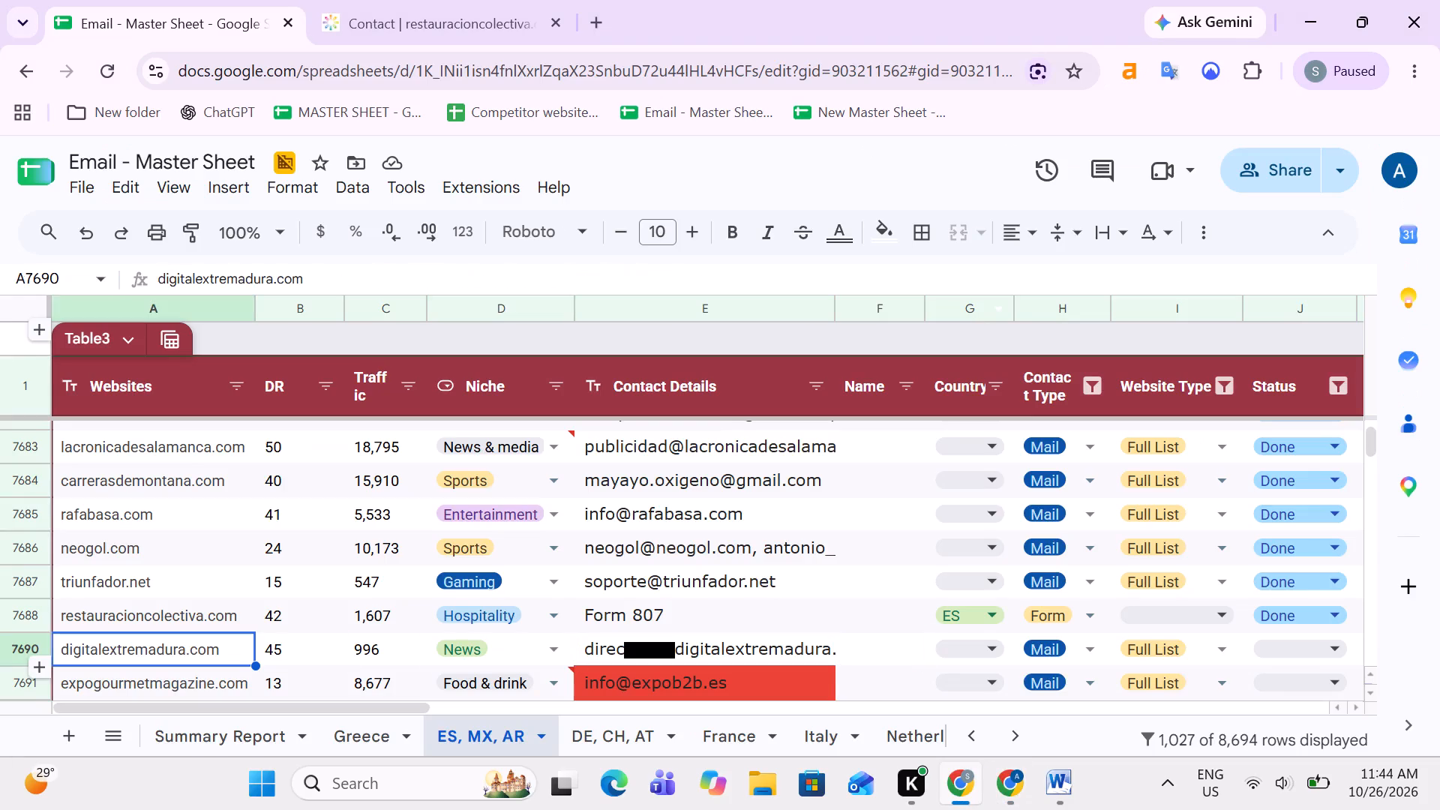
Check the contact details cell in the digitalextremadura.com row, and return to the website name cell of that row.
key("Right")
key("Right")
key("Right")
key("Right")
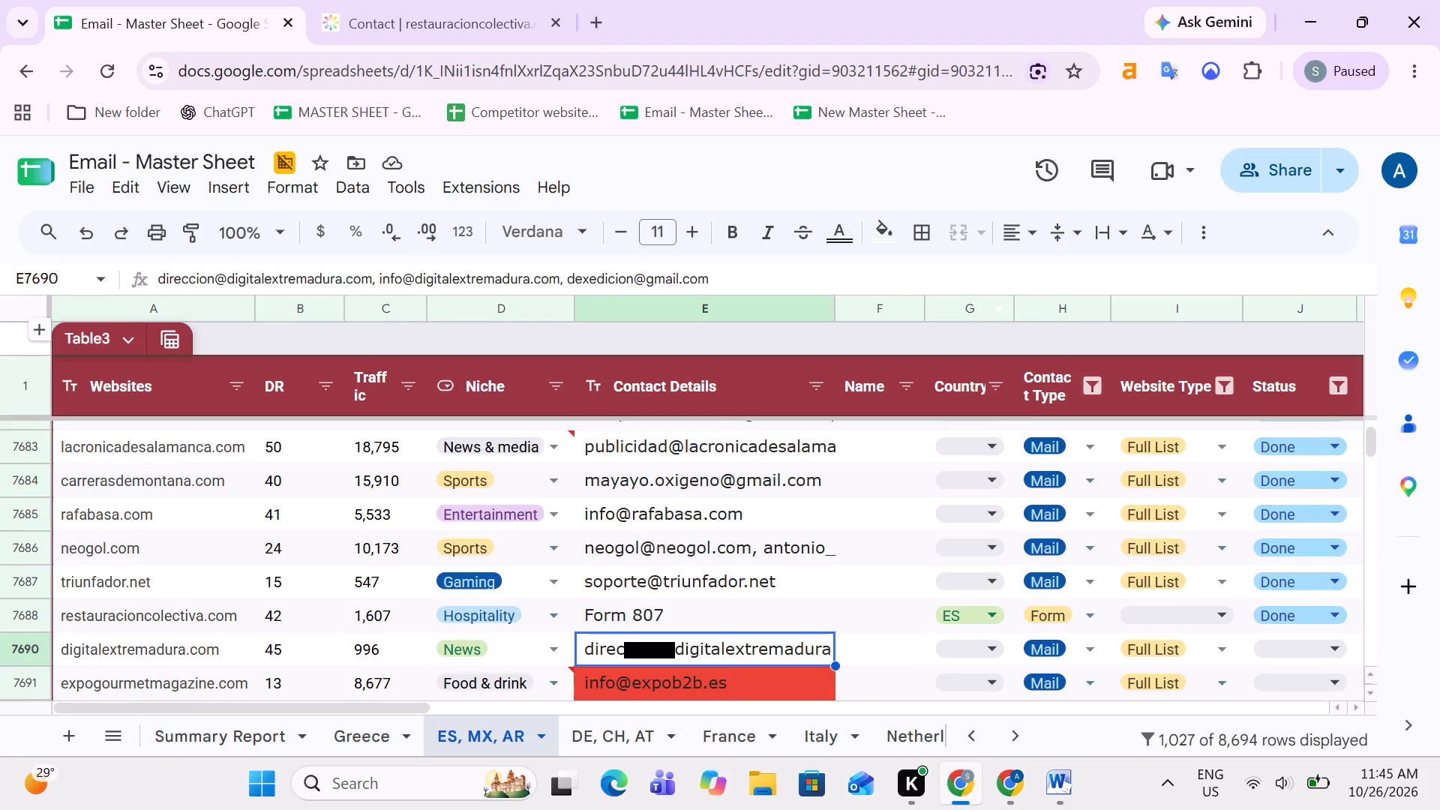
key("Left")
key("Left")
key("Left")
key("Left")
key("Left")
key("Left")
key("Left")
key("Left")
key("Left")
key("Left")
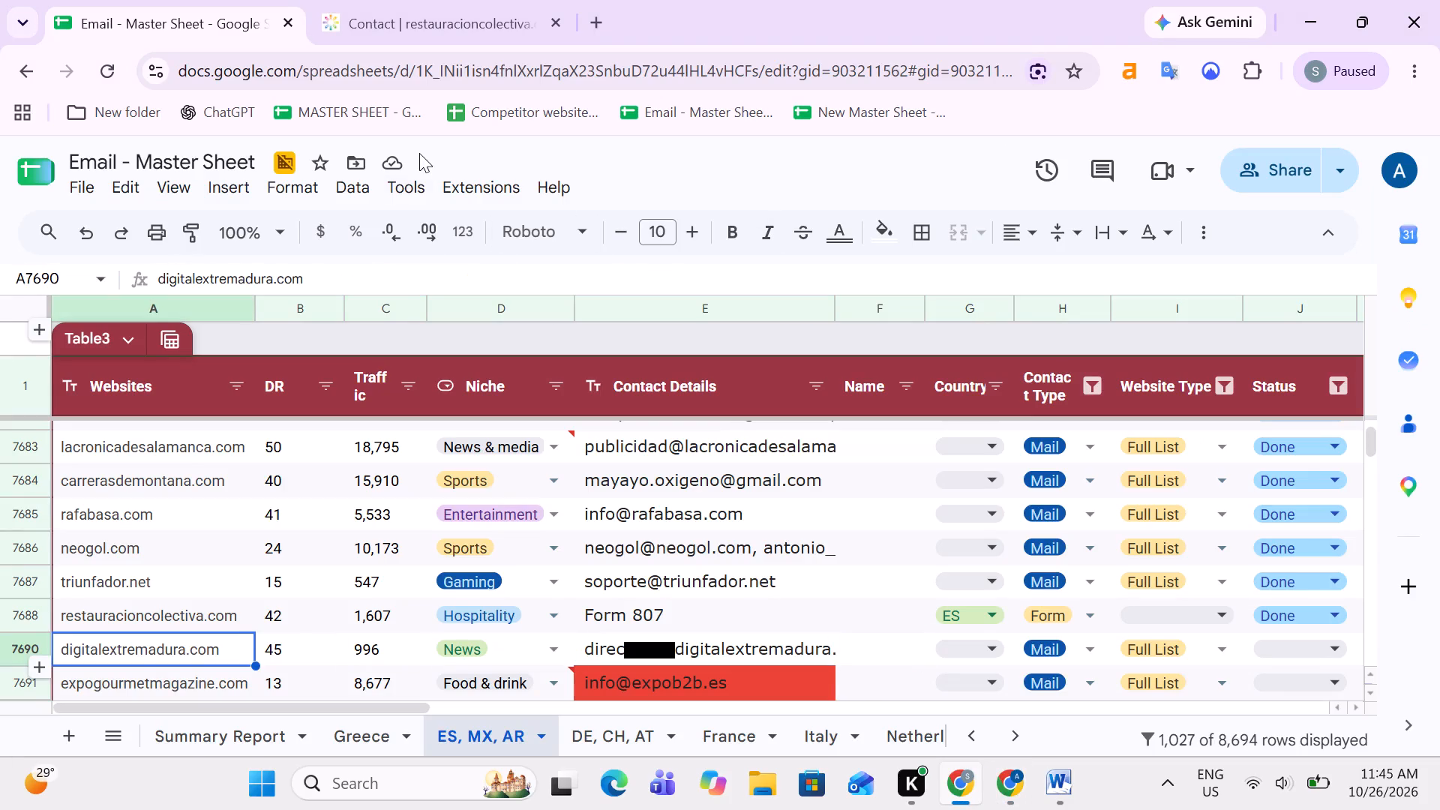
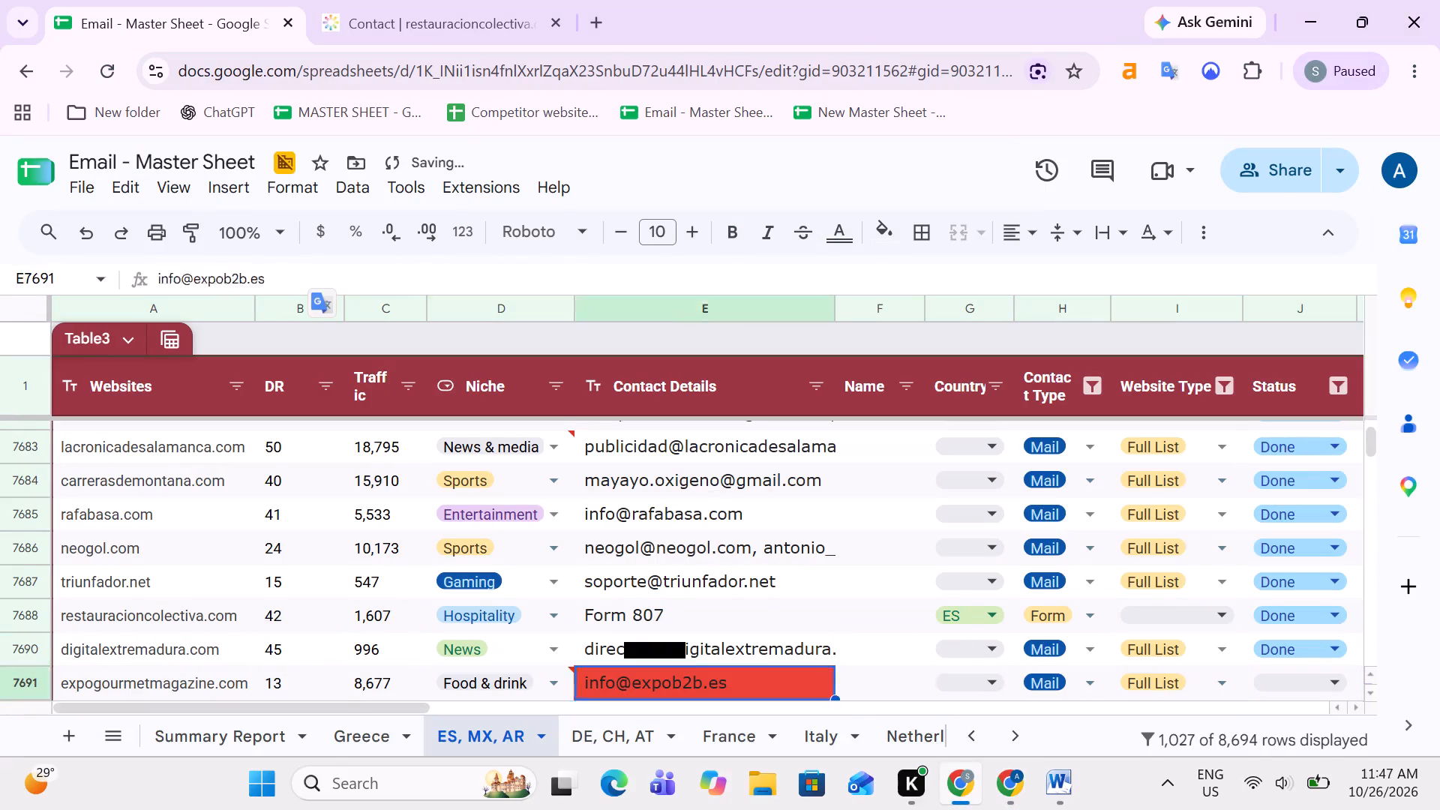
Set the niche of the expogourmetmagazine.com row to Food & Drinks, and go to that row's contact details cell.
key("Right")
key("Right")
key("Right")
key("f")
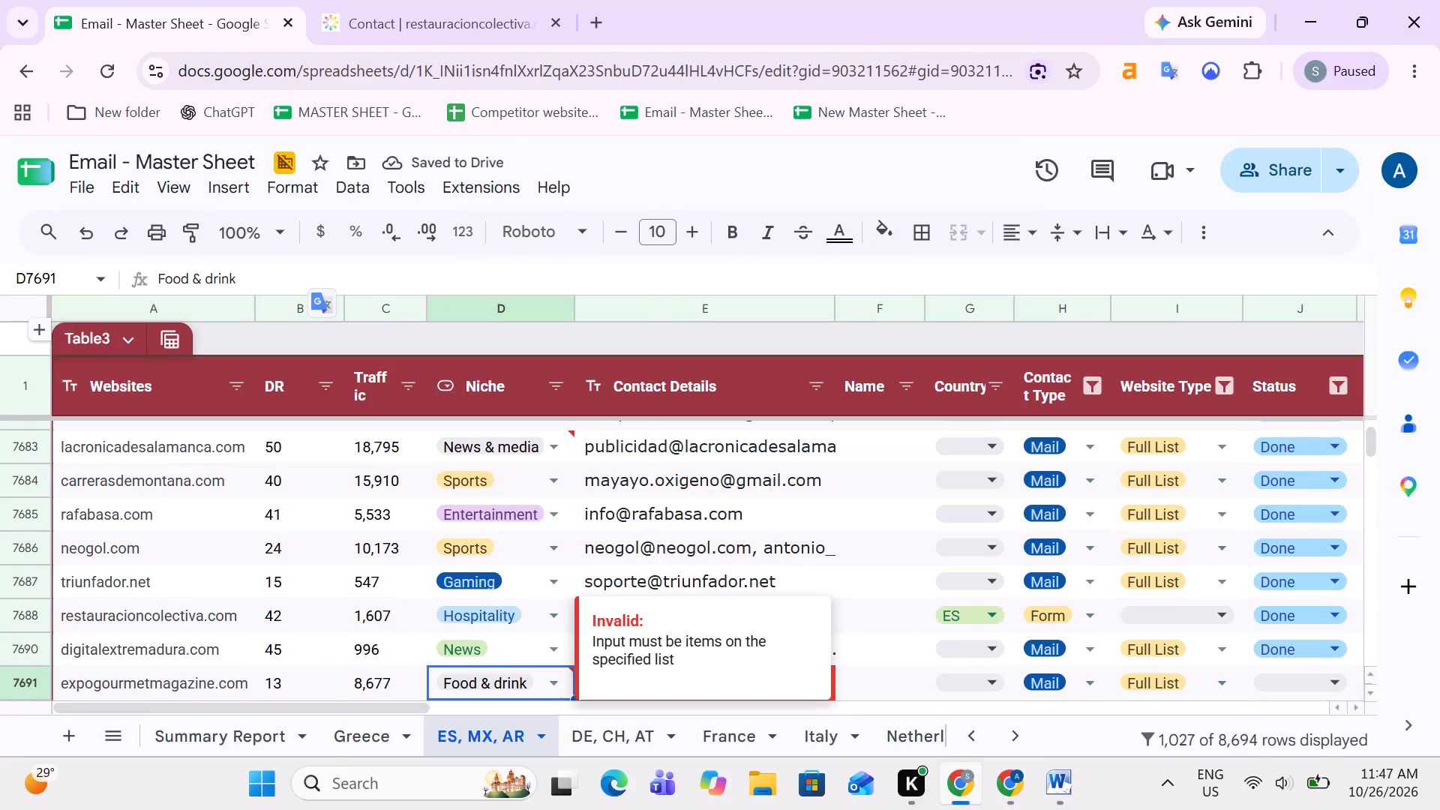
key("Up")
key("Up")
key("Up")
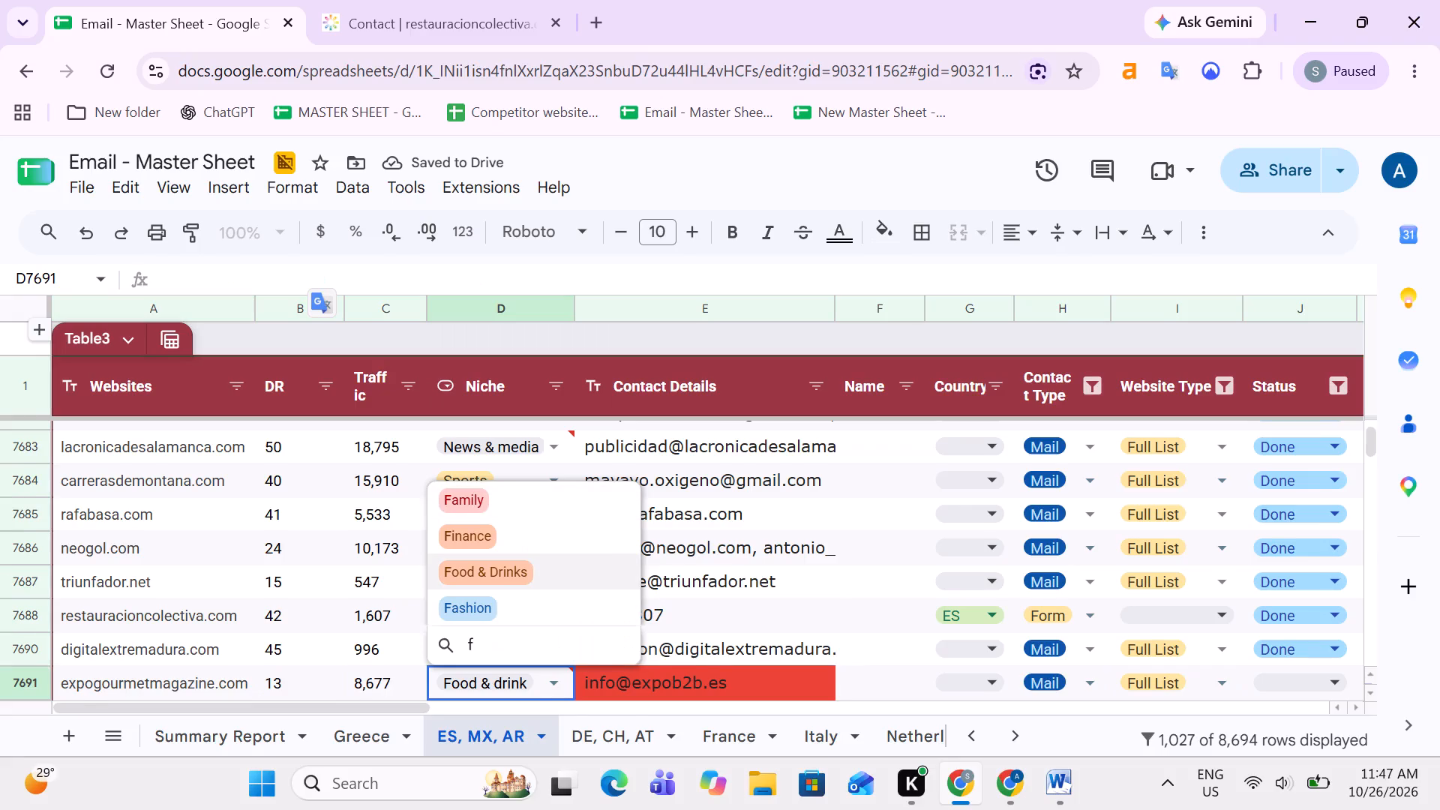
key("Return")
key("Up")
key("Right")
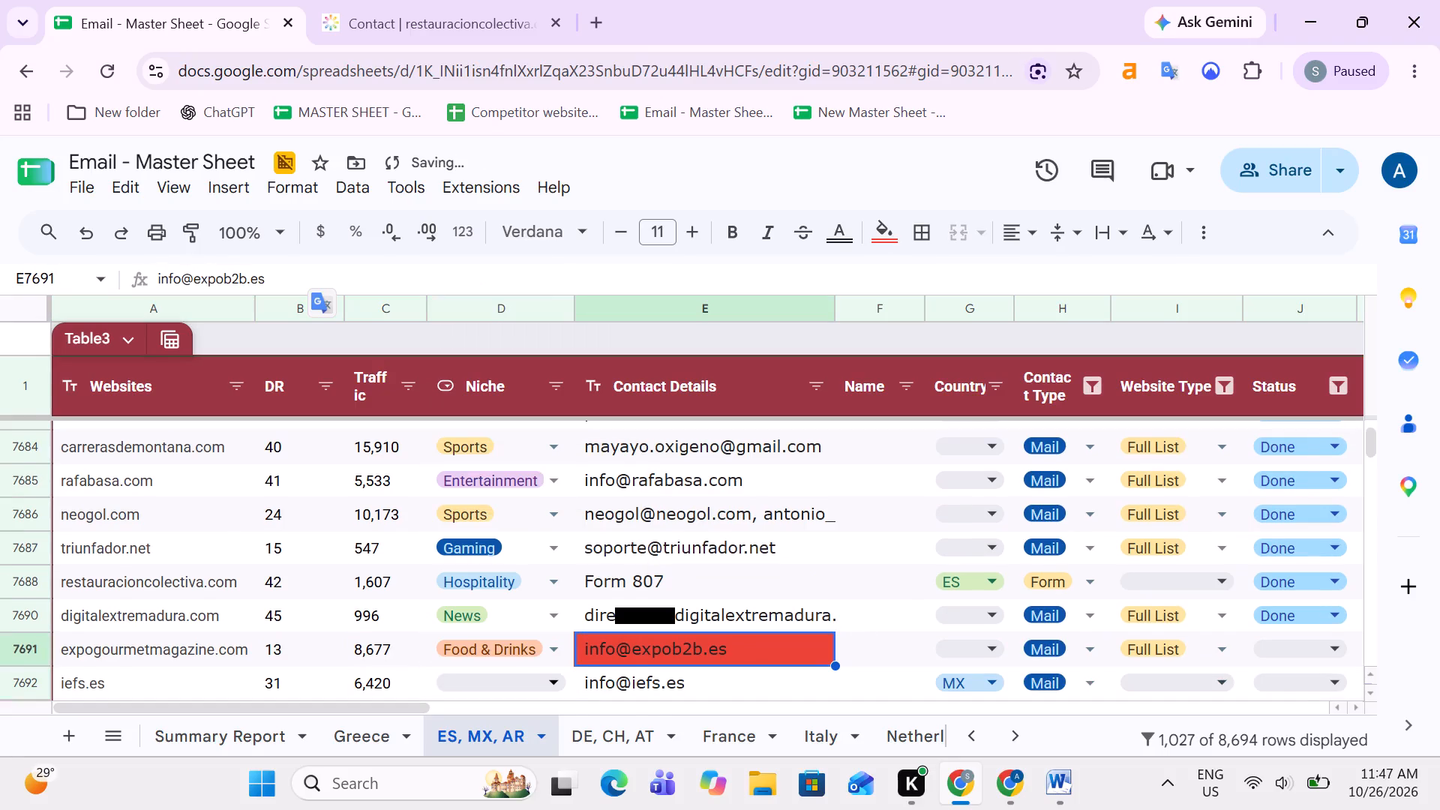
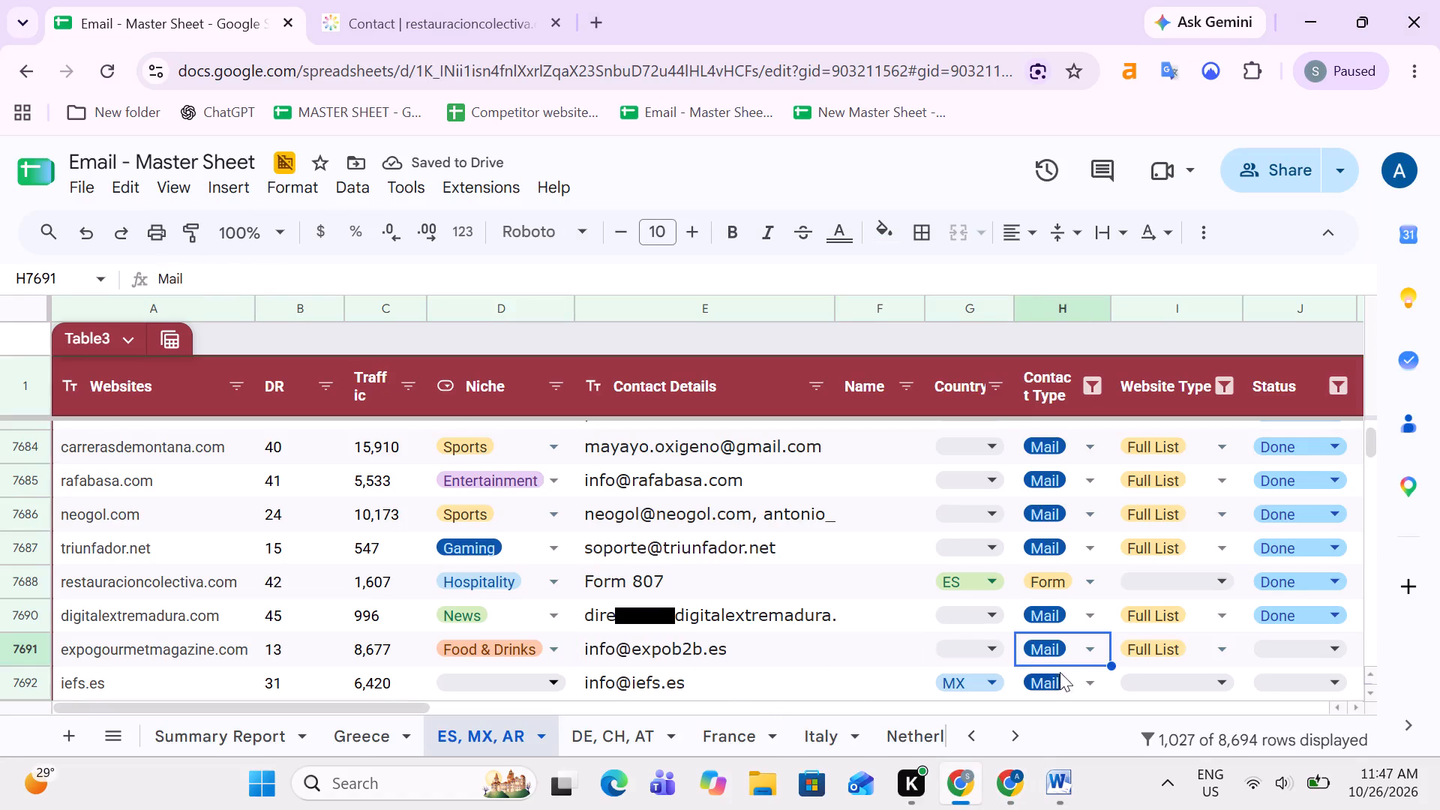
Add Same Webmaster to the contact type of the expogourmetmagazine.com row, alongside Mail.
left_click(1090, 651)
left_click(1132, 528)
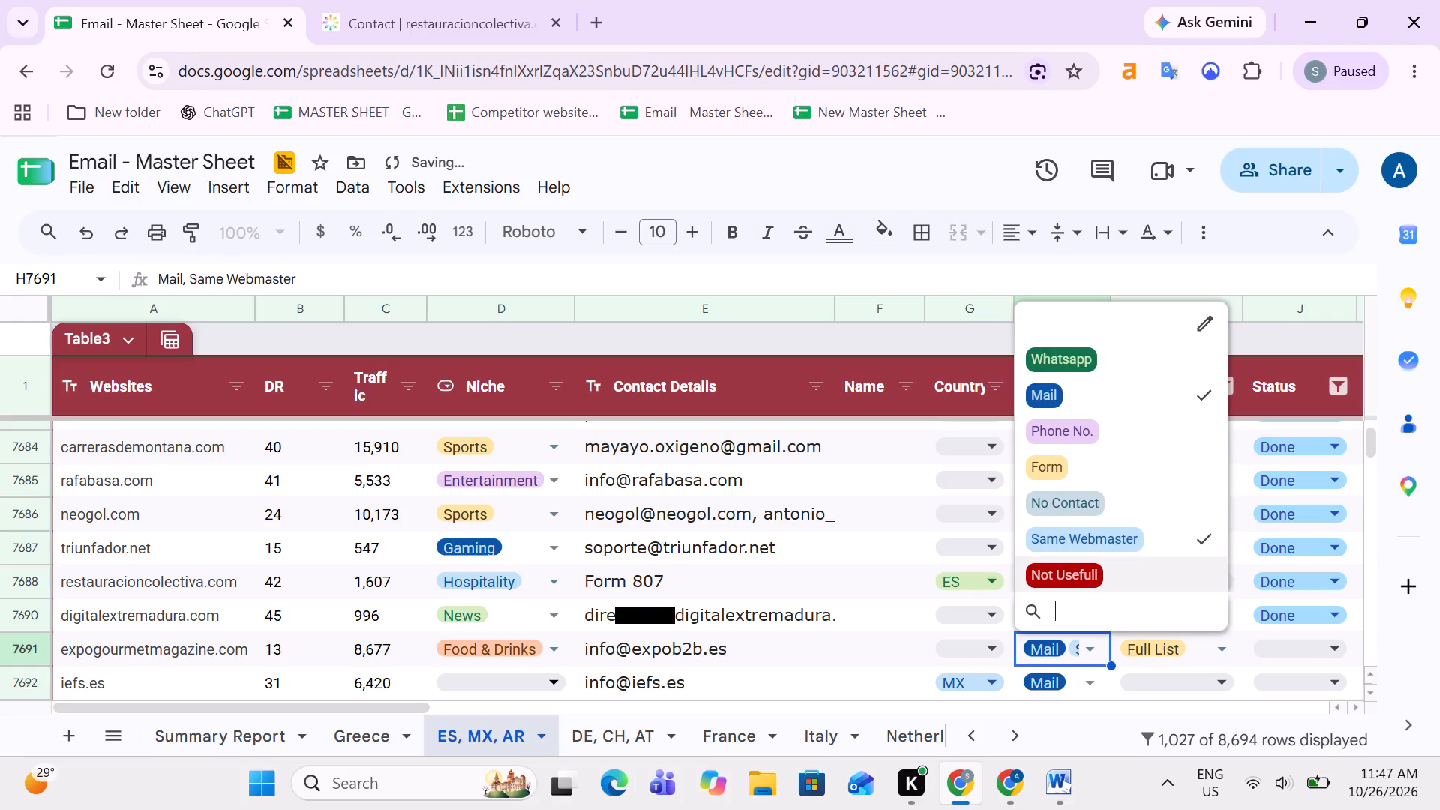
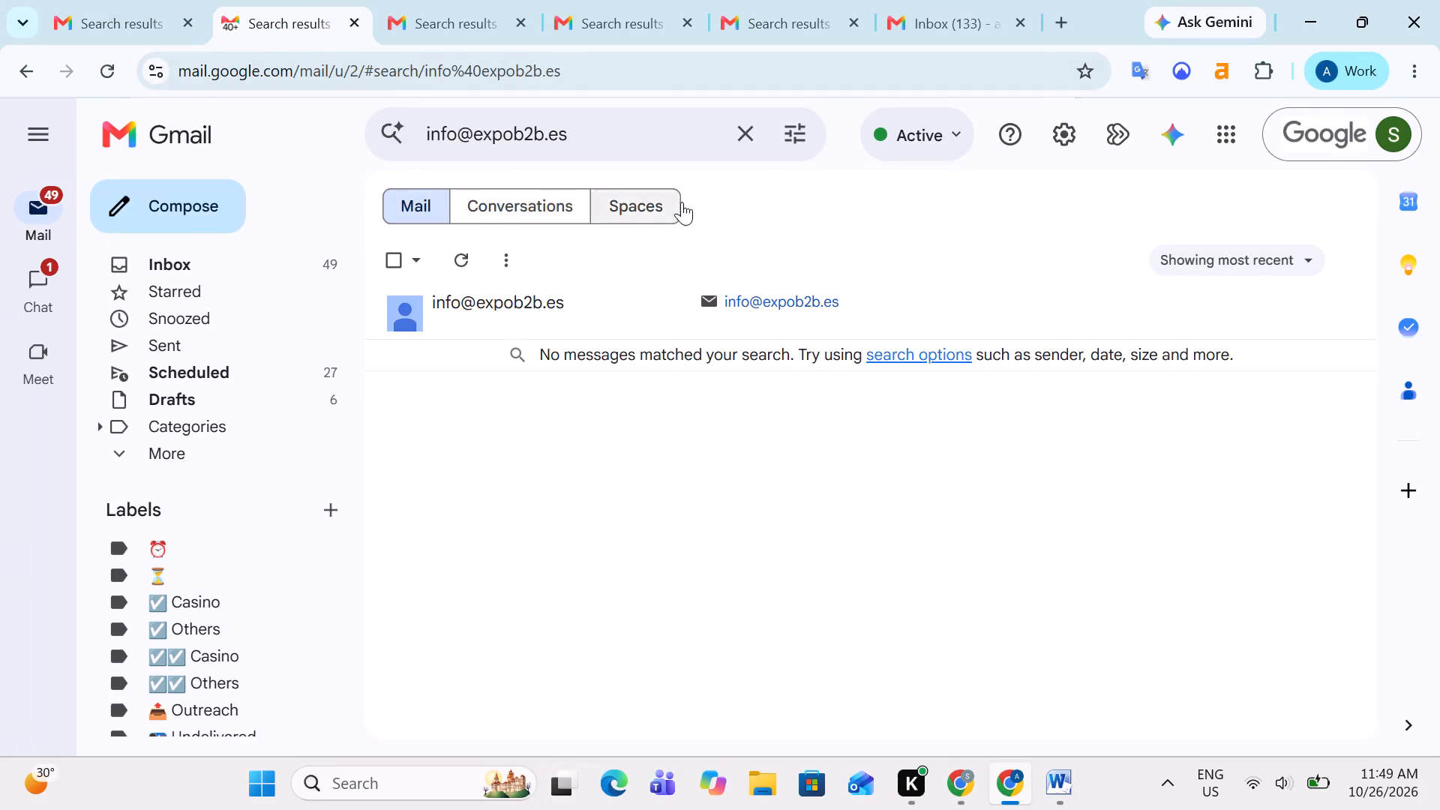
Search the second, third, fourth and fifth open Gmail accounts for expogourmetmagazine.com, replacing the previous search in each.
left_click(750, 154)
key("ctrl+v")
key("Return")
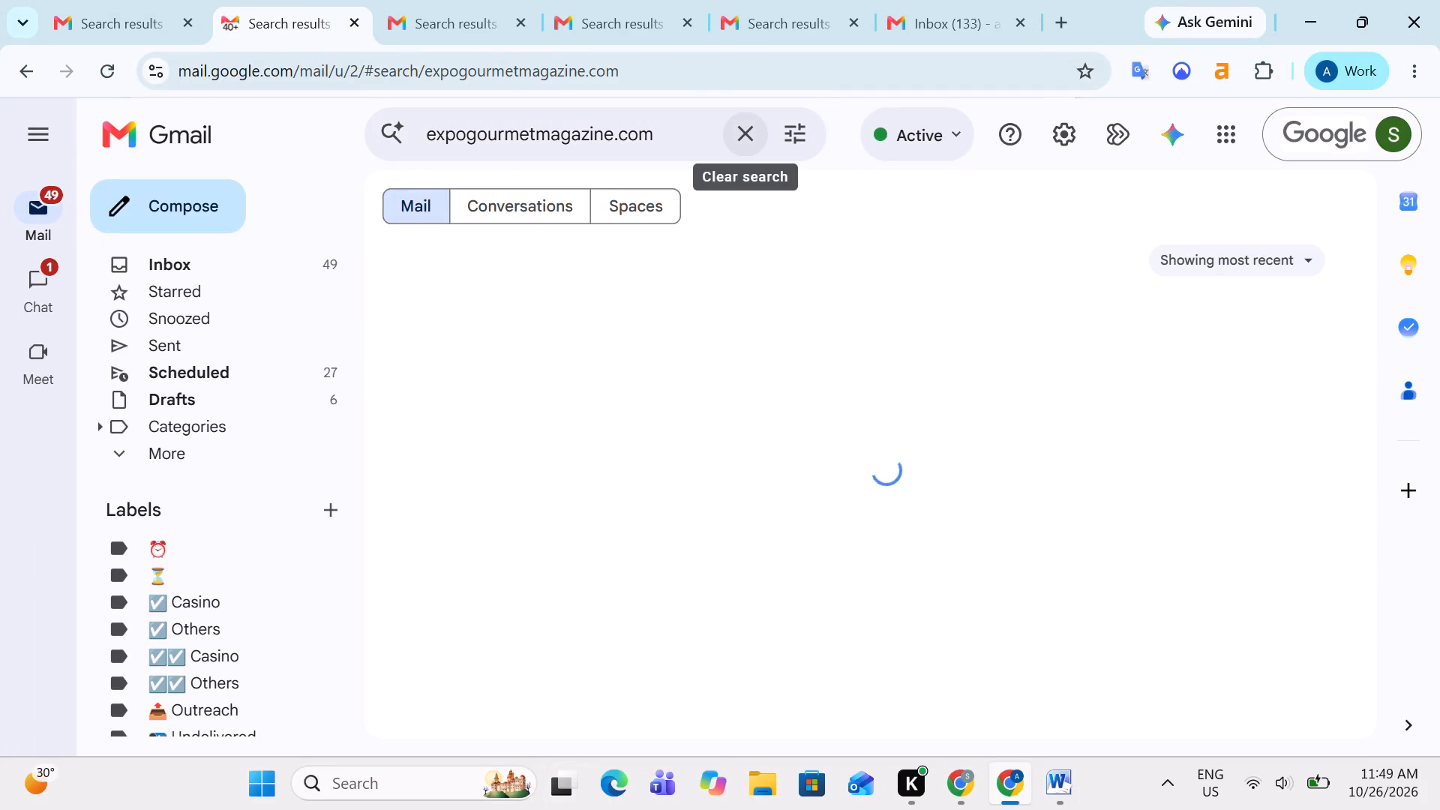
left_click(415, 0)
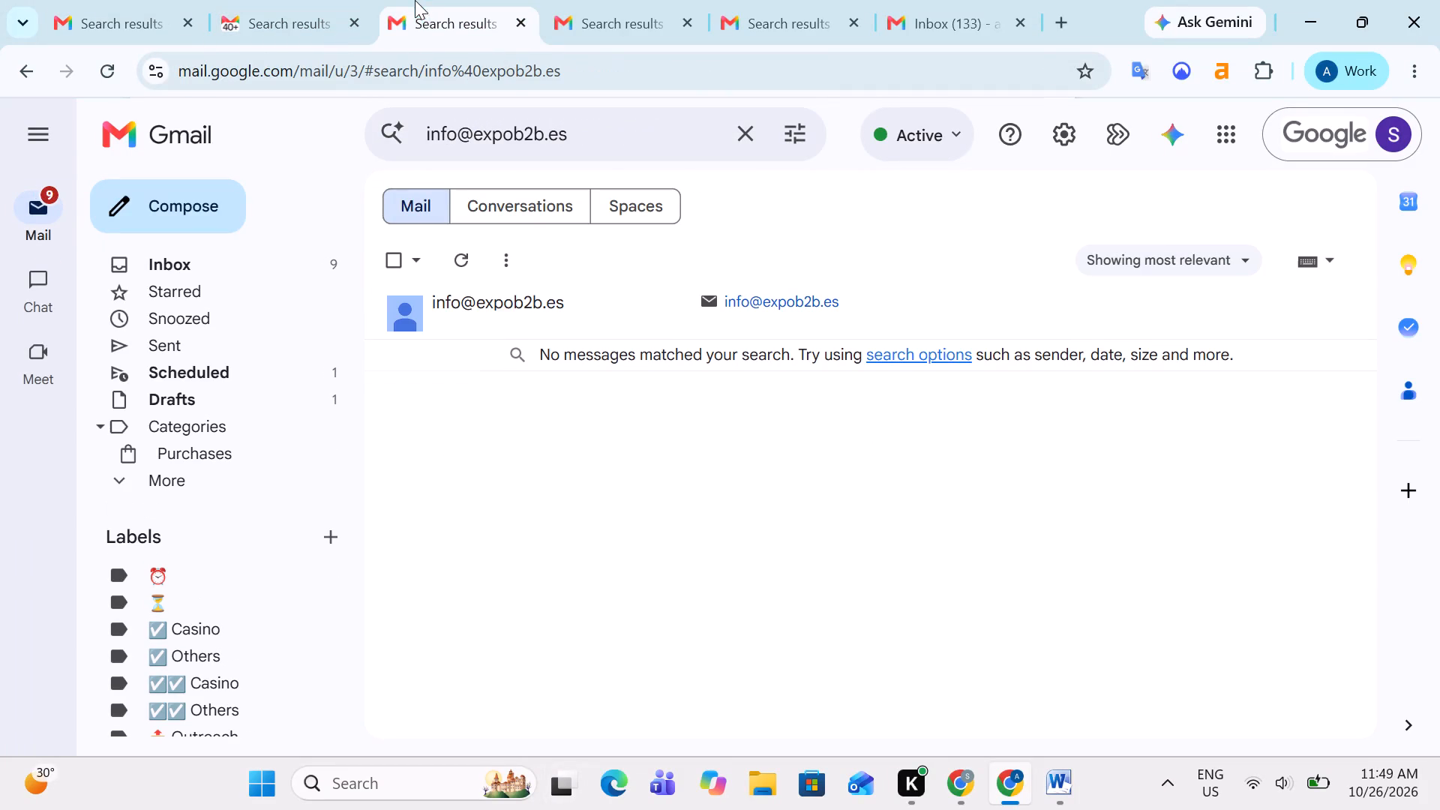
left_click(743, 131)
key("ctrl+v")
key("Return")
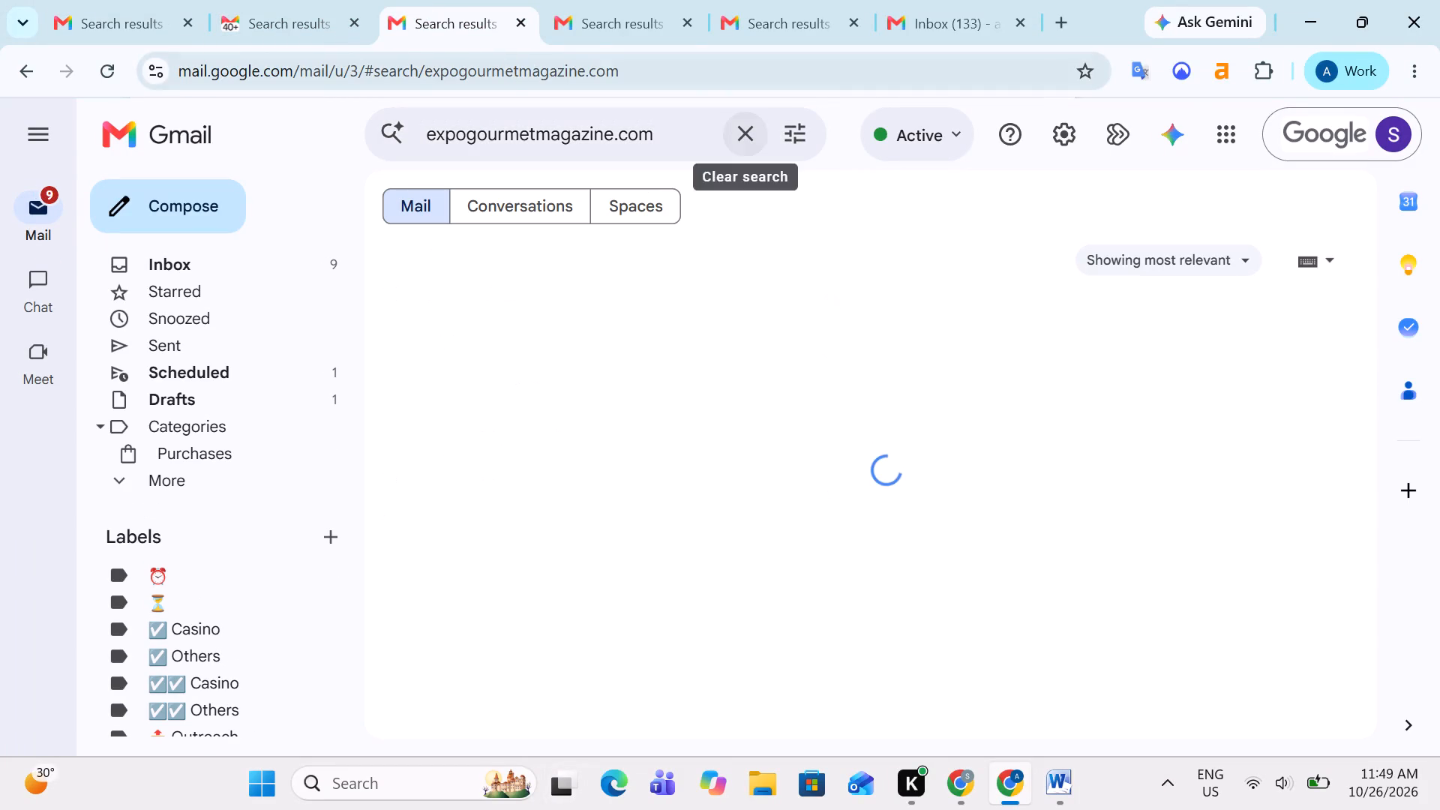
left_click(646, 4)
left_click(775, 125)
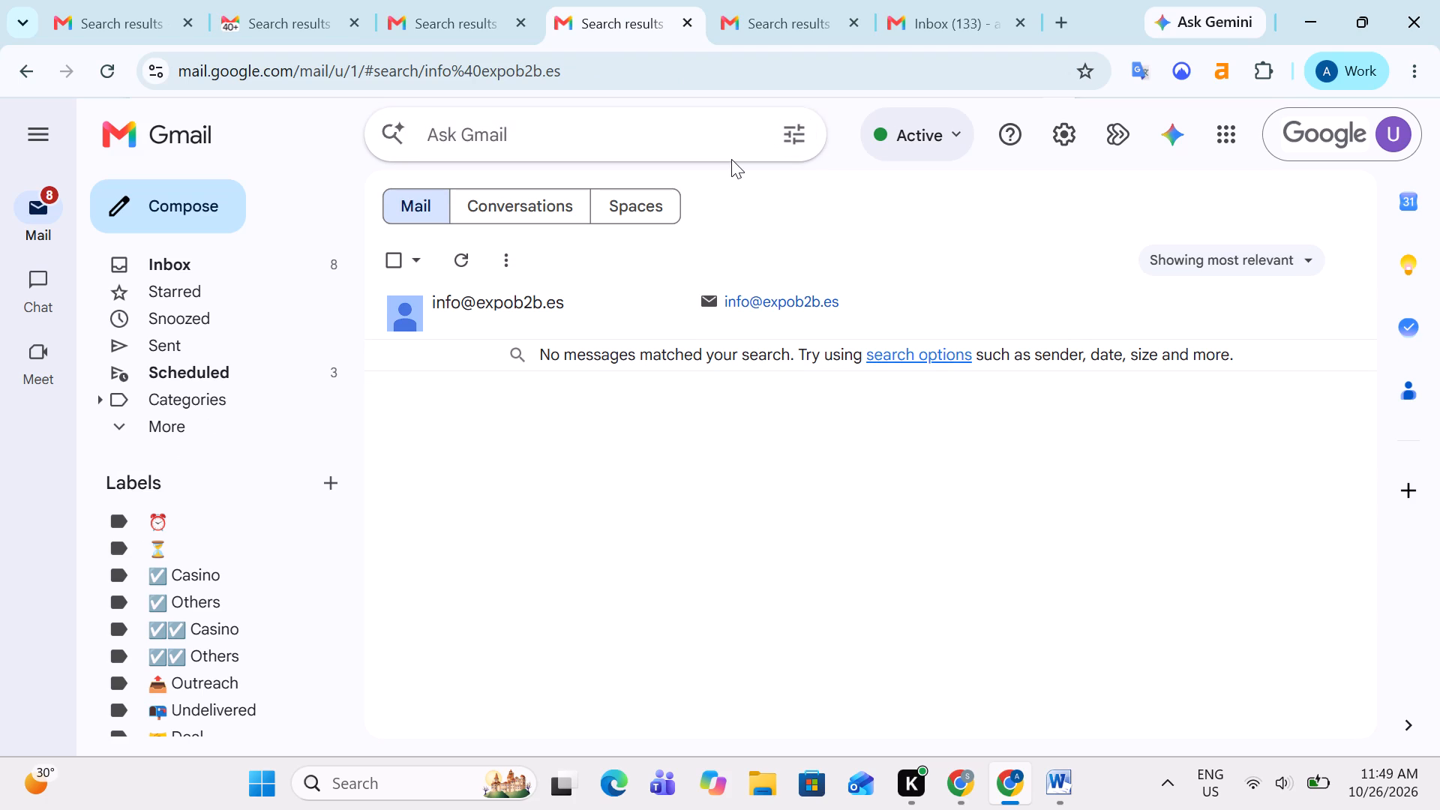
key("ctrl+v")
key("Return")
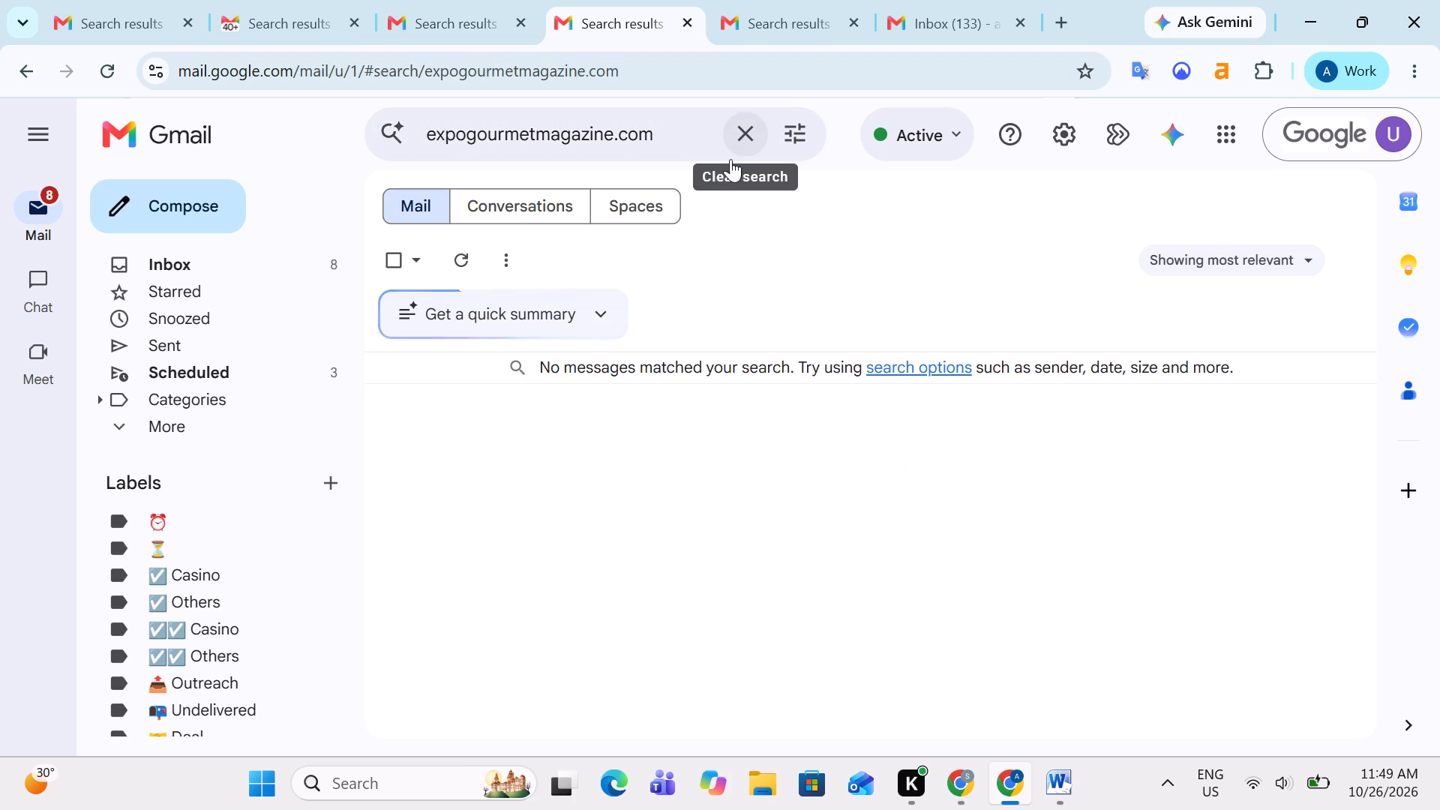
left_click(769, 0)
left_click(733, 139)
key("ctrl+v")
key("Return")
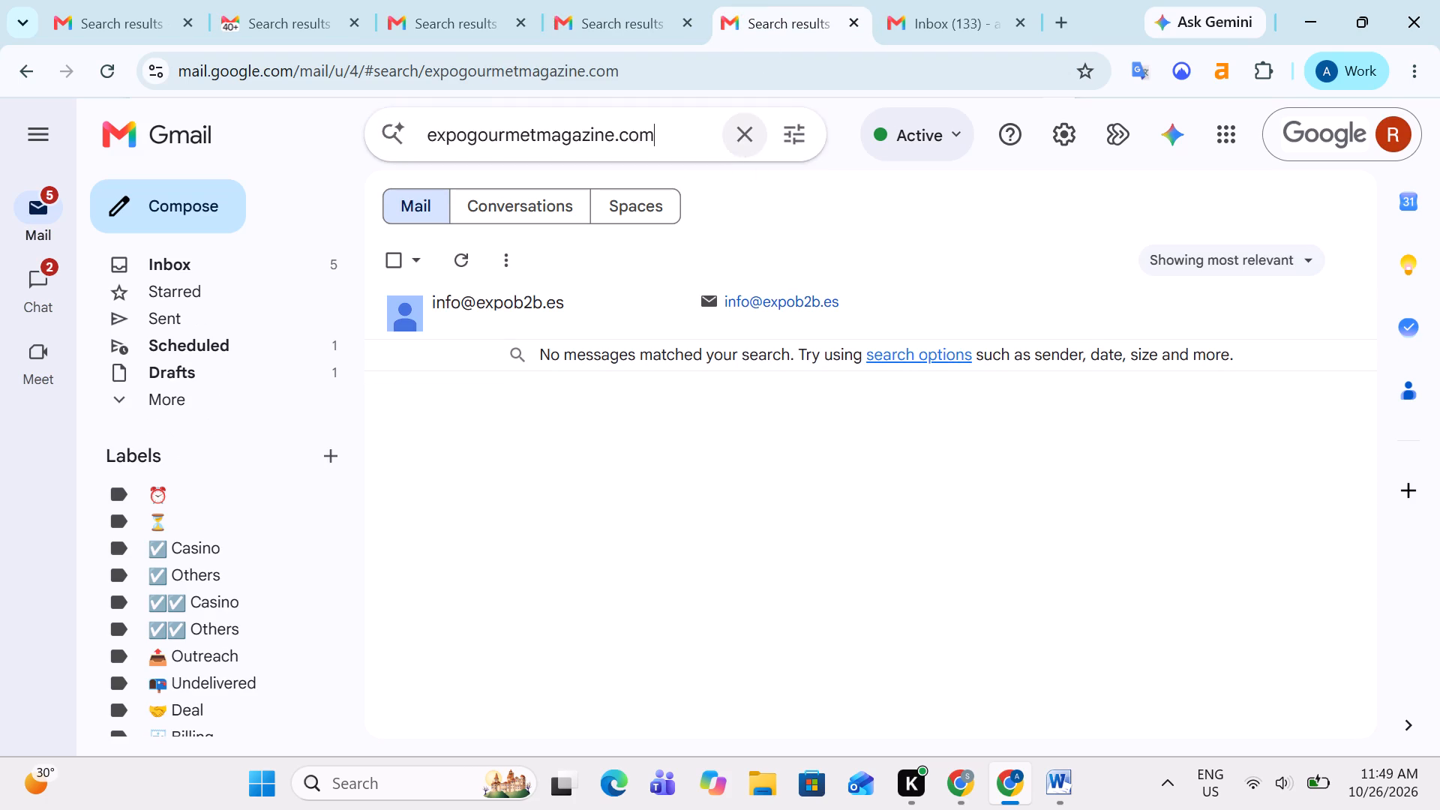
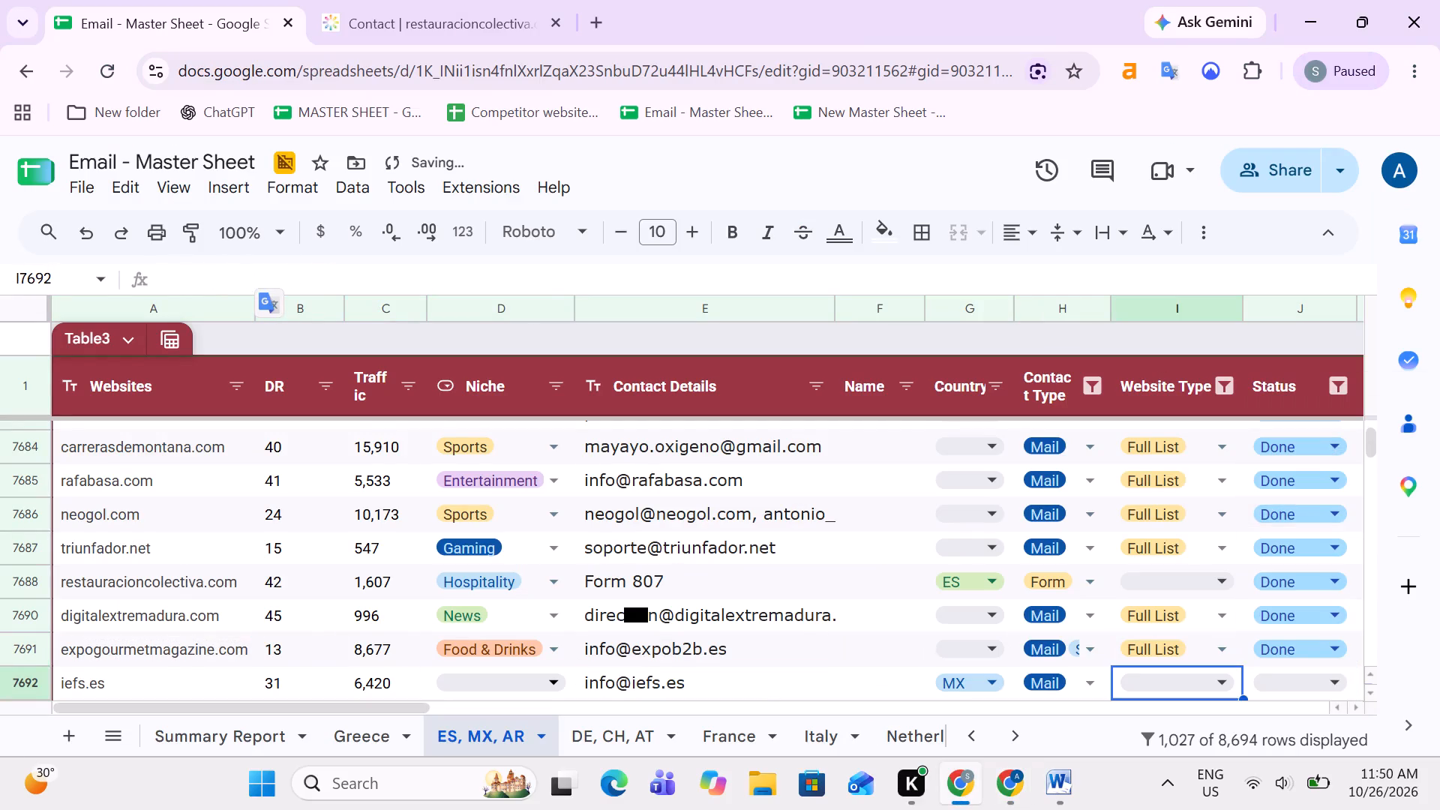
Go to the contact details of the iefs.es row and select the full contact address text.
key("Right")
key("Right")
key("Right")
key("Right")
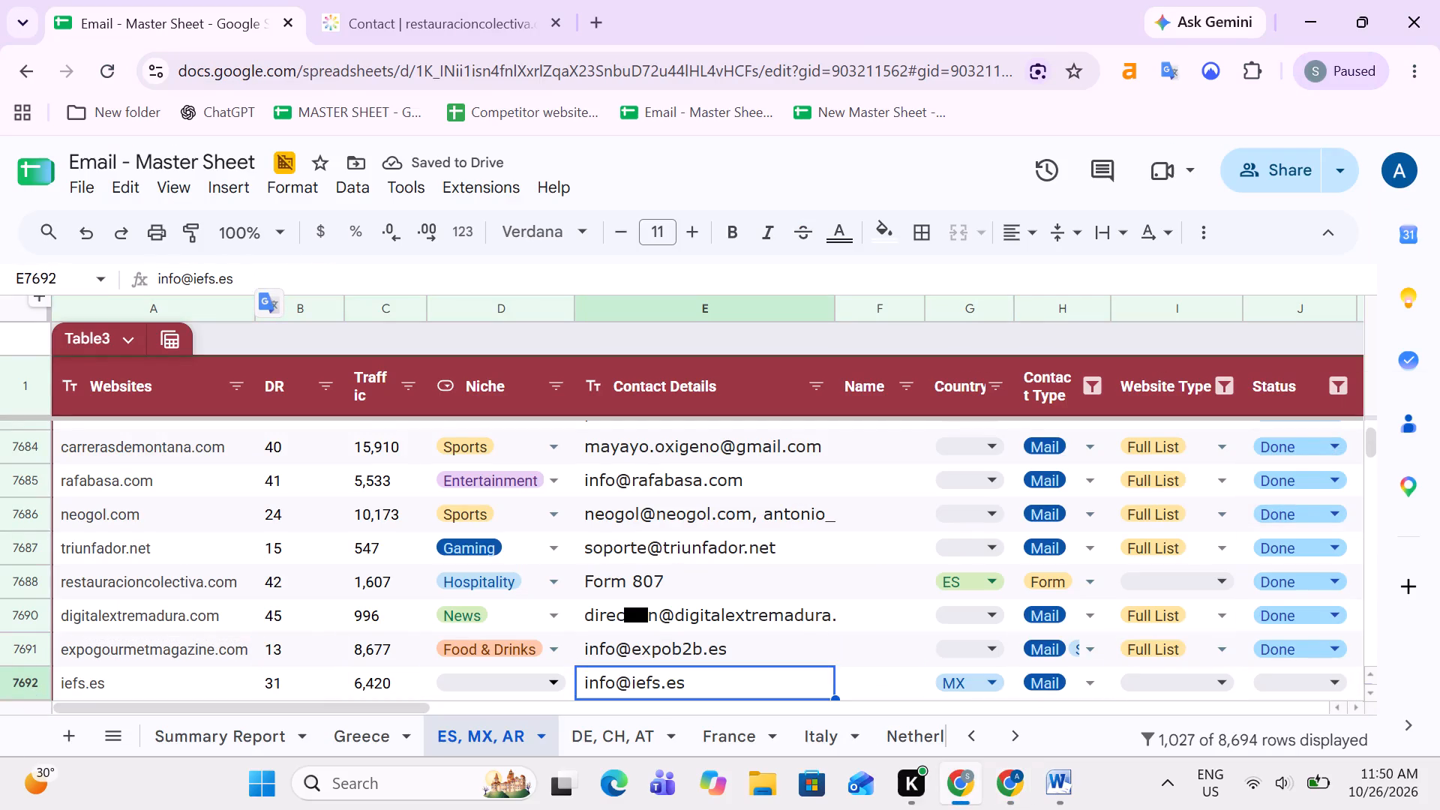
triple_click(202, 270)
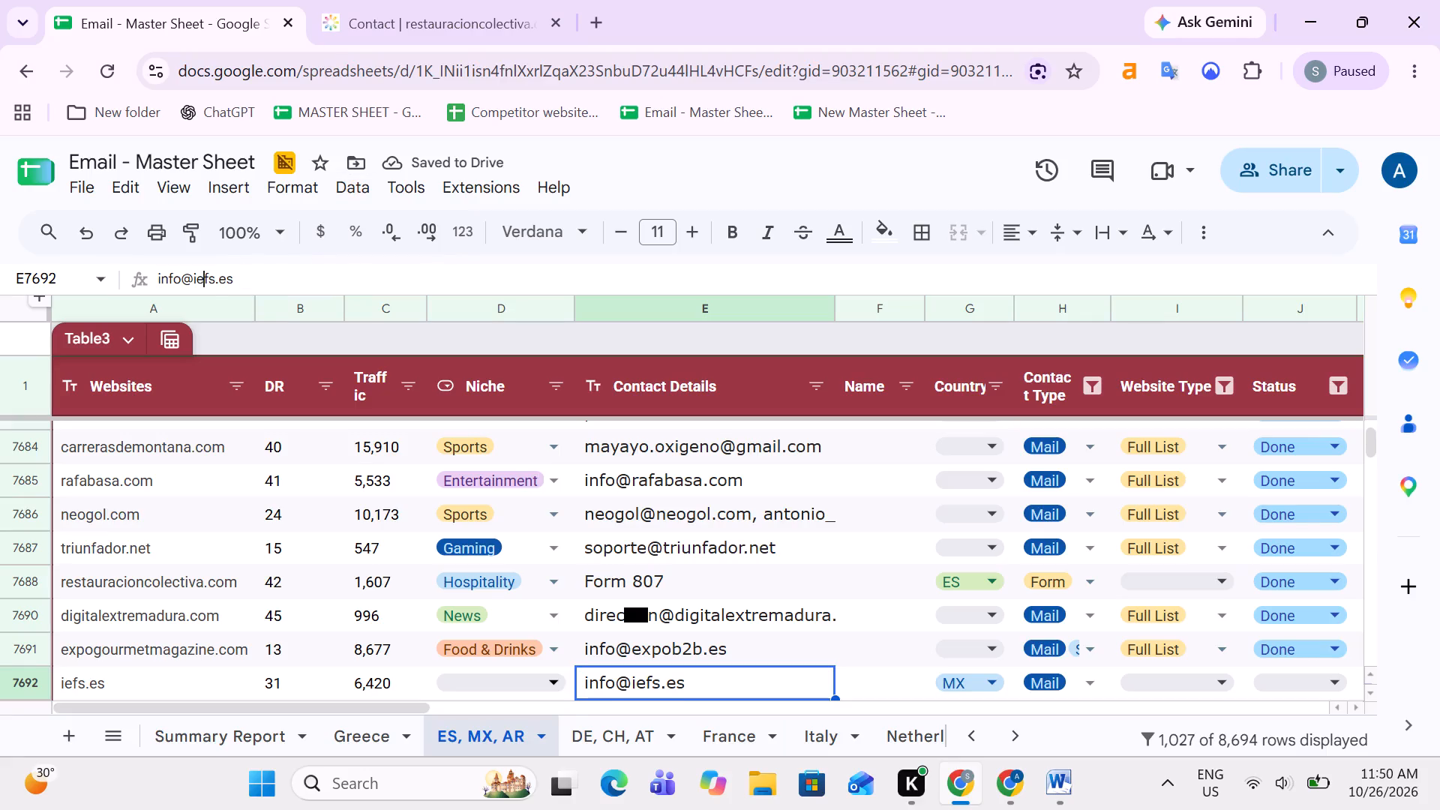
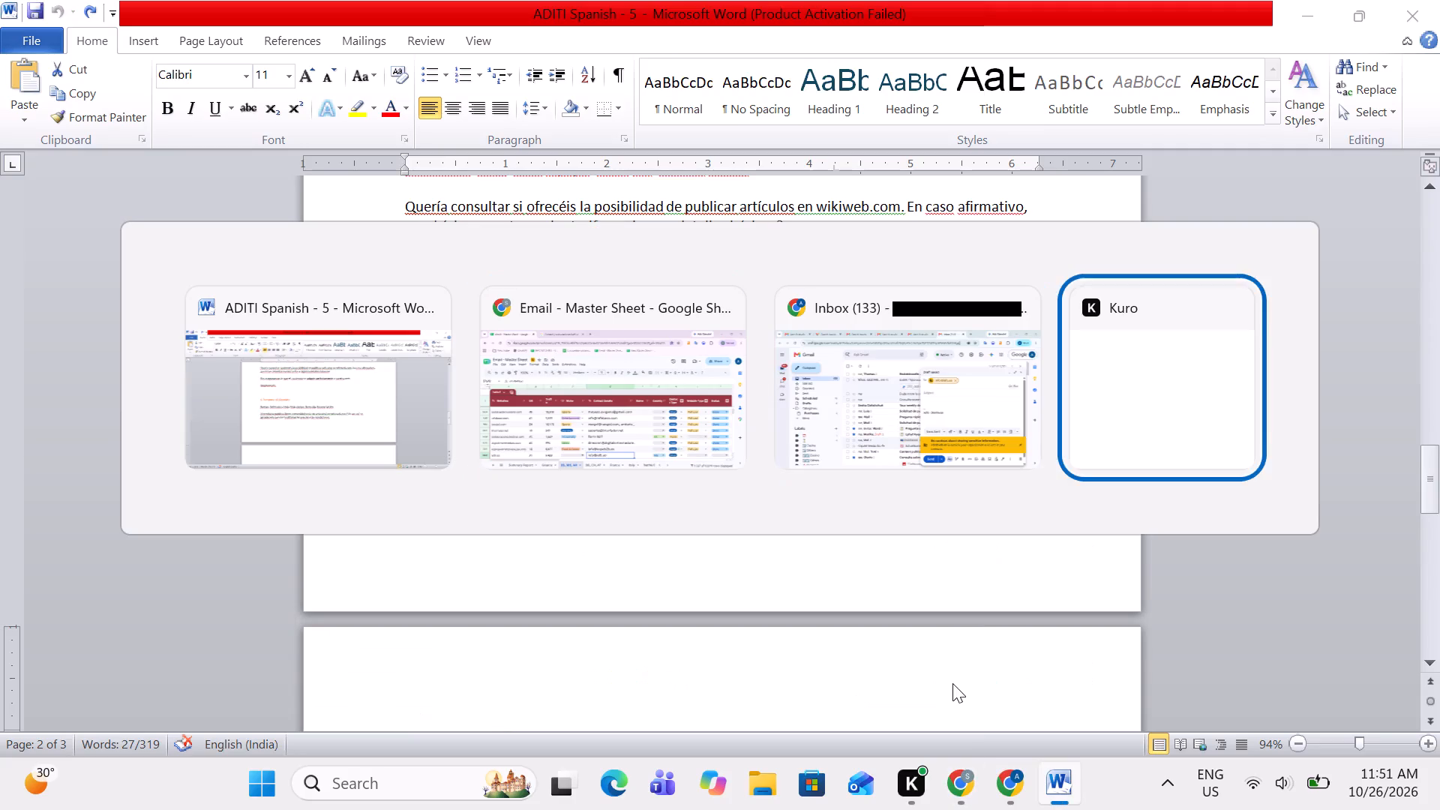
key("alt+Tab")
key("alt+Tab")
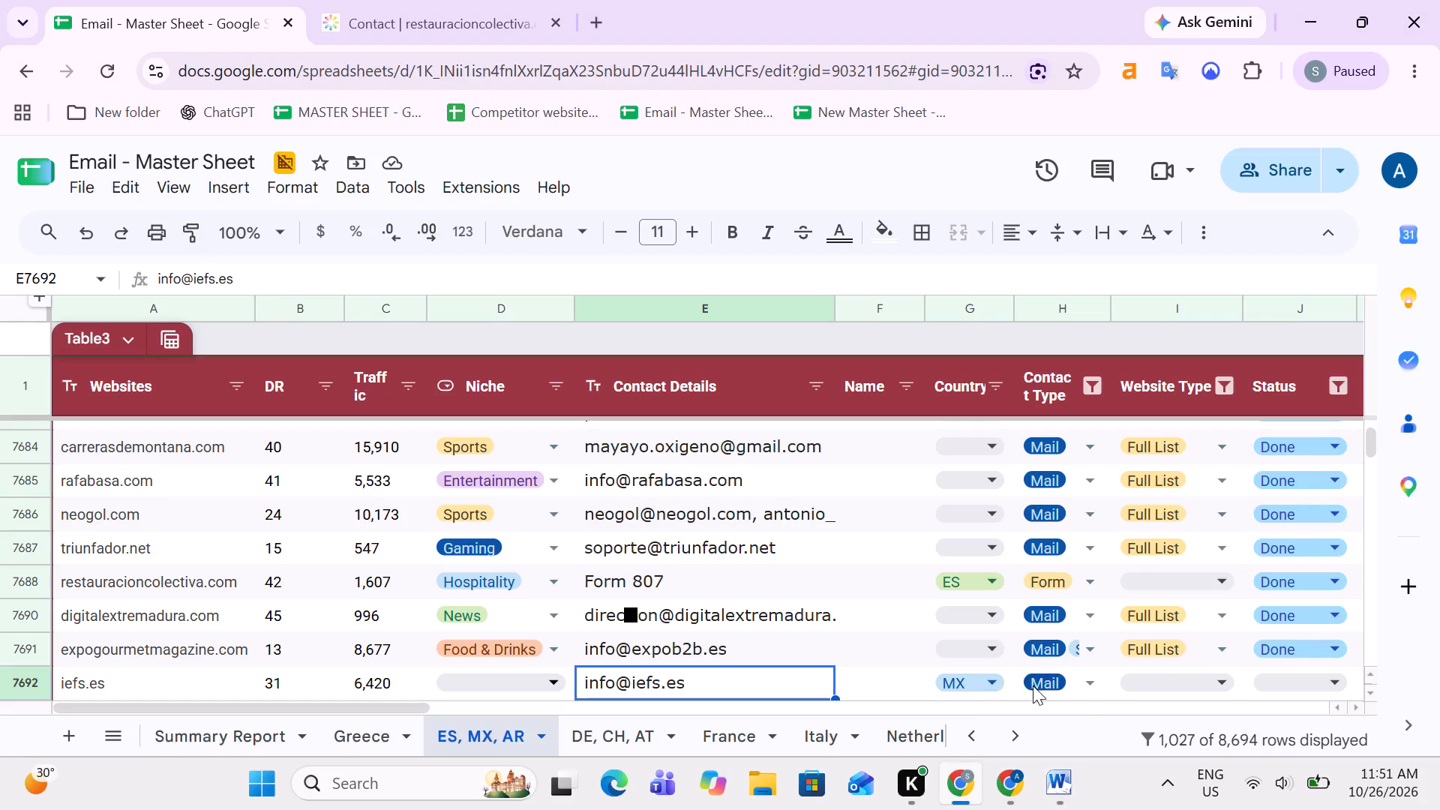
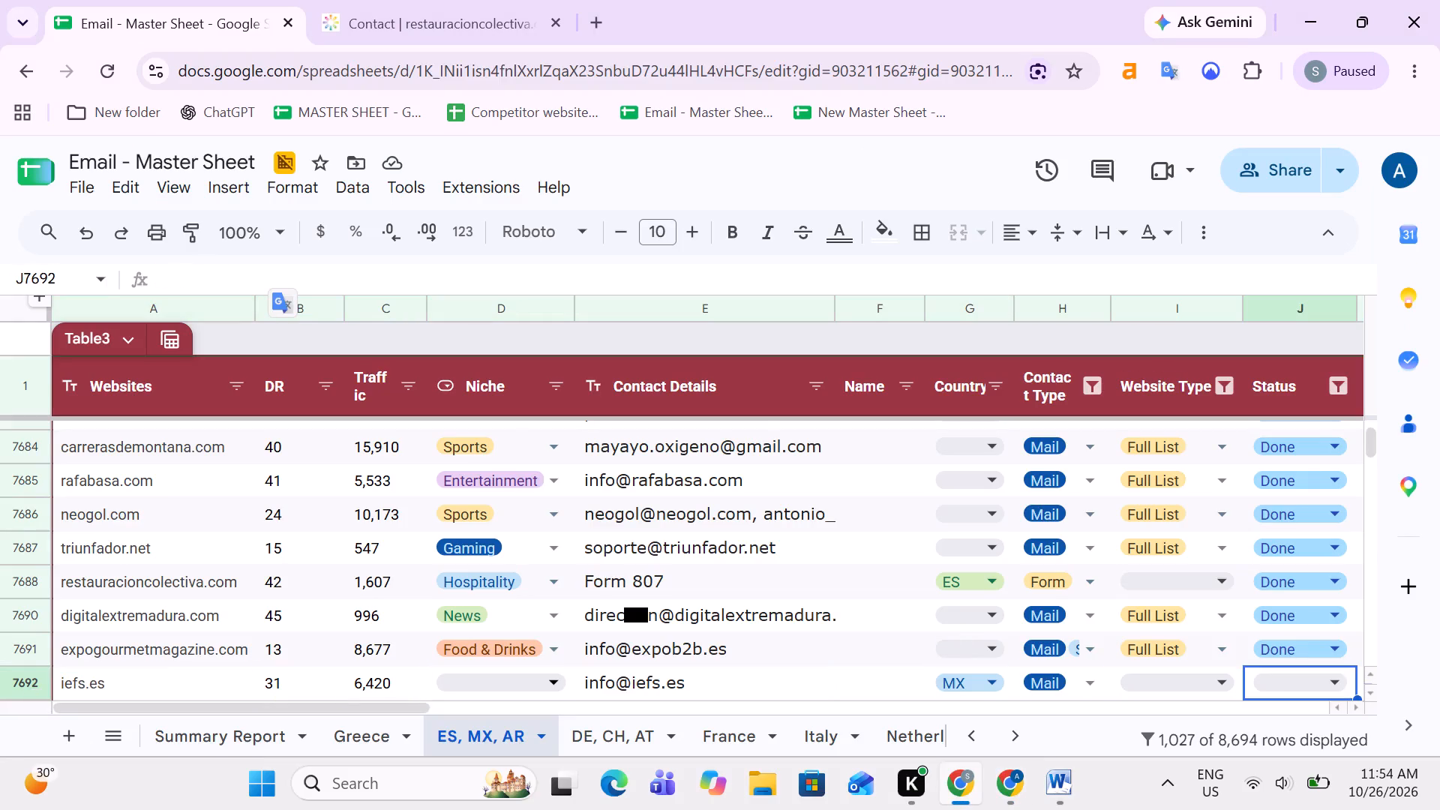
Set the status of the iefs.es row to Done.
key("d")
key("Down")
key("Return")
Review the Status column, checking the selected cell count, the rows marked Done and the unprocessed rows below iefs.es.
key("Up")
key("ctrl+shift+Up")
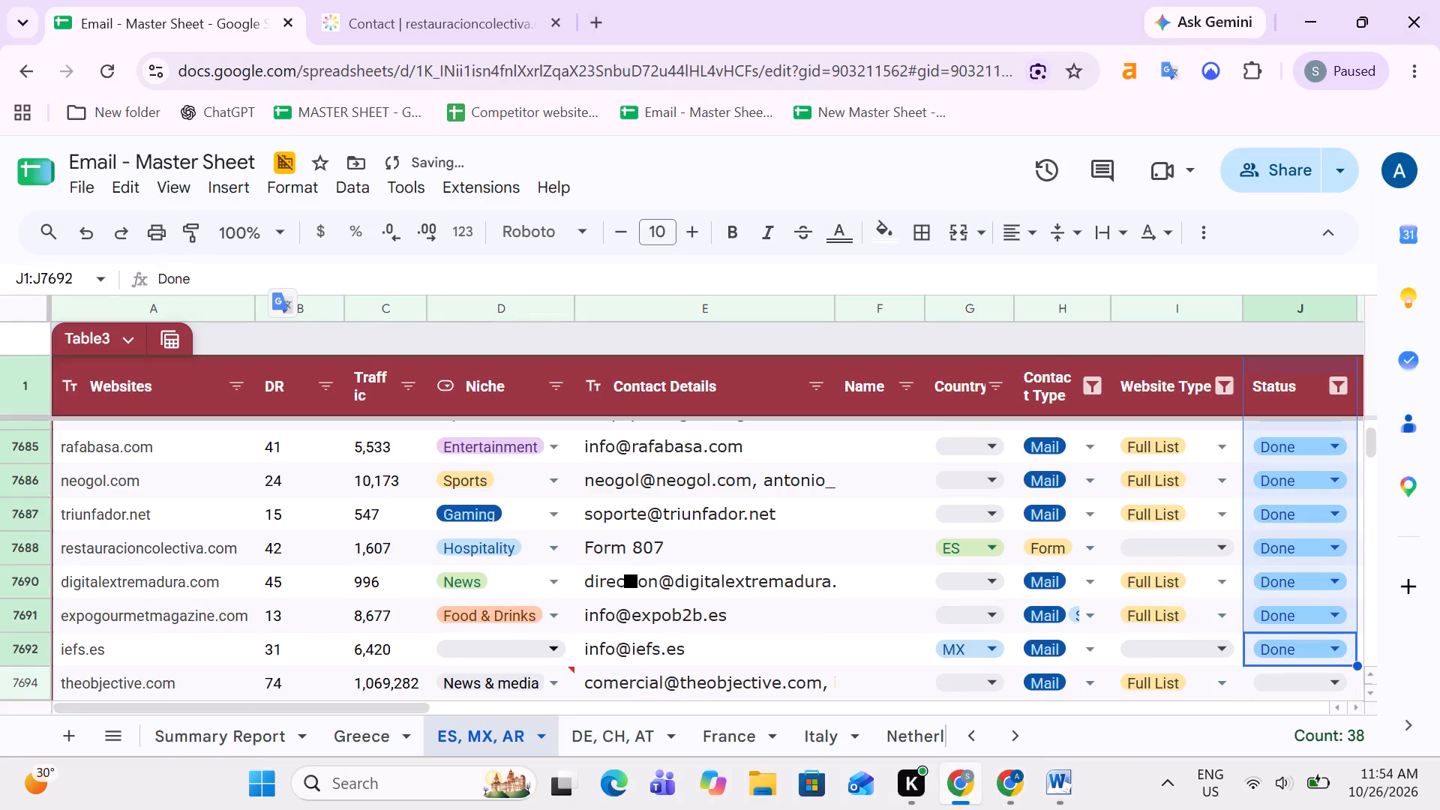
key("Down")
key("Up")
key("Up")
key("Up")
key("Up")
key("Up")
key("Up")
key("Up")
key("Up")
key("Up")
key("Up")
key("Up")
key("Up")
key("Up")
key("Up")
key("Up")
key("Up")
key("Up")
key("Up")
key("Up")
key("Up")
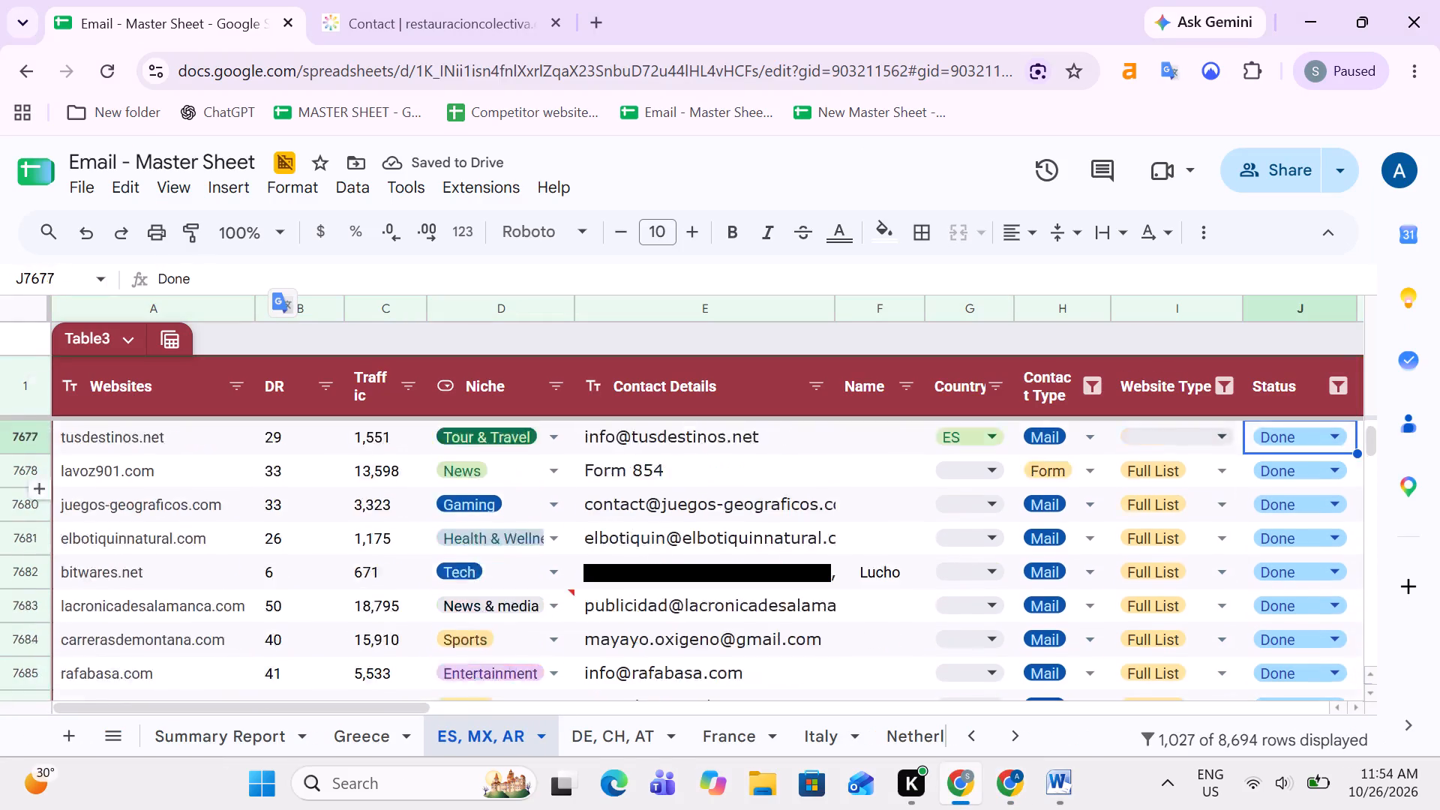
key("Down")
key("Down")
key("Down")
key("Down")
key("Down")
key("Down")
key("Down")
key("Down")
key("Down")
key("Down")
key("Up")
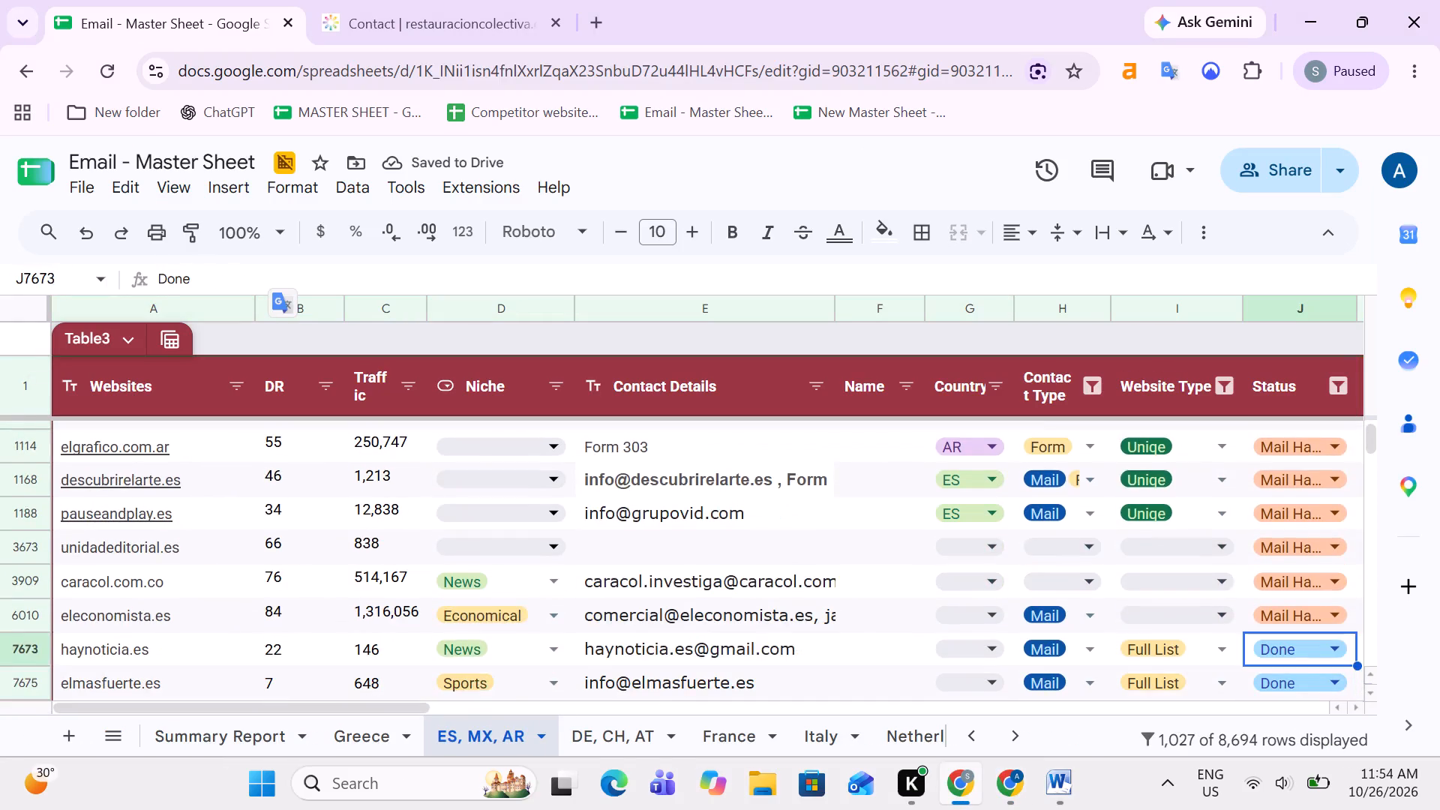
key("ctrl+shift+Down")
key("Down")
key("ctrl+Down")
key("Down")
key("Down")
key("Down")
key("Down")
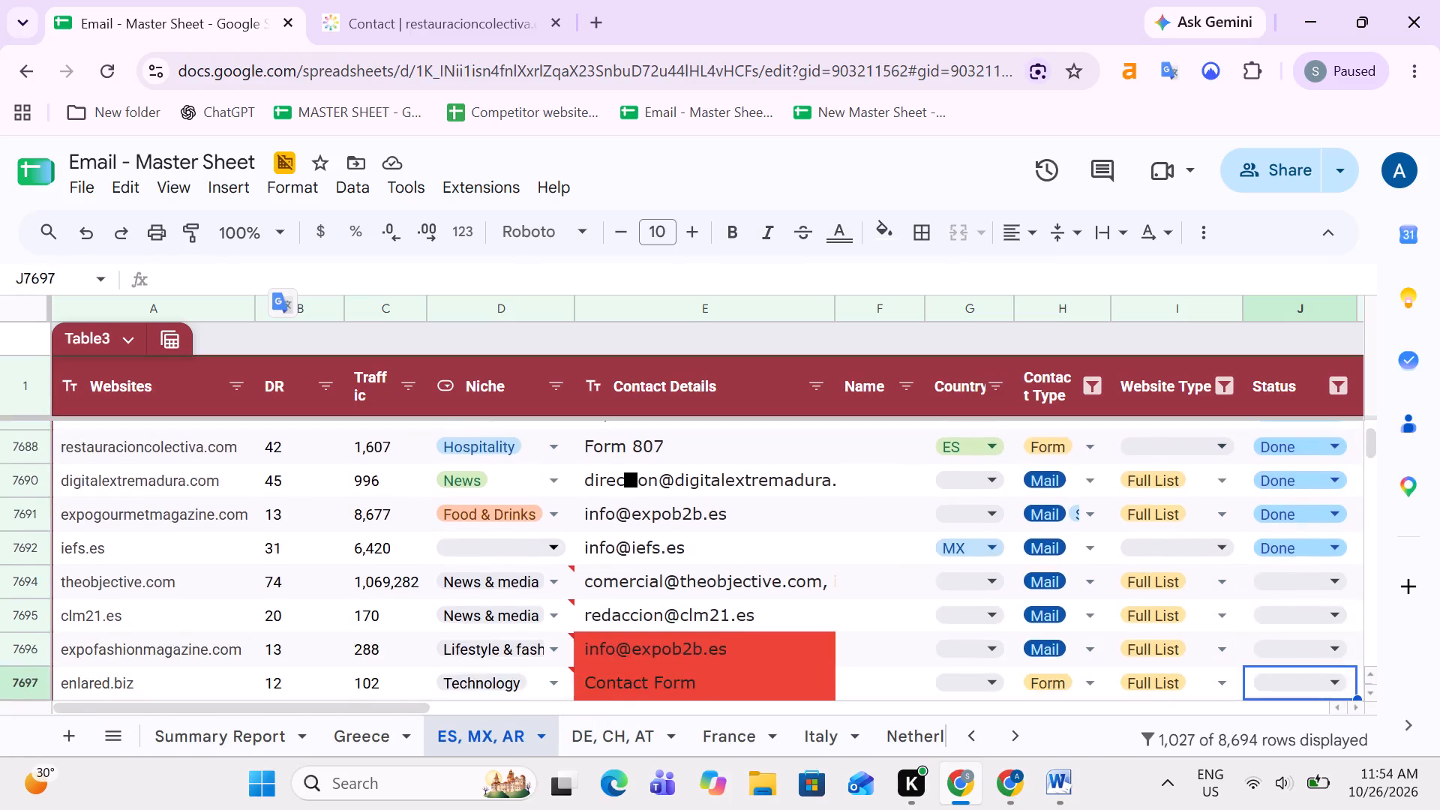
key("Down")
key("Down")
Go to the contact details of the theobjective.com row.
key("Up")
key("Up")
key("Up")
key("Up")
key("Up")
key("Left")
key("Left")
key("Left")
key("Left")
key("Left")
key("Left")
key("Left")
key("Left")
key("Left")
key("Left")
key("Left")
key("Left")
key("Left")
key("Left")
key("Left")
key("Left")
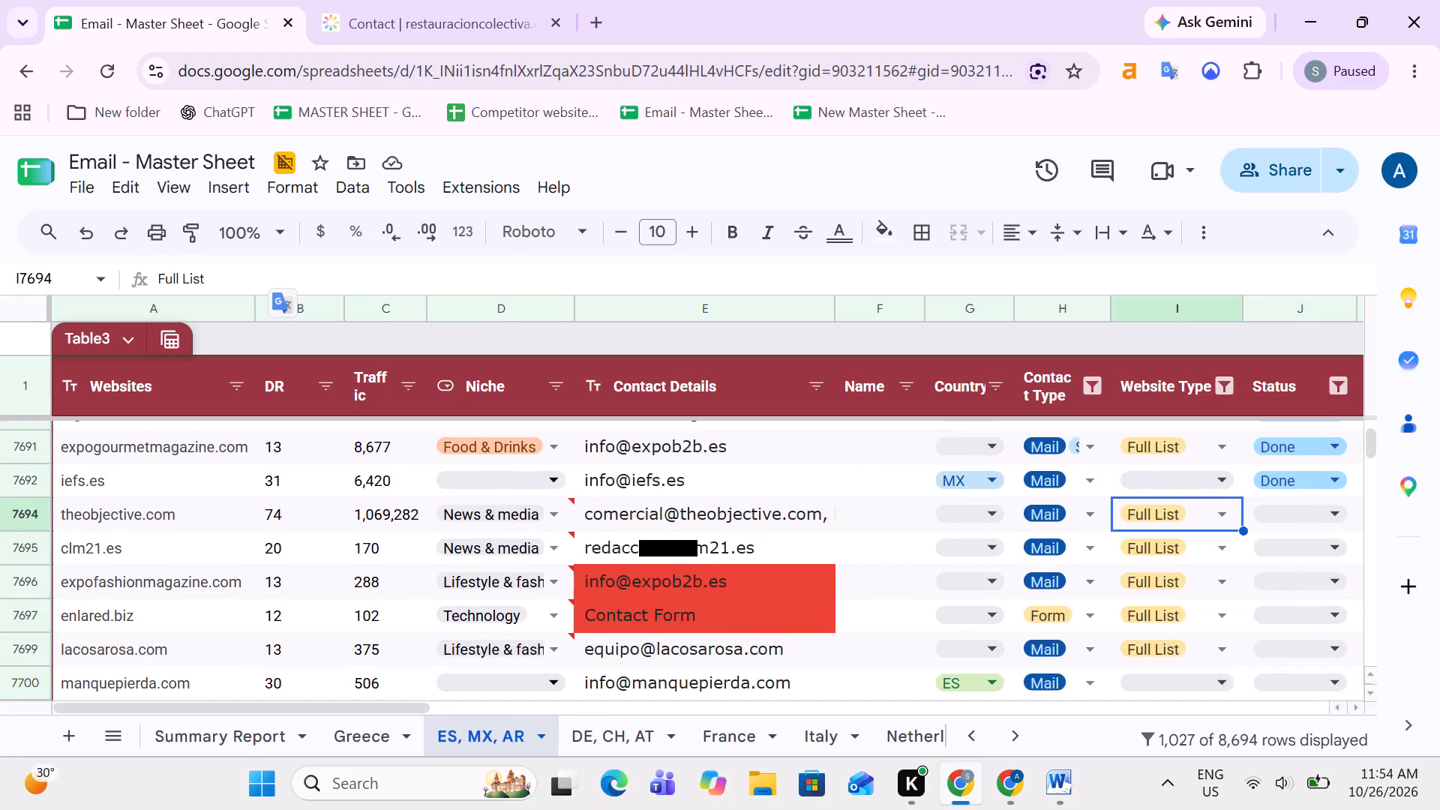
key("Right")
key("Right")
key("Right")
key("Right")
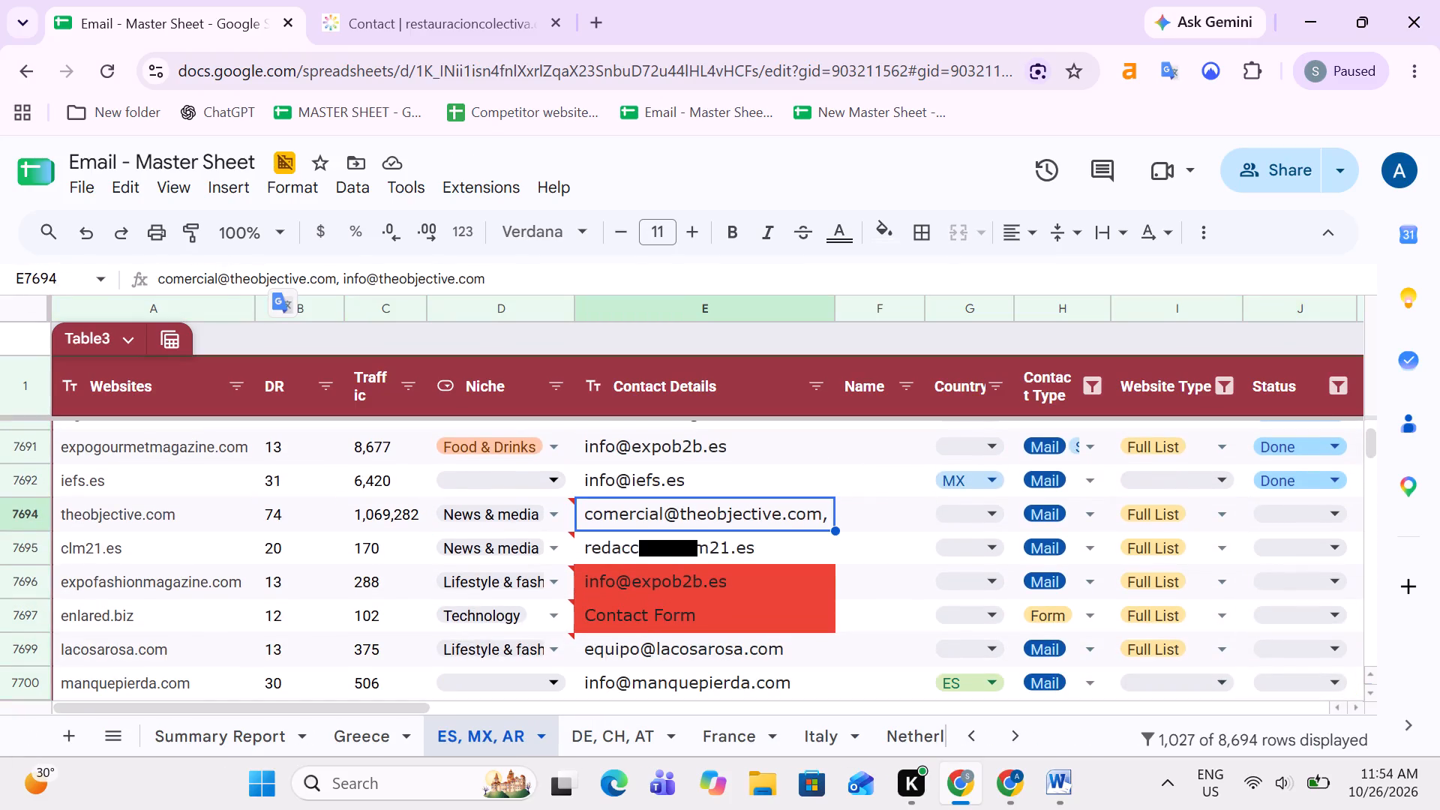
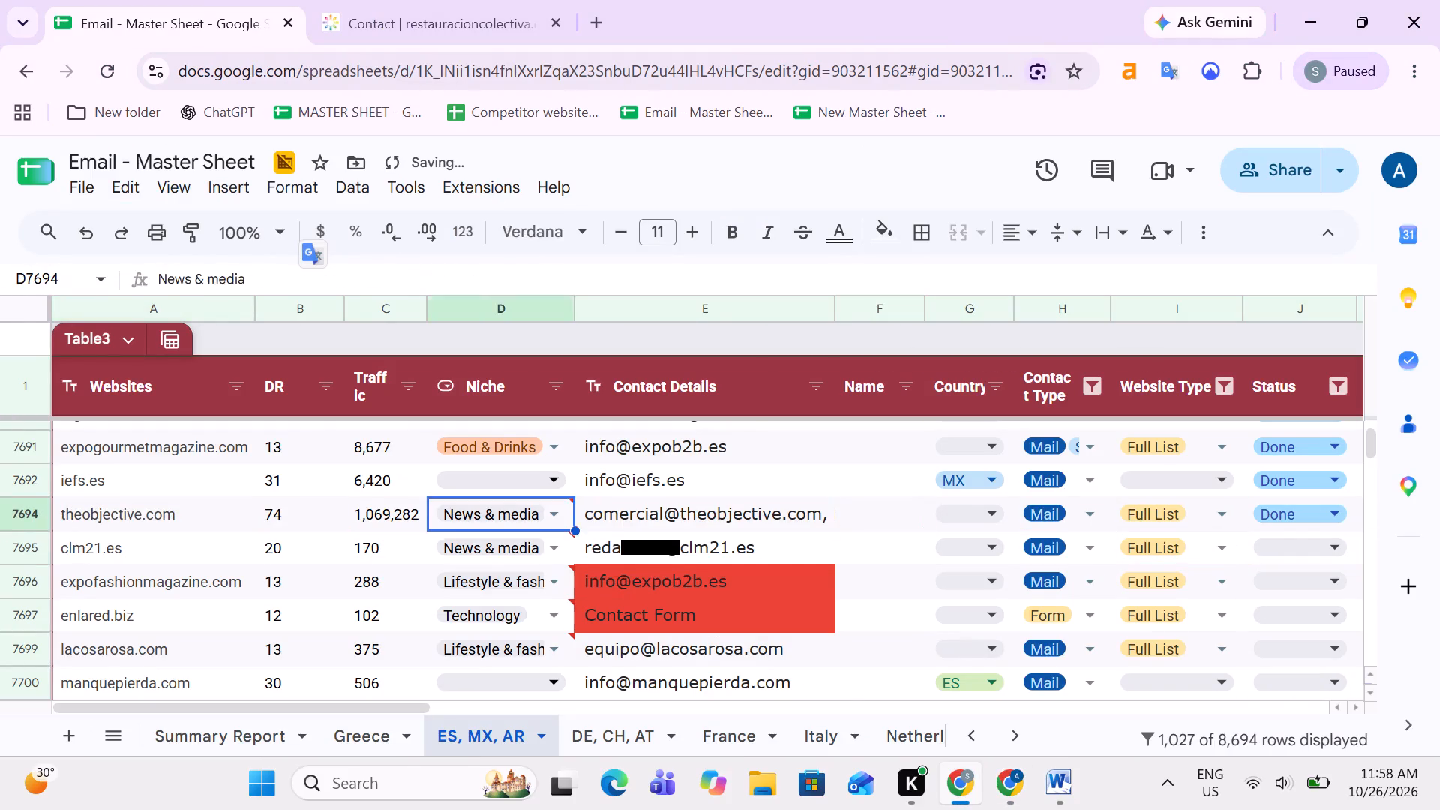
Set the niche of the theobjective.com row to News.
key("Left")
key("Right")
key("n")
key("Down")
key("Return")
key("Up")
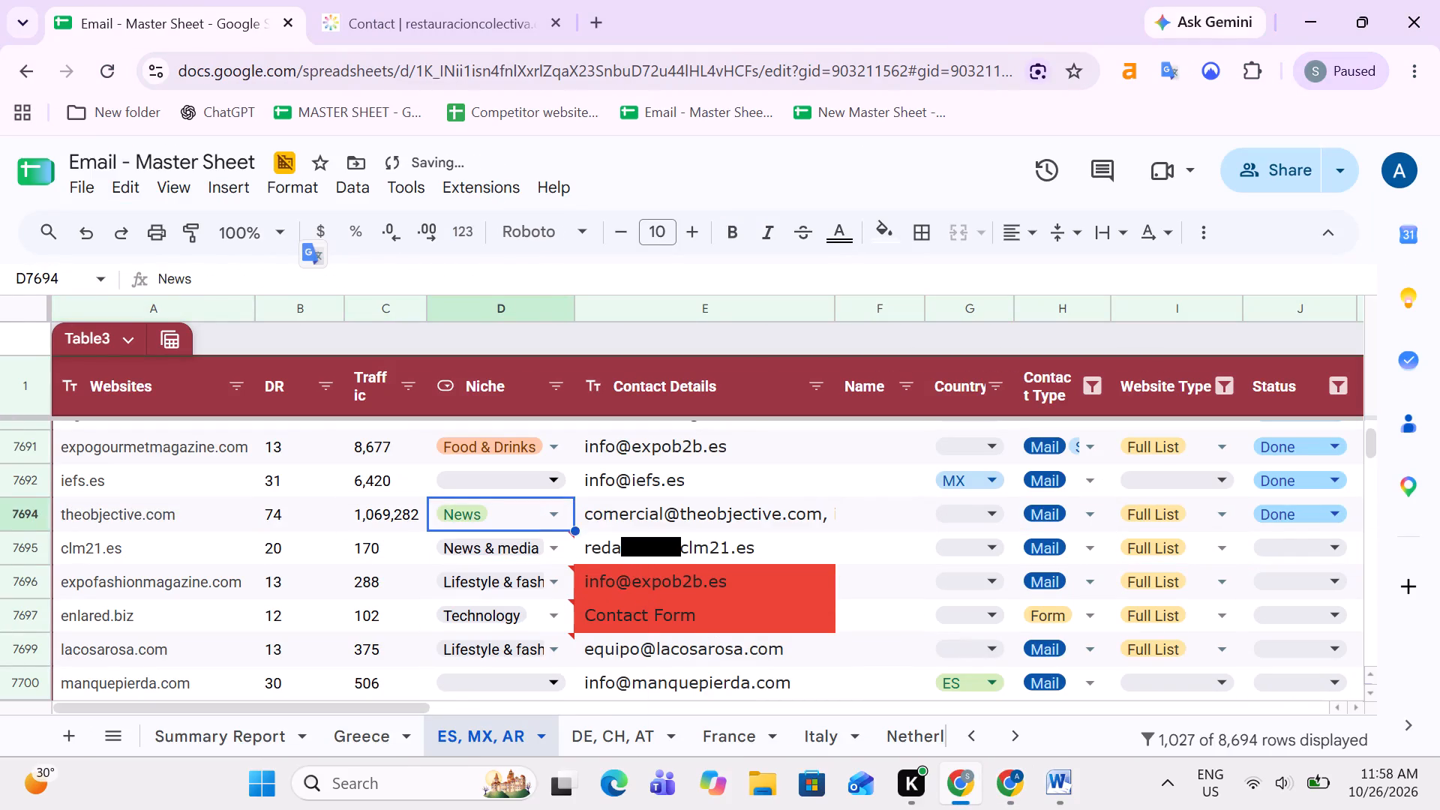
Go to the contact details of the clm21.es row.
key("Right")
key("Right")
key("Down")
key("Left")
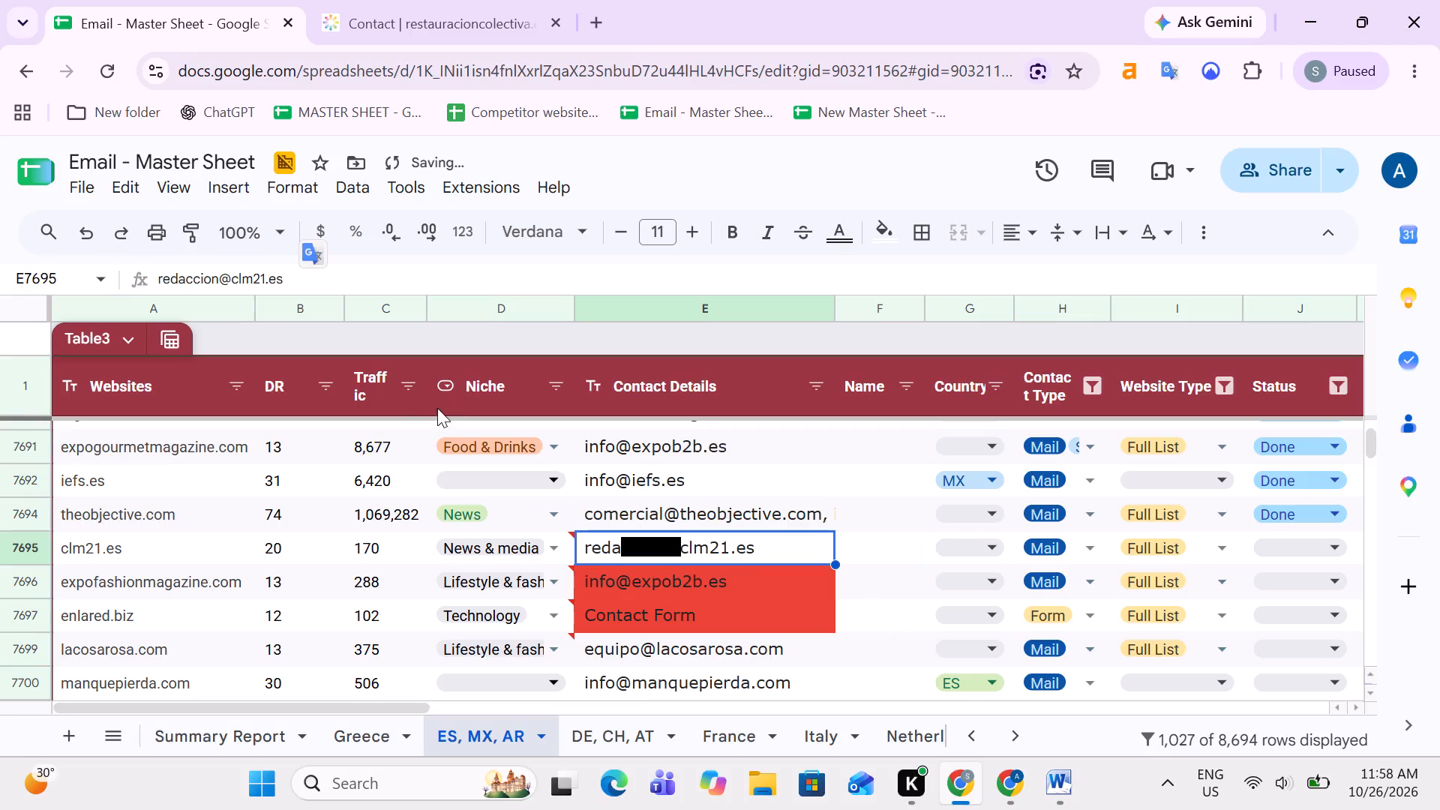
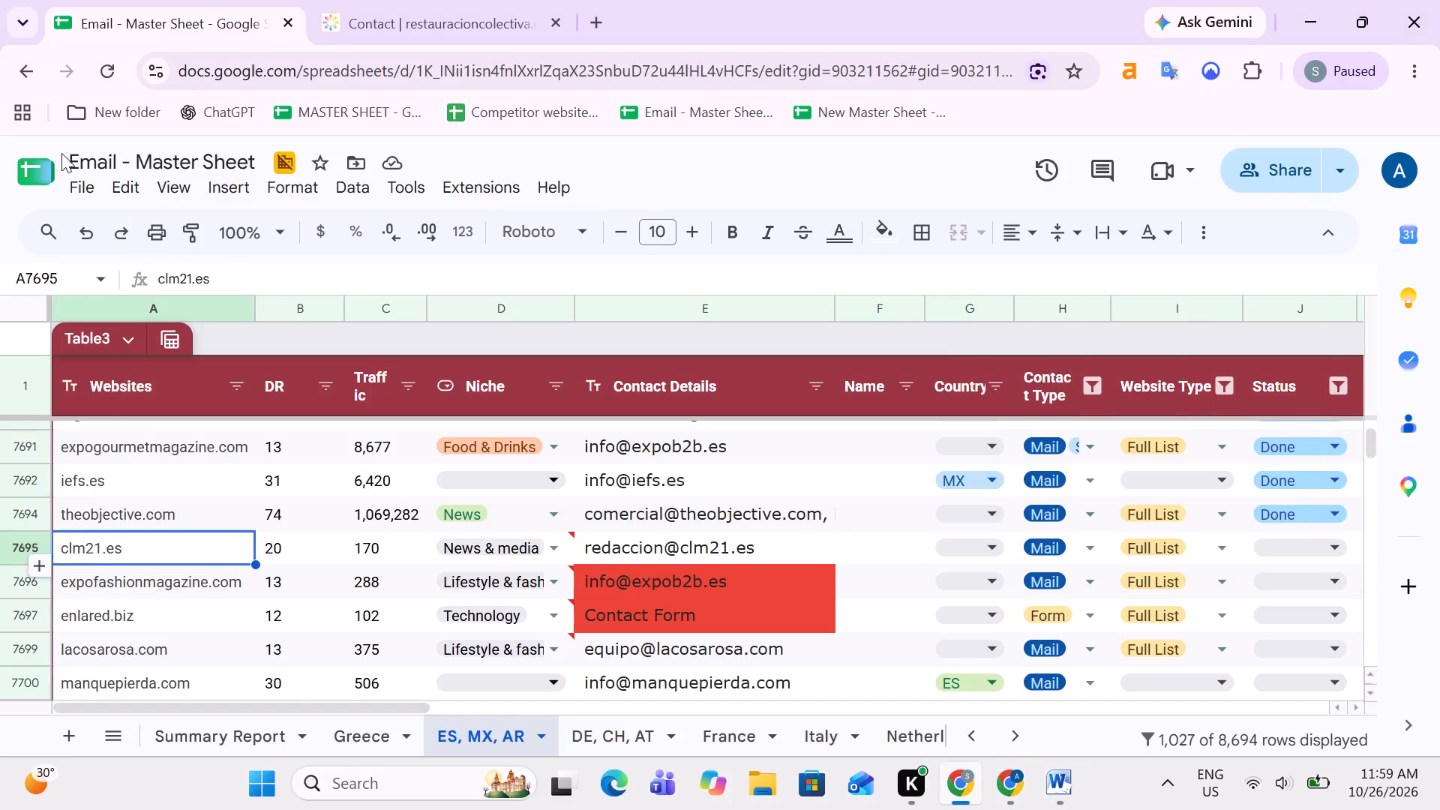
Copy the website name clm21.es from its row in the ES, MX, AR sheet.
triple_click(222, 273)
key("ctrl+c")
key("ctrl+c")
key("ctrl+c")
key("ctrl+c")
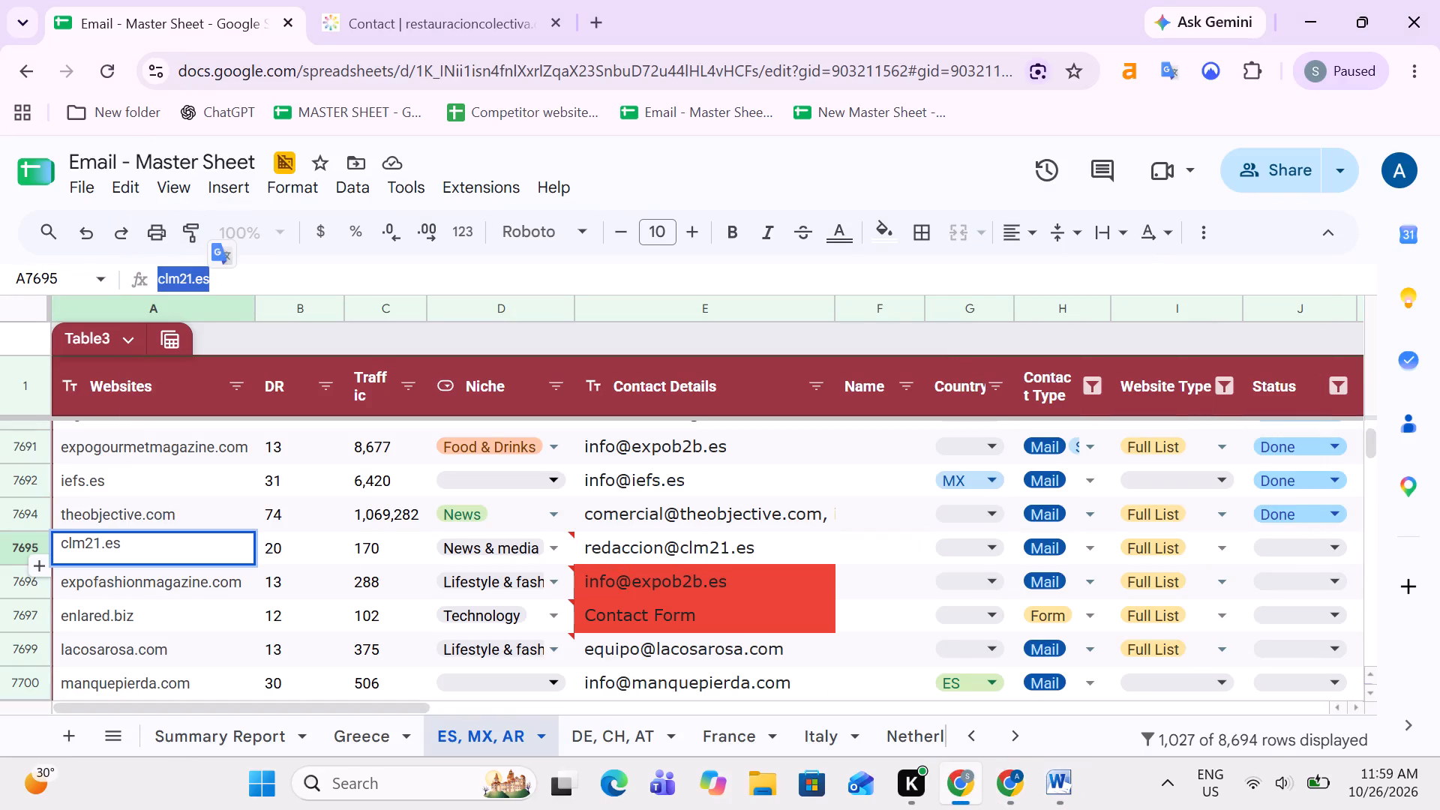
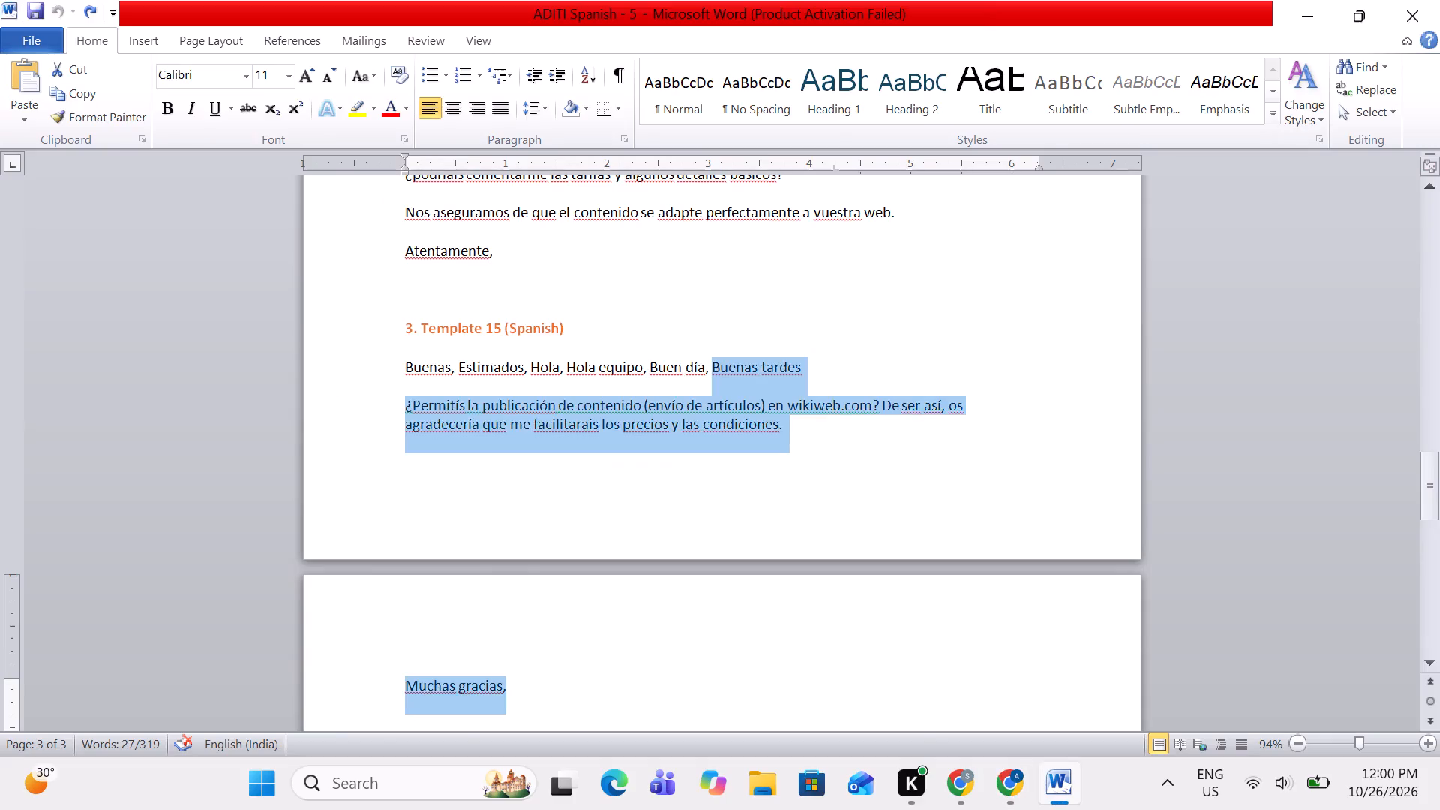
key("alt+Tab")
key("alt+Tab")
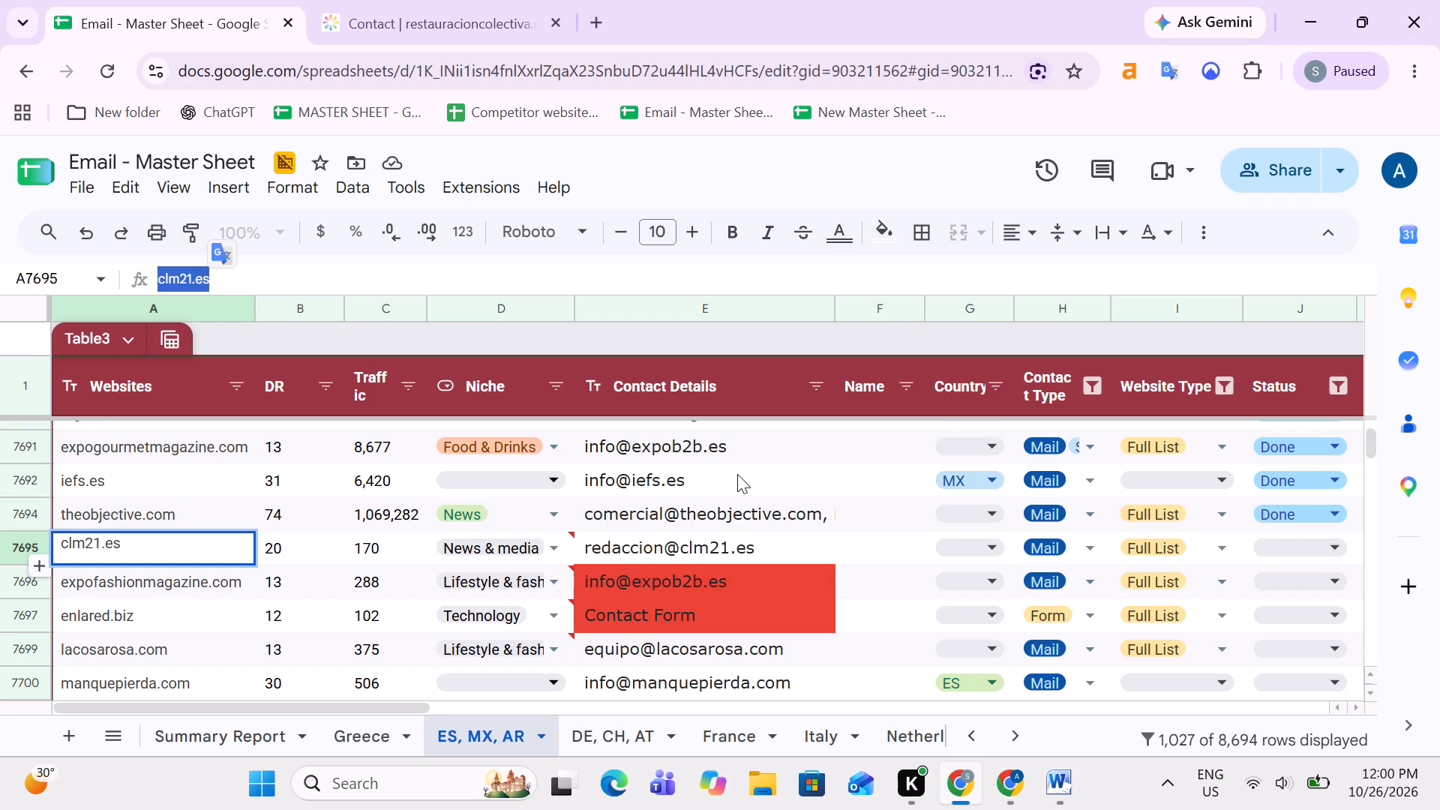
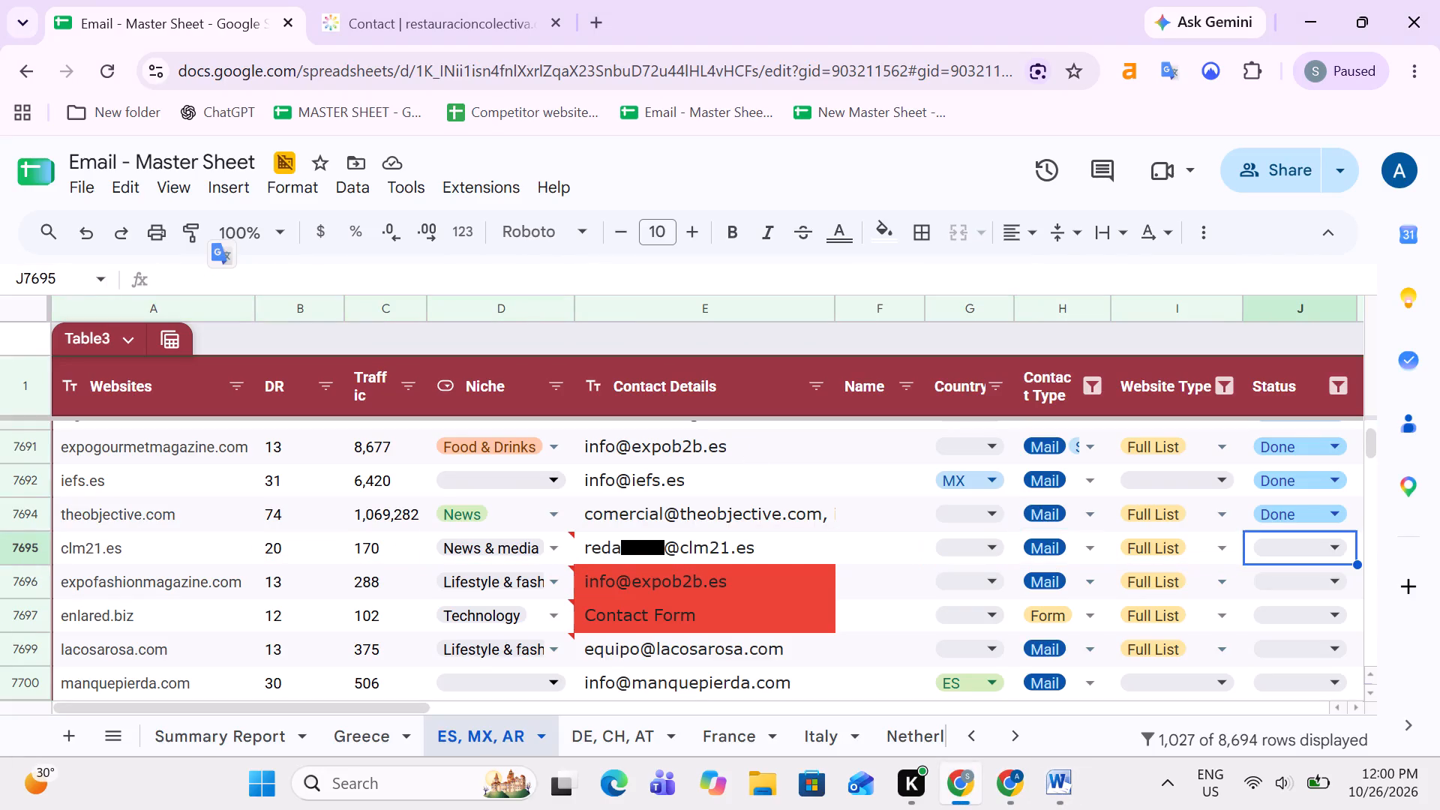
Set the Status of the clm21.es row to Done.
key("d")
key("Down")
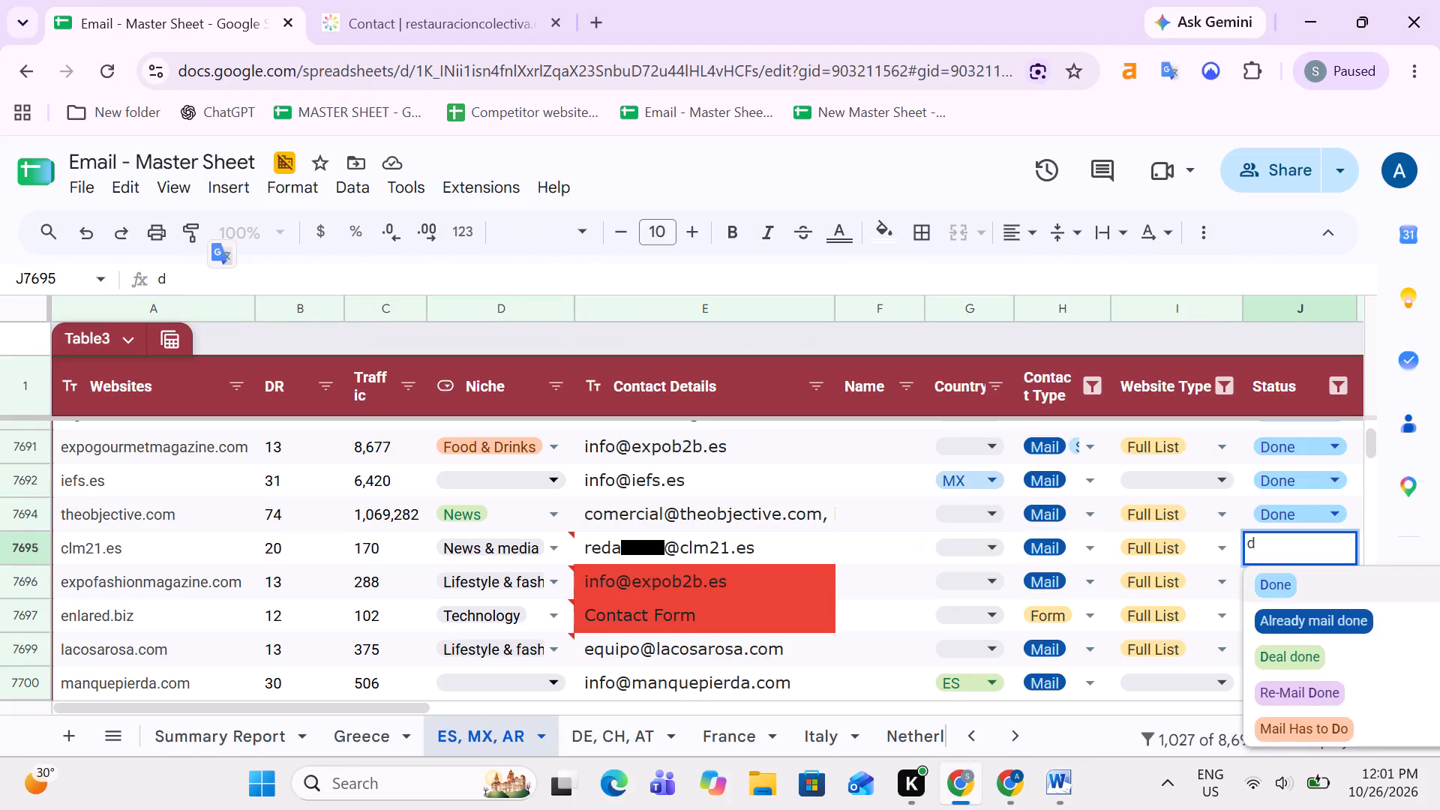
key("Return")
key("Up")
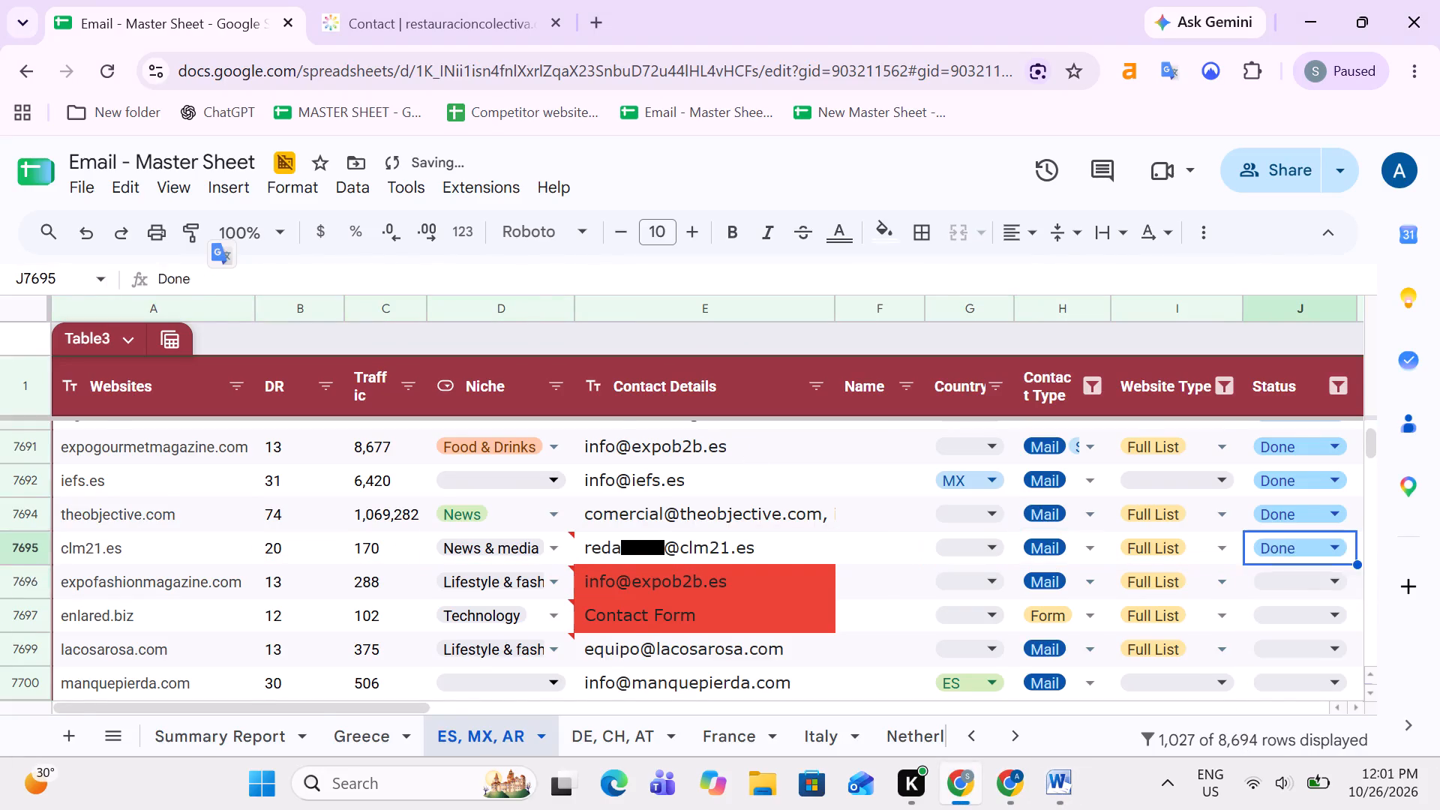
Set the I'D value of the clm21.es row to Adi.
key("Right")
key("Right")
key("Left")
key("Right")
key("Right")
key("Left")
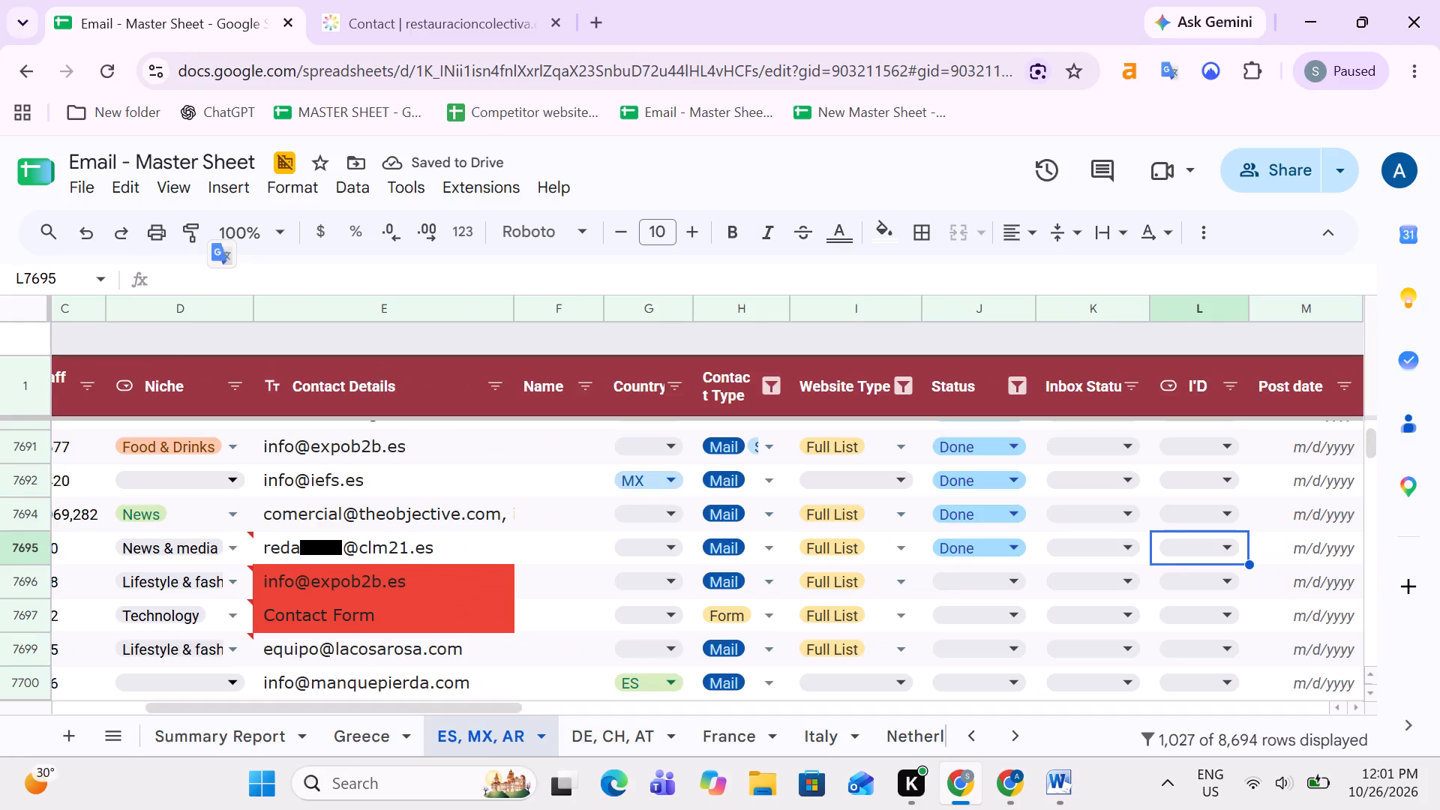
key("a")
key("Down")
key("Return")
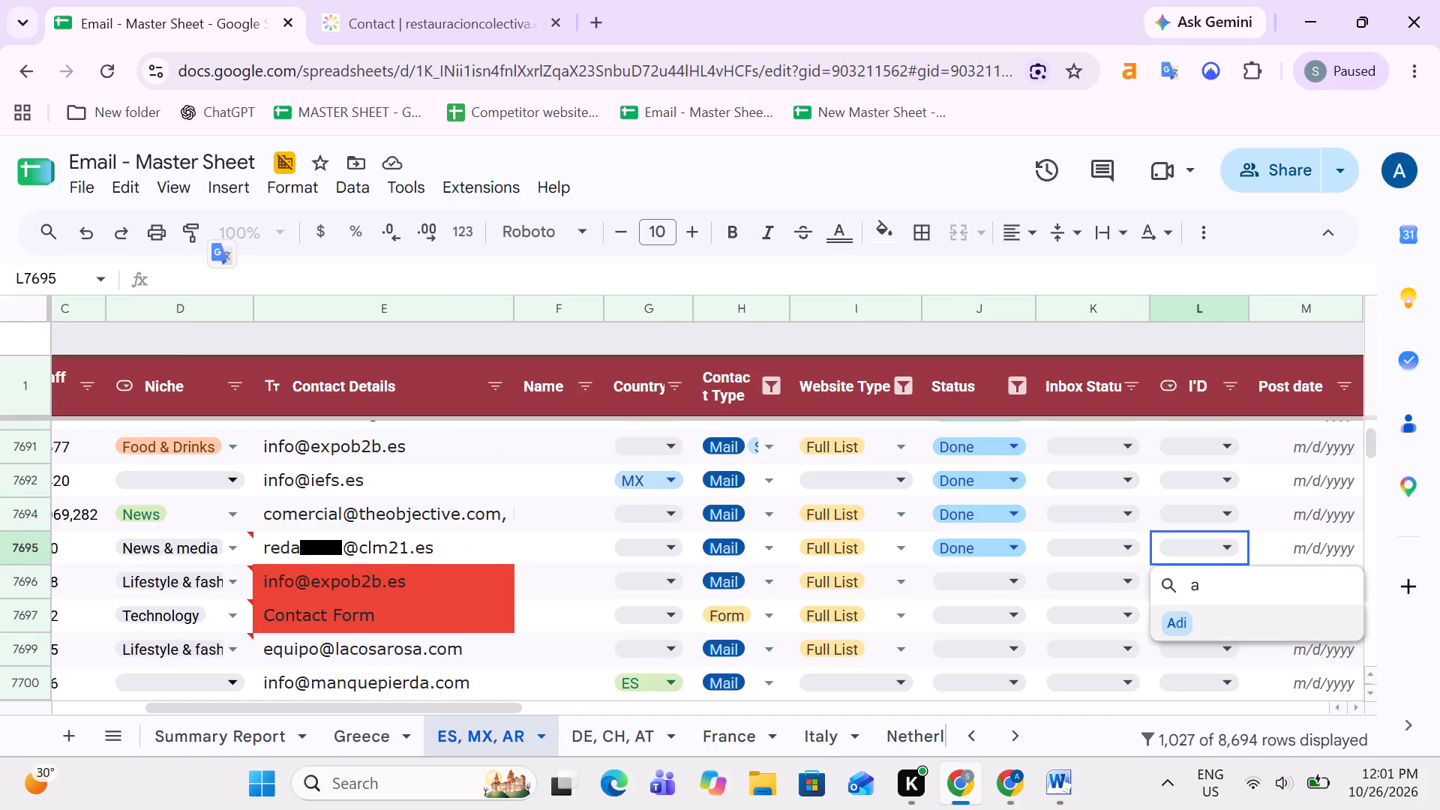
key("Up")
Go to the Post date cell of the clm21.es row.
key("Right")
key("Right")
key("Left")
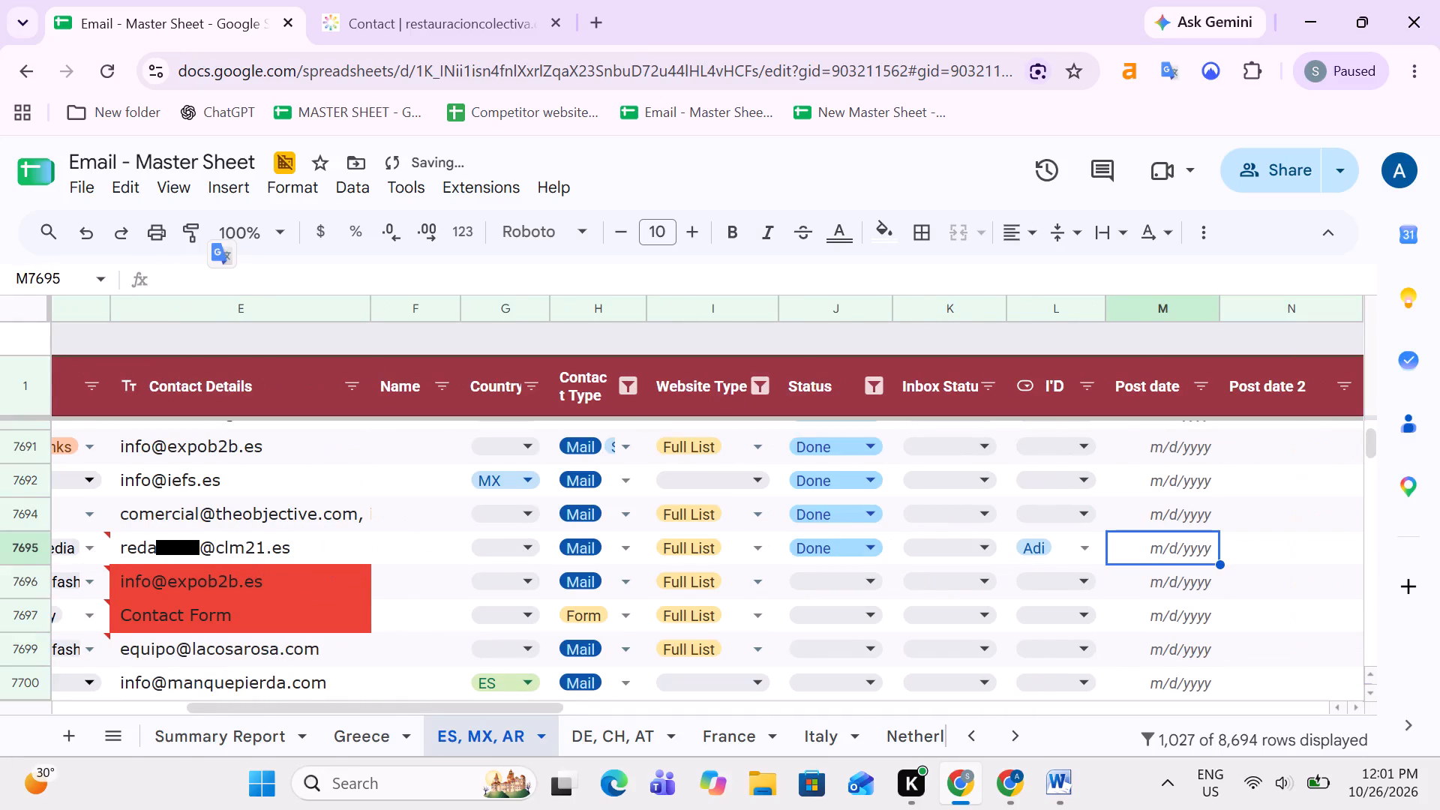
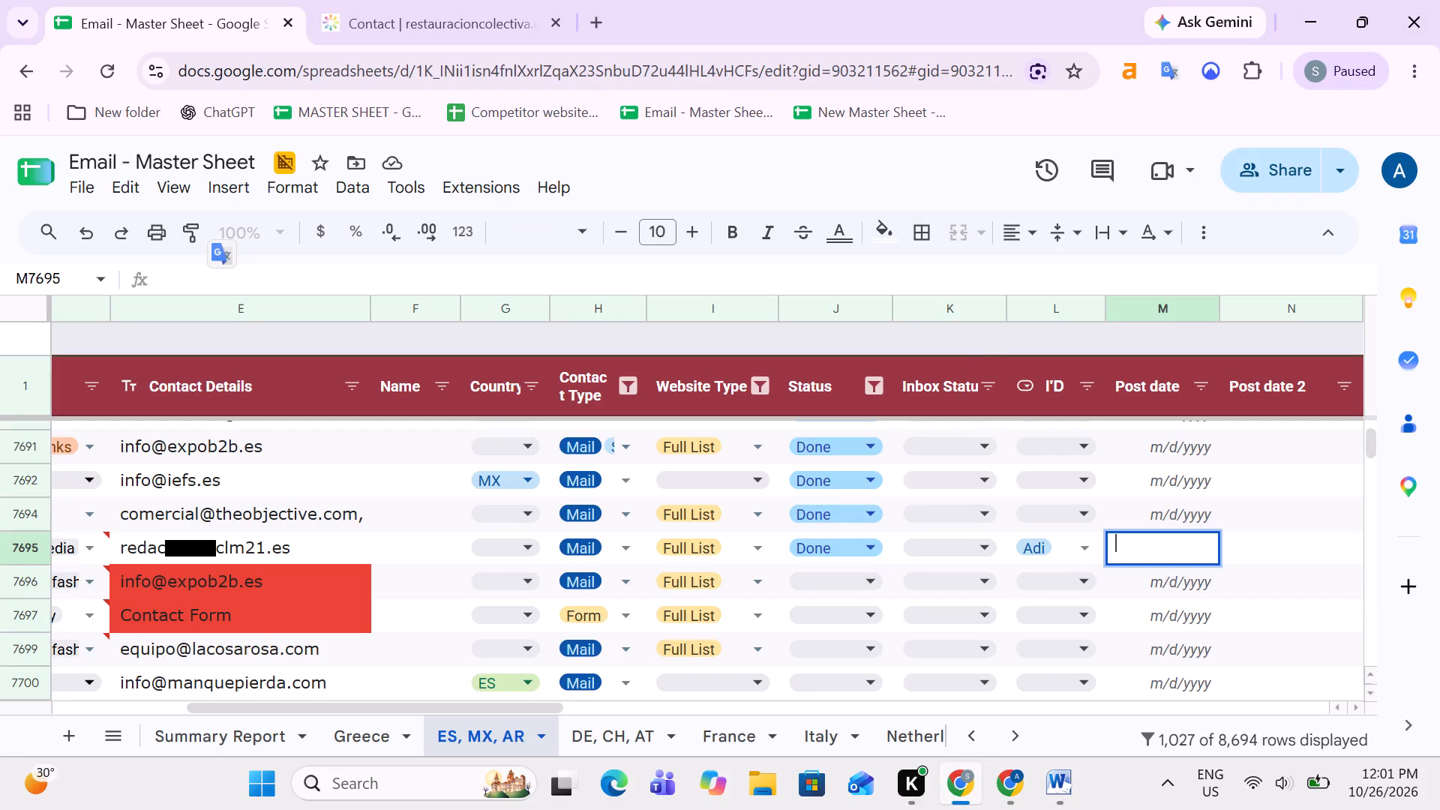
Set the Post date of the clm21.es row to 10/21/2026.
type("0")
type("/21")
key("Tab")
Set the Inbox Status of the clm21.es row to Yes.
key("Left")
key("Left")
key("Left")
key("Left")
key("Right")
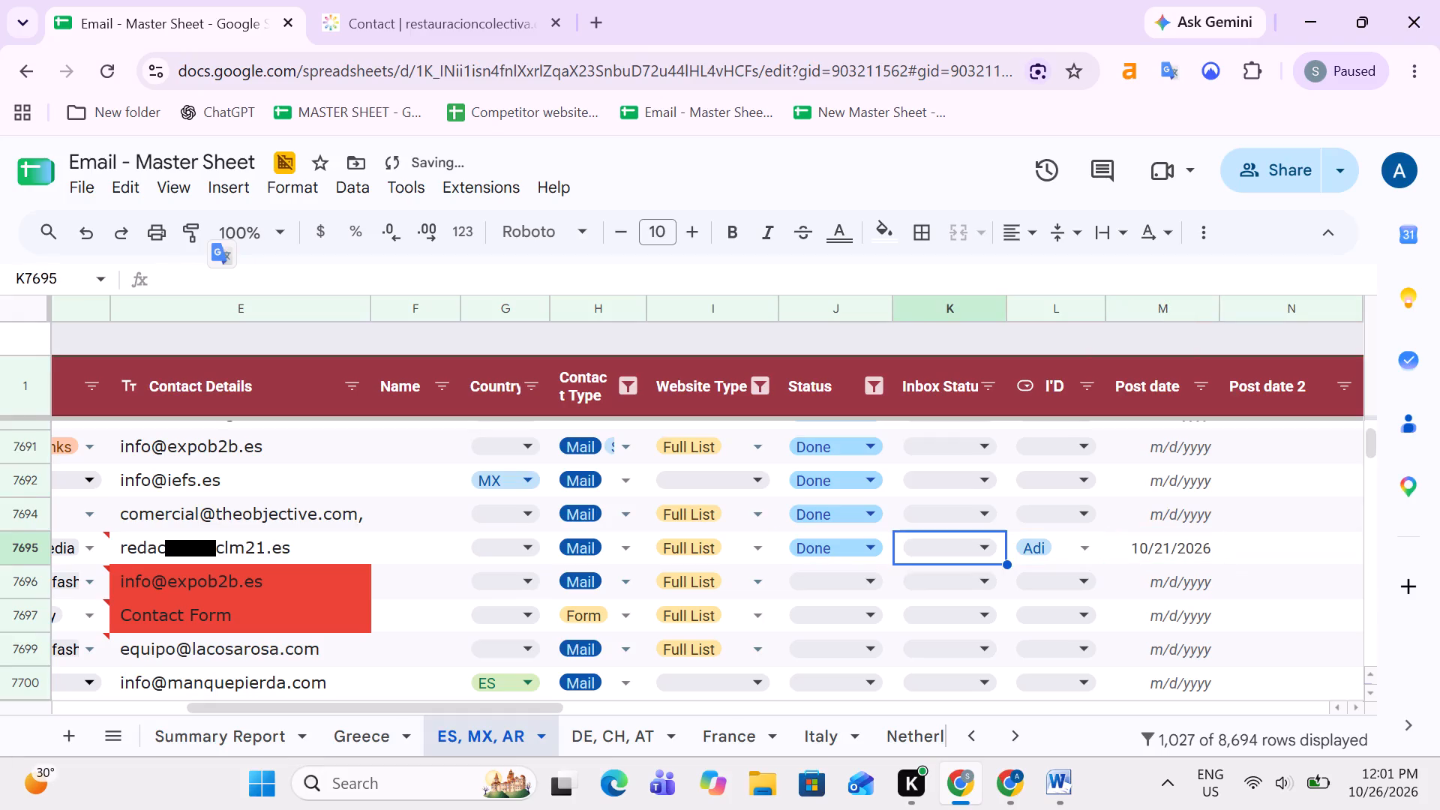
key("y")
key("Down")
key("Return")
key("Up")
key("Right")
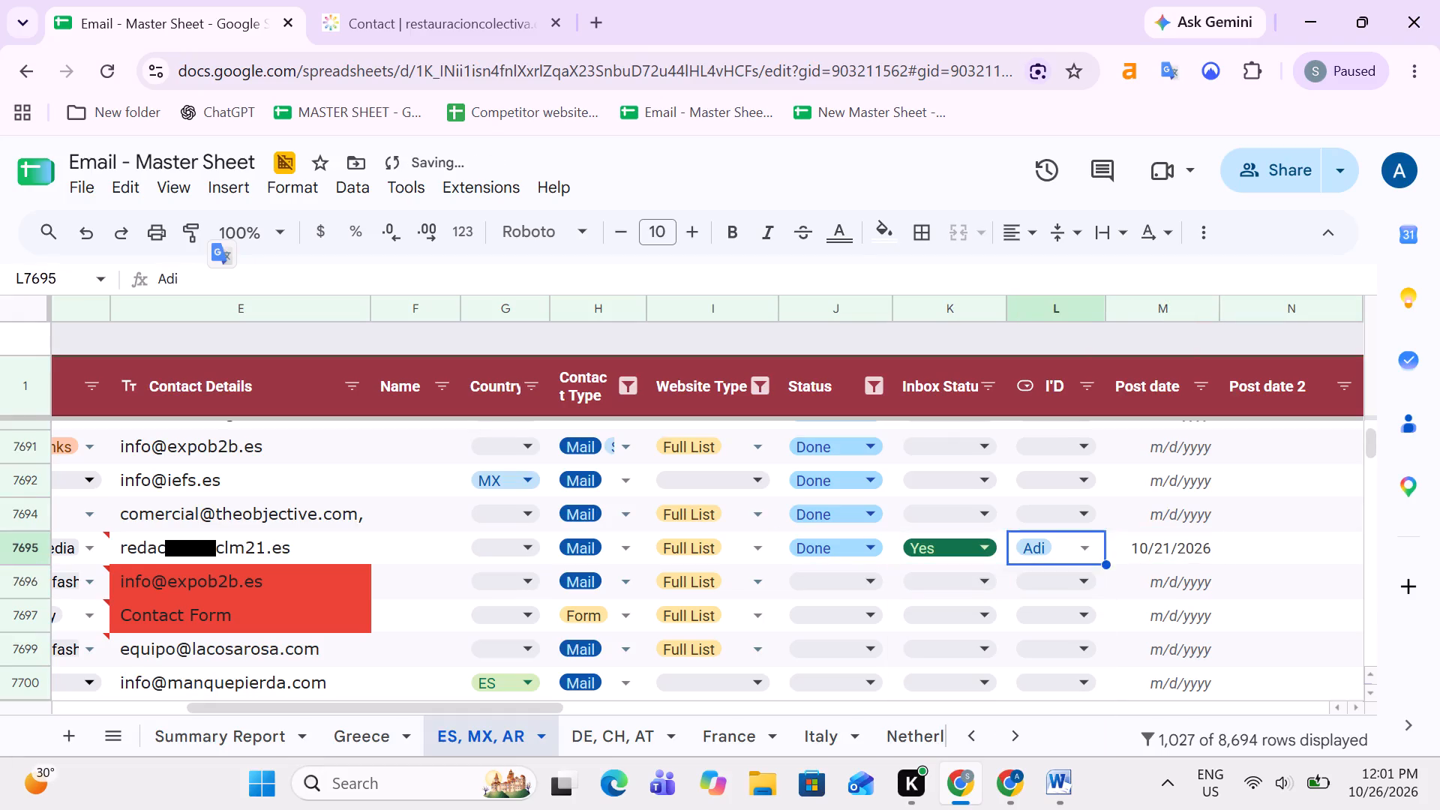
Copy the contact address from the Contact Details cell of the expofashionmagazine.com row.
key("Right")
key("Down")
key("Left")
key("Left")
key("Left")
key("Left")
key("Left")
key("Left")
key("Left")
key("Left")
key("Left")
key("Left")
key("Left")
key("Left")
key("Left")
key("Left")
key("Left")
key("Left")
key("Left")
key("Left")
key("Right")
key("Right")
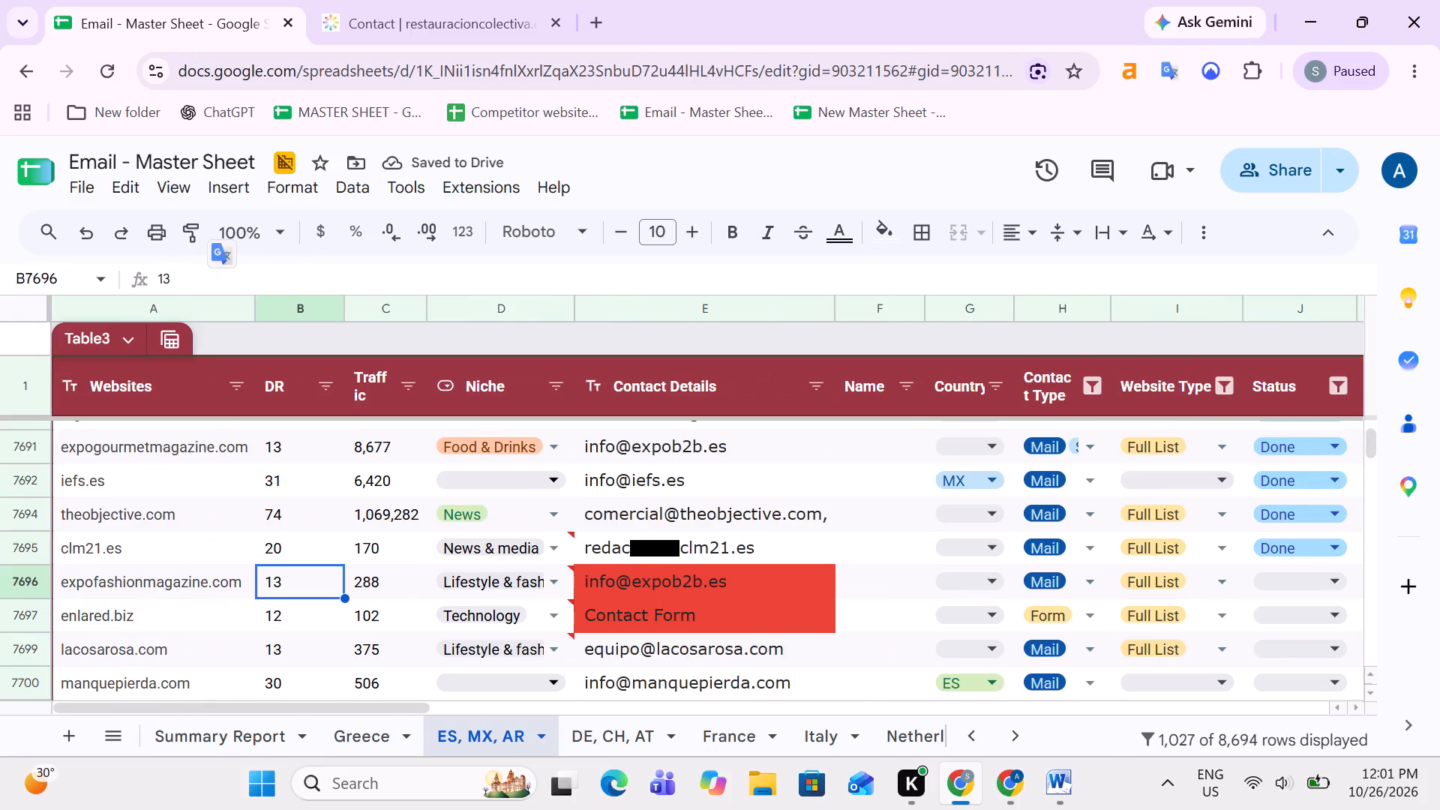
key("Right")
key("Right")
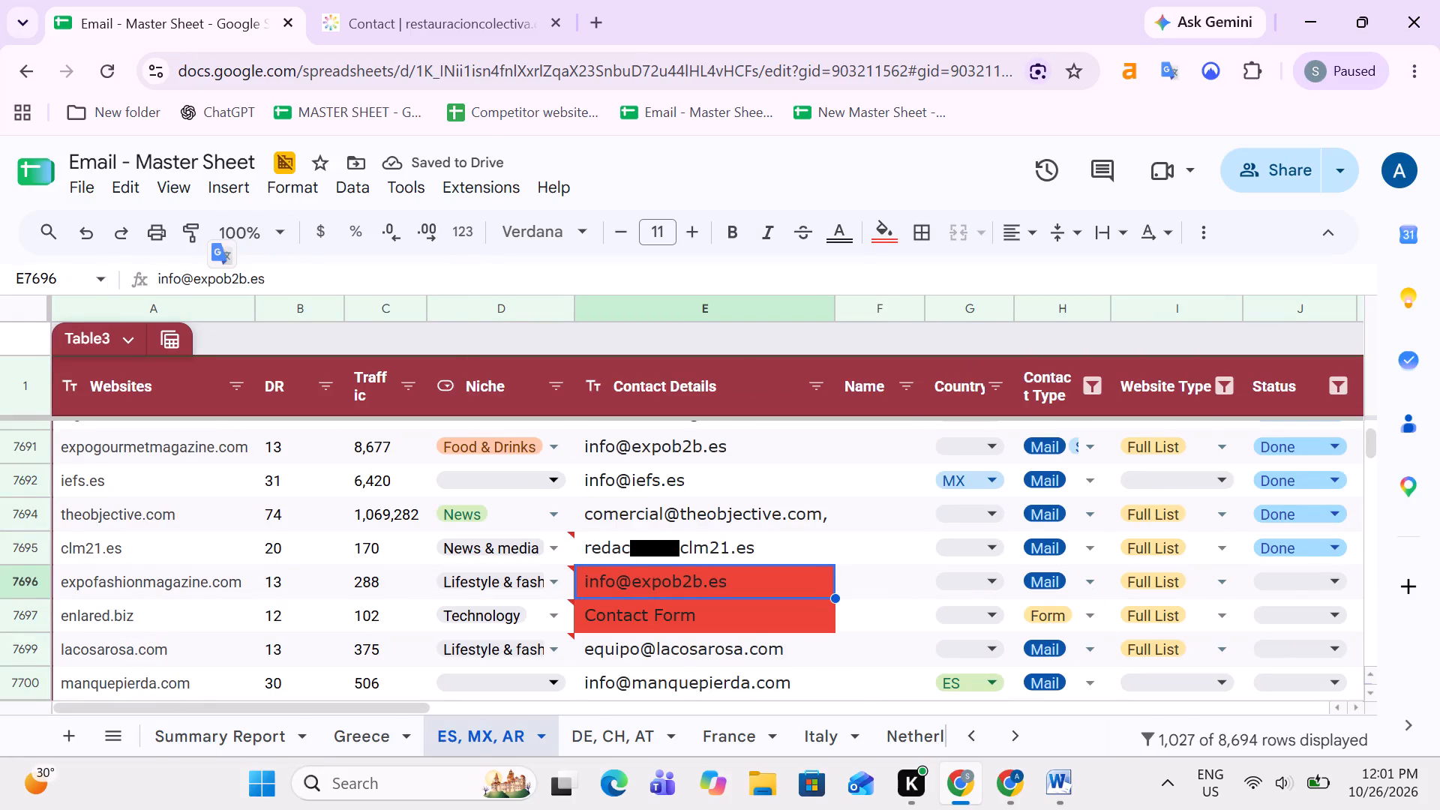
triple_click(213, 276)
key("ctrl+c")
key("ctrl+c")
key("ctrl+c")
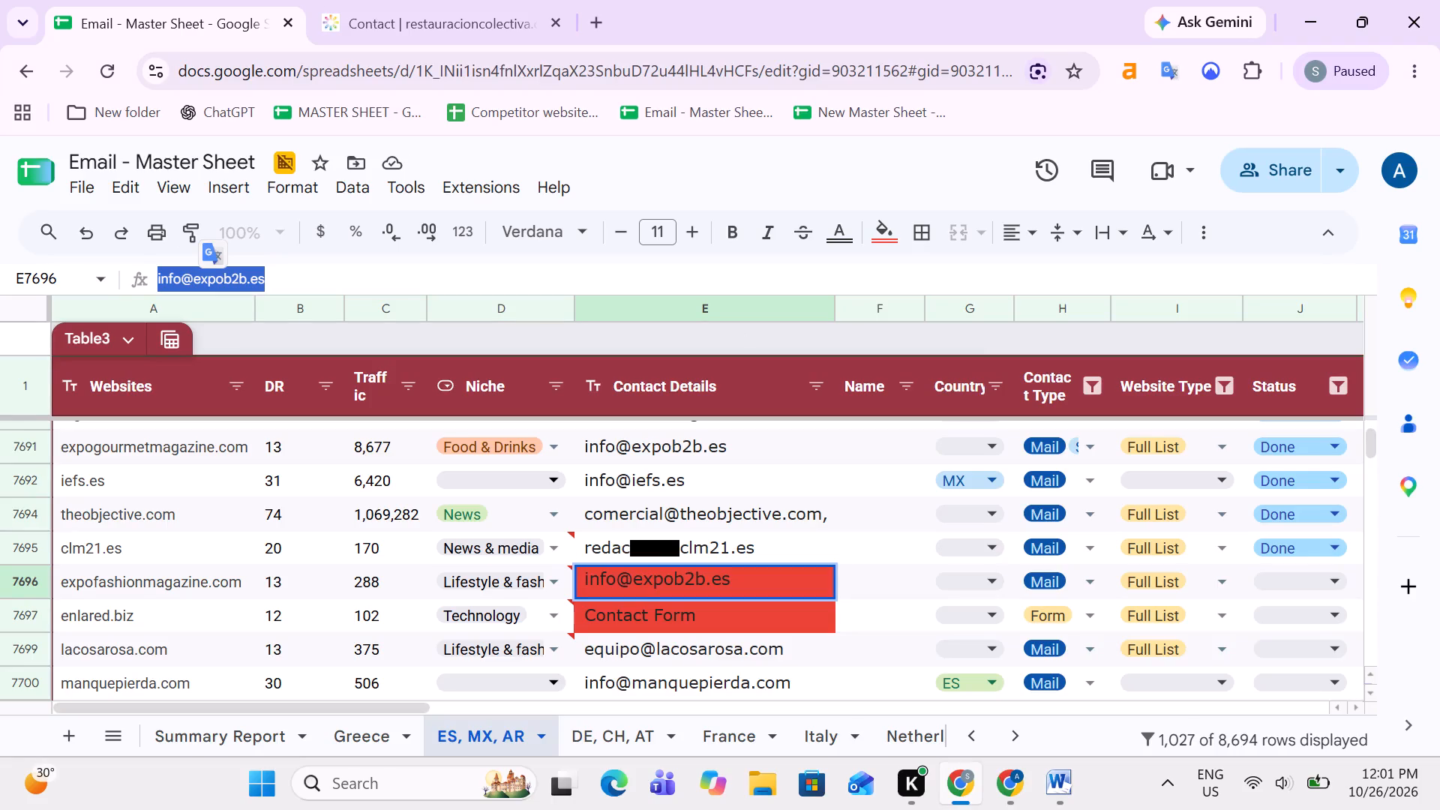
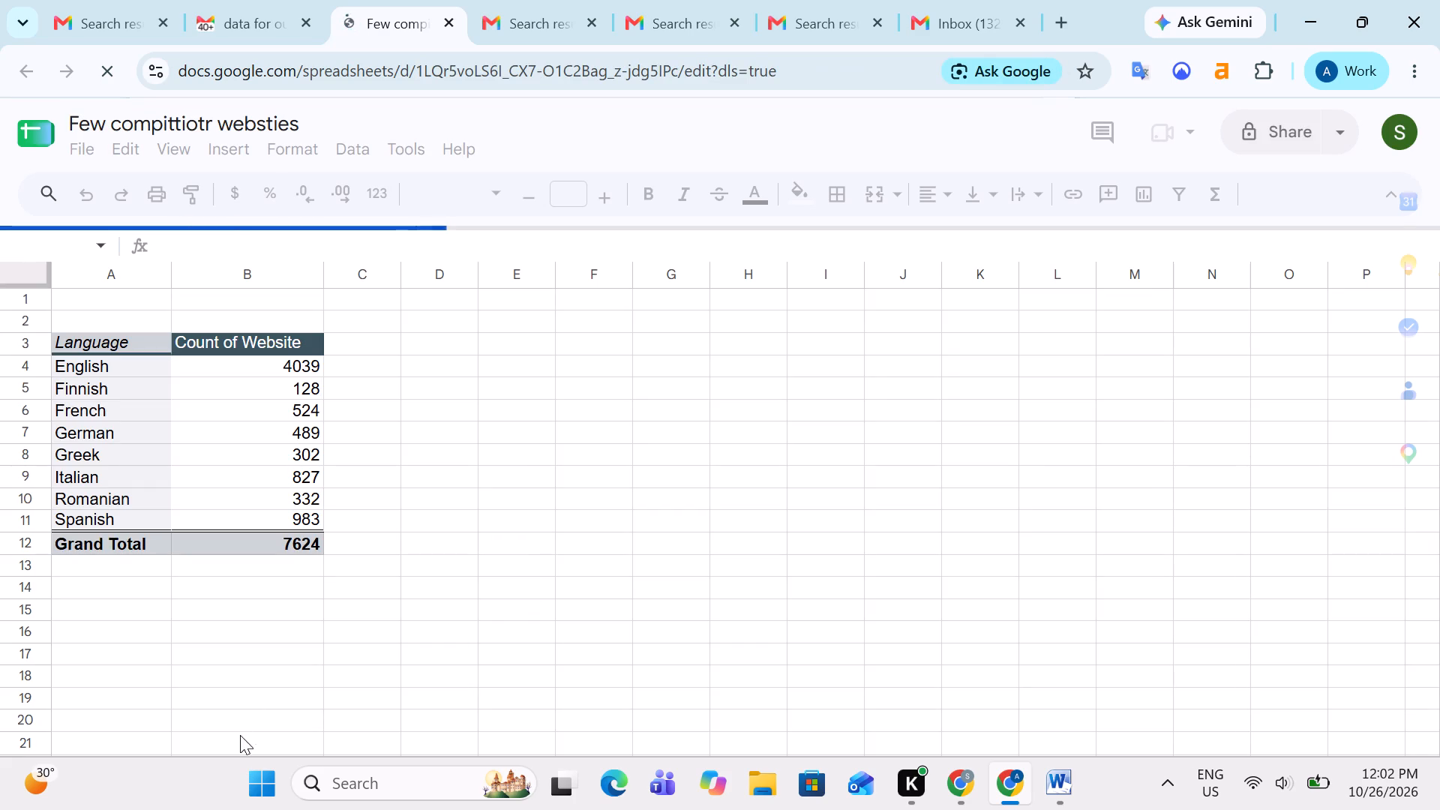
left_click(269, 733)
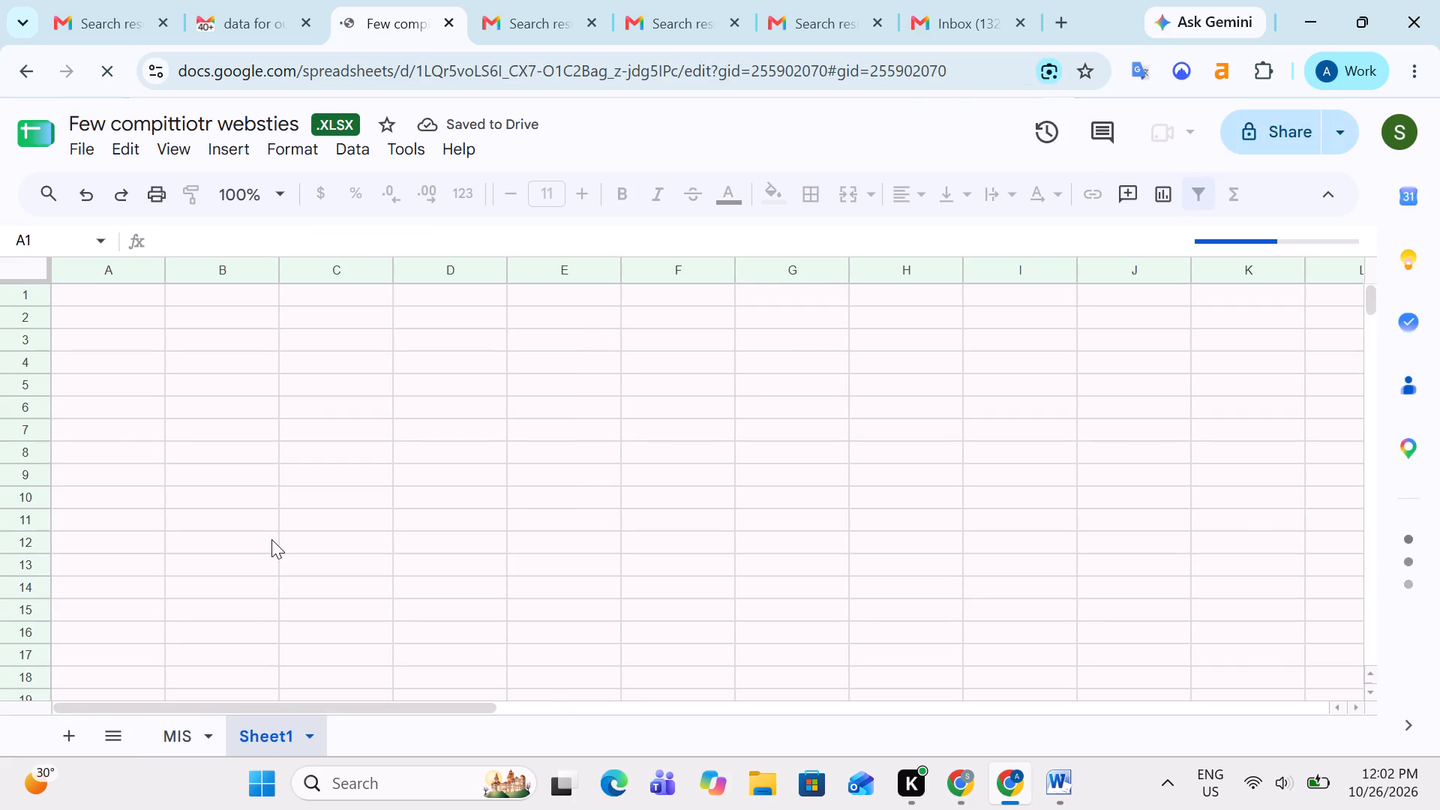
Remove the filter from the header row of Sheet1.
scroll(271, 539, "down", 8)
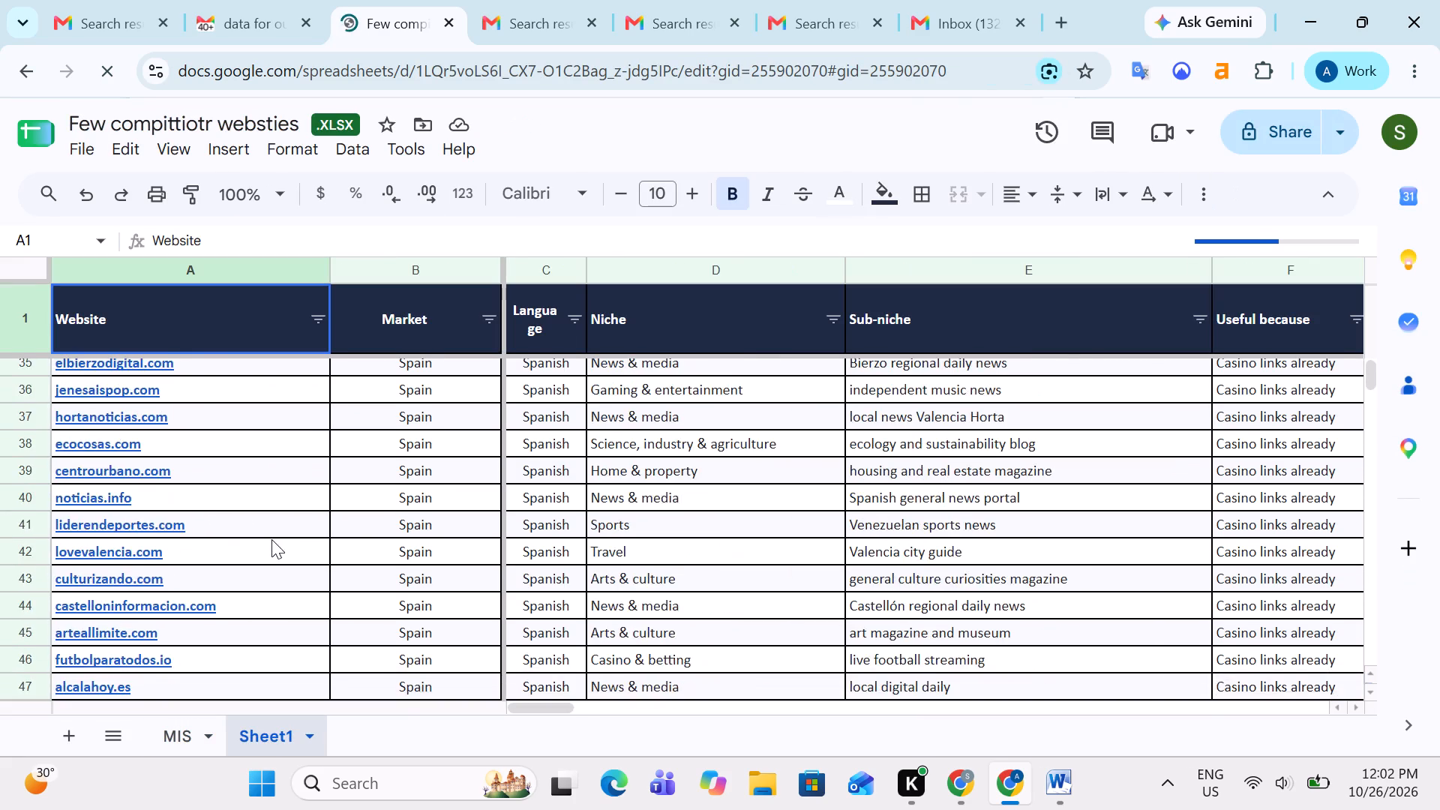
scroll(271, 539, "up", 20)
scroll(271, 539, "up", 7)
left_click(252, 268)
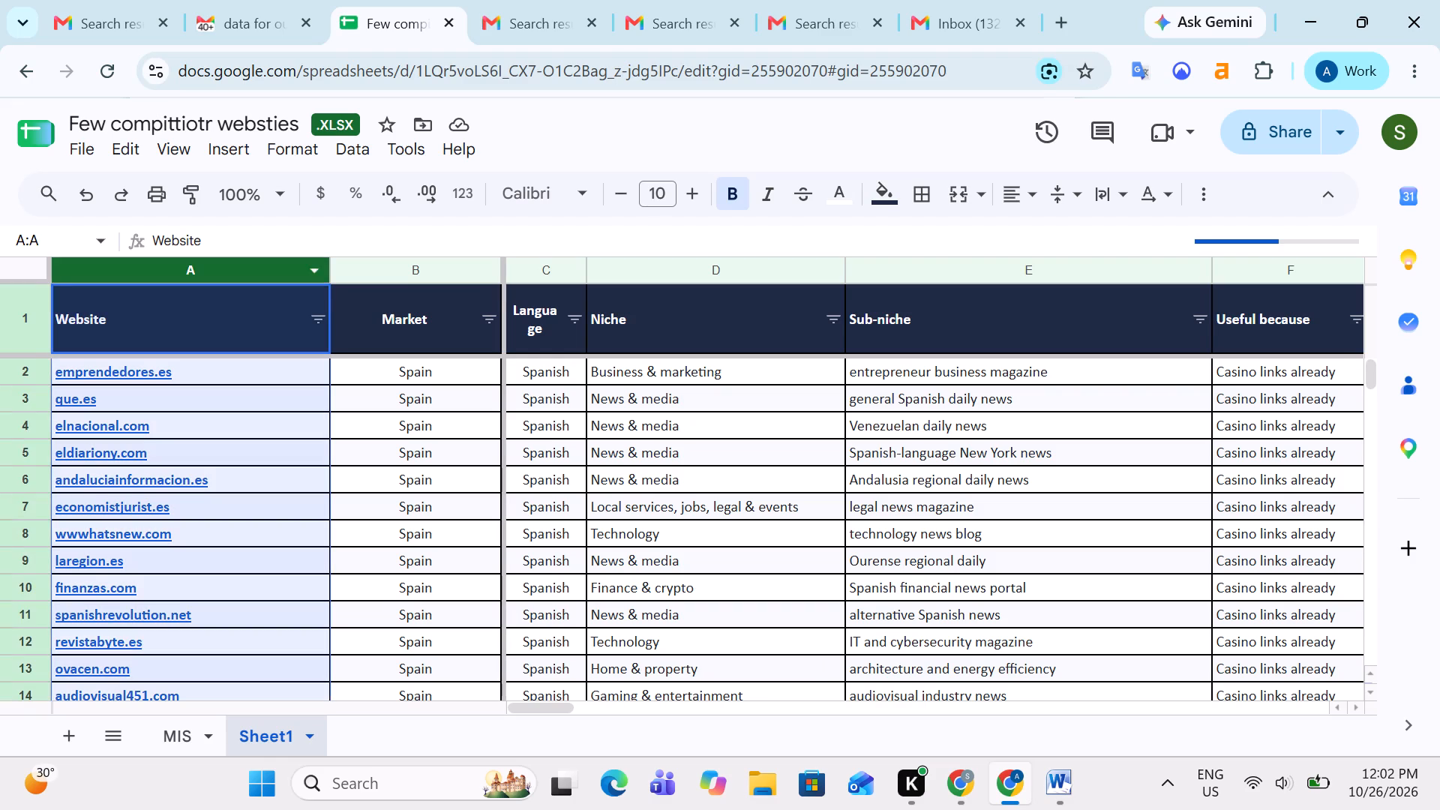
scroll(649, 415, "down", 1)
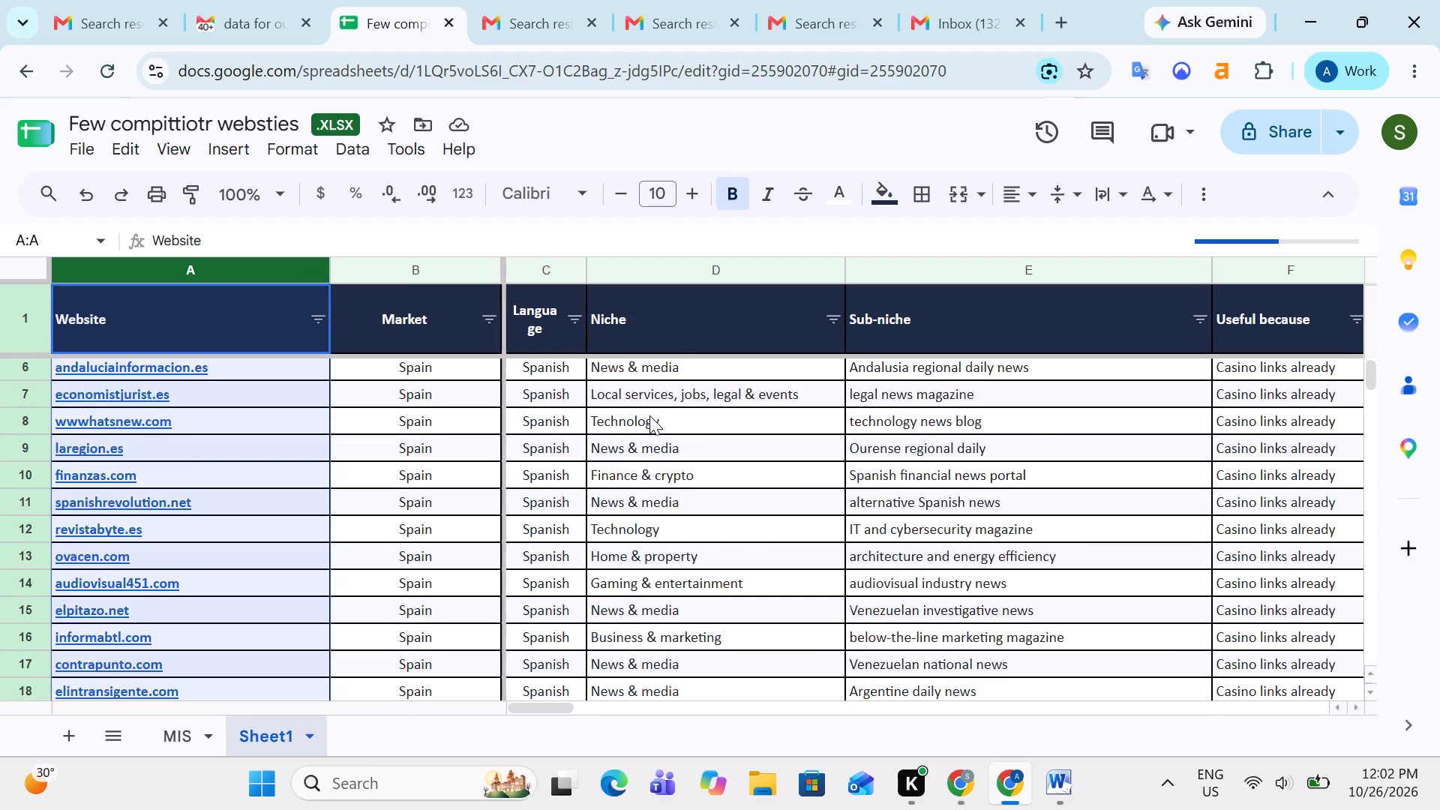
scroll(649, 415, "down", 4)
scroll(674, 436, "up", 13)
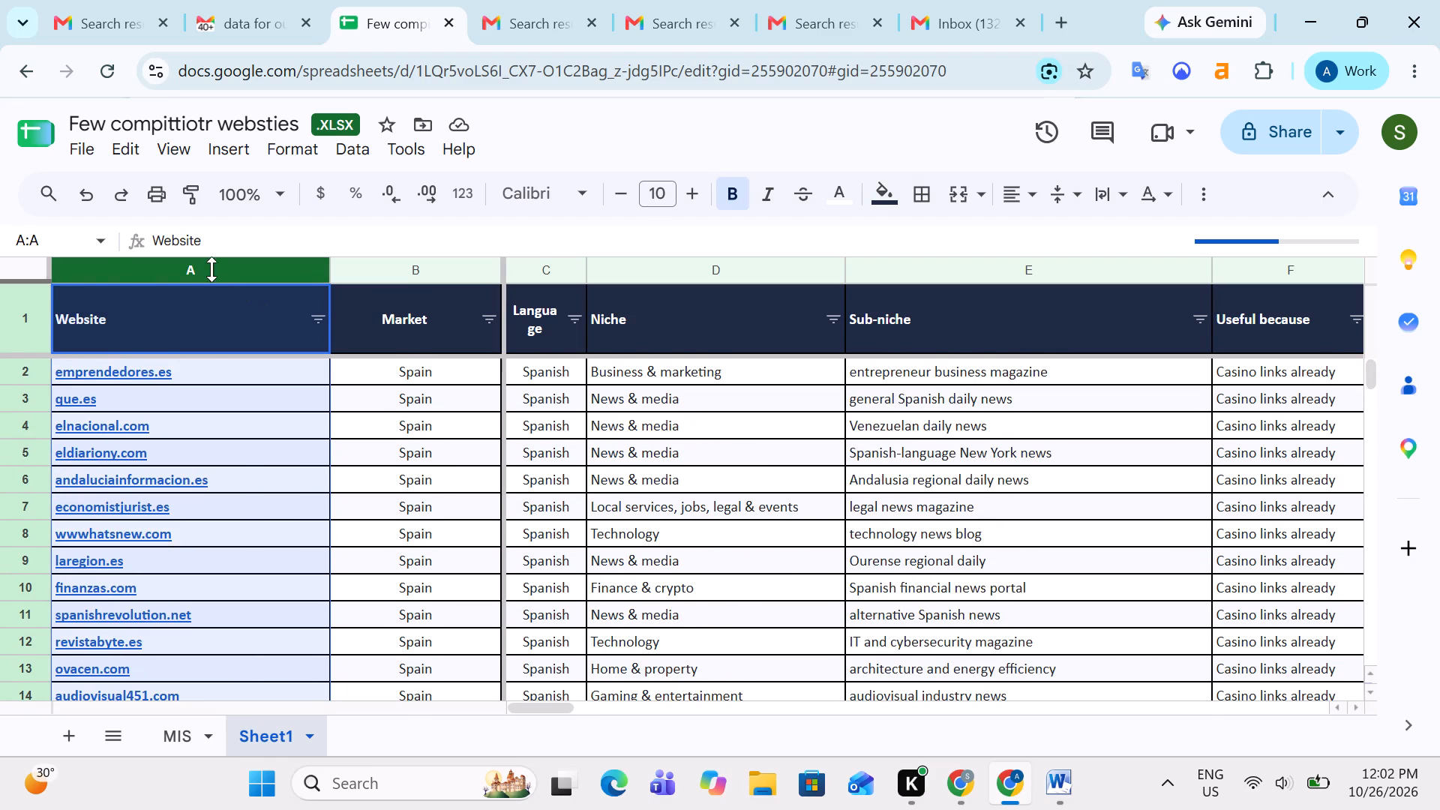
left_click(0, 331)
left_click(1209, 183)
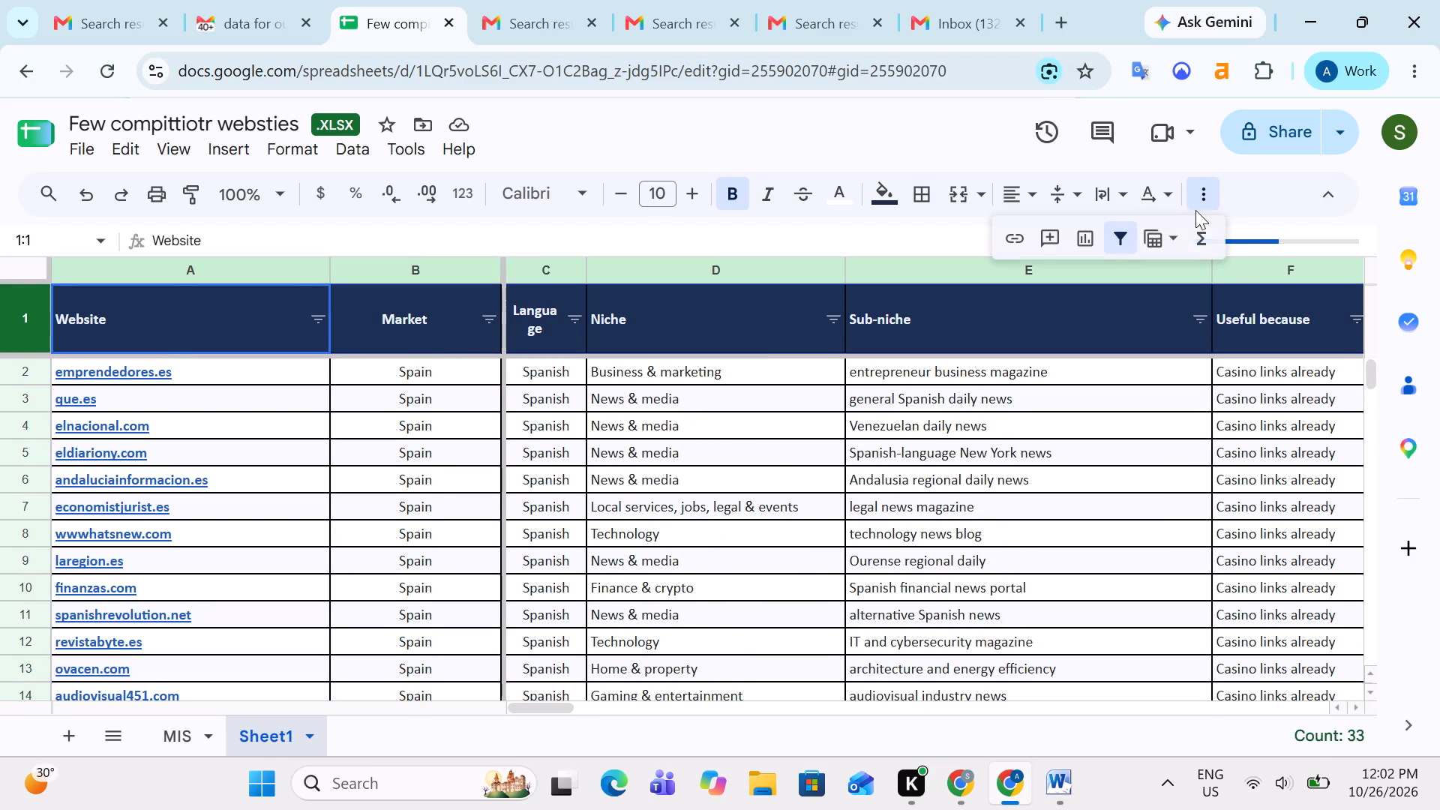
left_click(1130, 235)
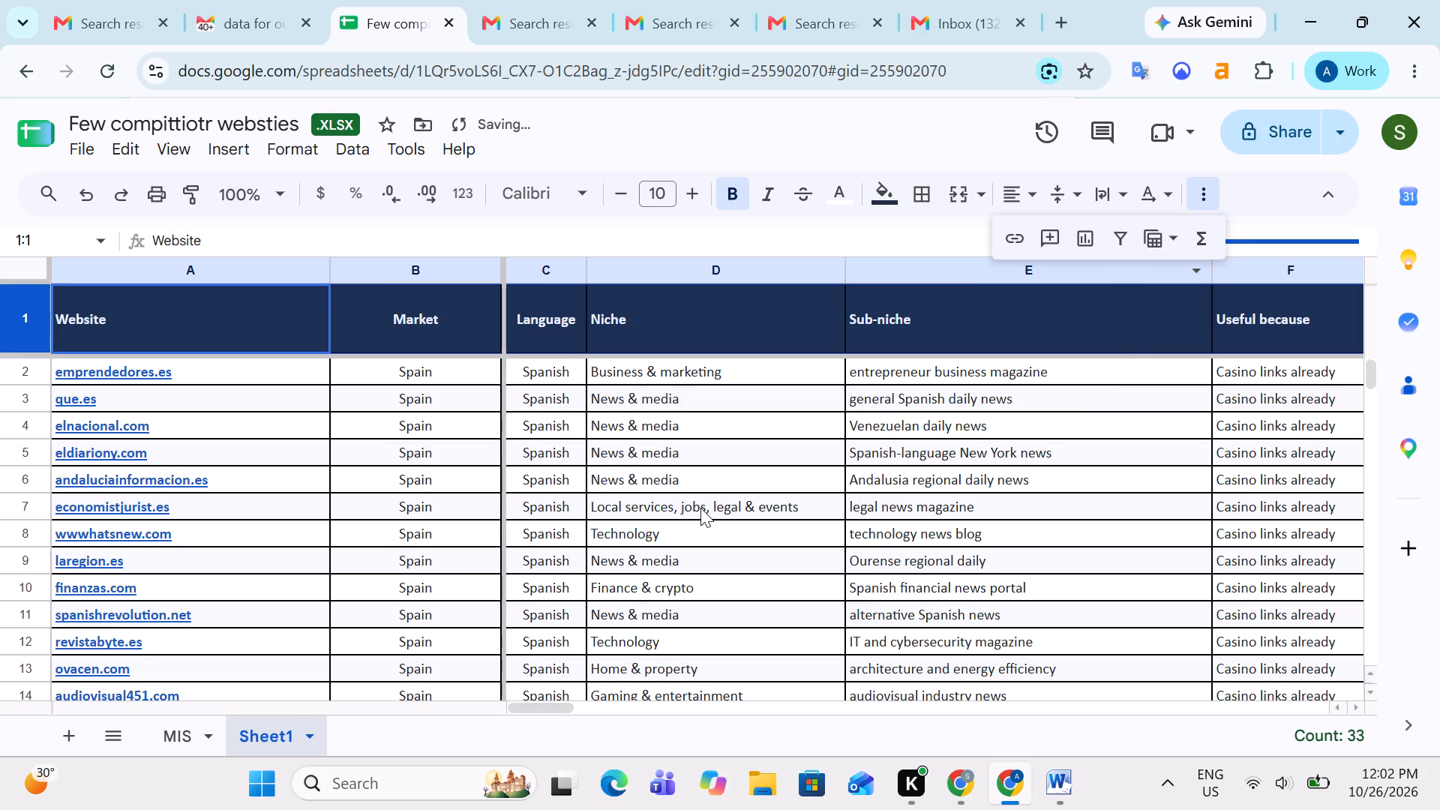
left_click(700, 508)
Select the whole Website column in Sheet1 to check its entry count.
left_click(224, 271)
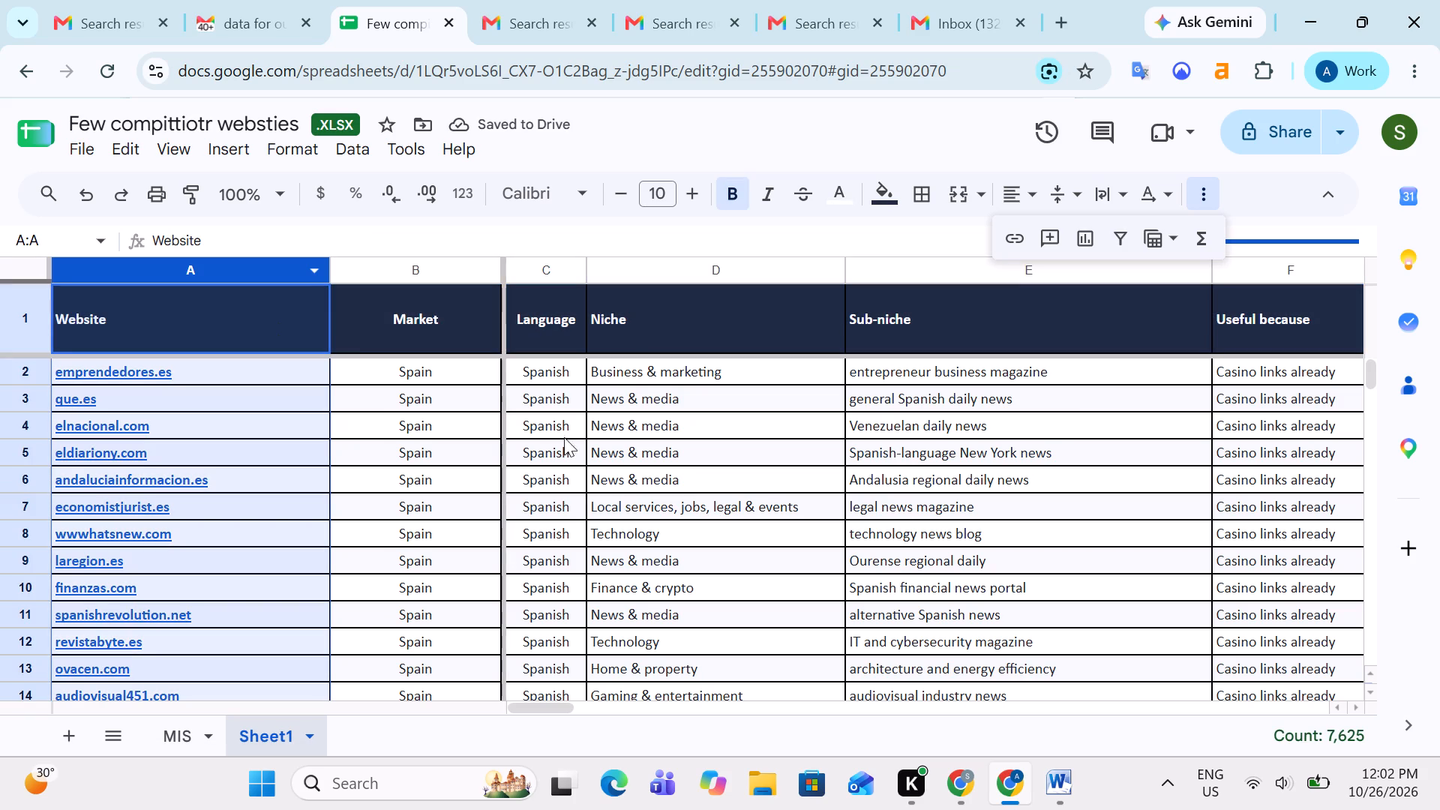
scroll(1198, 618, "down", 1)
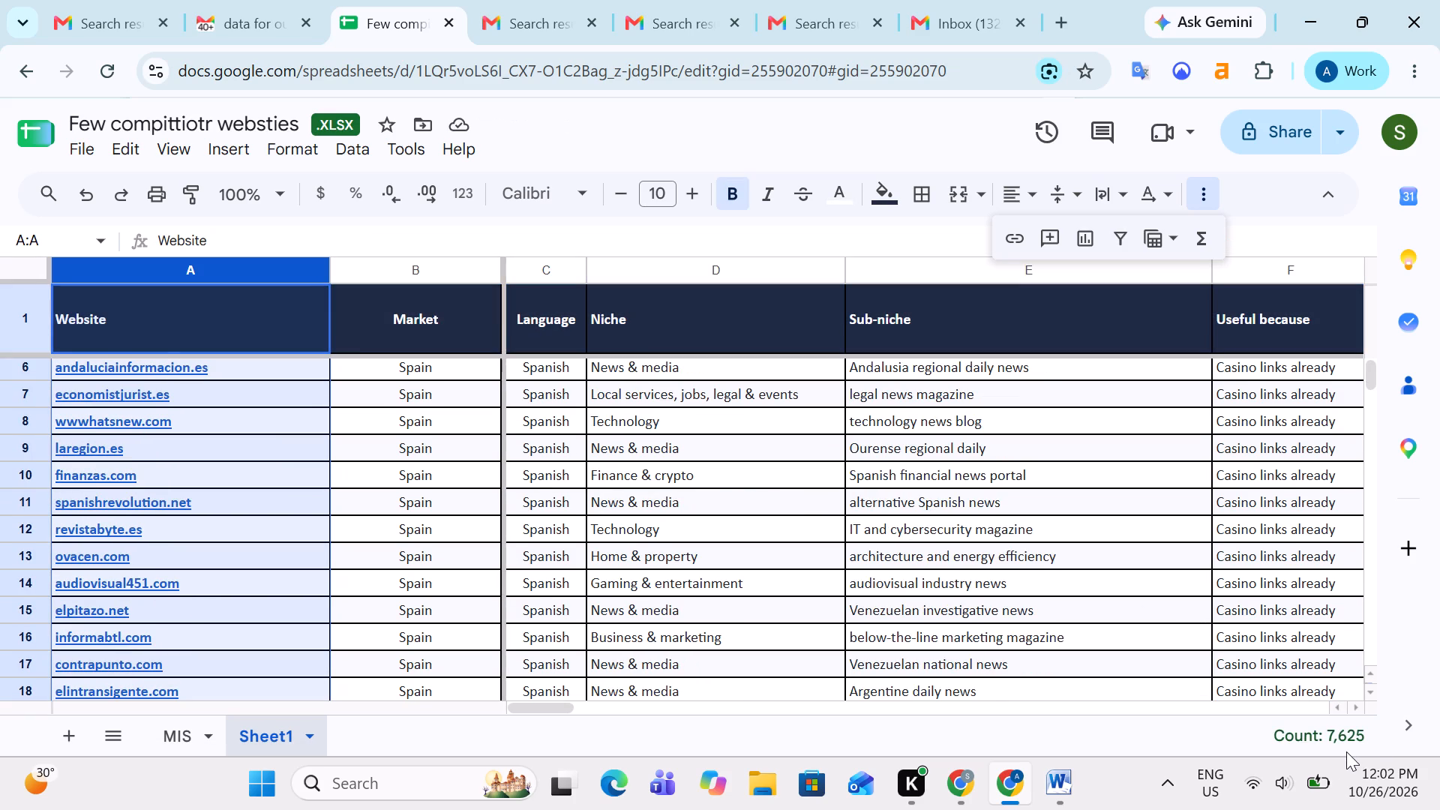
Examine the website counts per language and the grand total on the MIS sheet.
left_click(184, 742)
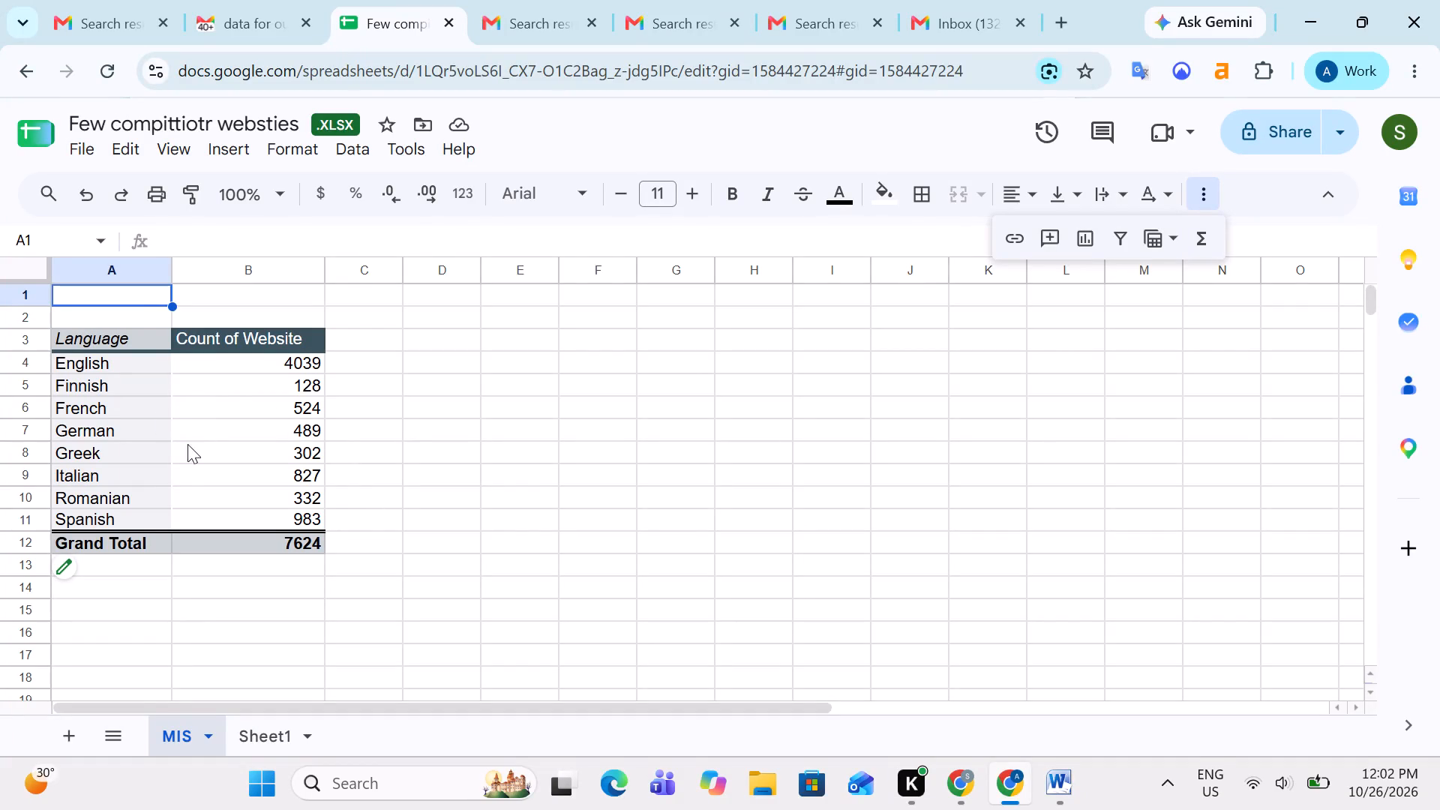
left_click(310, 518)
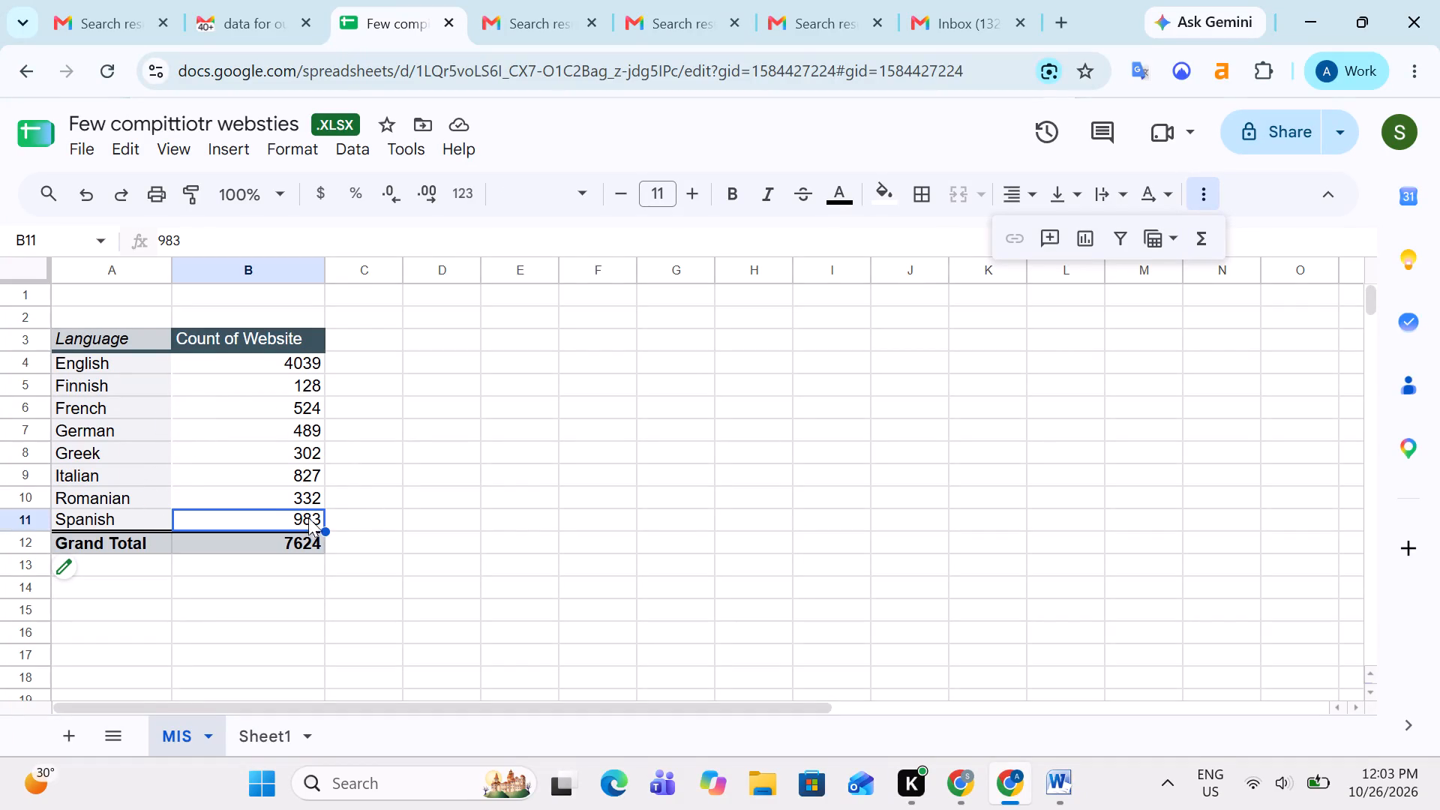
left_click(288, 487)
left_click(278, 449)
left_click(291, 412)
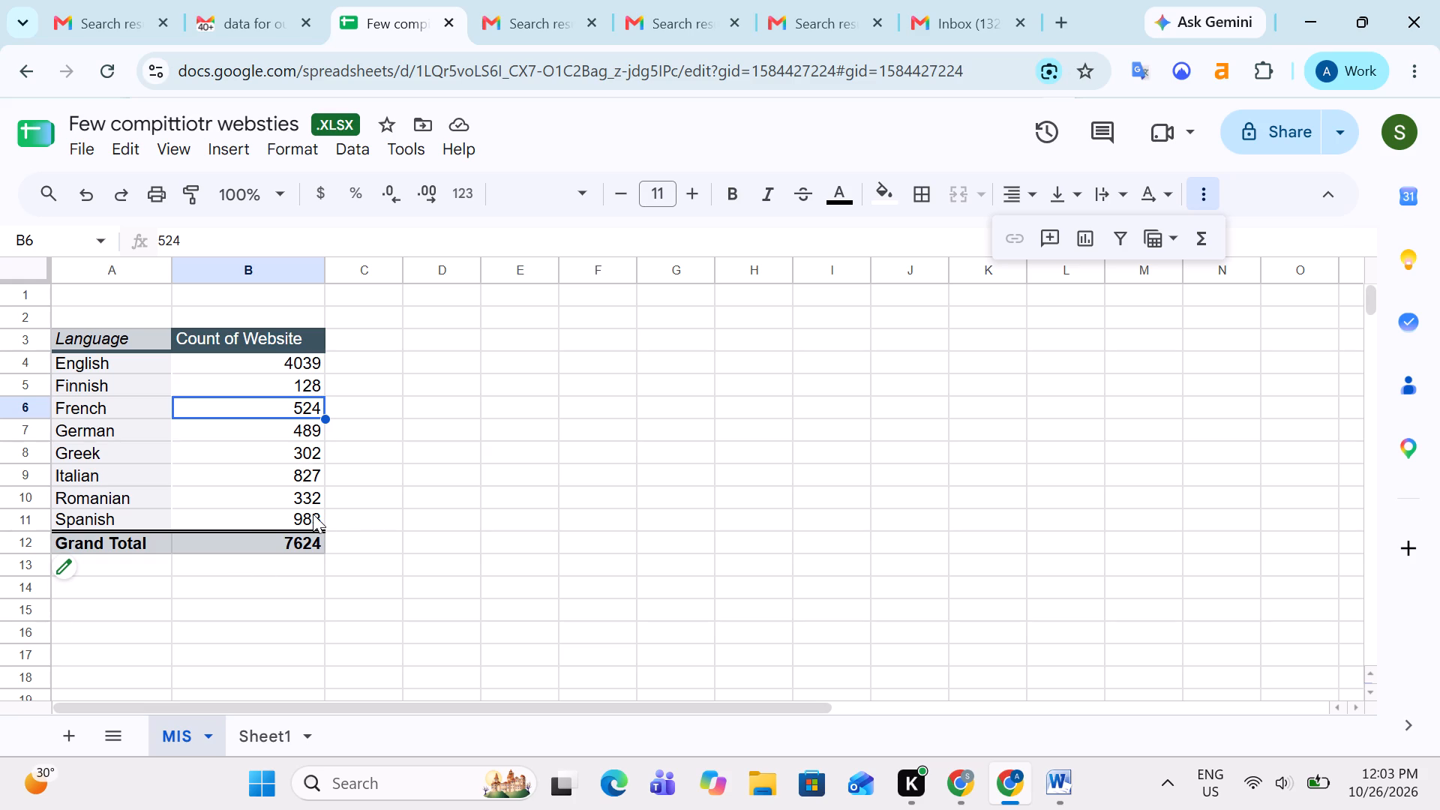
left_click_drag(313, 514, 304, 538)
left_click(303, 587)
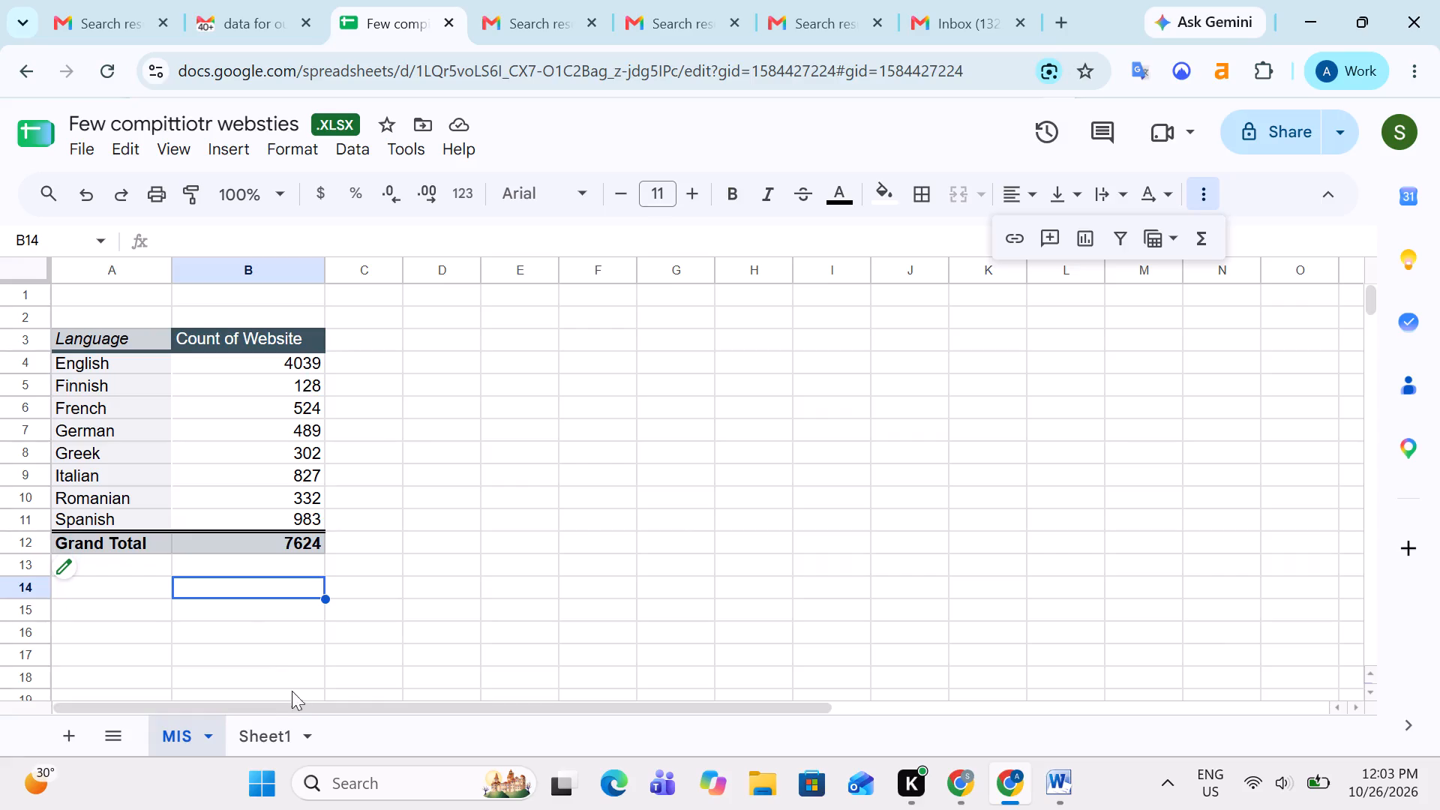
Review the Sheet1 columns from Niche across to Proof, Top Country and Site AS for the first website.
left_click(277, 726)
scroll(401, 509, "down", 8)
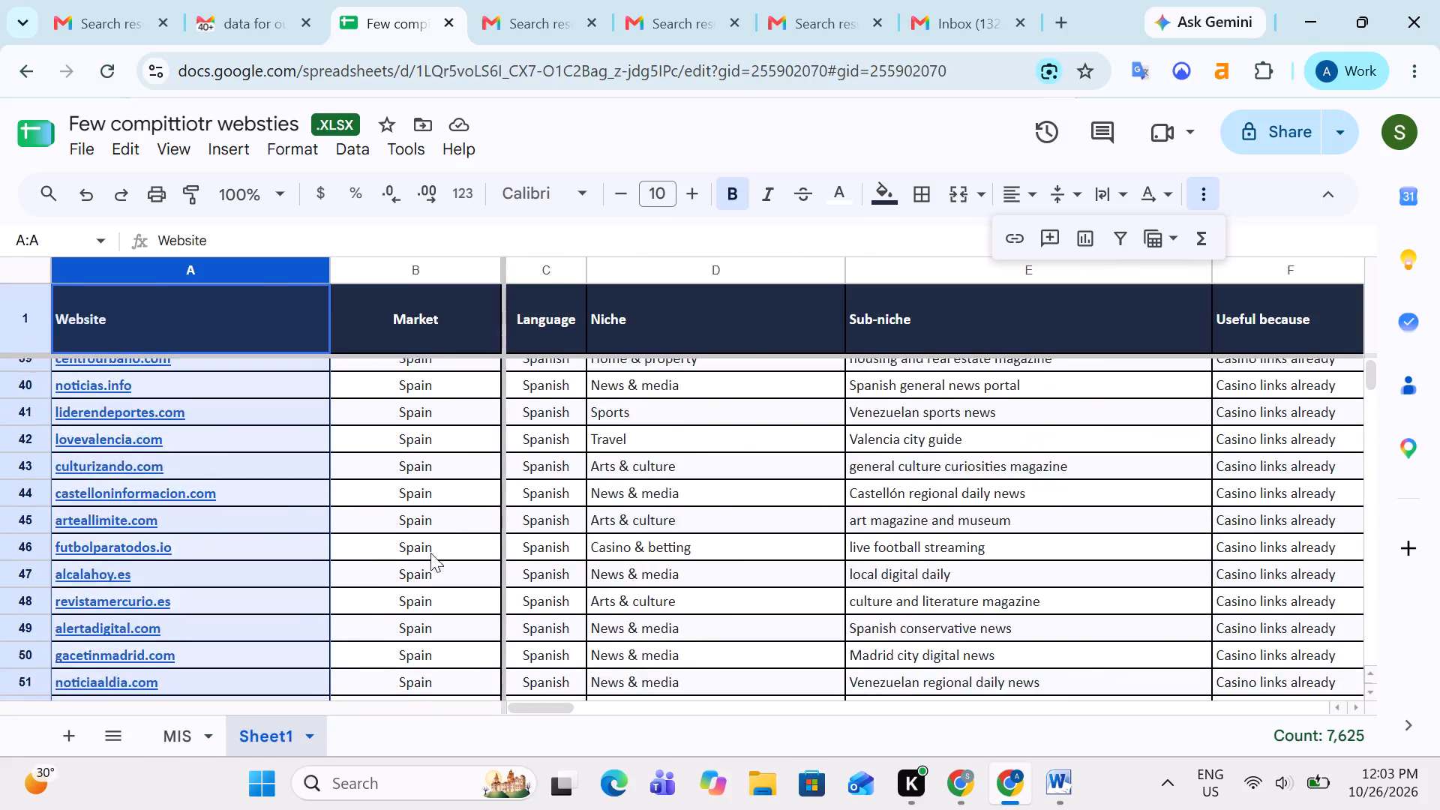
scroll(493, 642, "up", 20)
scroll(493, 642, "up", 7)
left_click(661, 446)
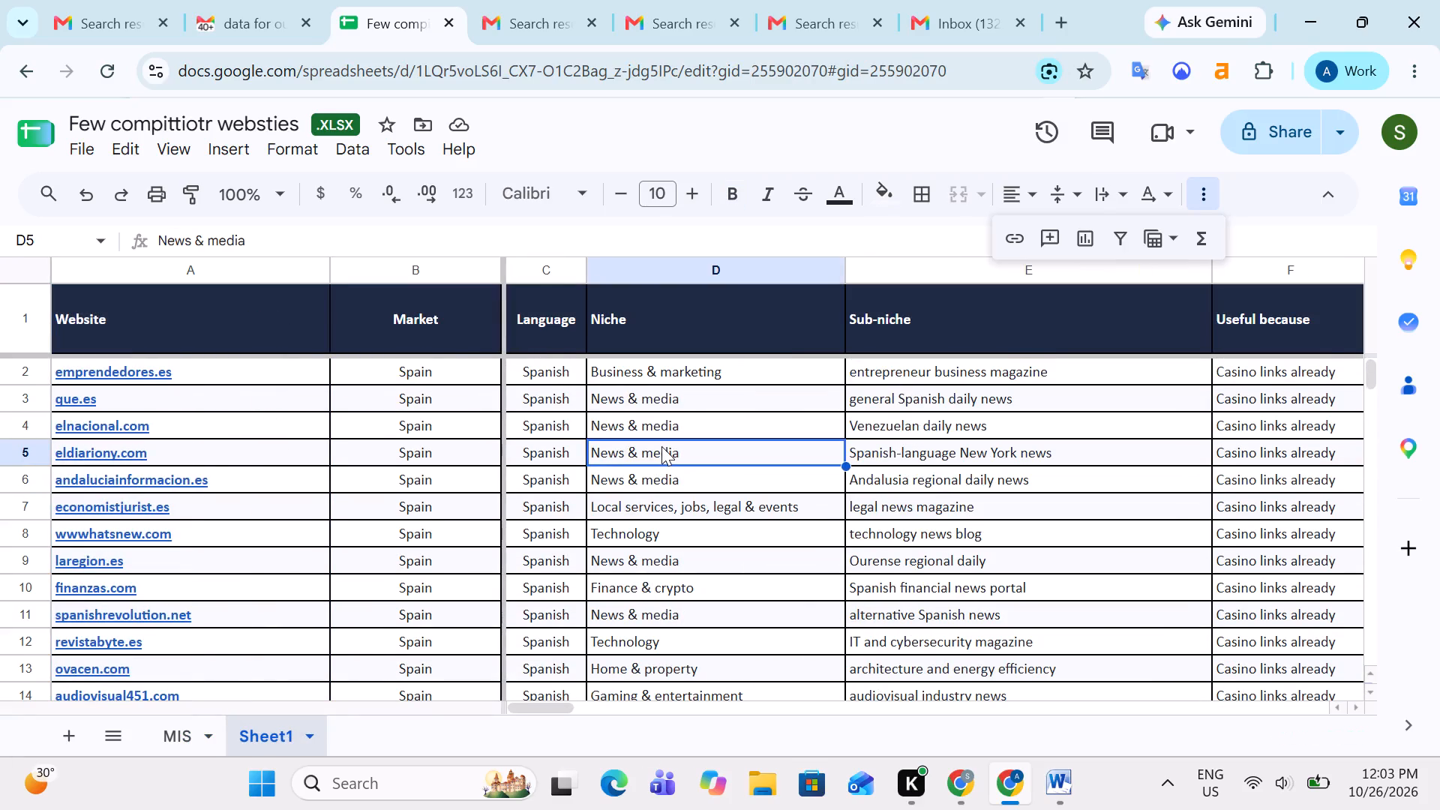
key("Up")
key("Up")
key("Up")
key("ctrl+Up")
key("Down")
key("Right")
key("Right")
key("Right")
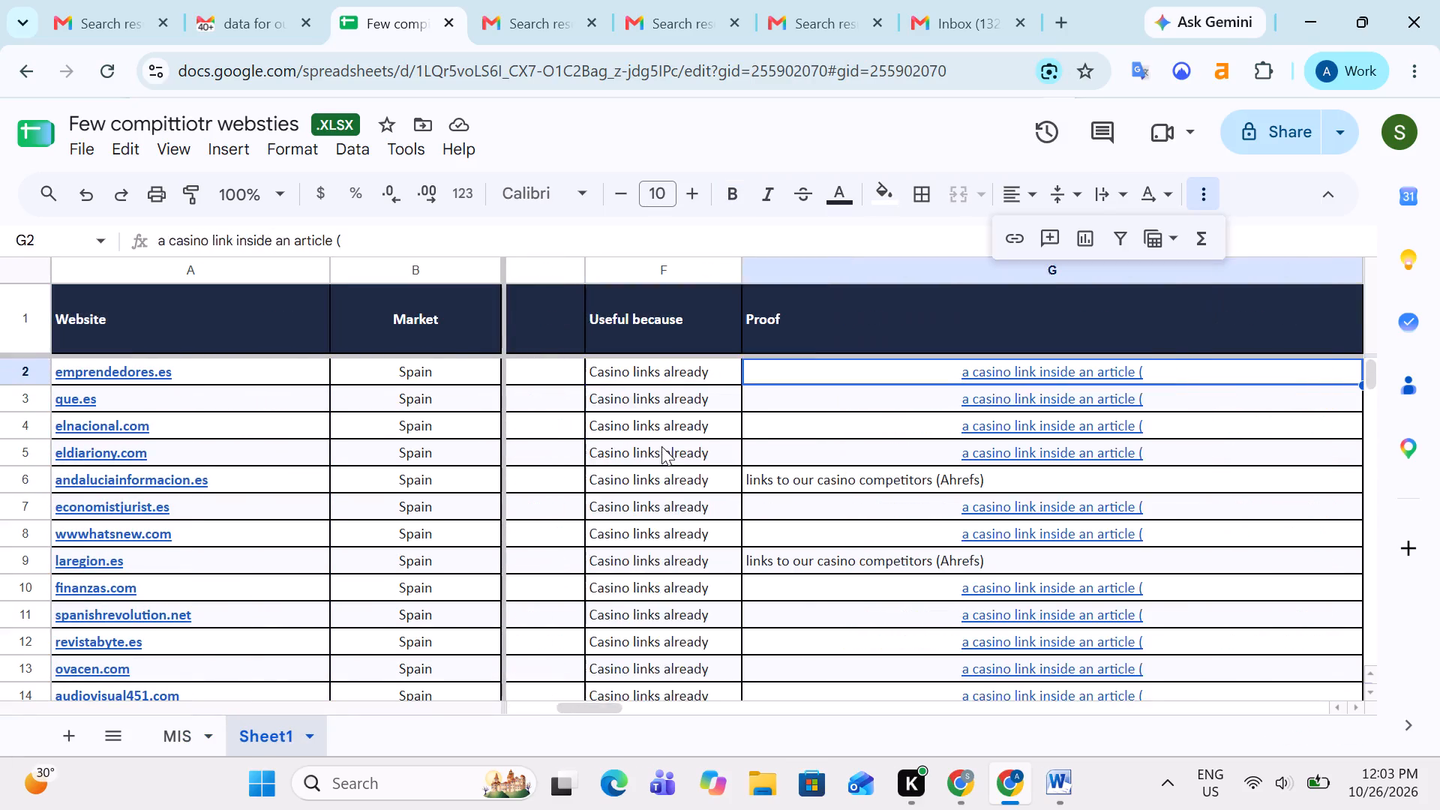
key("Right")
key("Right")
key("Right")
key("Right")
key("Right")
key("Right")
key("Left")
key("Left")
key("Left")
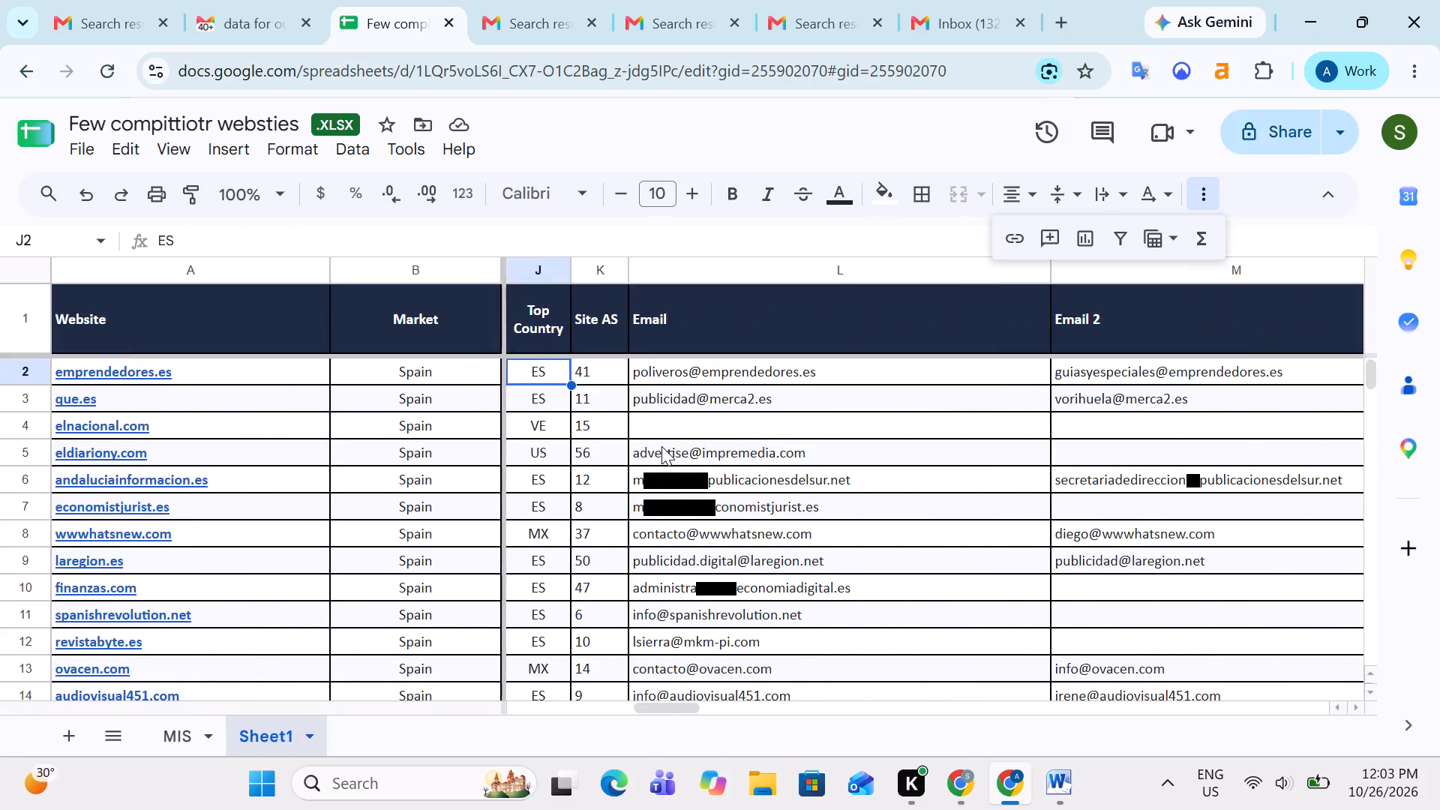
key("Right")
key("Right")
key("Left")
key("Right")
key("Left")
key("Up")
key("Up")
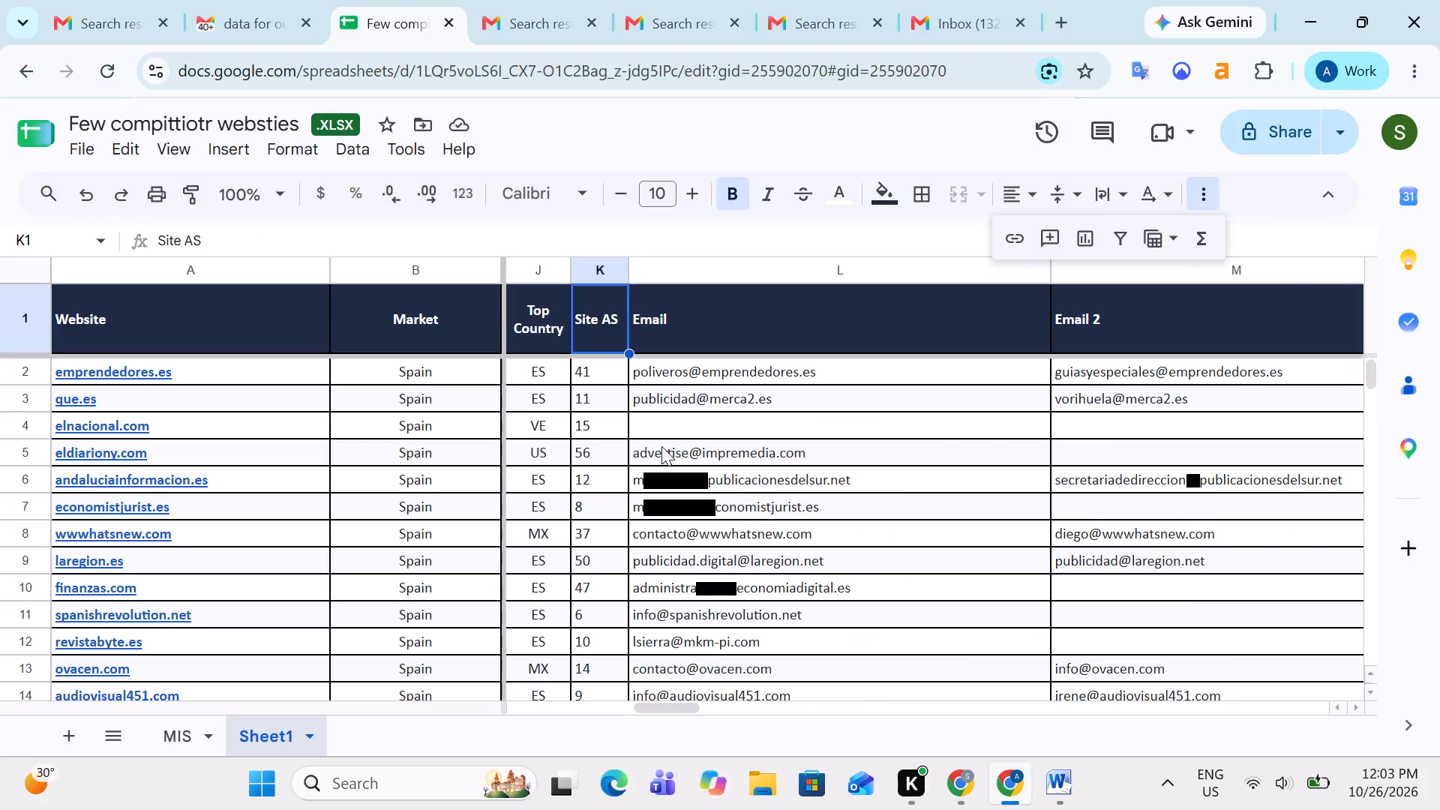
Review the contact columns of Sheet1 for the first website, from Email through Email Roles and beyond.
key("Down")
key("Right")
key("Up")
key("Down")
key("Right")
key("Right")
key("Right")
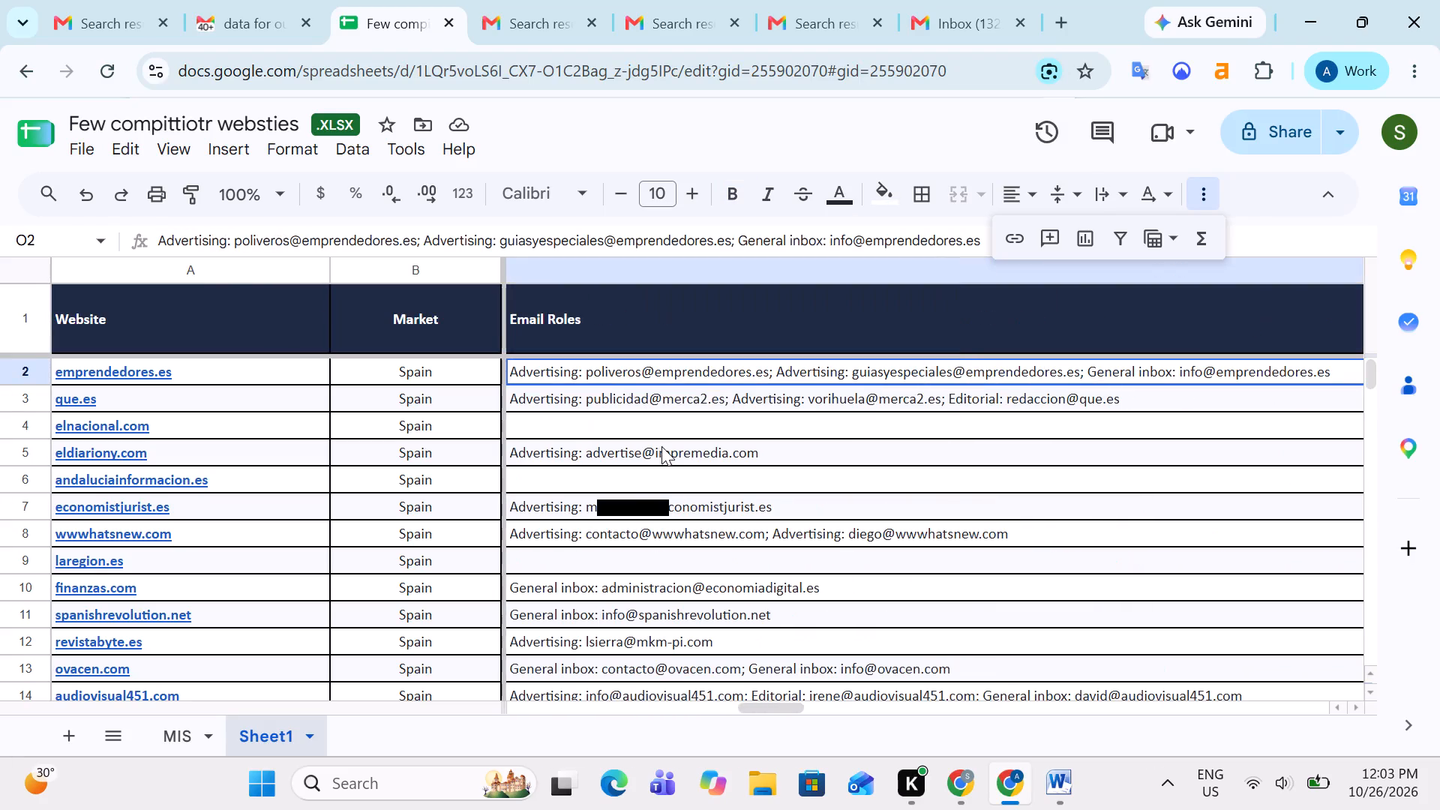
key("Left")
key("Right")
key("Right")
key("Right")
Go back across the columns of Sheet1 to the Website header cell.
key("Left")
key("Left")
key("Left")
key("Left")
key("Left")
key("Left")
key("Left")
key("Left")
key("Left")
key("Left")
key("Left")
key("Left")
key("Left")
key("Left")
key("Left")
key("Left")
key("Left")
key("Left")
key("Left")
key("Left")
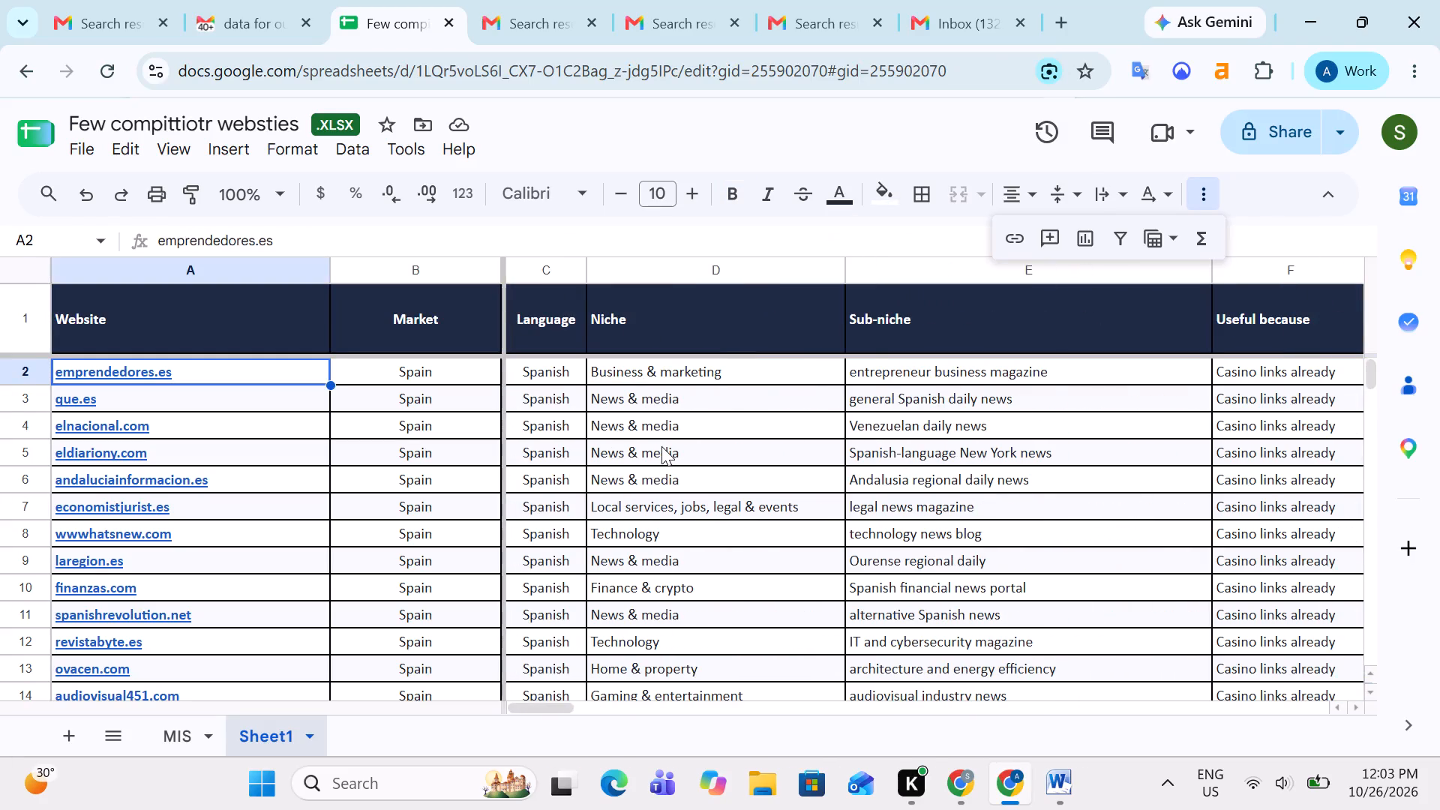
key("ctrl+Up")
key("Down")
key("Up")
key("Down")
key("Up")
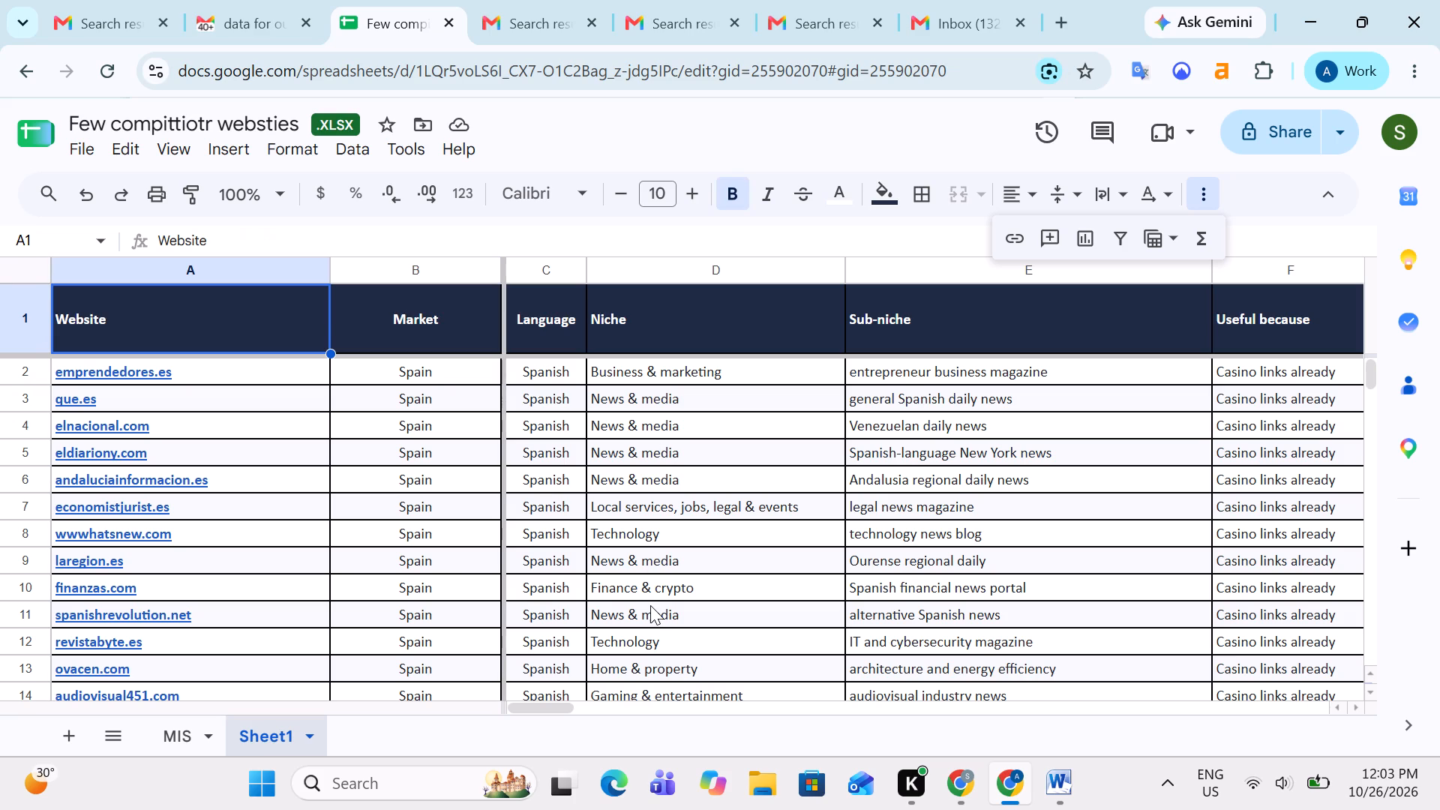
Switch to the Spanish email document in Word, then towards the Few compittiotr websties spreadsheet.
key("alt+Tab")
key("alt+Tab")
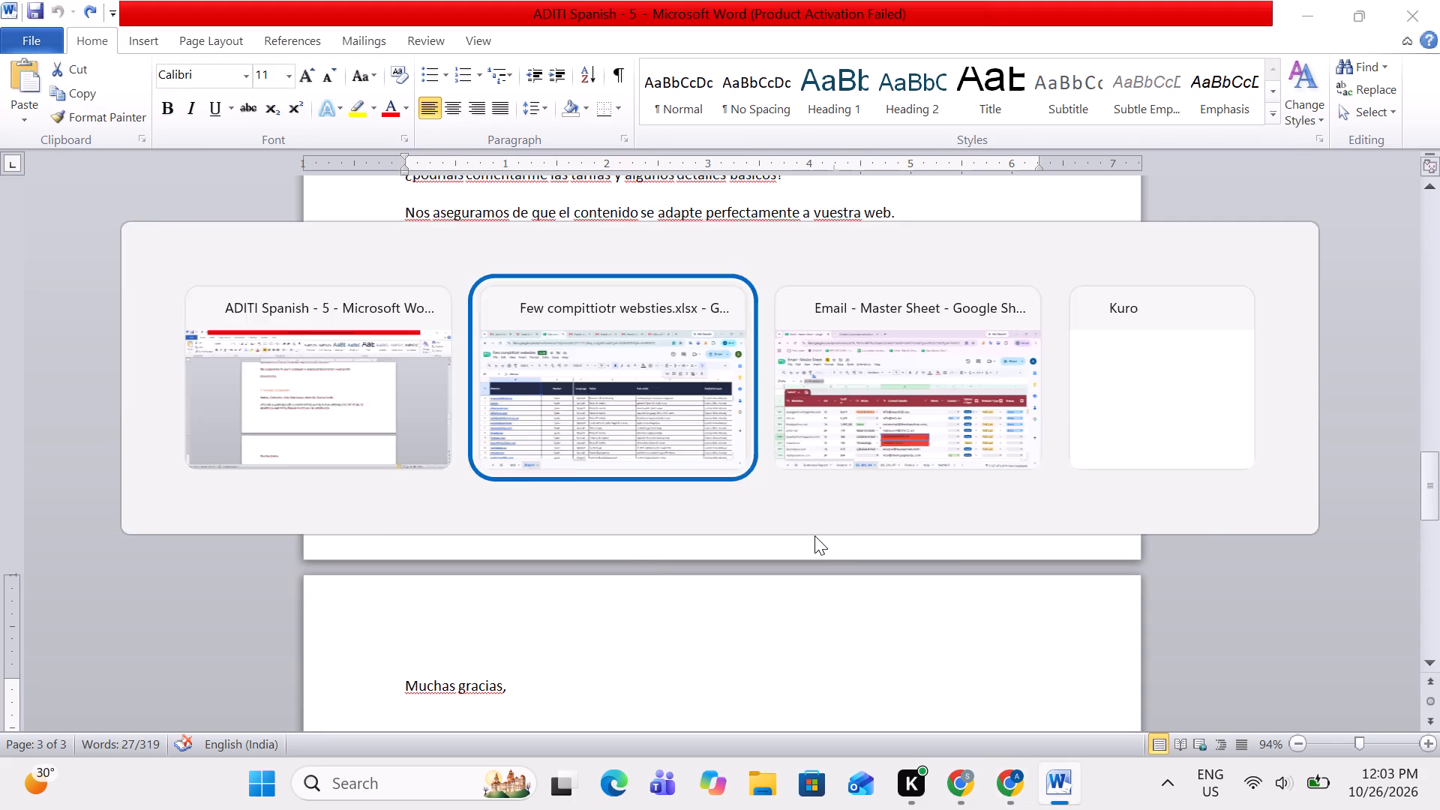
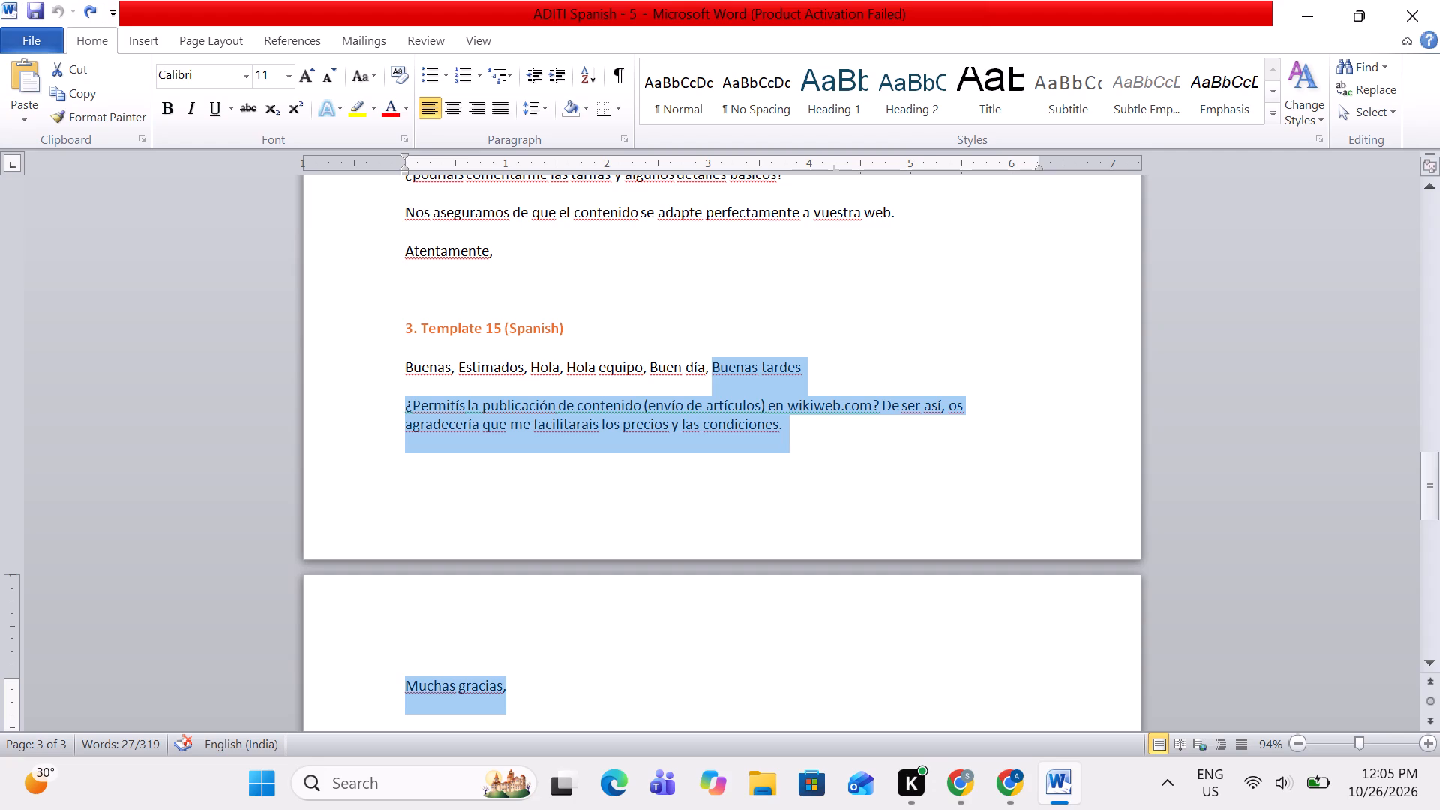
Switch from the Spanish email document in Word back to the Few compittiotr websties spreadsheet in Chrome.
key("alt+Tab")
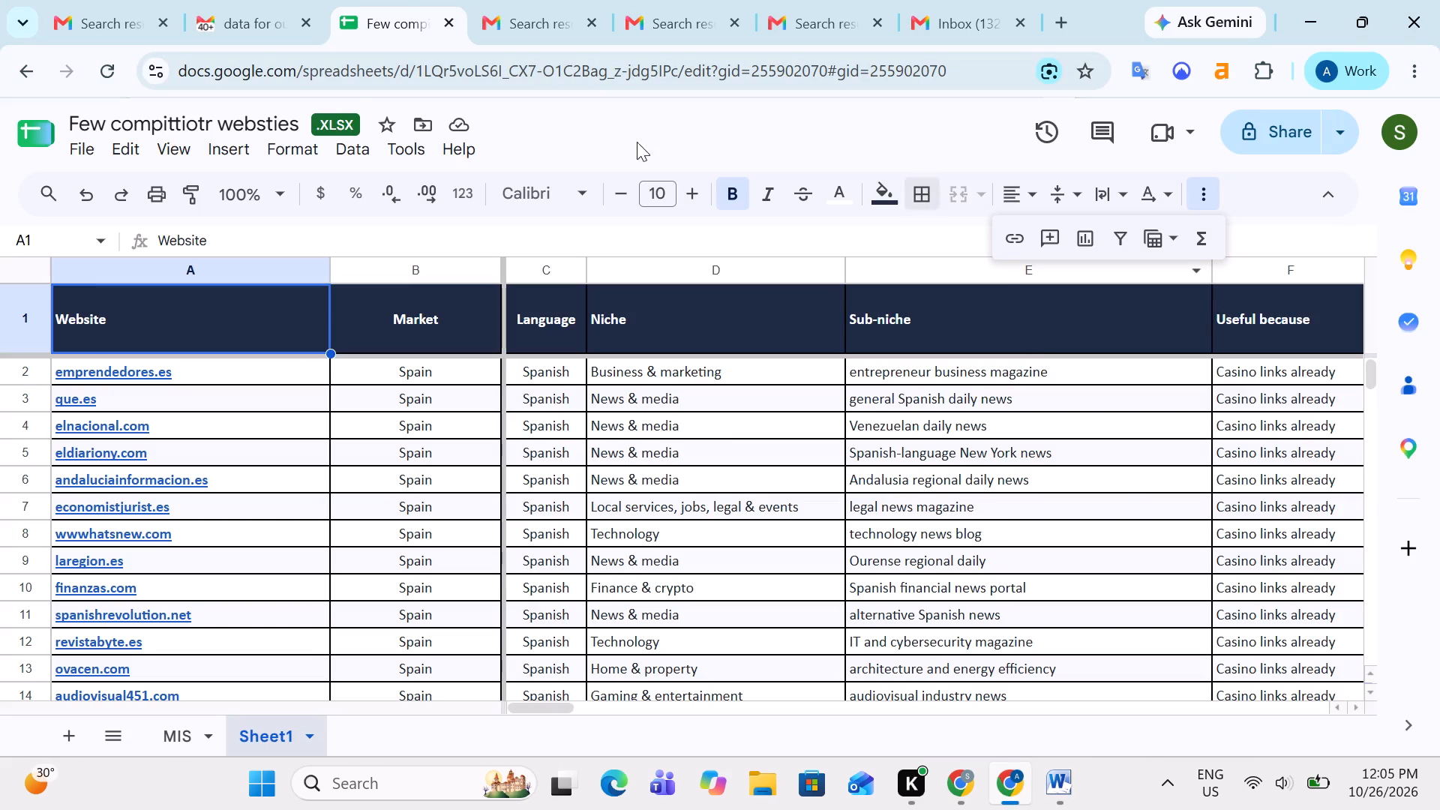
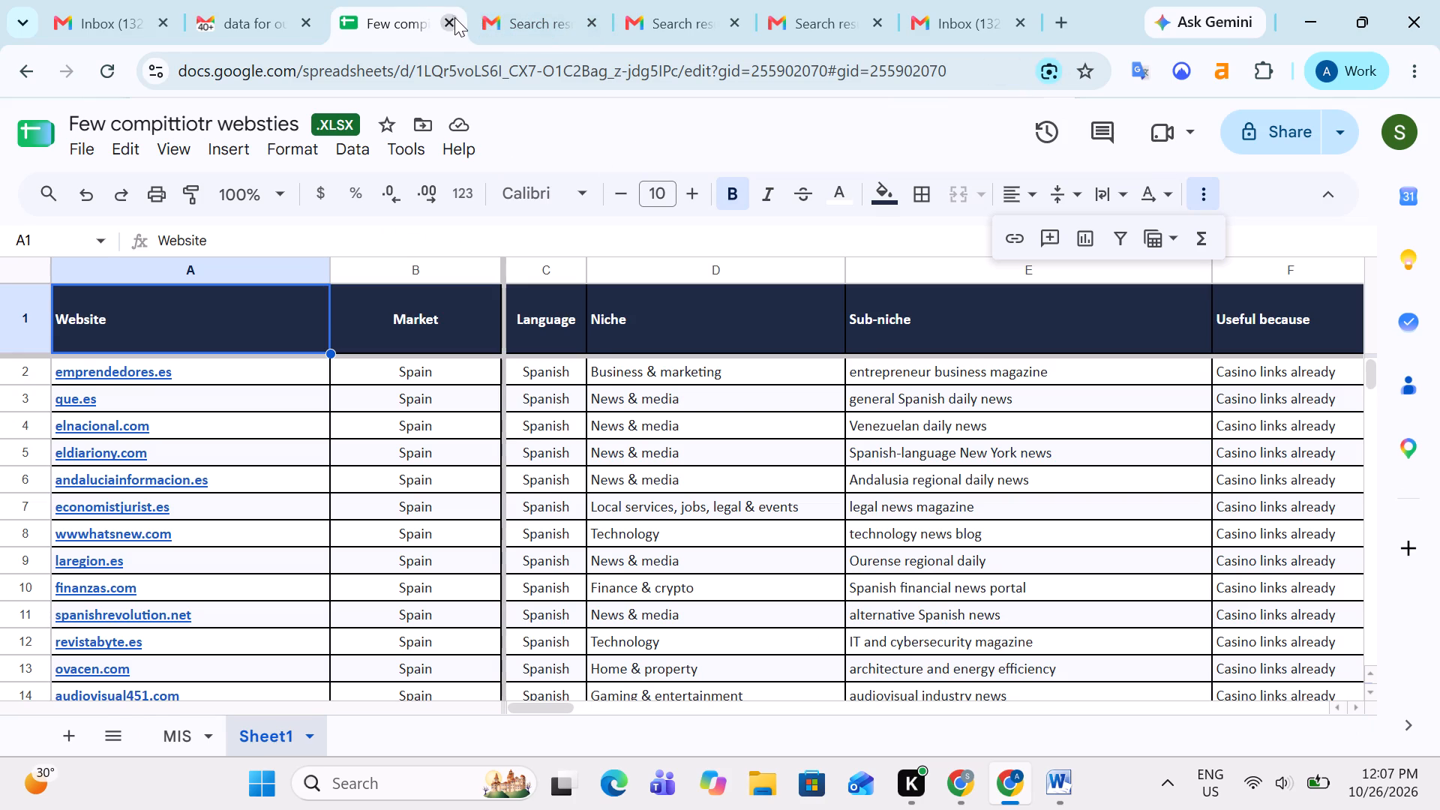
Leave the competitor websites spreadsheet and return to the Gmail search results for the expob2b.es contact.
left_click(585, 0)
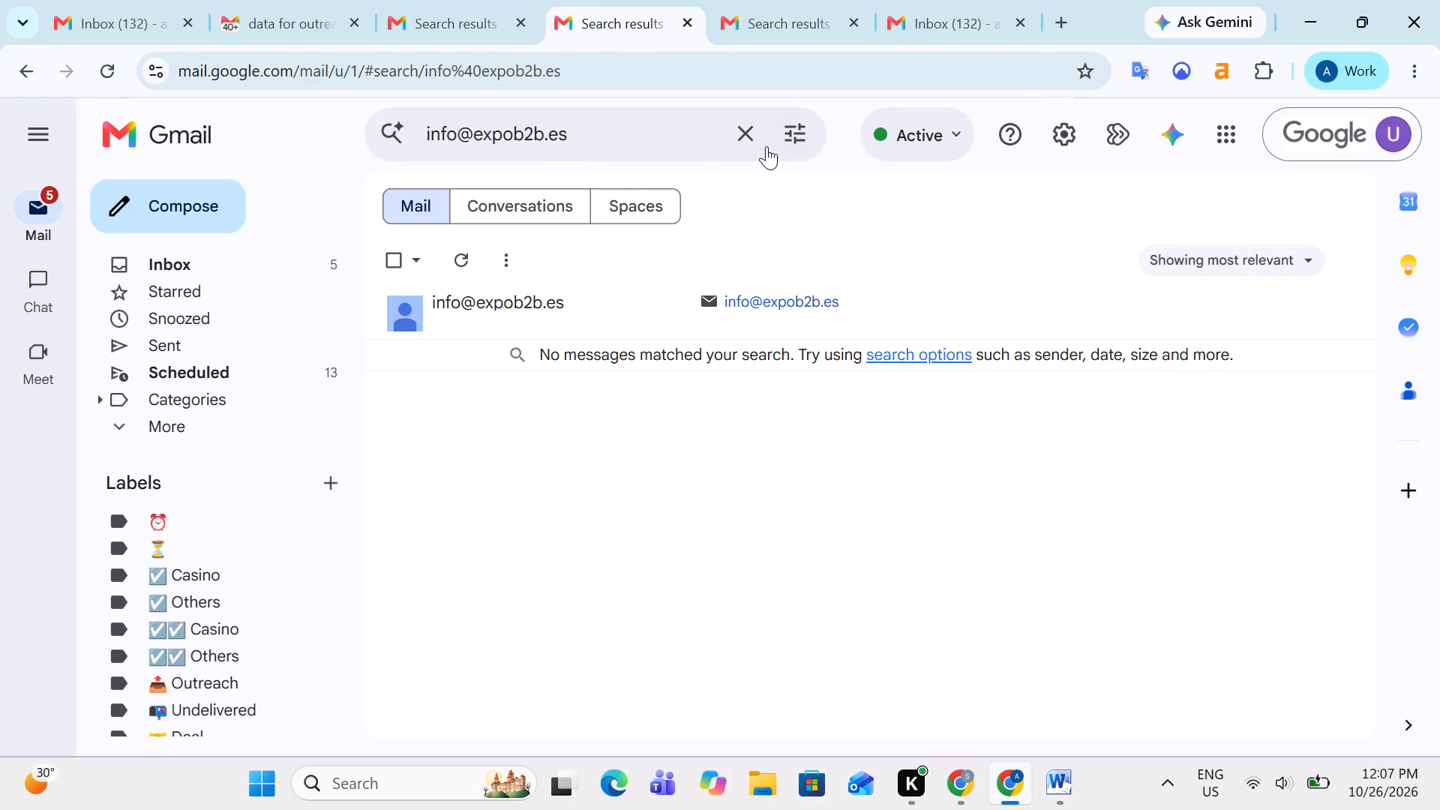
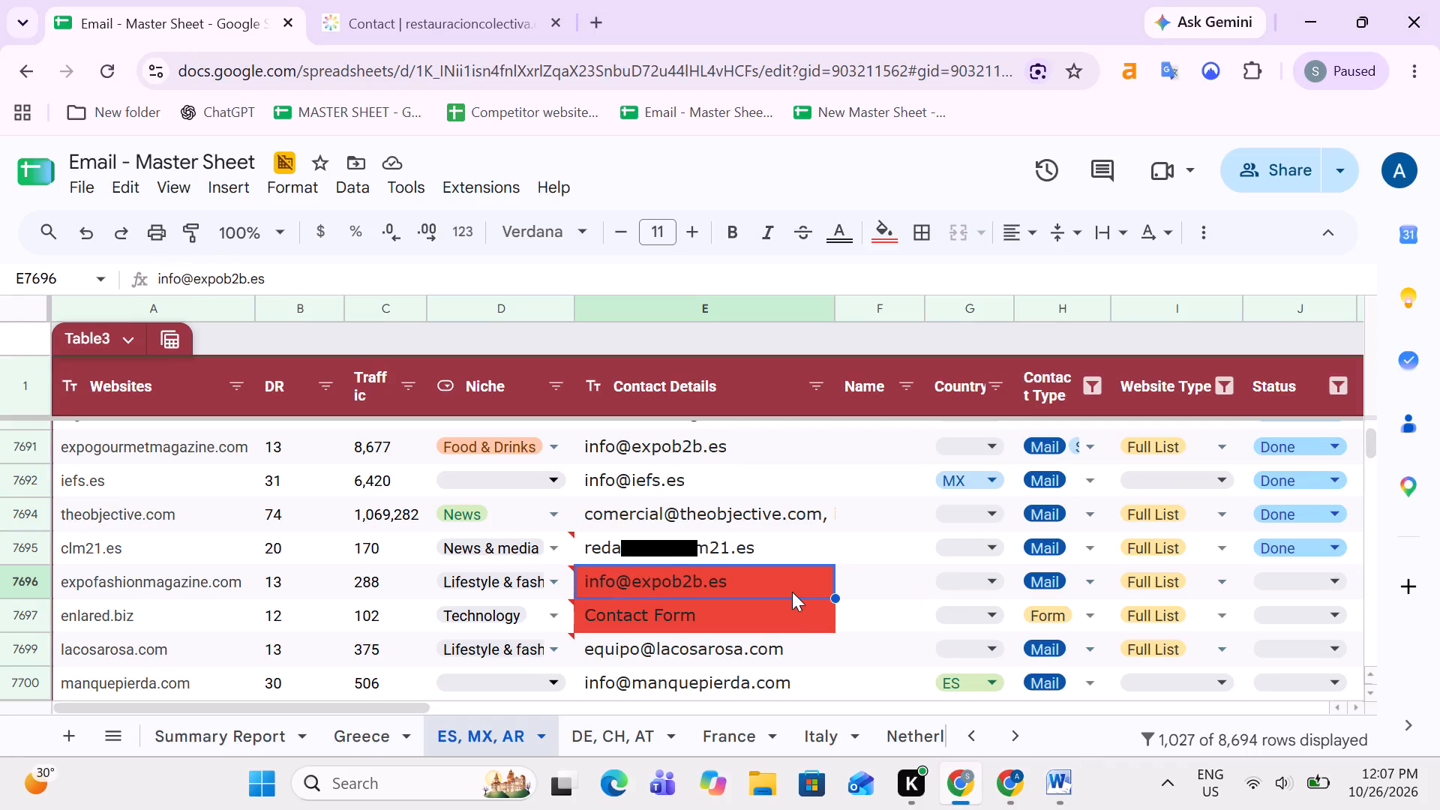
Add two trailing spaces to the Contact Details entry for expofashionmagazine.com to clear its red highlight.
double_click(790, 574)
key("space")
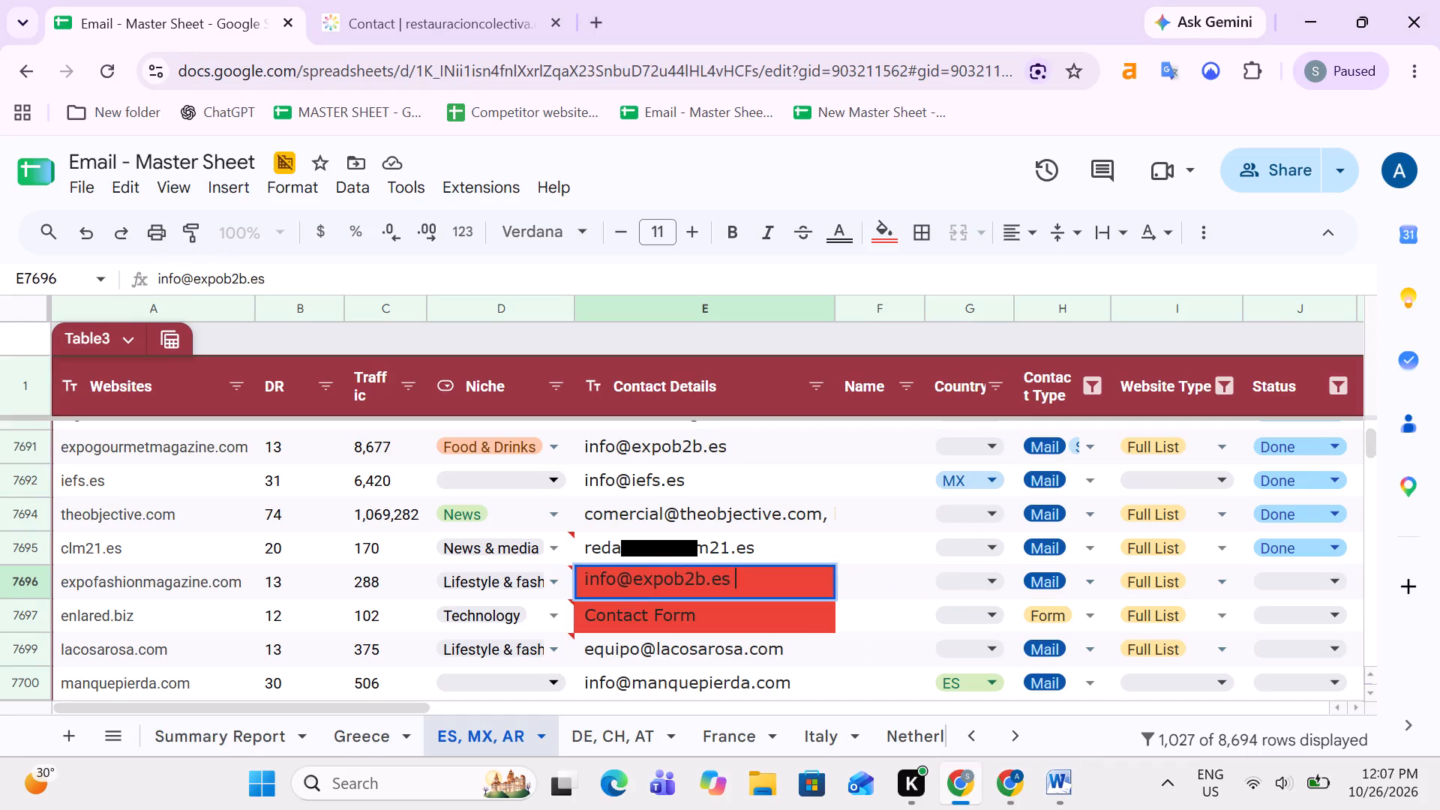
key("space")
key("Return")
key("Up")
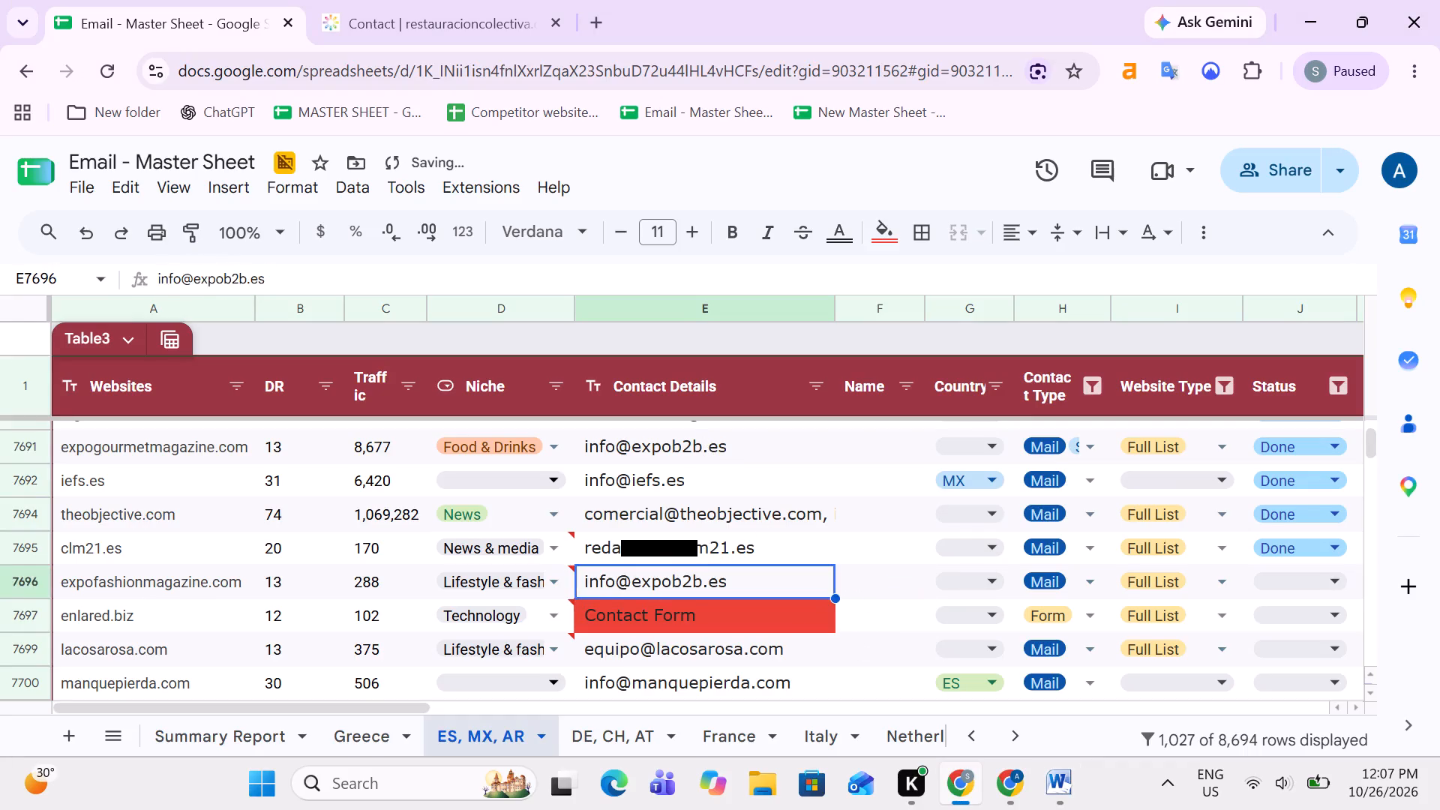
Set the Niche of expofashionmagazine.com to the predefined Lifestyle option.
key("Right")
key("Right")
key("Right")
key("Right")
key("Right")
key("Left")
key("Left")
key("Left")
key("Left")
key("Left")
key("Left")
key("Left")
key("Left")
key("Left")
key("Left")
key("Left")
key("Left")
key("Left")
key("Left")
key("Left")
key("Left")
key("Left")
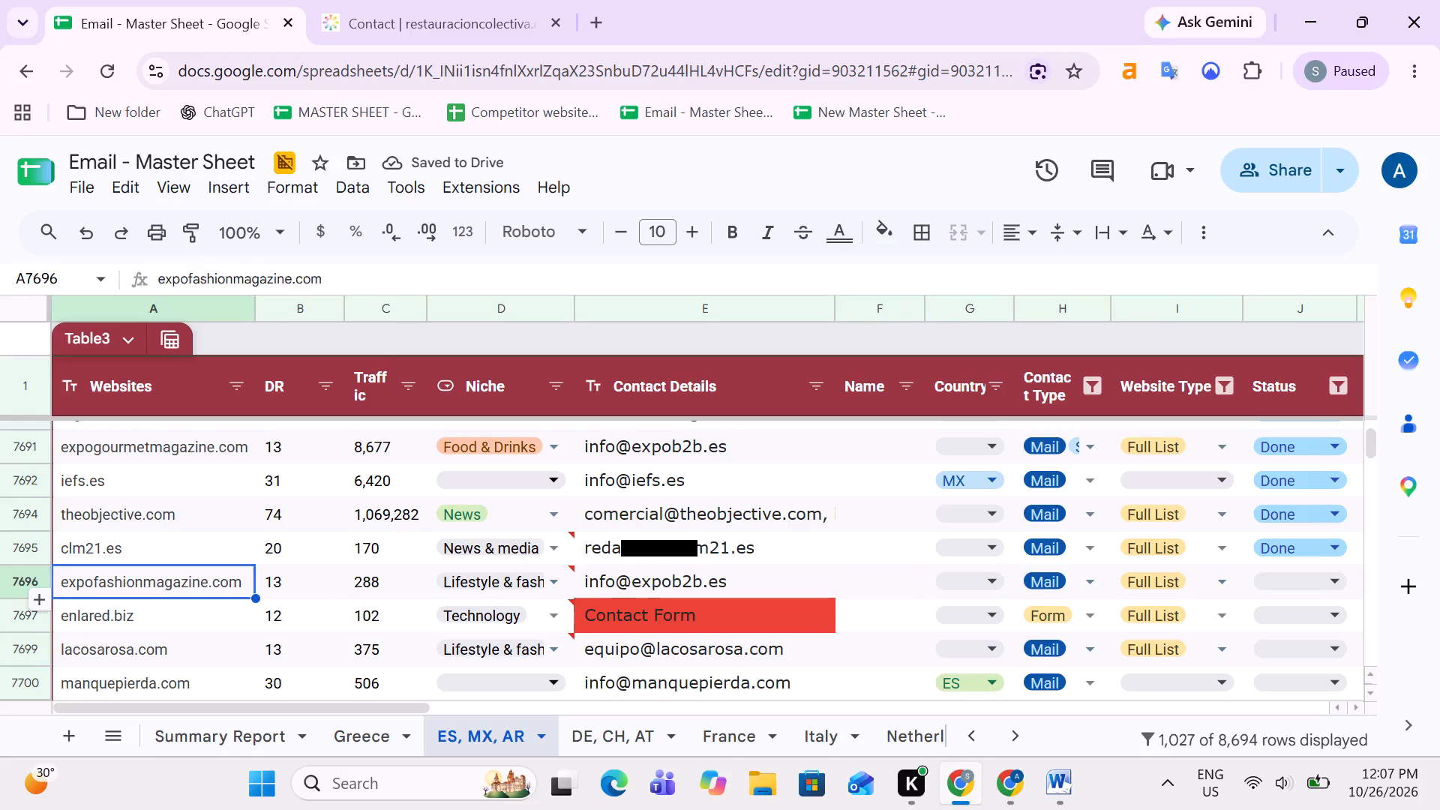
key("Right")
key("Right")
key("Right")
key("Left")
key("Right")
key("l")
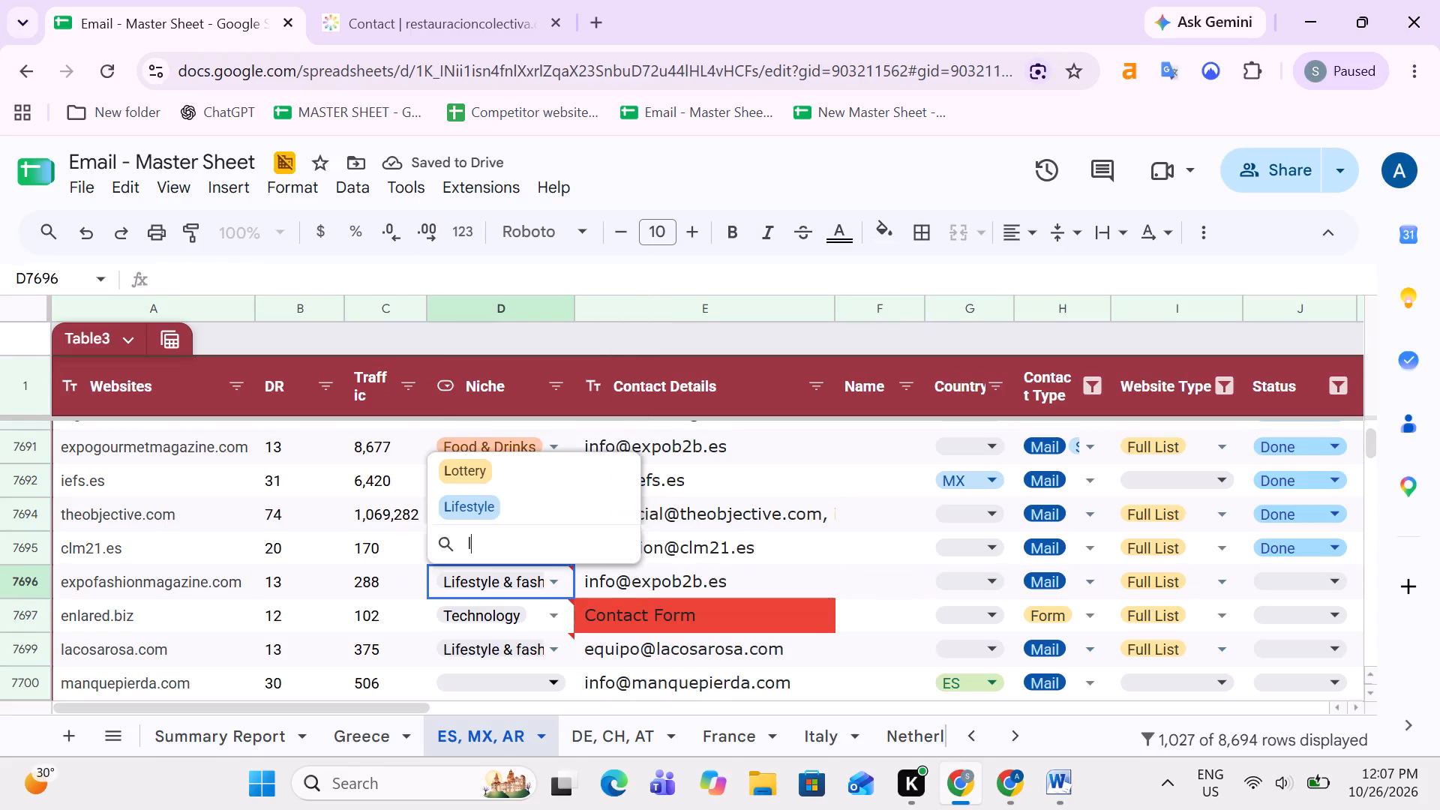
key("Down")
key("Return")
Search the predefined Niche options for "n" to replace the niche of clm21.es.
key("Up")
key("Up")
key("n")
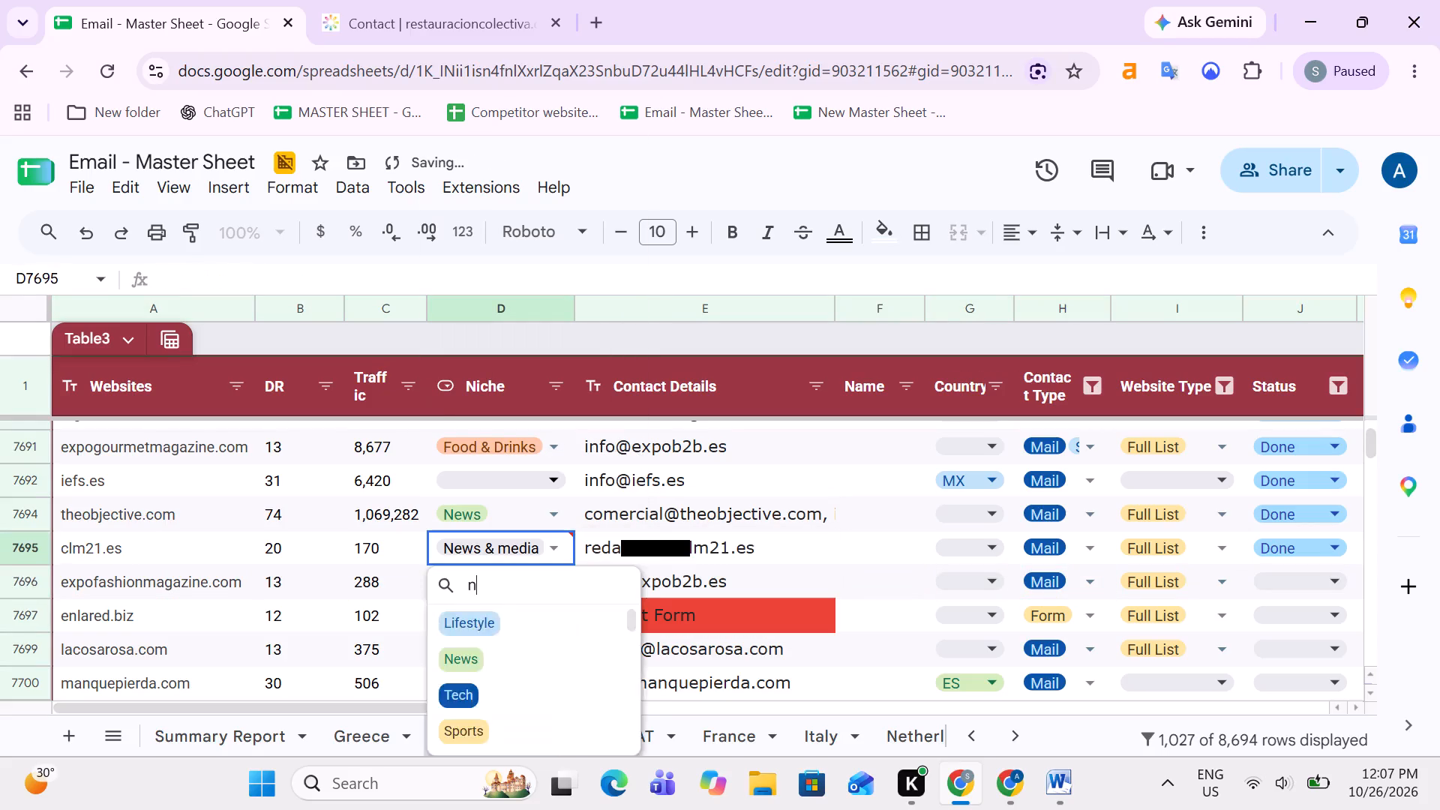
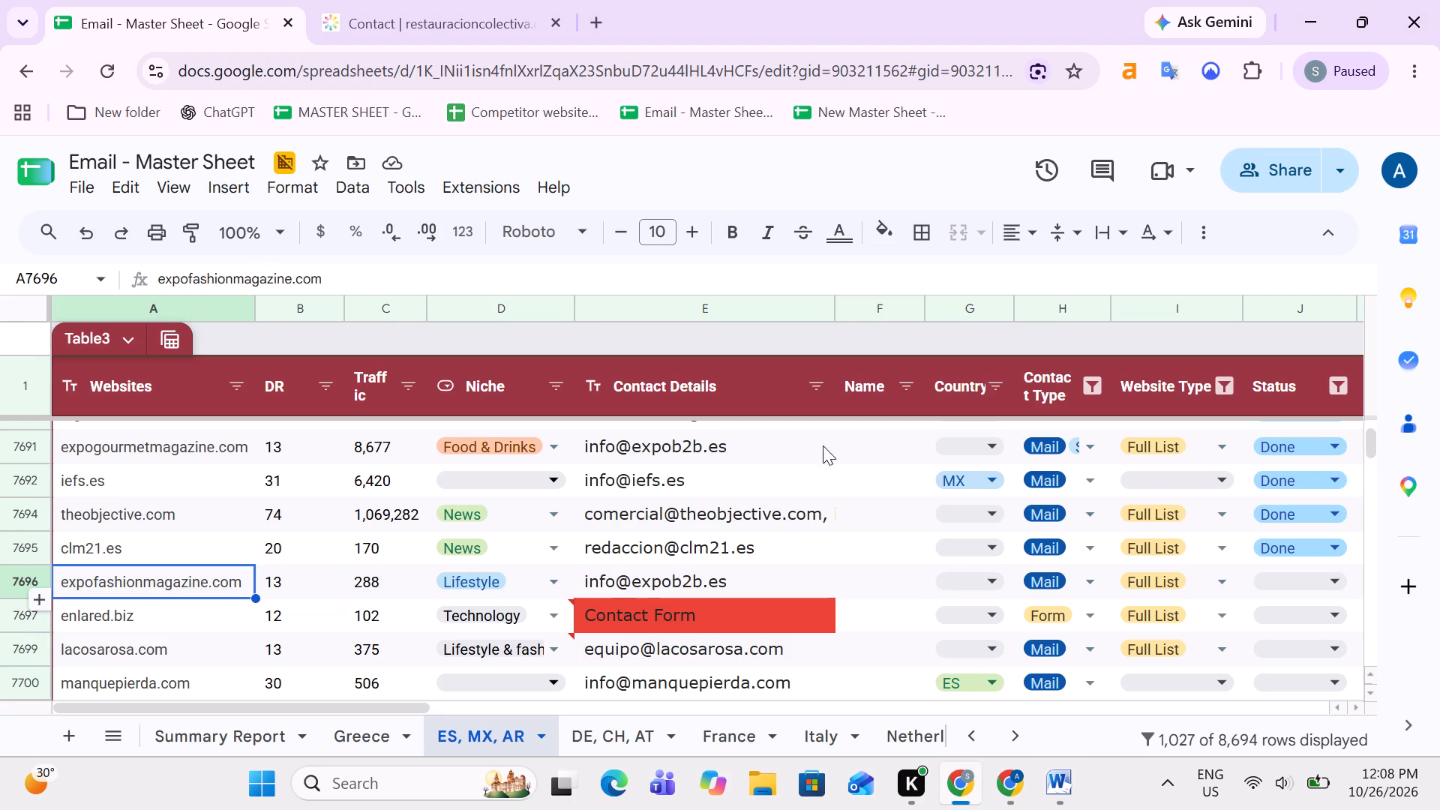
Copy the website address expofashionmagazine.com from its row in the ES, MX, AR sheet of the Email - Master Sheet.
triple_click(268, 280)
key("ctrl+c")
key("ctrl+c")
key("ctrl+c")
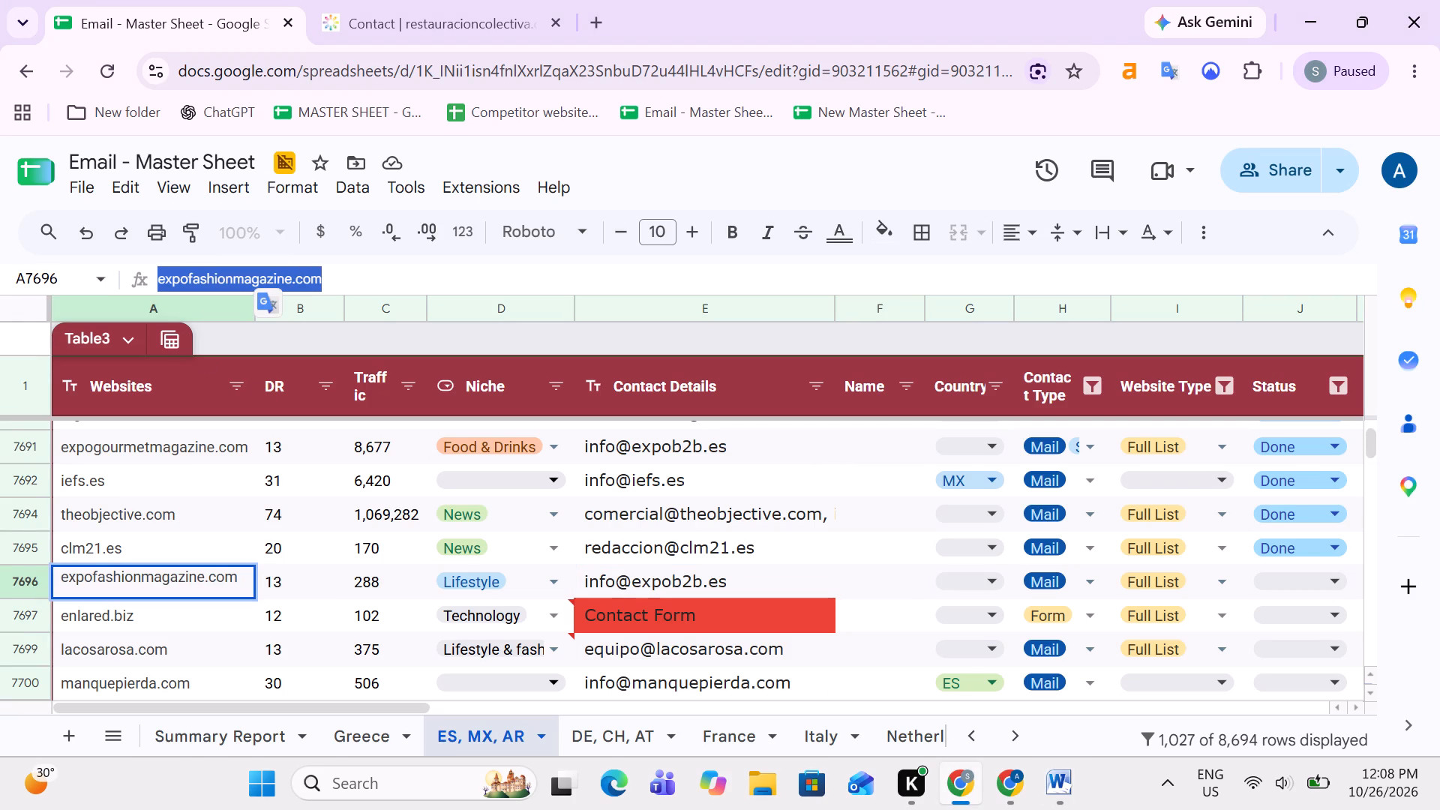
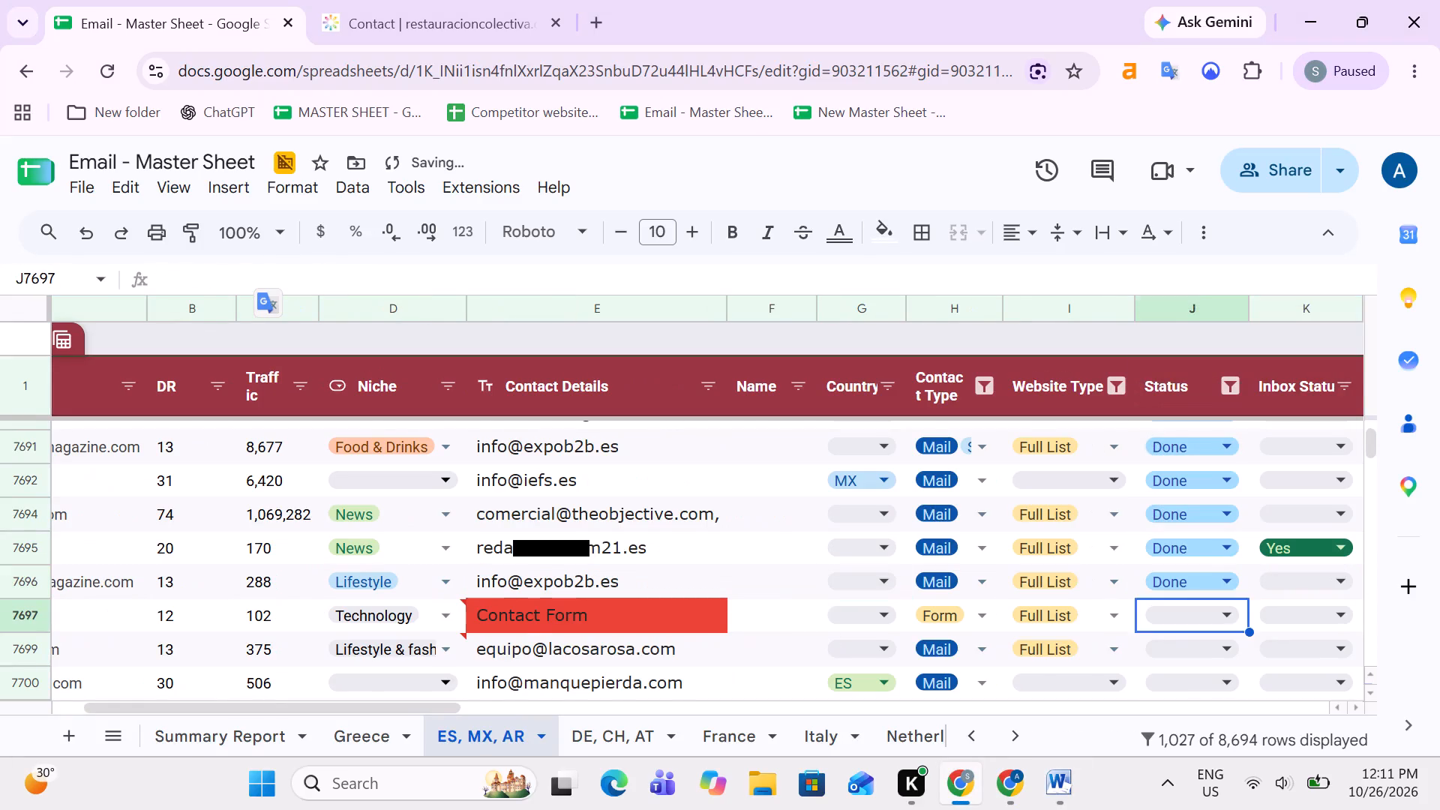
Replace the Contact Form entry in the Contact Details column of the enlared.biz row with Form 855.
key("Right")
key("Left")
key("Left")
key("Left")
key("Left")
key("Left")
key("Left")
key("Left")
key("Left")
key("Left")
key("Left")
key("Left")
key("Left")
key("Left")
key("Left")
key("Left")
key("Left")
key("Left")
key("Left")
key("Left")
key("Left")
key("Right")
key("Right")
key("Right")
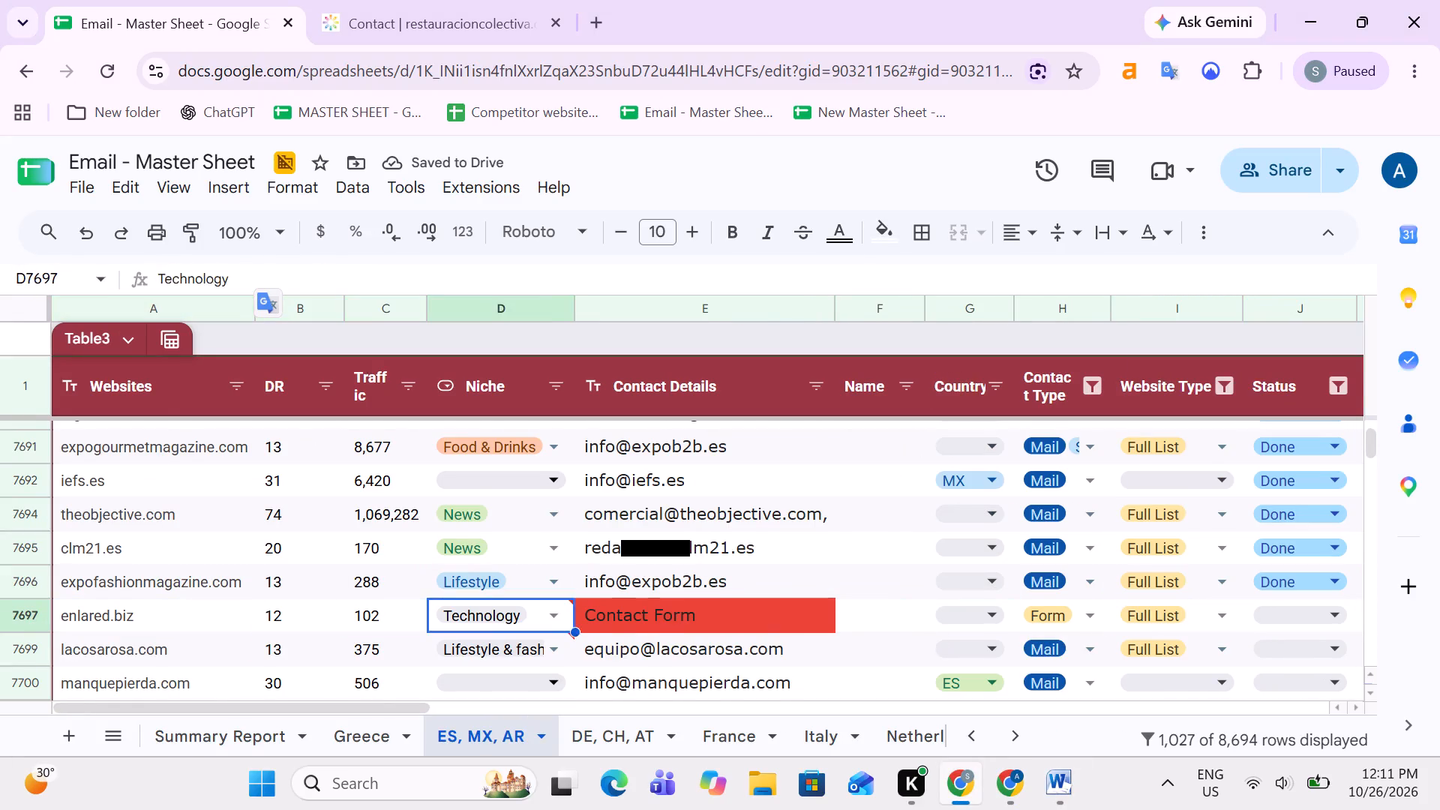
key("Right")
key("Return")
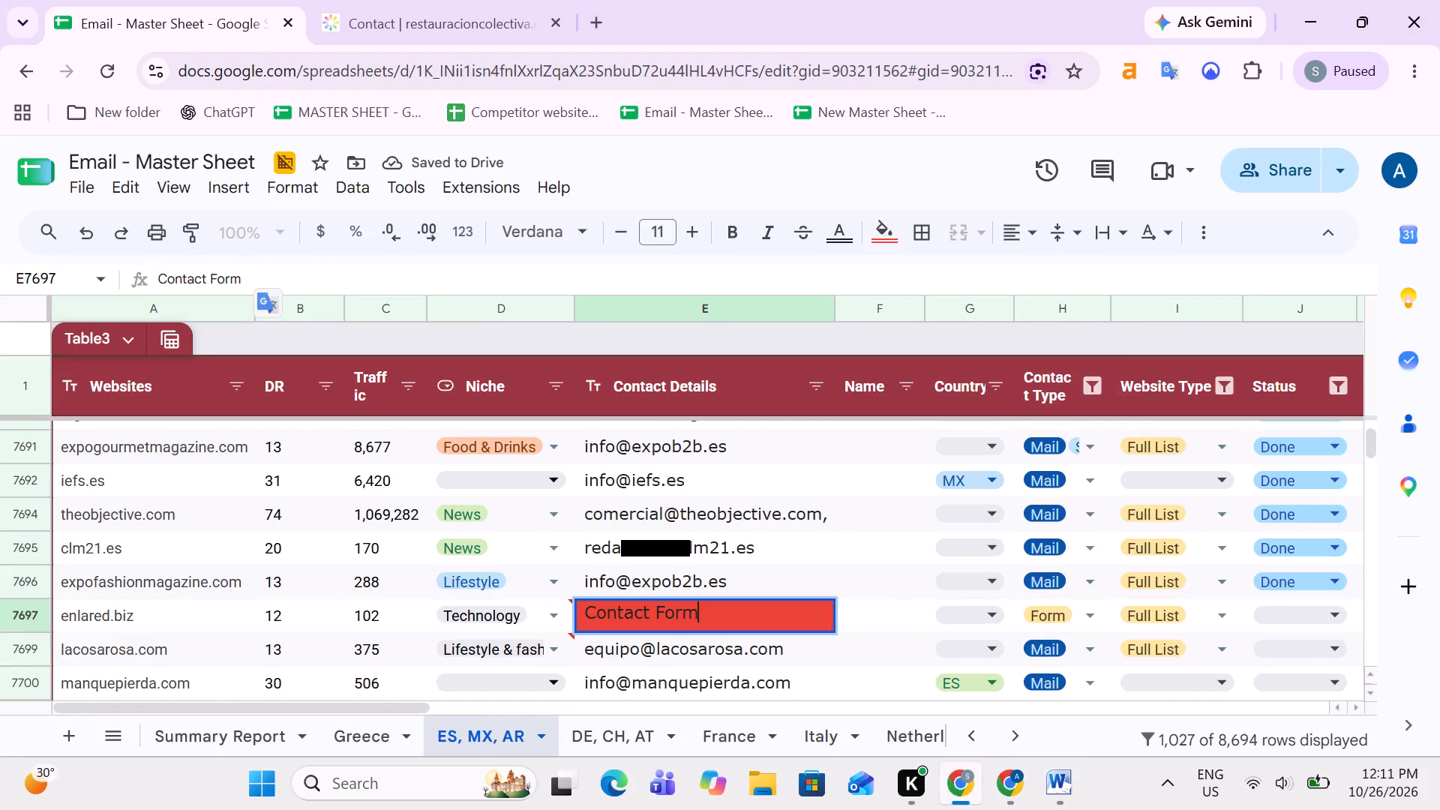
key("BackSpace")
key("BackSpace")
key("BackSpace")
key("BackSpace")
key("BackSpace")
key("BackSpace")
key("BackSpace")
key("BackSpace")
key("BackSpace")
key("BackSpace")
key("BackSpace")
key("BackSpace")
key("BackSpace")
key("BackSpace")
key("BackSpace")
key("BackSpace")
key("BackSpace")
key("BackSpace")
key("BackSpace")
key("BackSpace")
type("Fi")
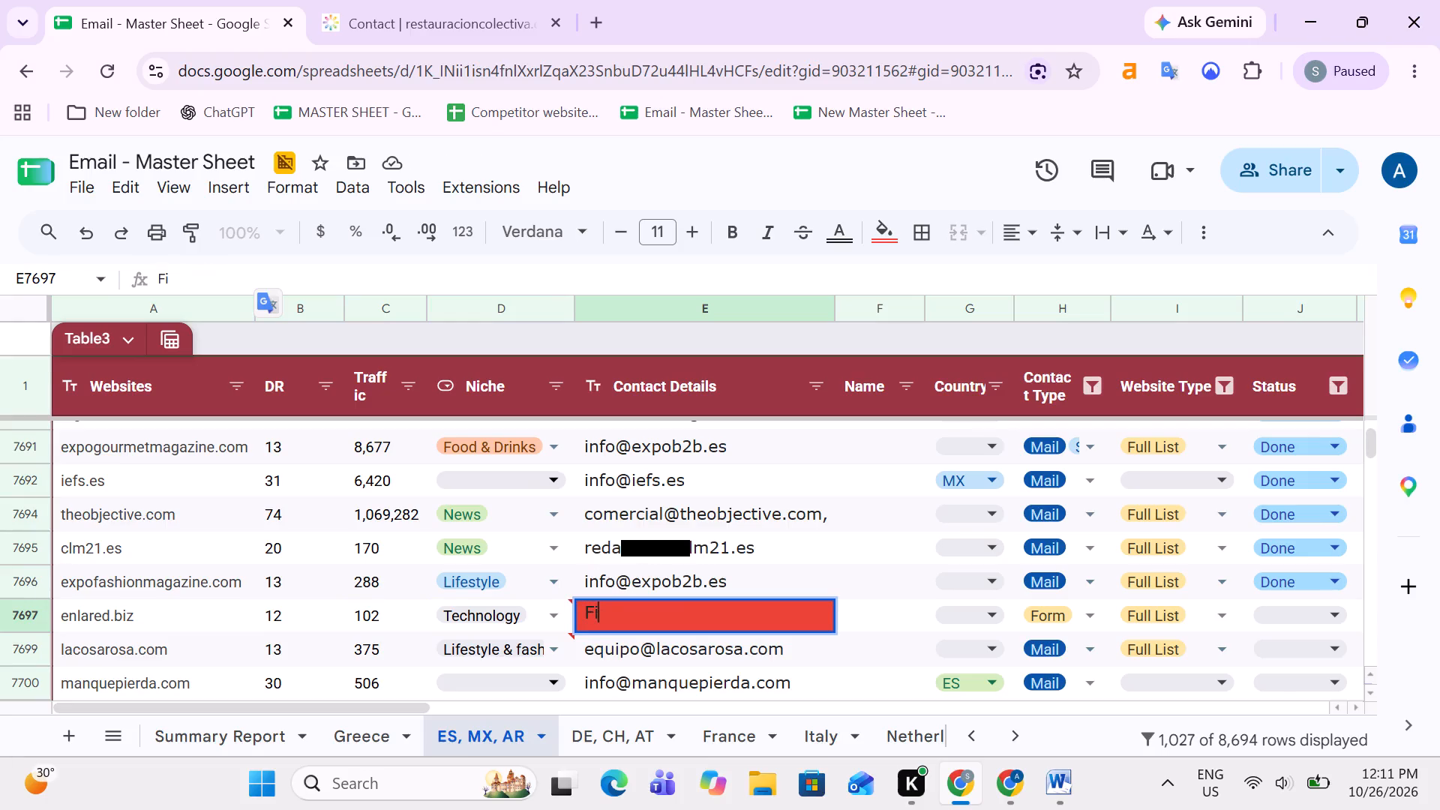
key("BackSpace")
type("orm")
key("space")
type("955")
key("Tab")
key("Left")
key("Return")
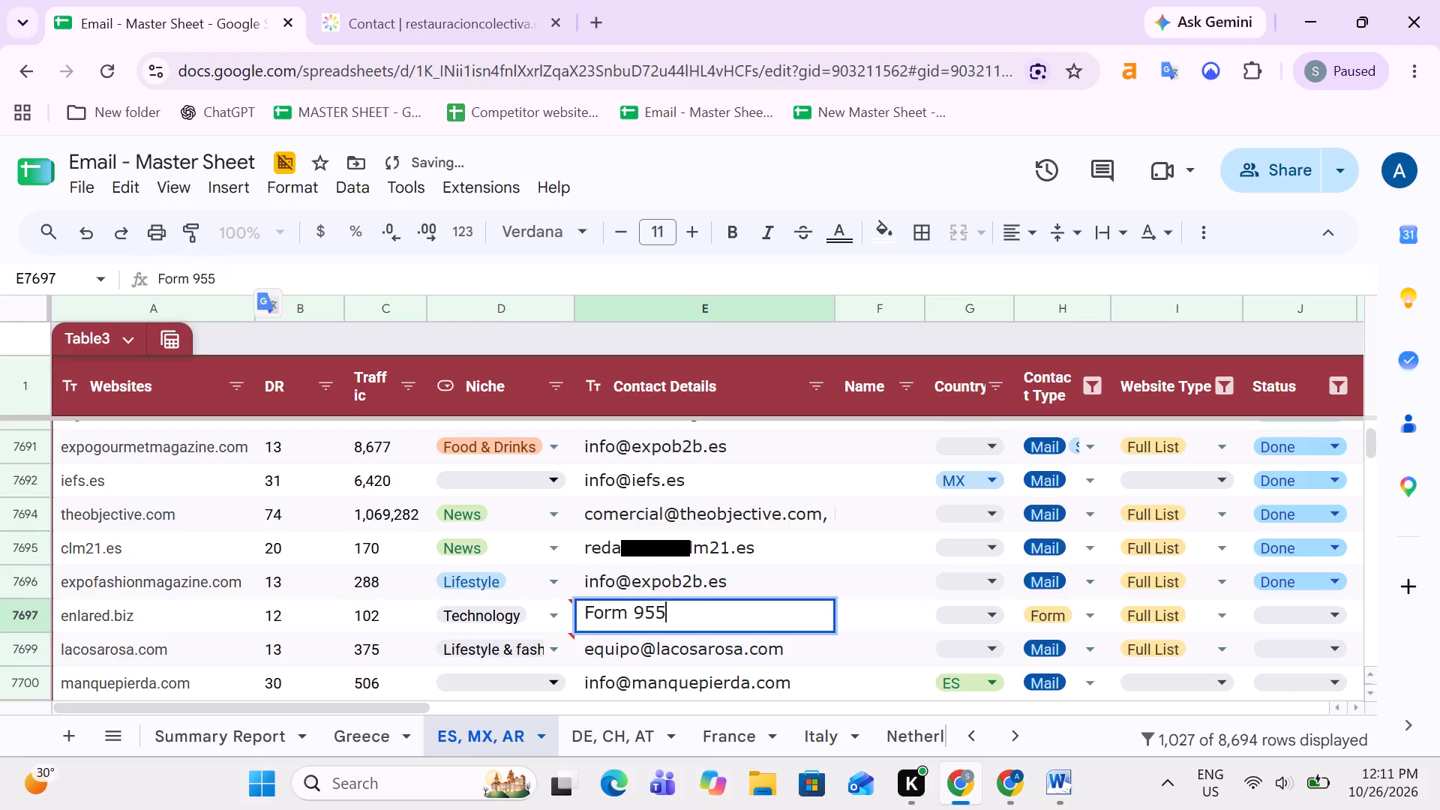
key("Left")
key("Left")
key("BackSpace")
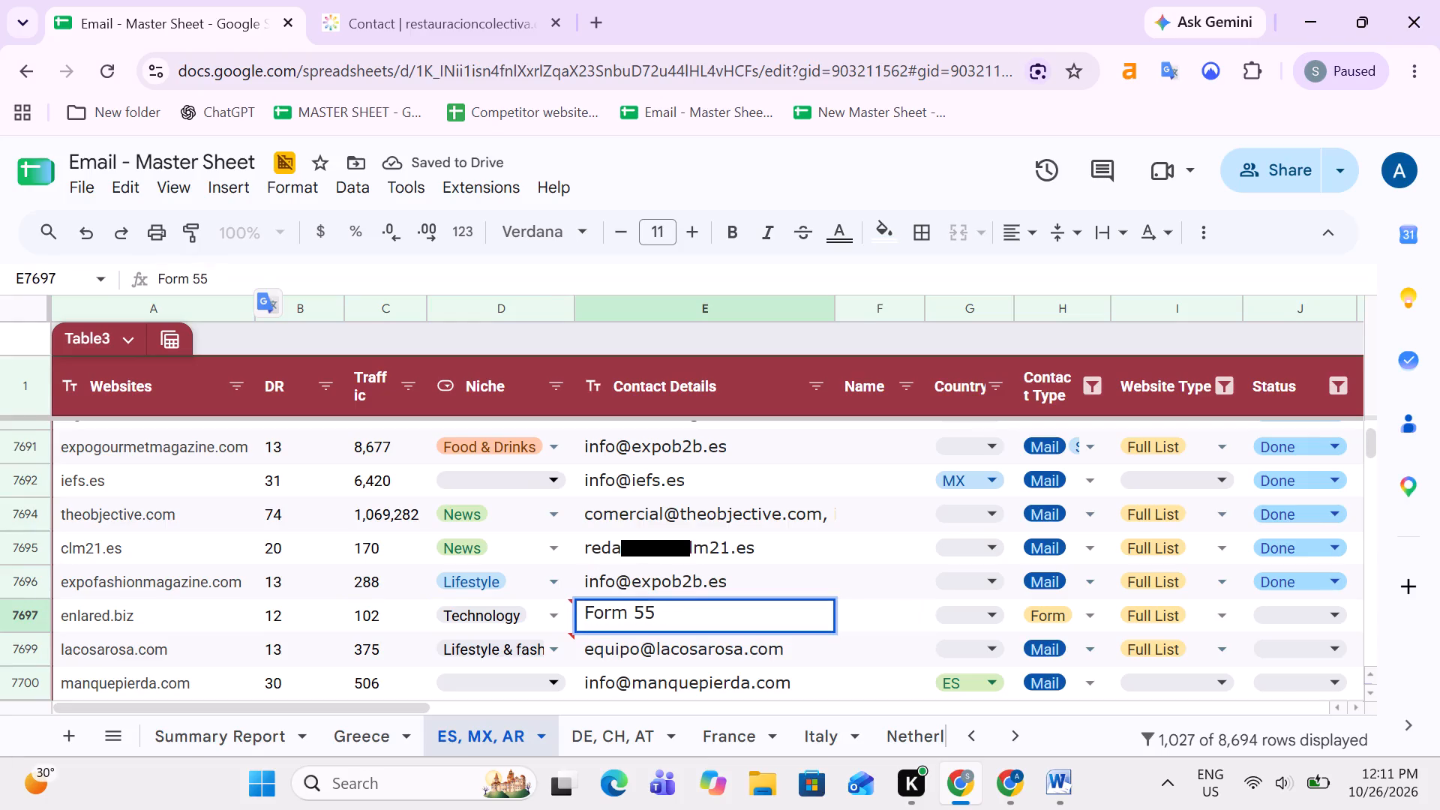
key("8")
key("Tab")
Change the niche of enlared.biz from the plain Technology entry to the Tech option.
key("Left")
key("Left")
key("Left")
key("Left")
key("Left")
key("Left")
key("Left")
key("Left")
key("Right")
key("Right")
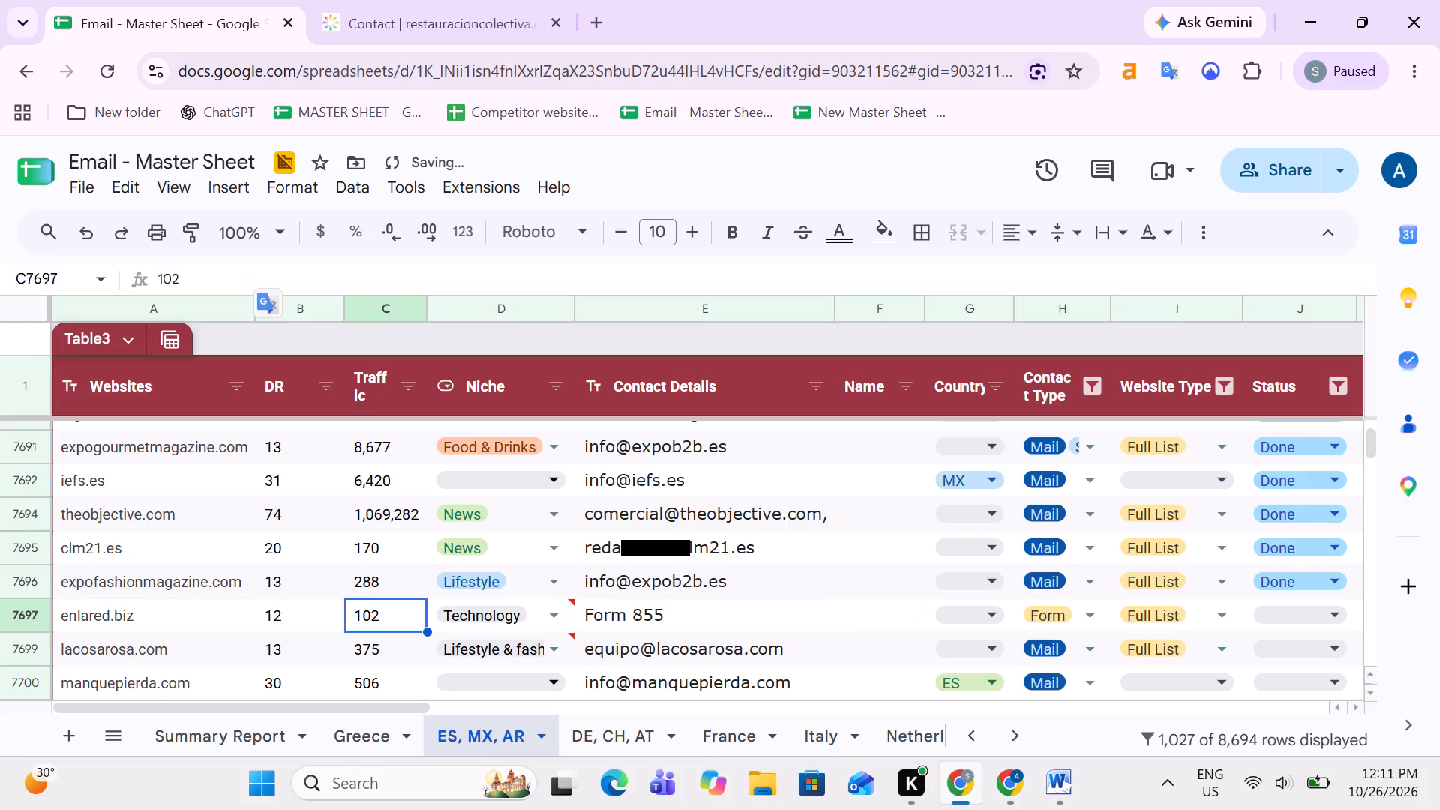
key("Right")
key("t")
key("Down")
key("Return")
Copy the website name enlared.biz from the Websites column of the master sheet.
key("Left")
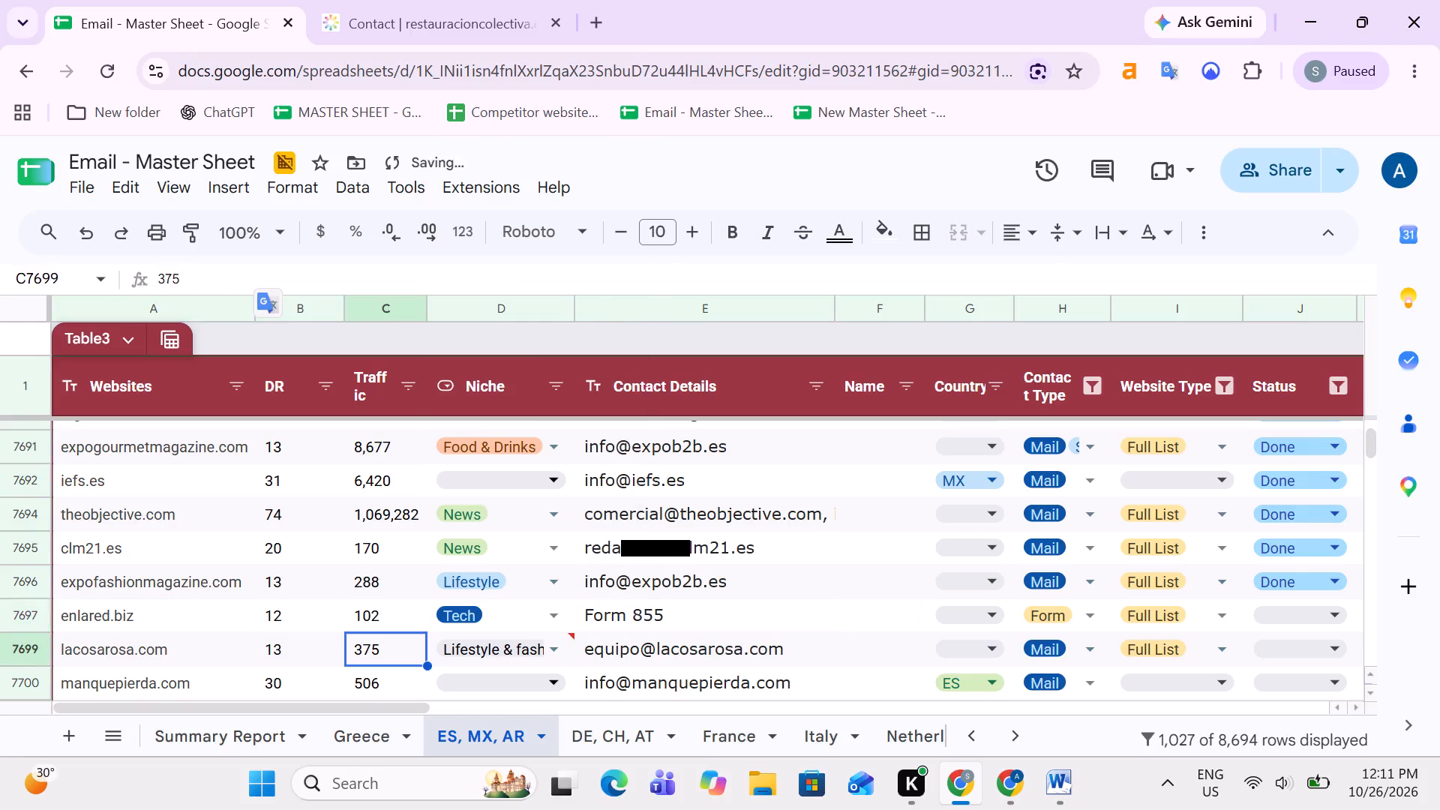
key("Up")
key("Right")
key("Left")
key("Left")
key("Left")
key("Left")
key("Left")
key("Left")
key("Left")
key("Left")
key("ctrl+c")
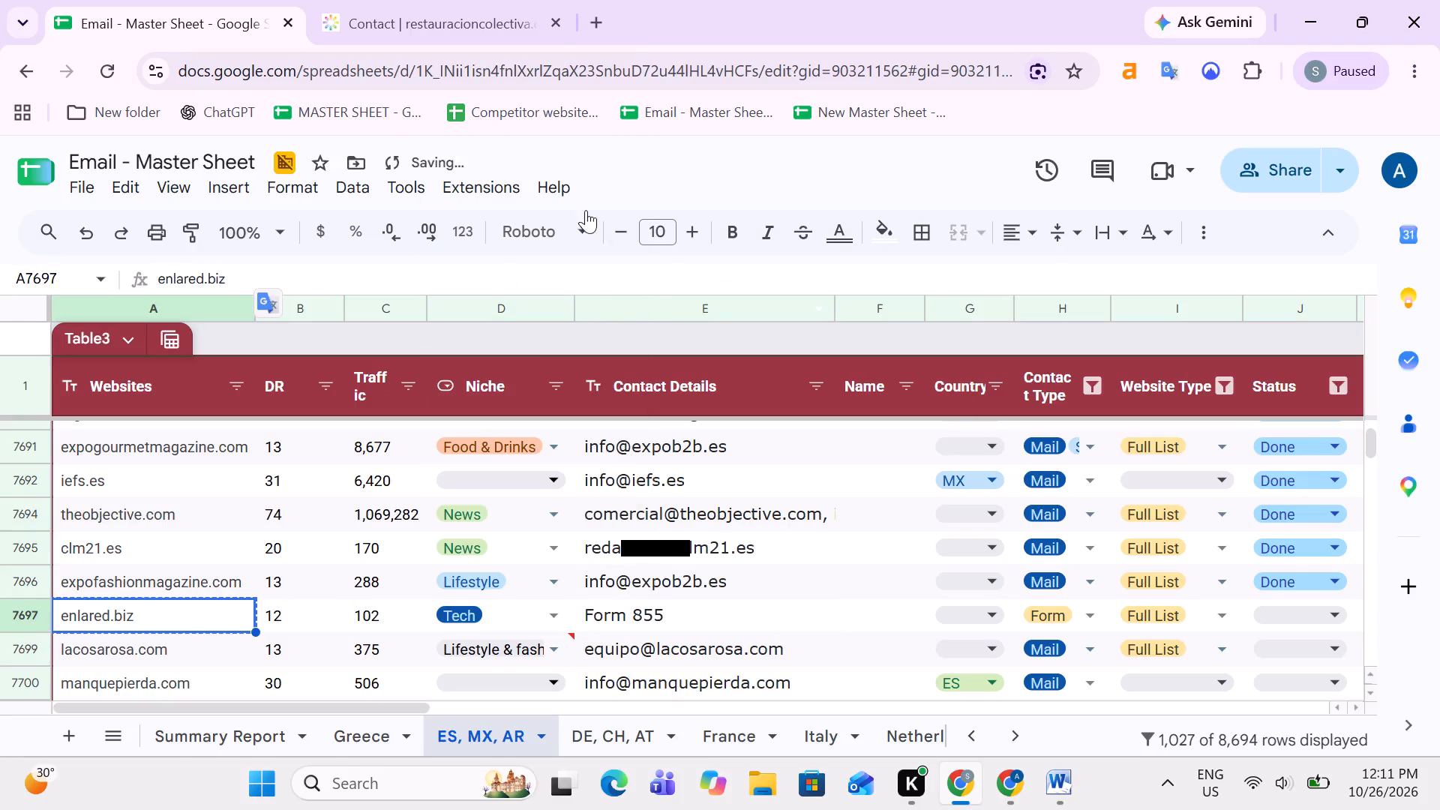
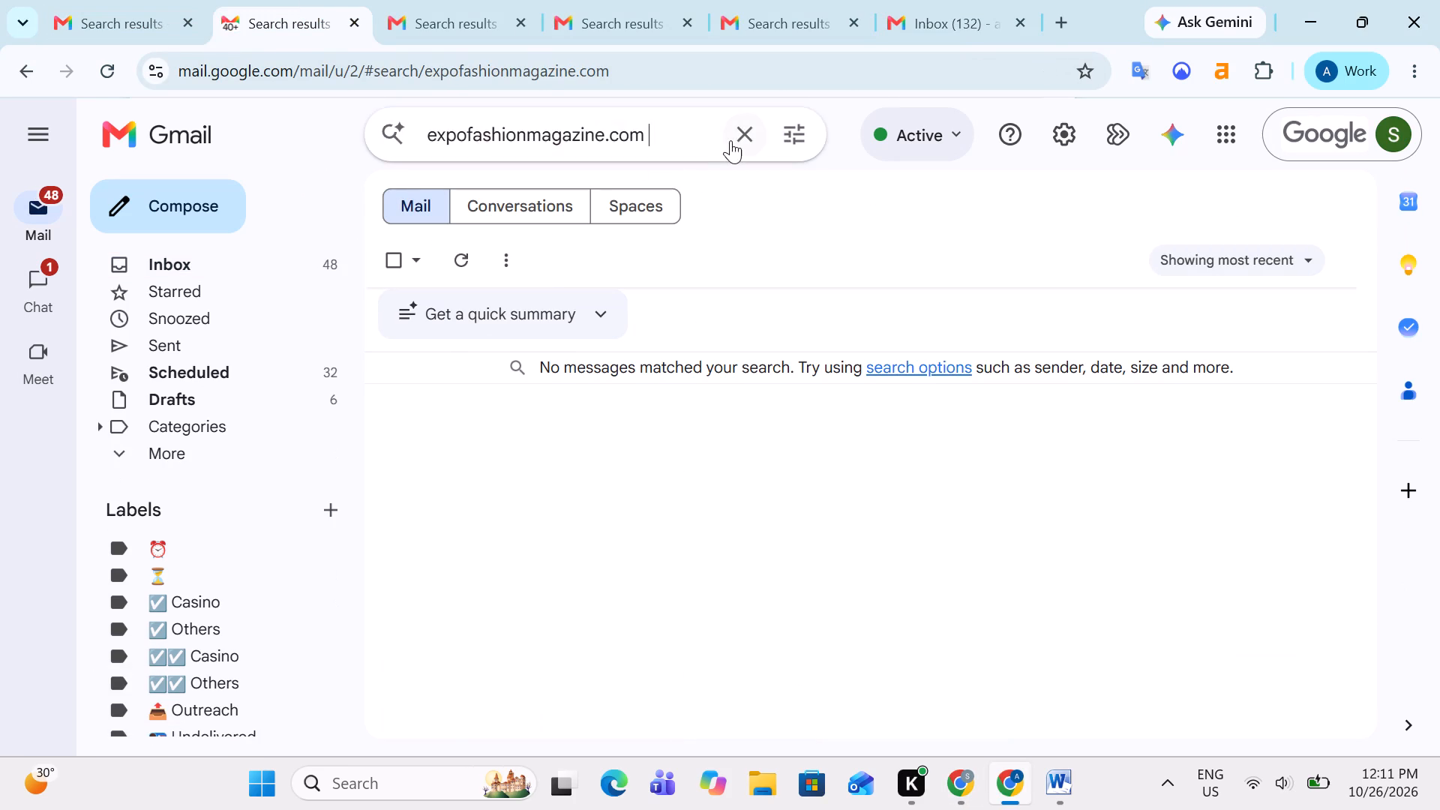
Search for enlared.biz in the second, third, fourth and fifth open Gmail mailboxes to check for earlier correspondence.
left_click(730, 140)
key("ctrl+v")
key("Return")
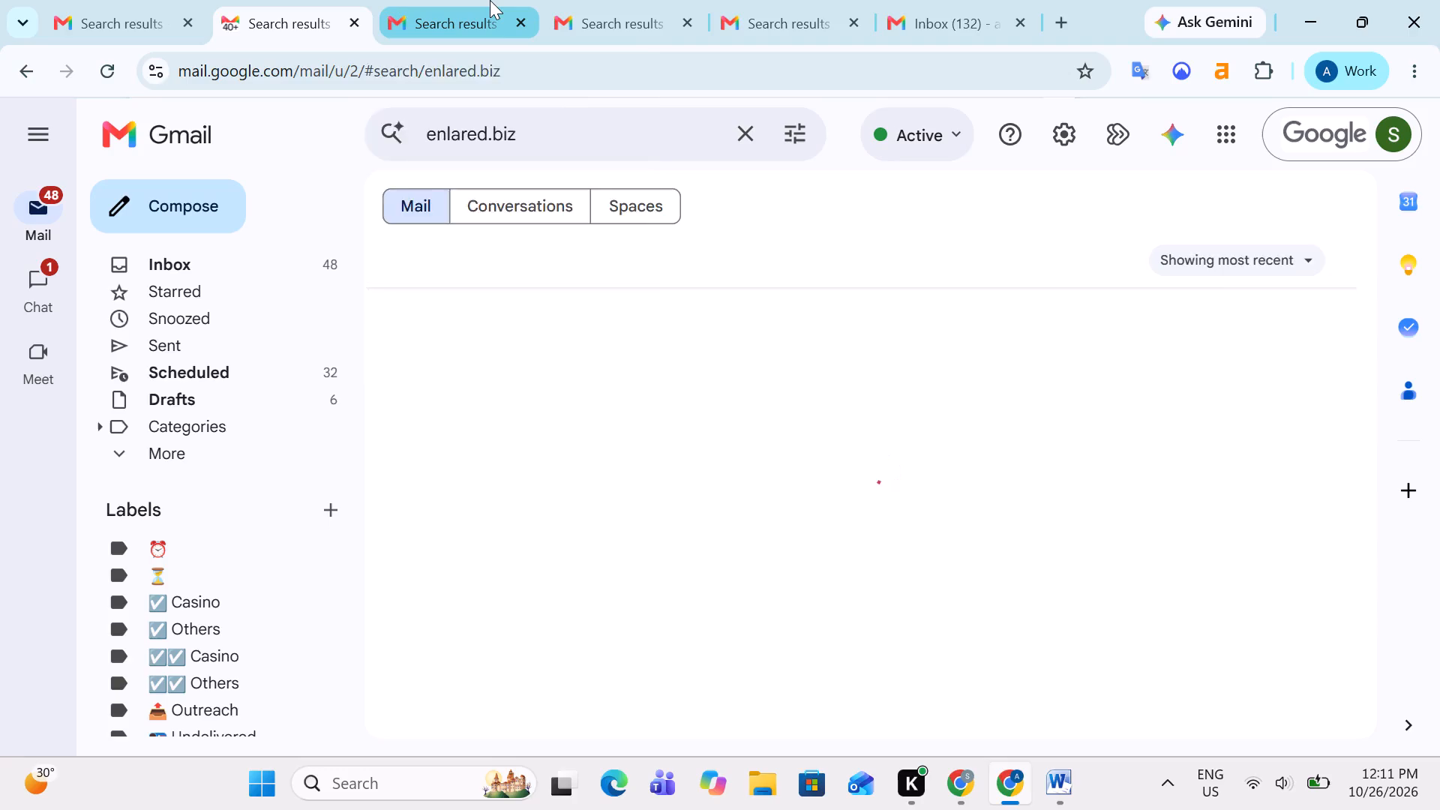
left_click(490, 0)
left_click(745, 141)
key("ctrl+v")
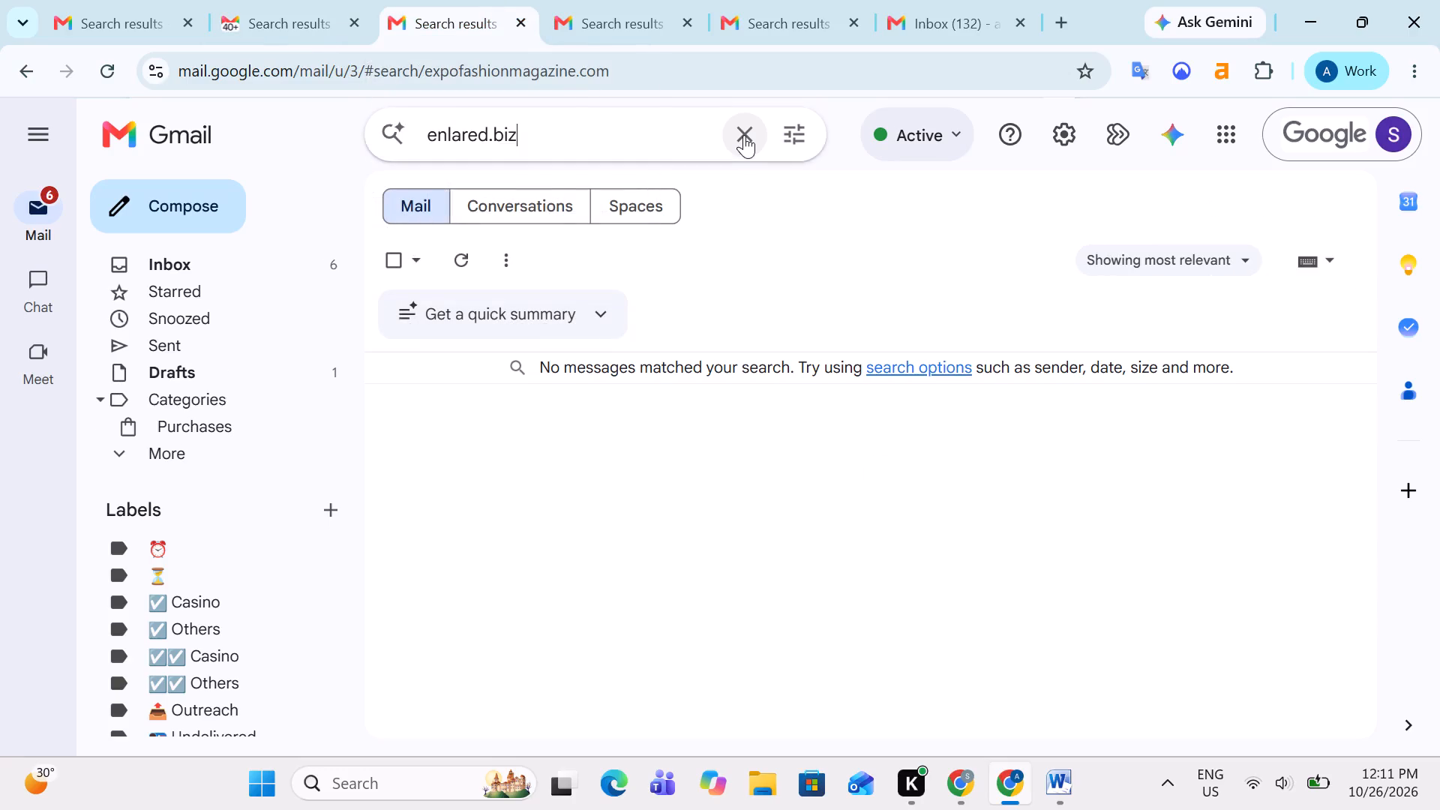
key("Return")
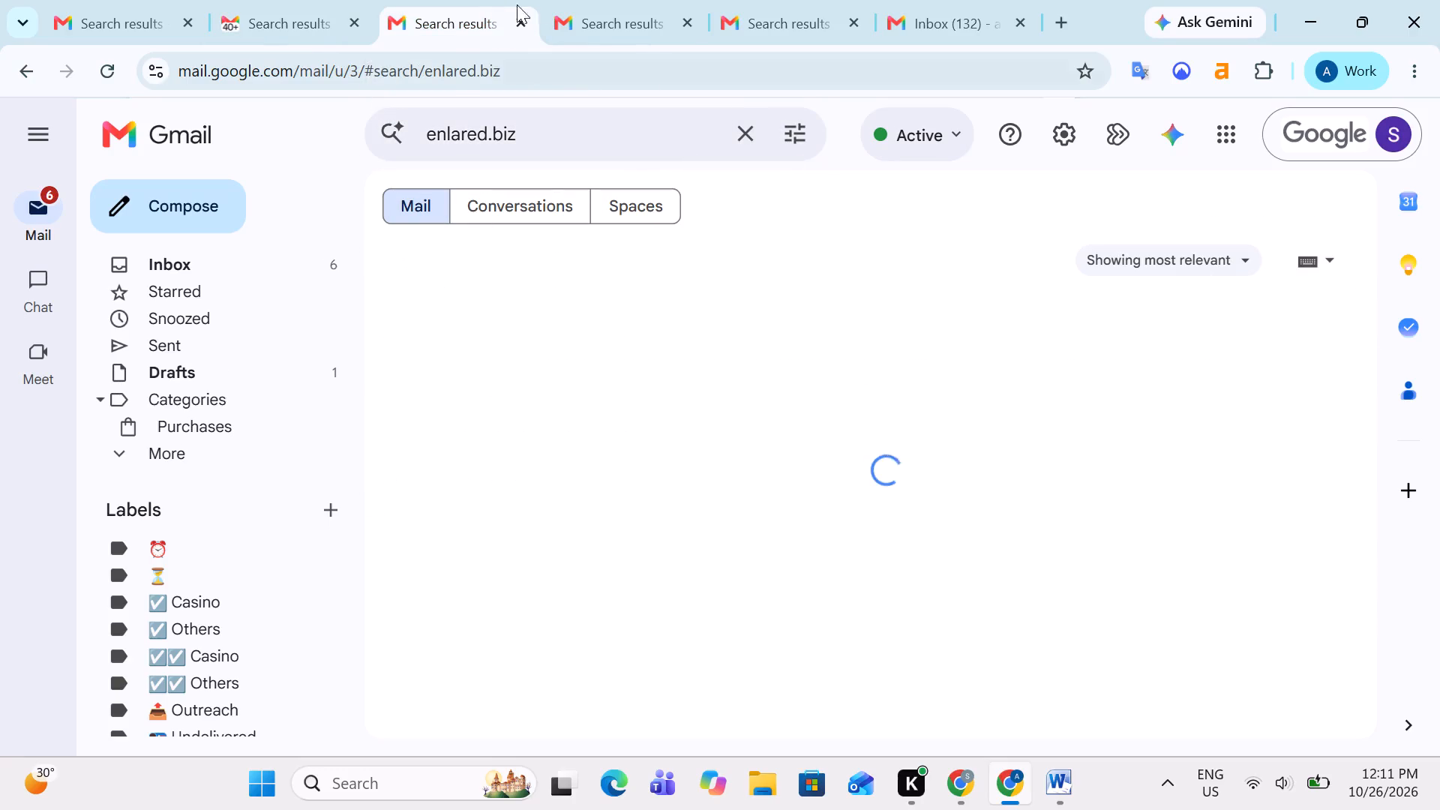
left_click(613, 0)
left_click(754, 130)
key("ctrl+v")
key("Return")
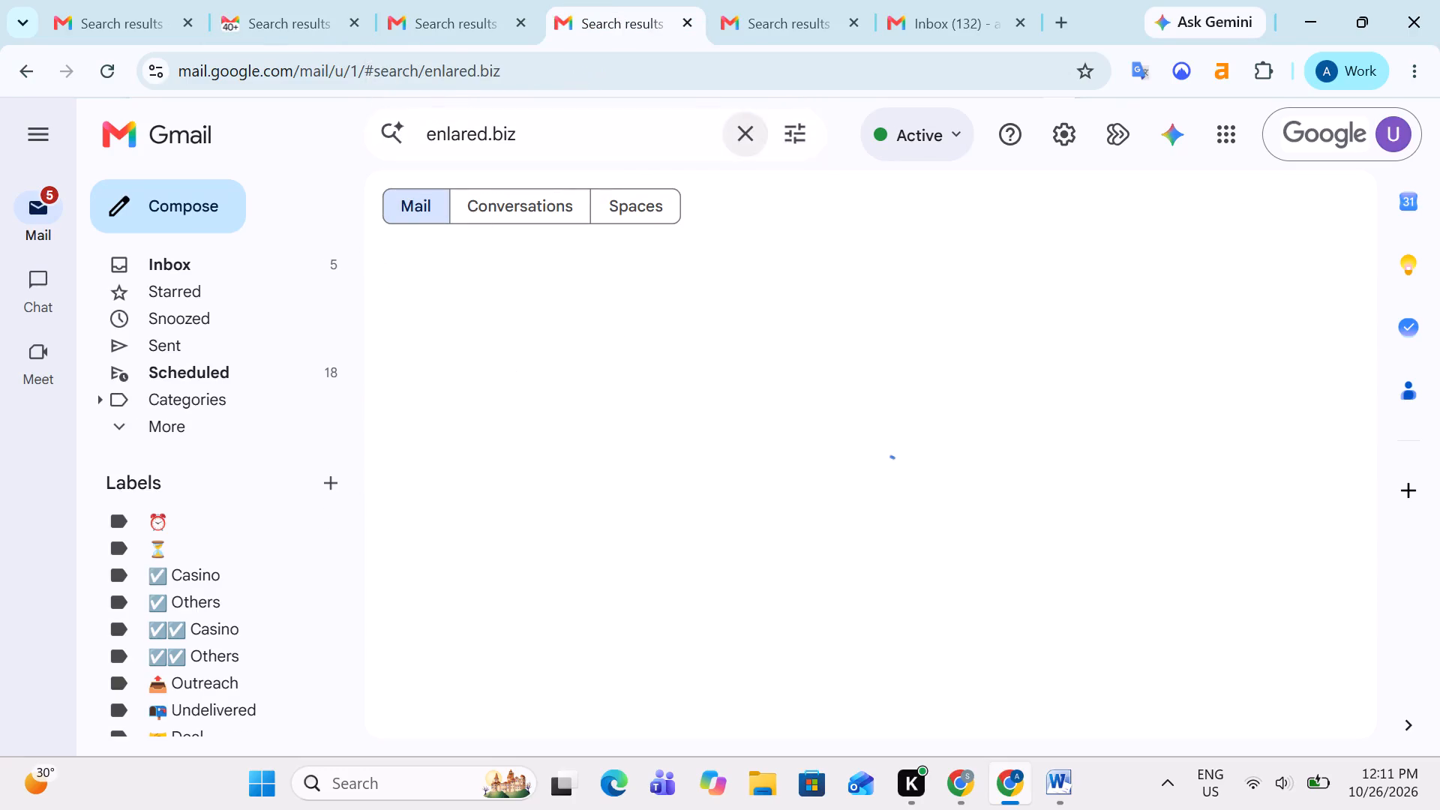
left_click(766, 0)
left_click(753, 127)
key("ctrl+v")
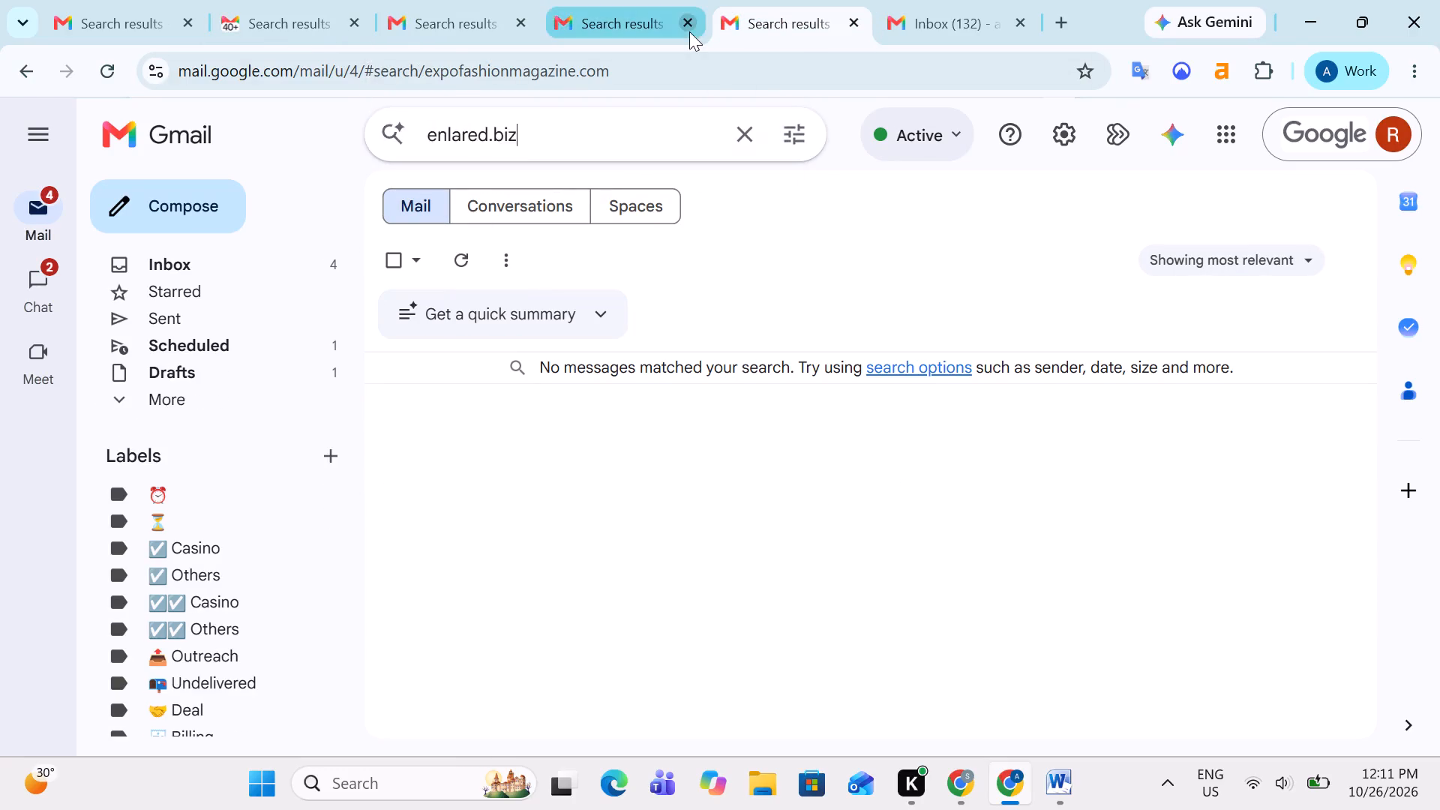
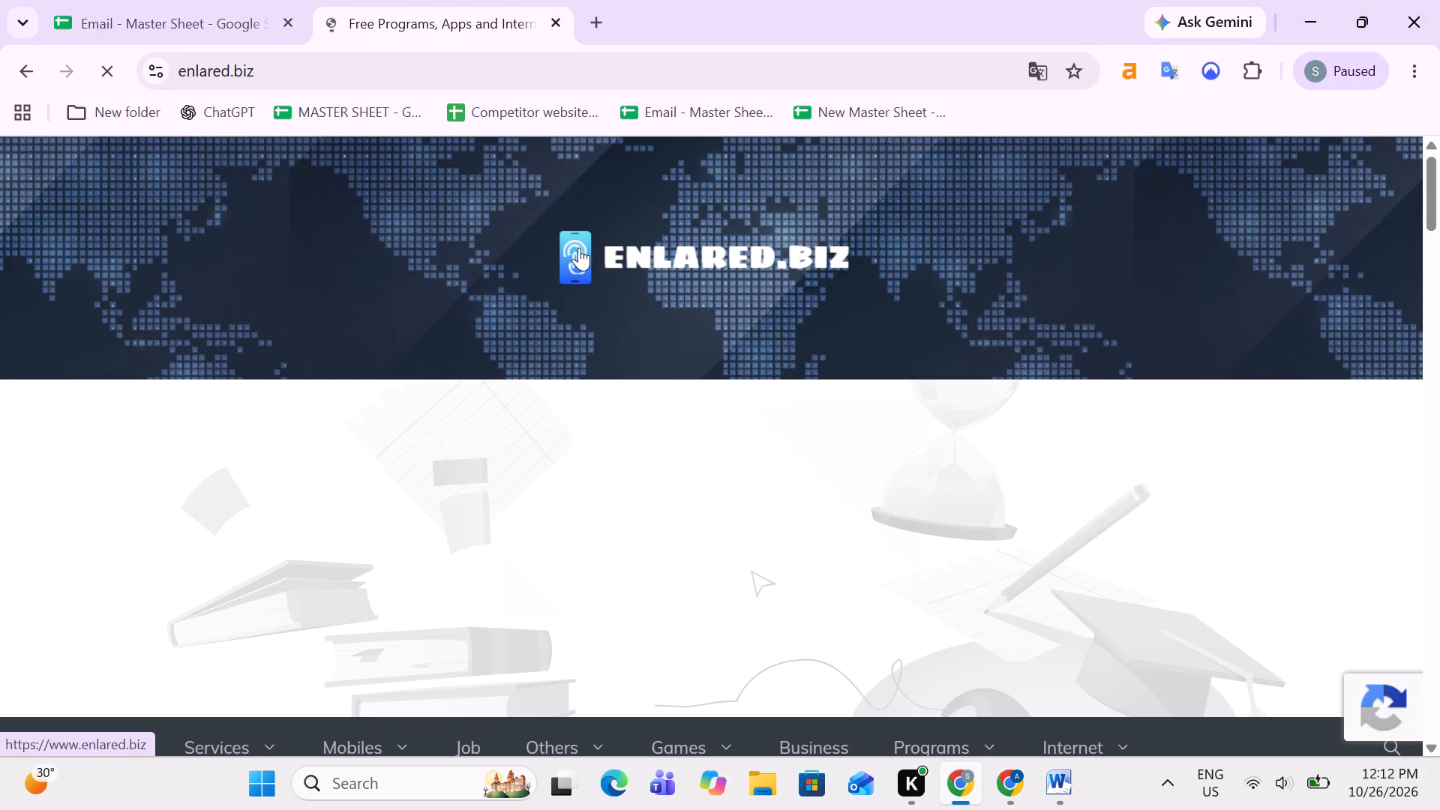
Look through the enlared.biz homepage, from the header down past the article listings, to examine the site's content and topics.
scroll(621, 292, "down", 4)
scroll(790, 503, "down", 5)
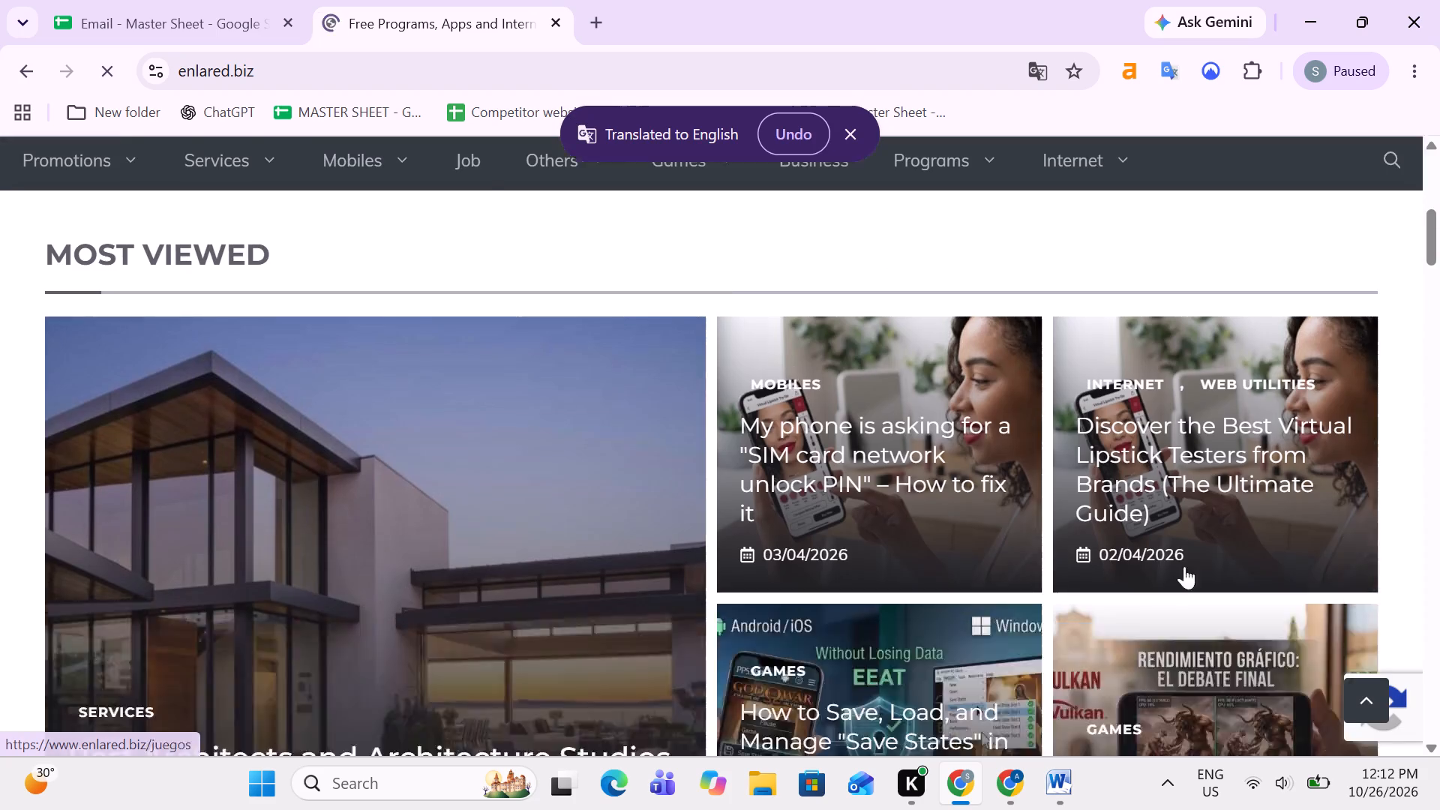
scroll(1191, 593, "down", 6)
scroll(872, 595, "down", 6)
scroll(969, 541, "down", 20)
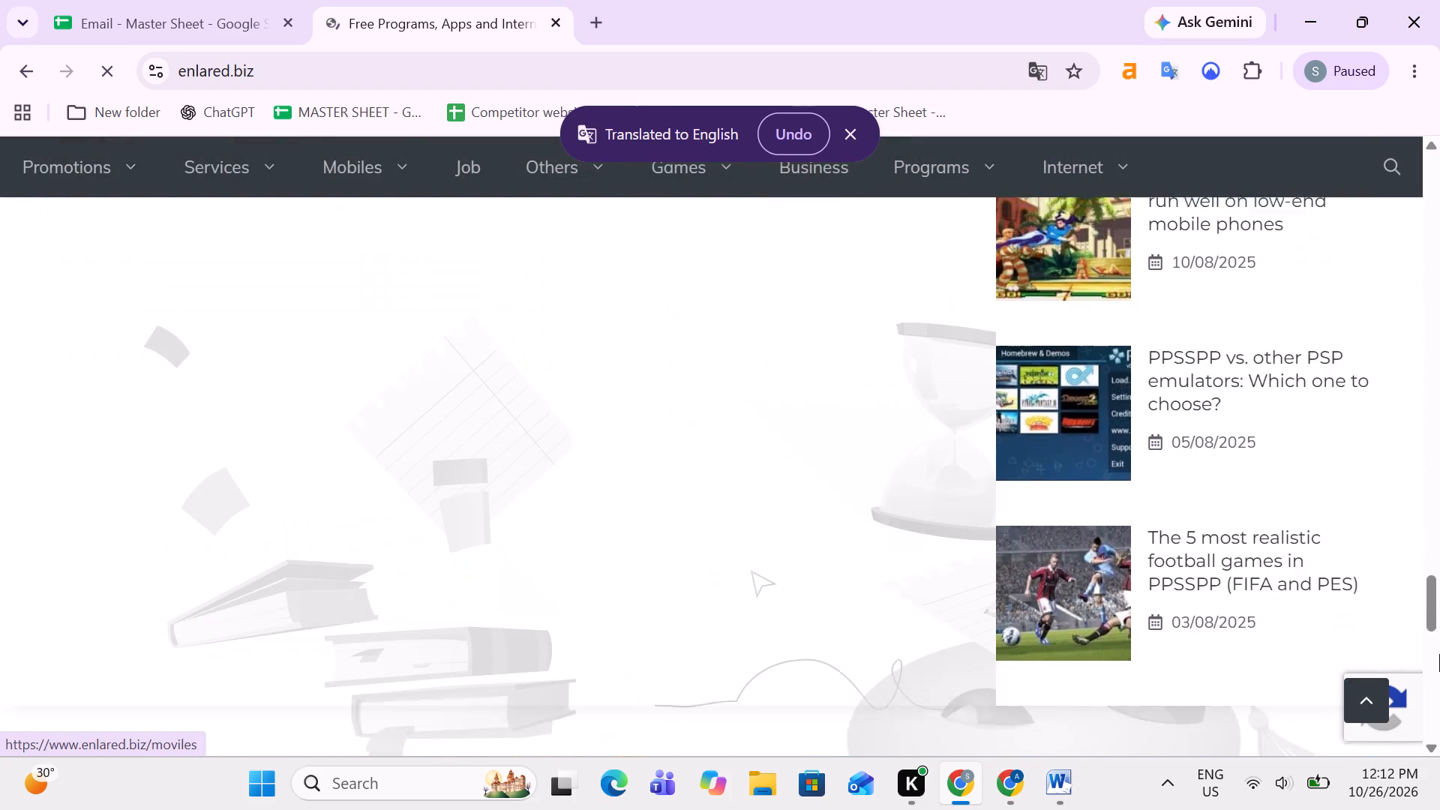
Open the Contact link in the enlared.biz footer and dismiss the advertisement that covers the page.
left_click_drag(1439, 624, 1401, 796)
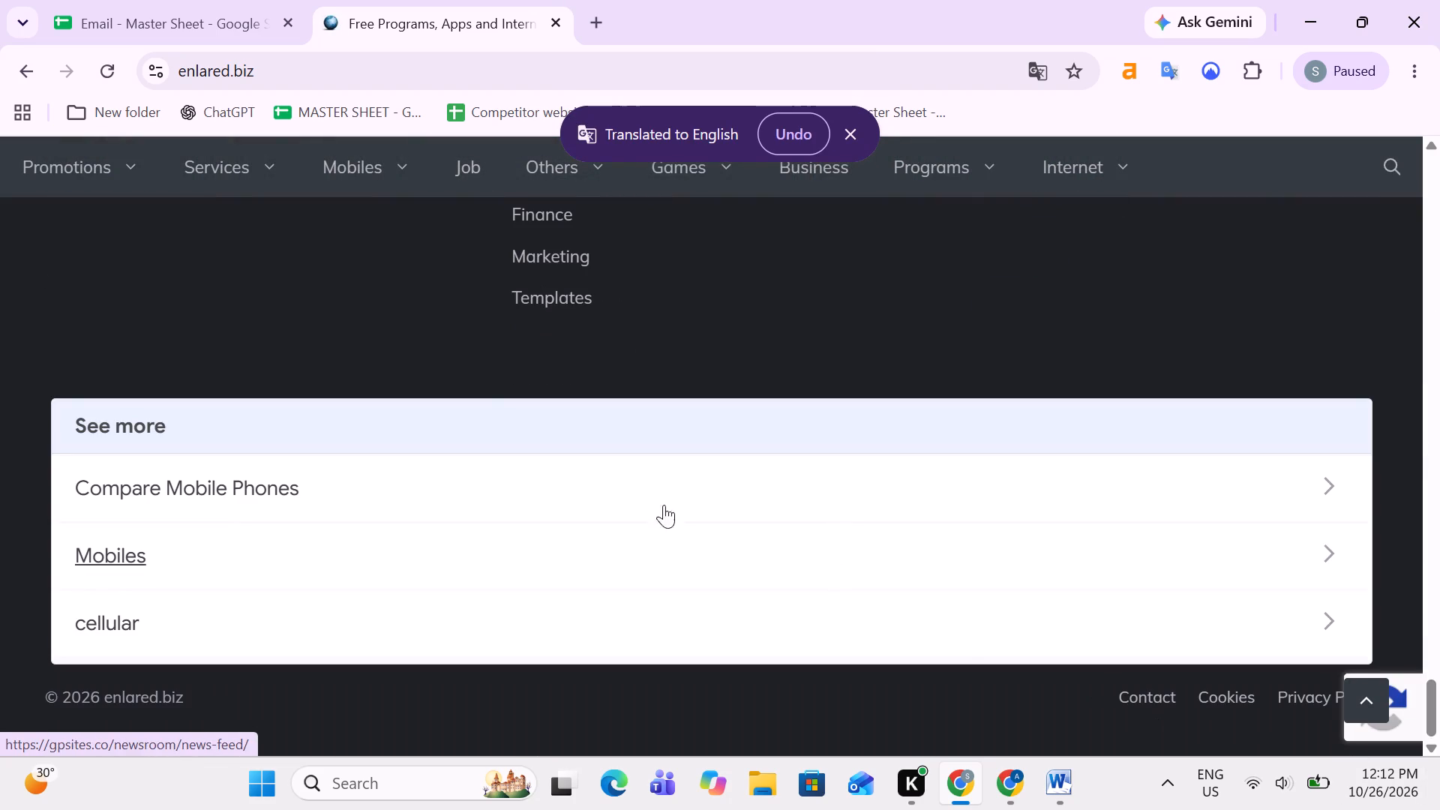
scroll(494, 412, "up", 3)
scroll(534, 406, "down", 7)
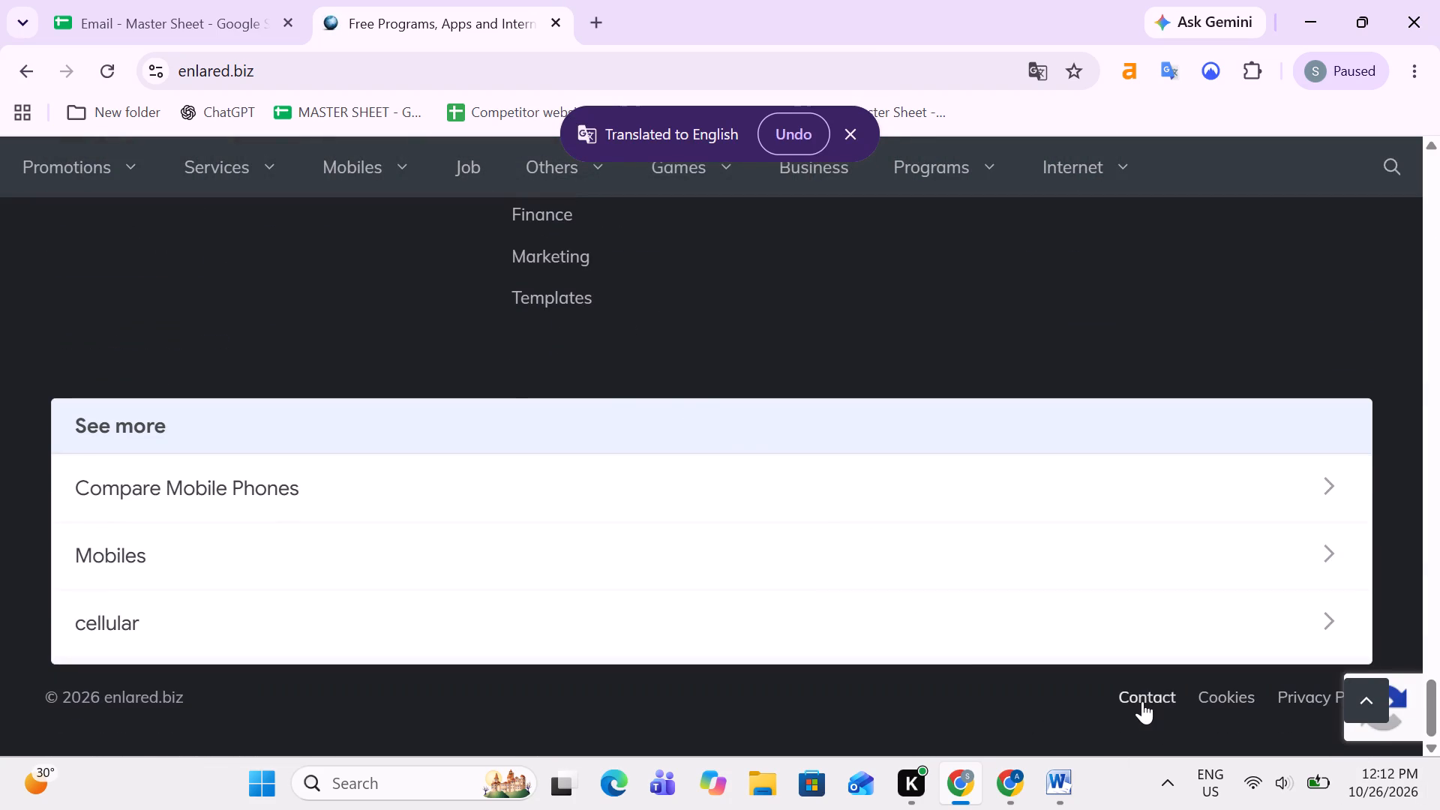
left_click(1142, 701)
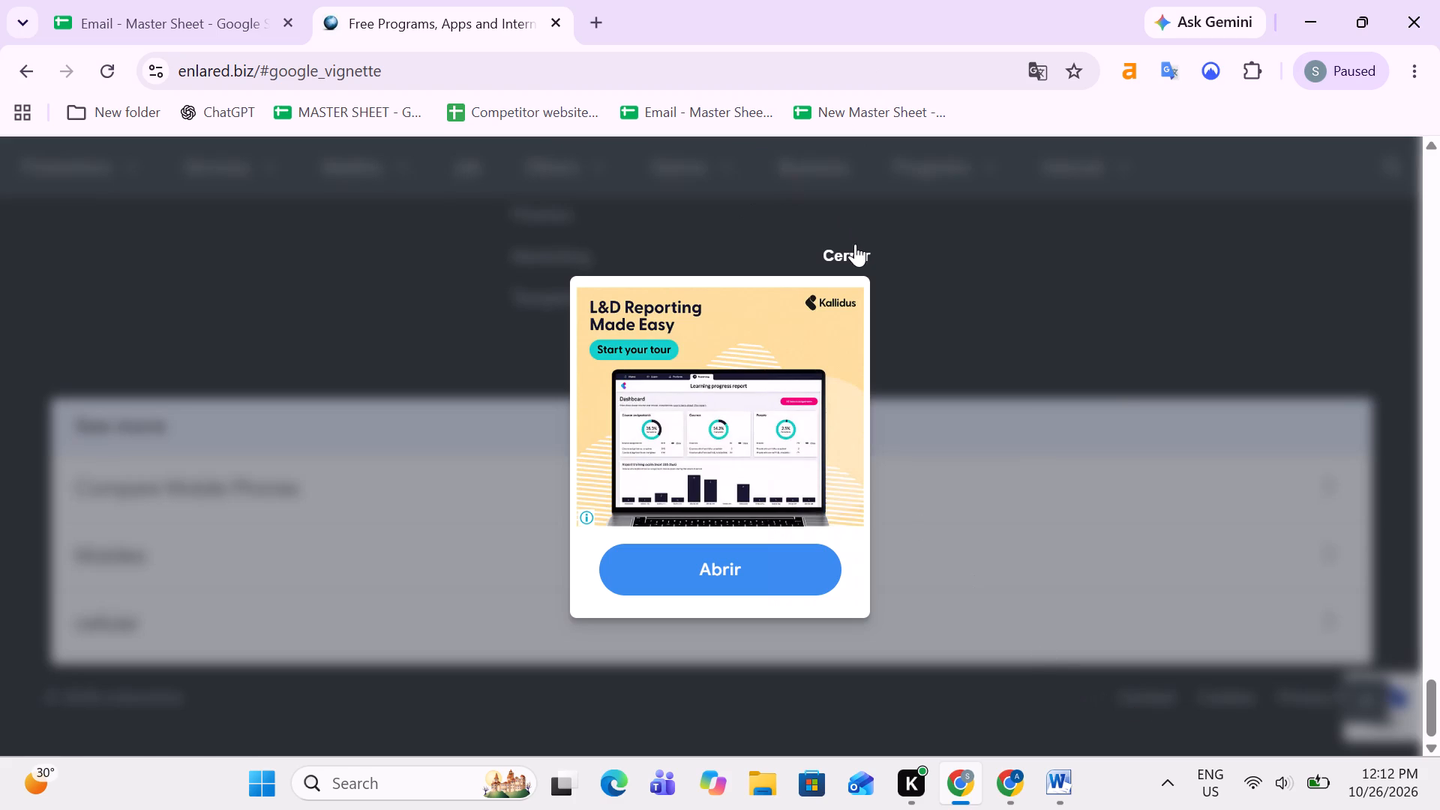
left_click(849, 251)
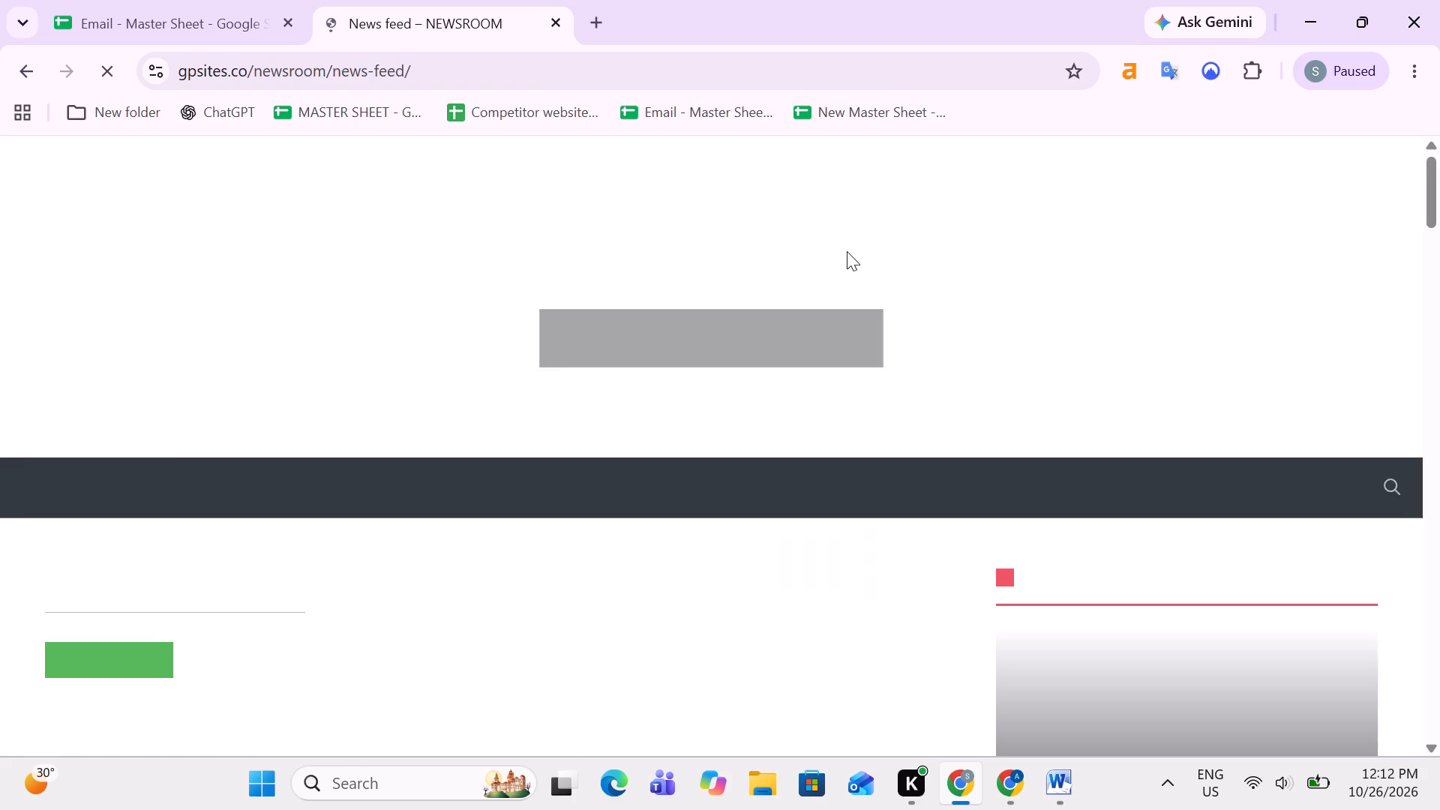
Look through the Newsroom news feed page down to its footer and open the Contact page.
scroll(721, 364, "down", 5)
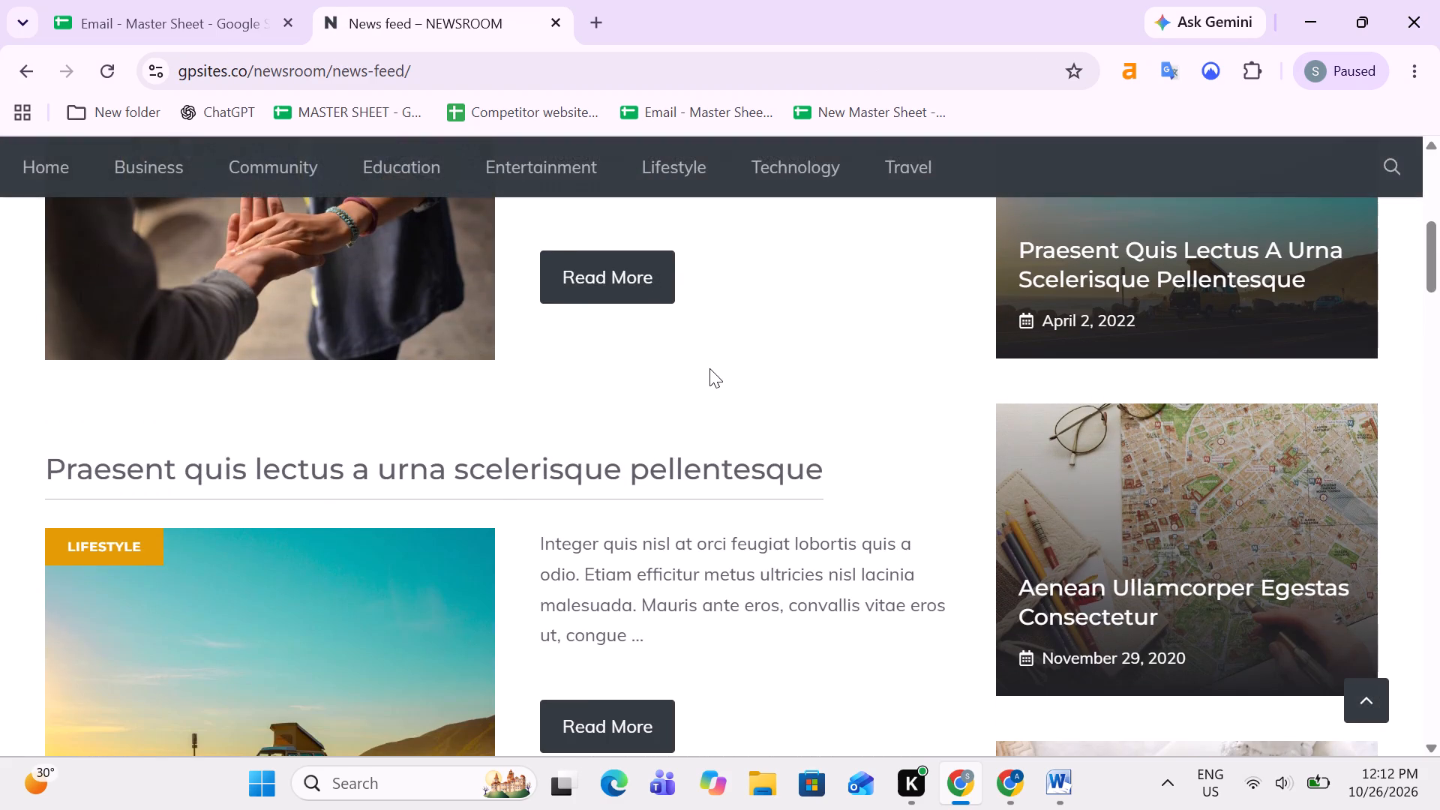
scroll(705, 372, "down", 4)
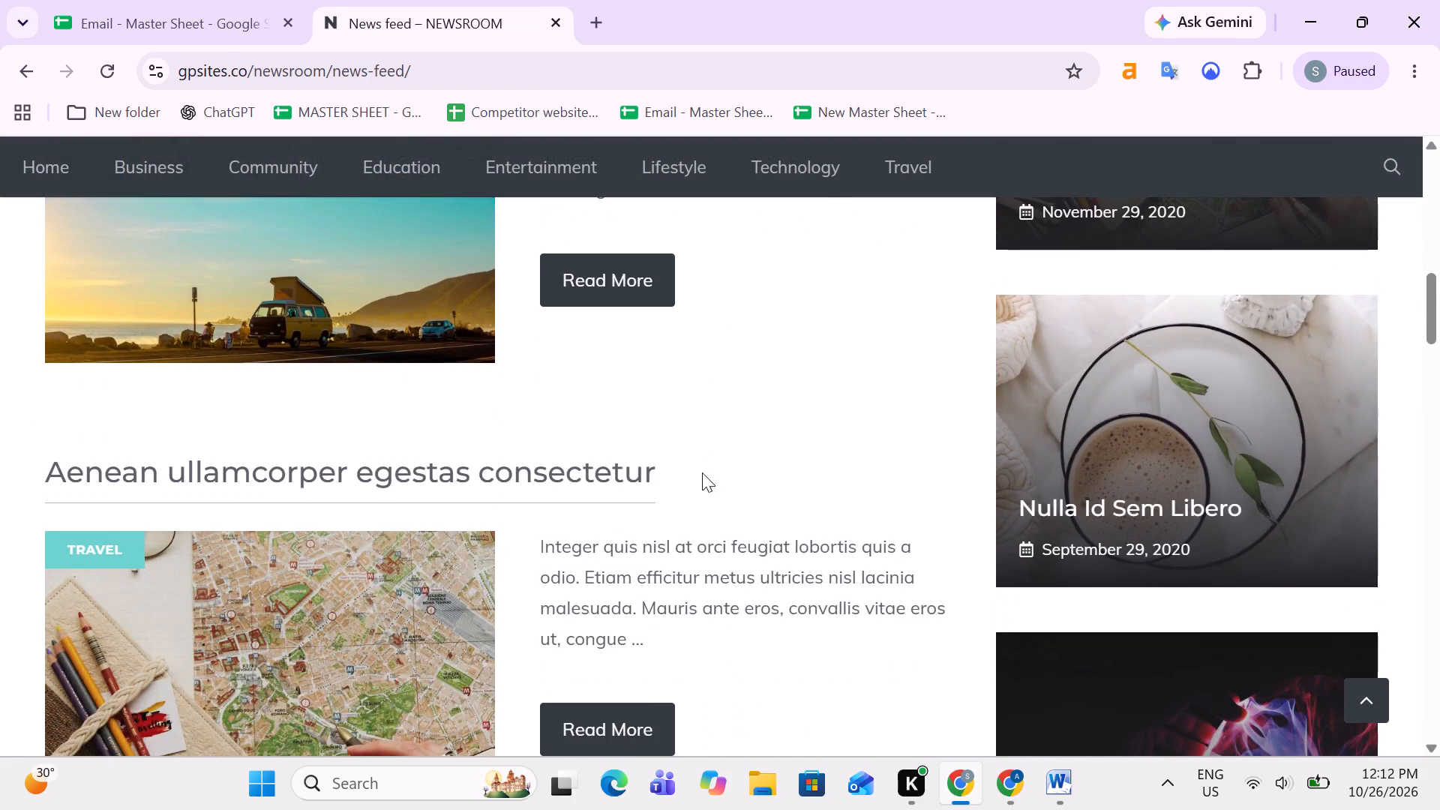
scroll(696, 490, "down", 12)
scroll(683, 420, "up", 20)
scroll(683, 420, "up", 10)
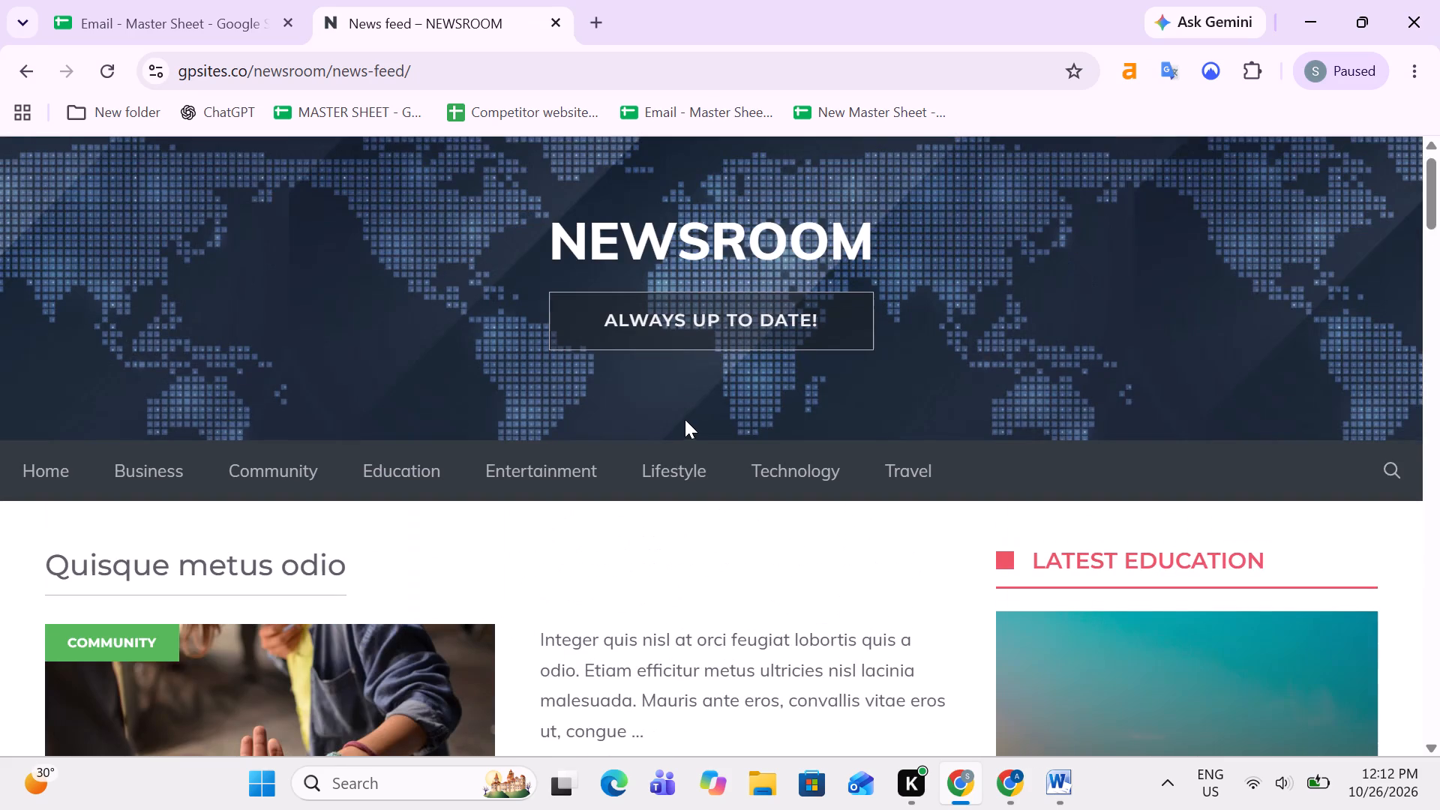
scroll(1303, 499, "down", 1)
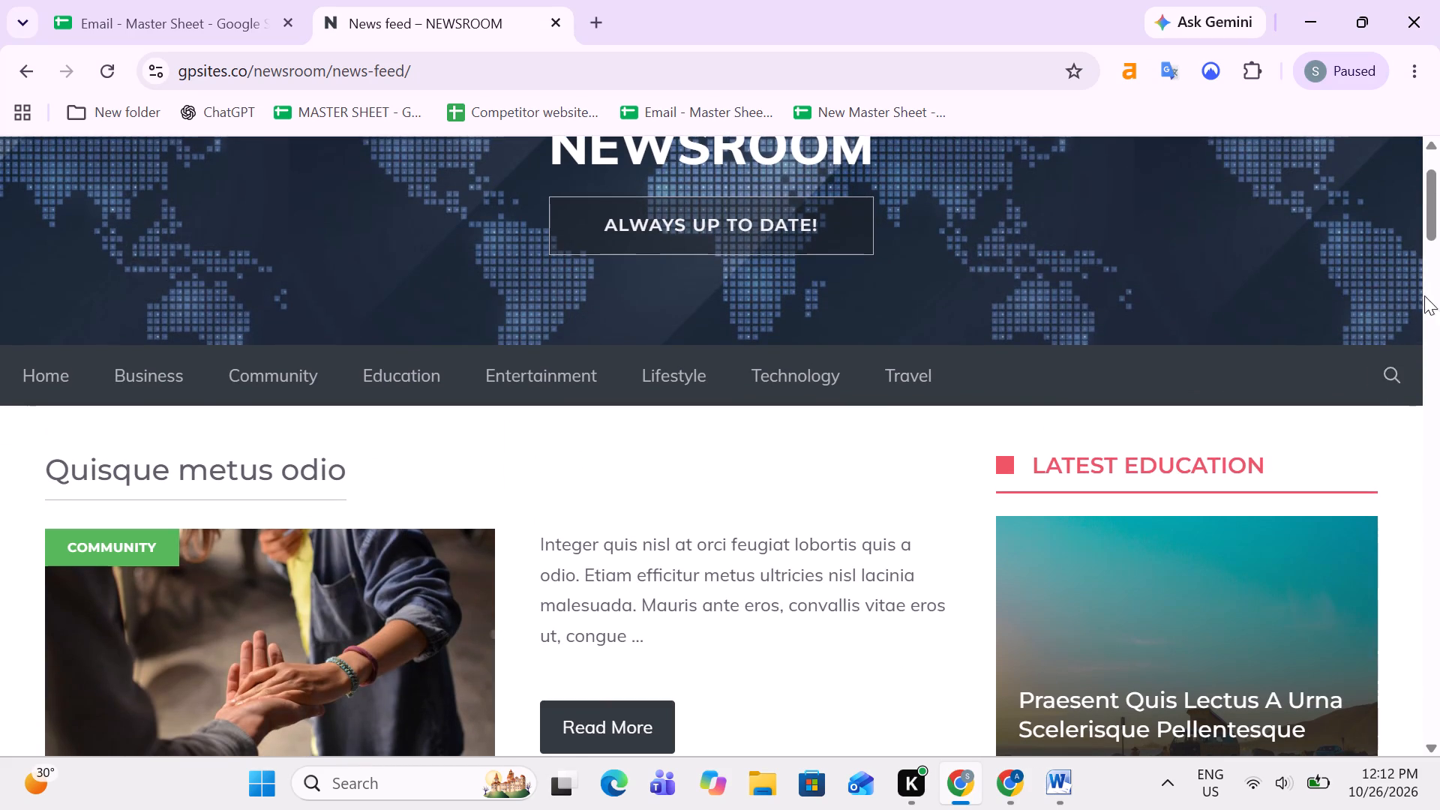
left_click_drag(1439, 226, 1385, 700)
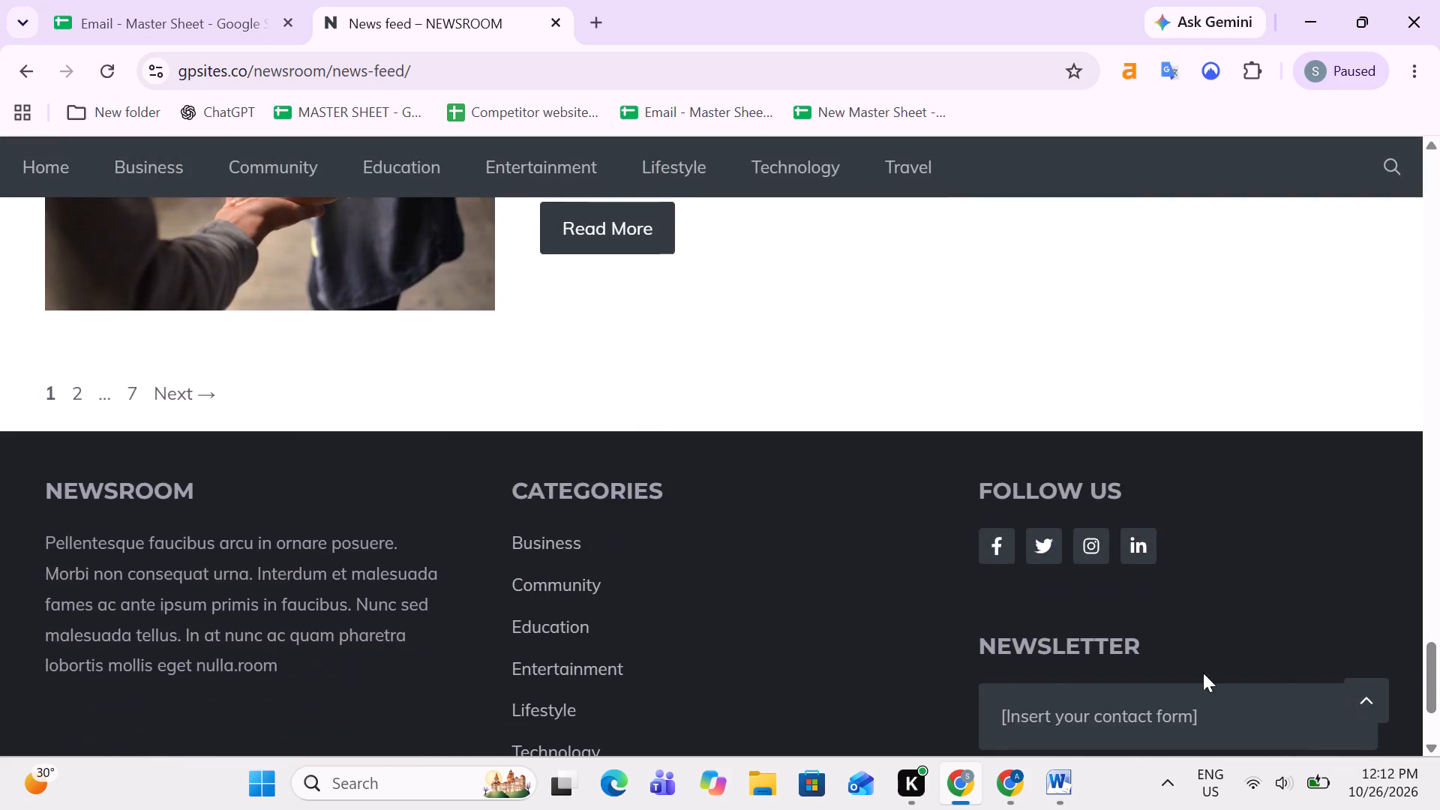
scroll(997, 671, "down", 5)
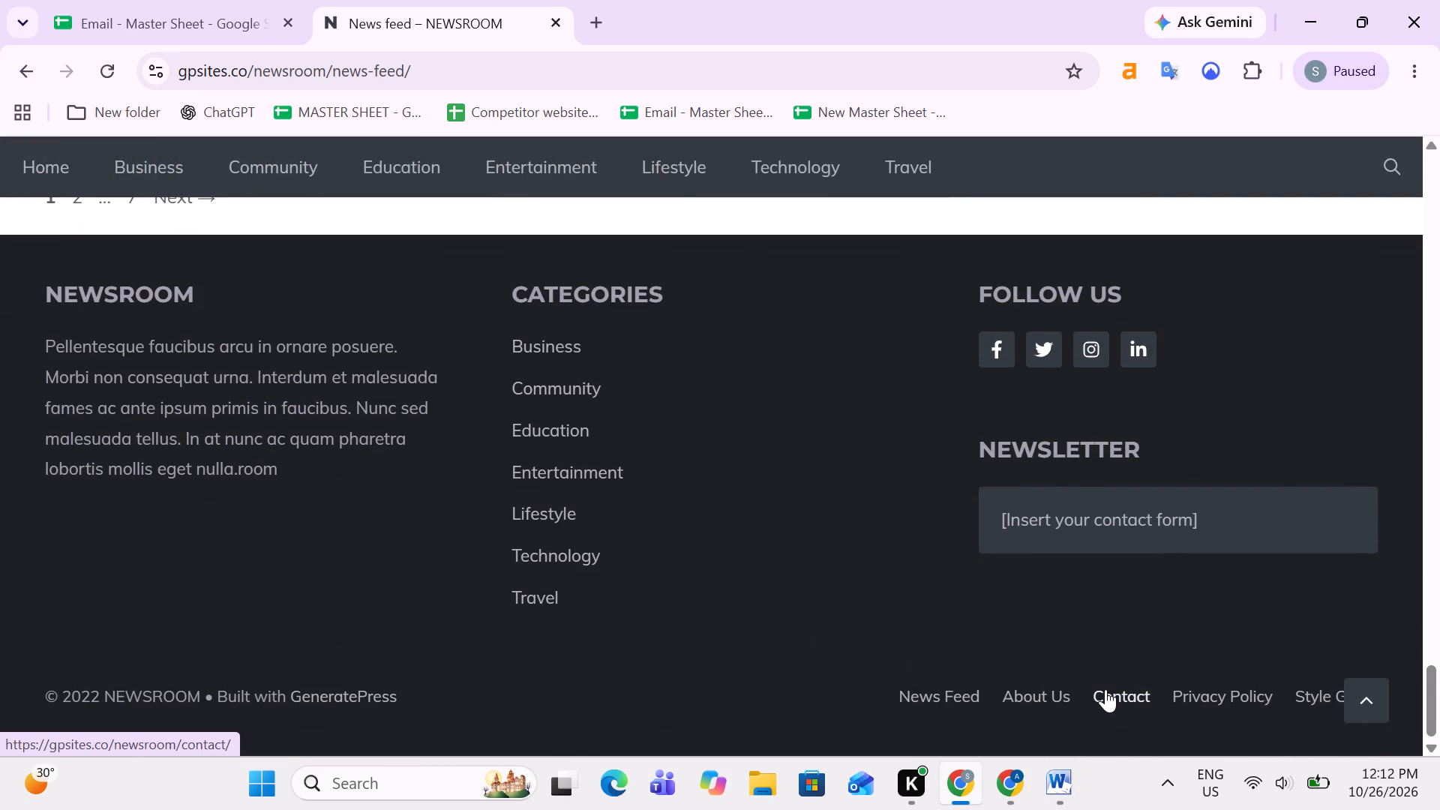
left_click(1105, 689)
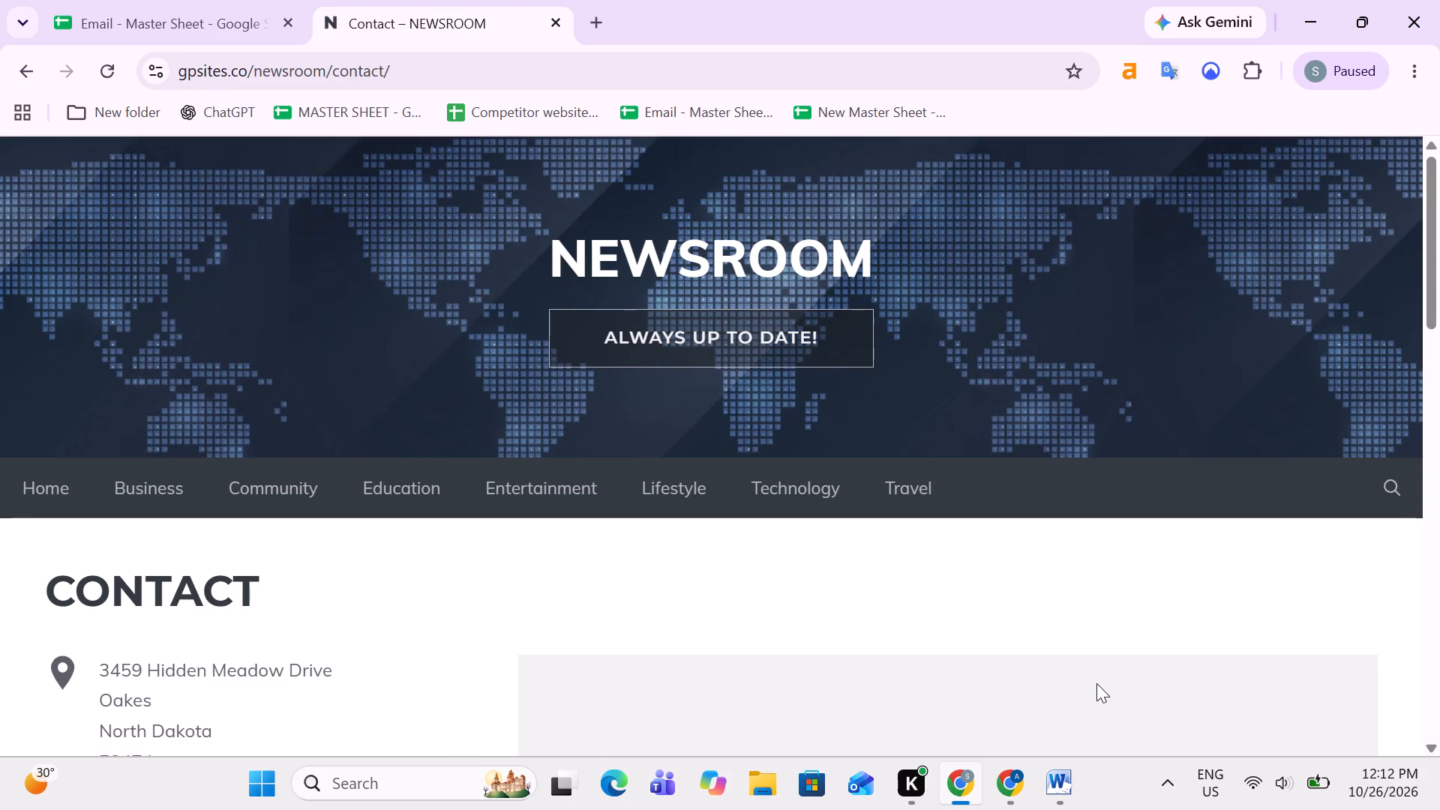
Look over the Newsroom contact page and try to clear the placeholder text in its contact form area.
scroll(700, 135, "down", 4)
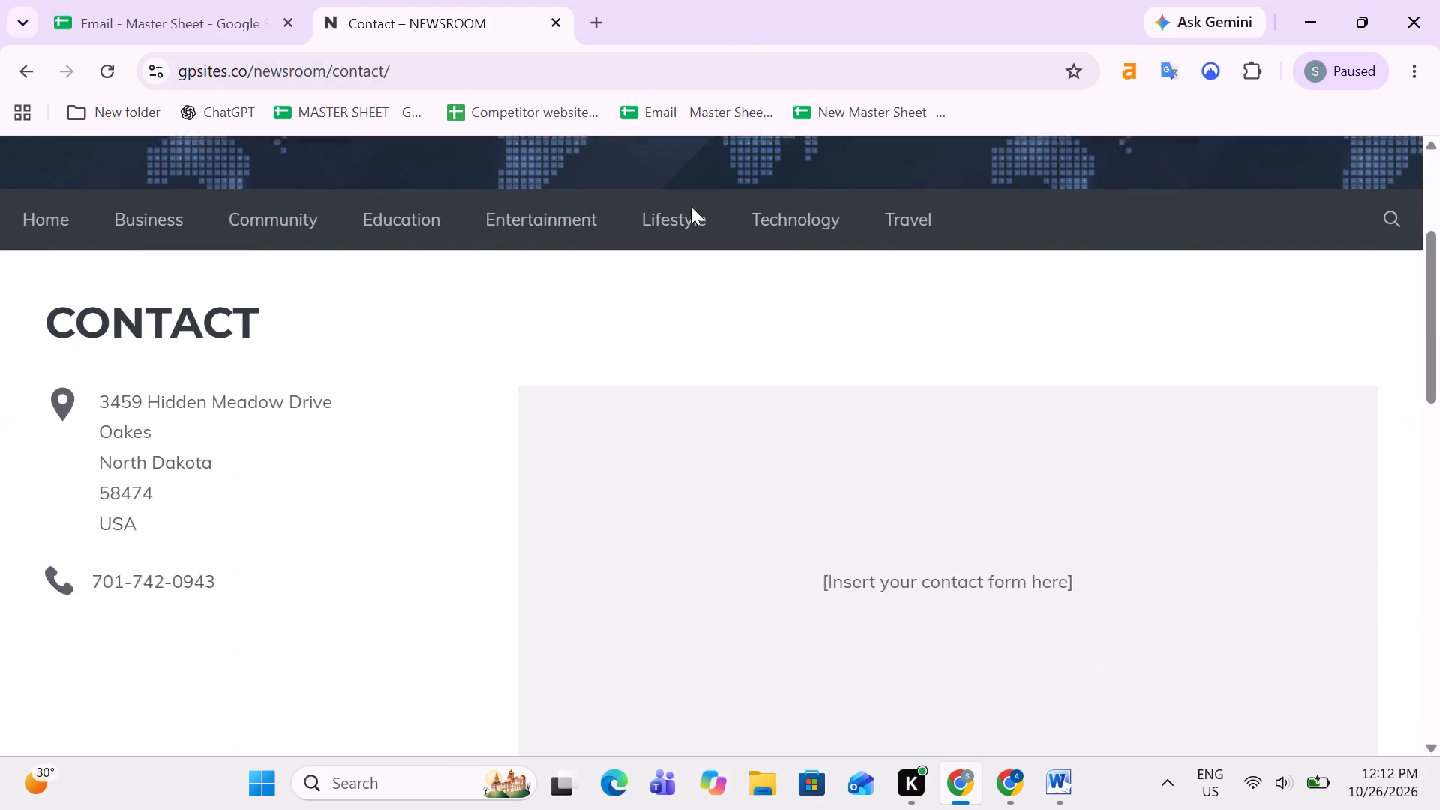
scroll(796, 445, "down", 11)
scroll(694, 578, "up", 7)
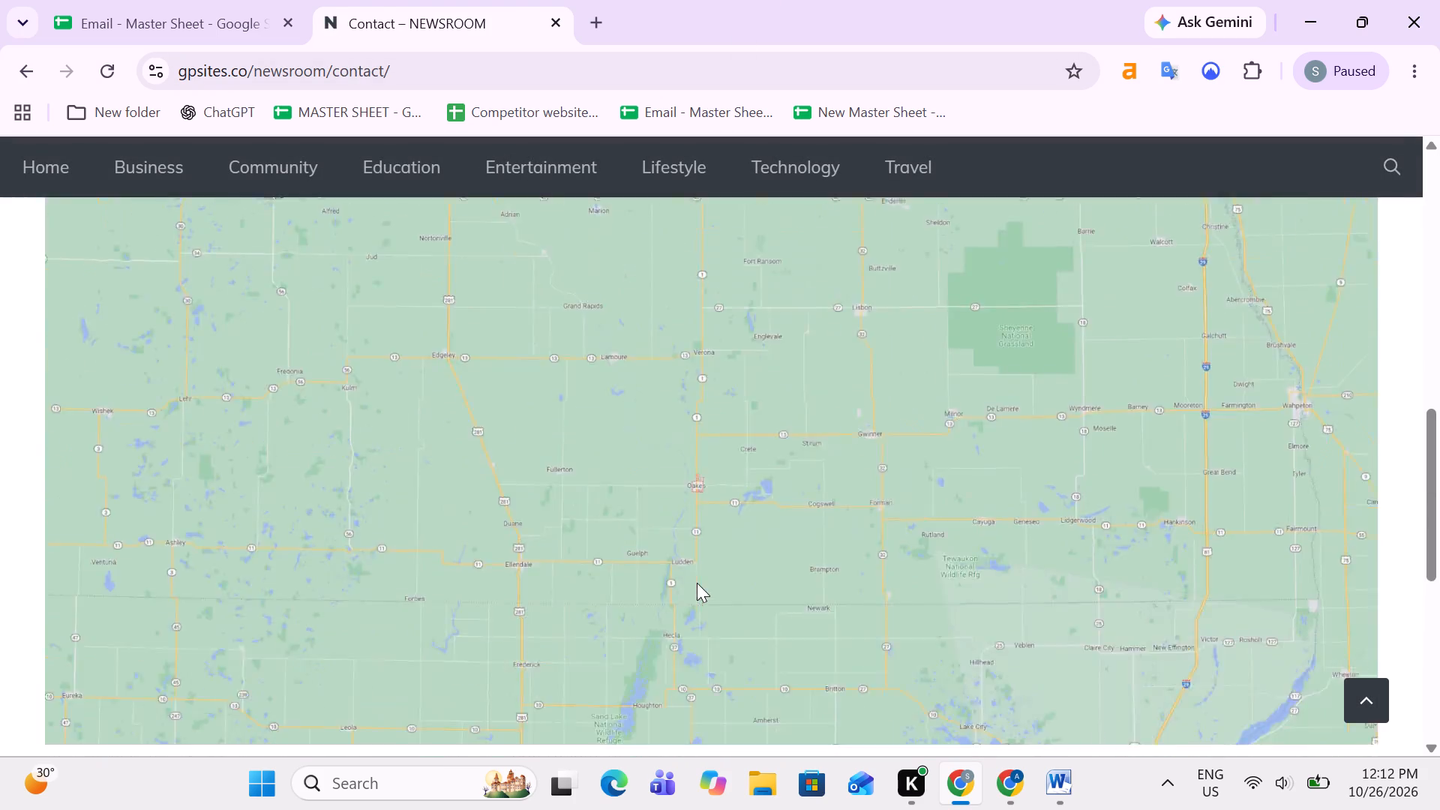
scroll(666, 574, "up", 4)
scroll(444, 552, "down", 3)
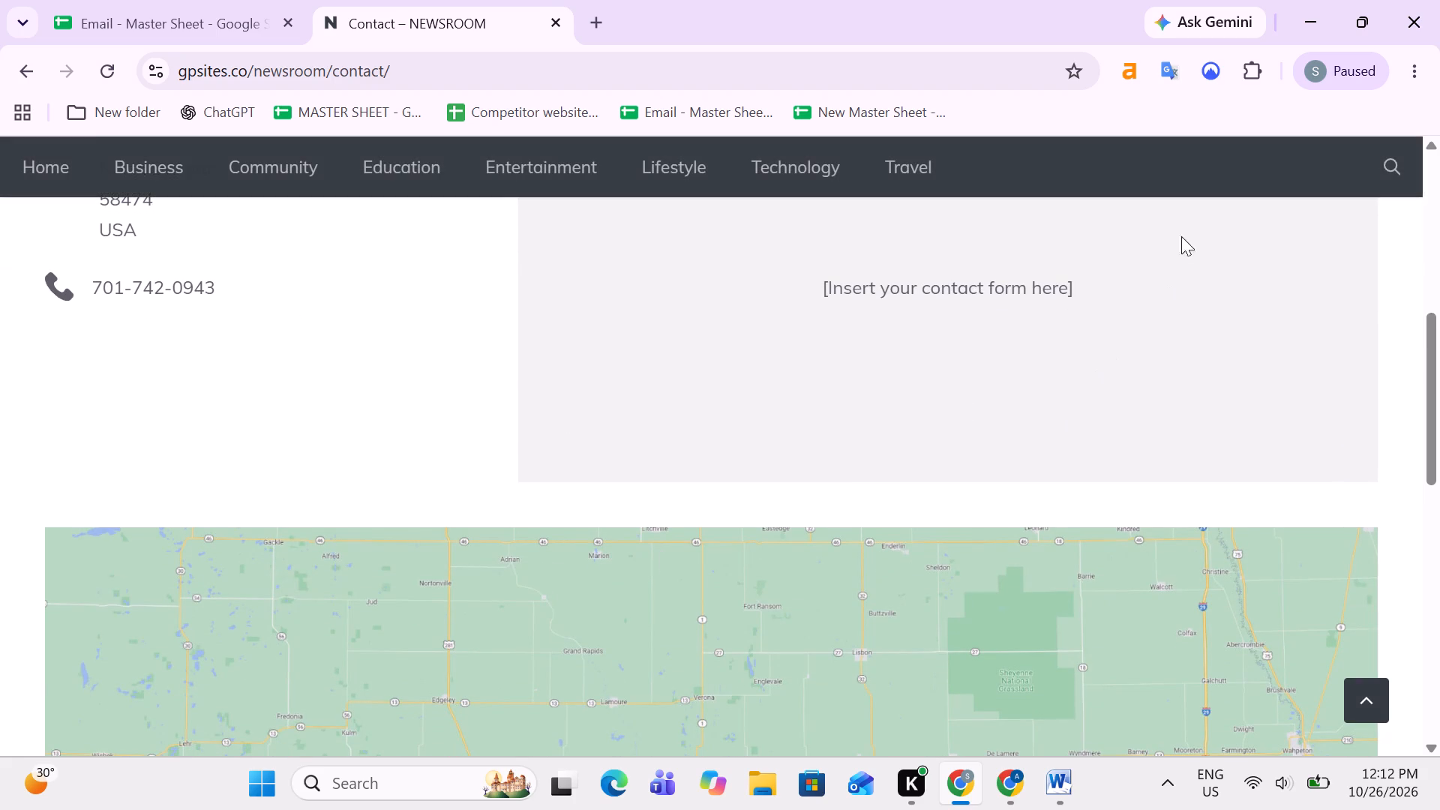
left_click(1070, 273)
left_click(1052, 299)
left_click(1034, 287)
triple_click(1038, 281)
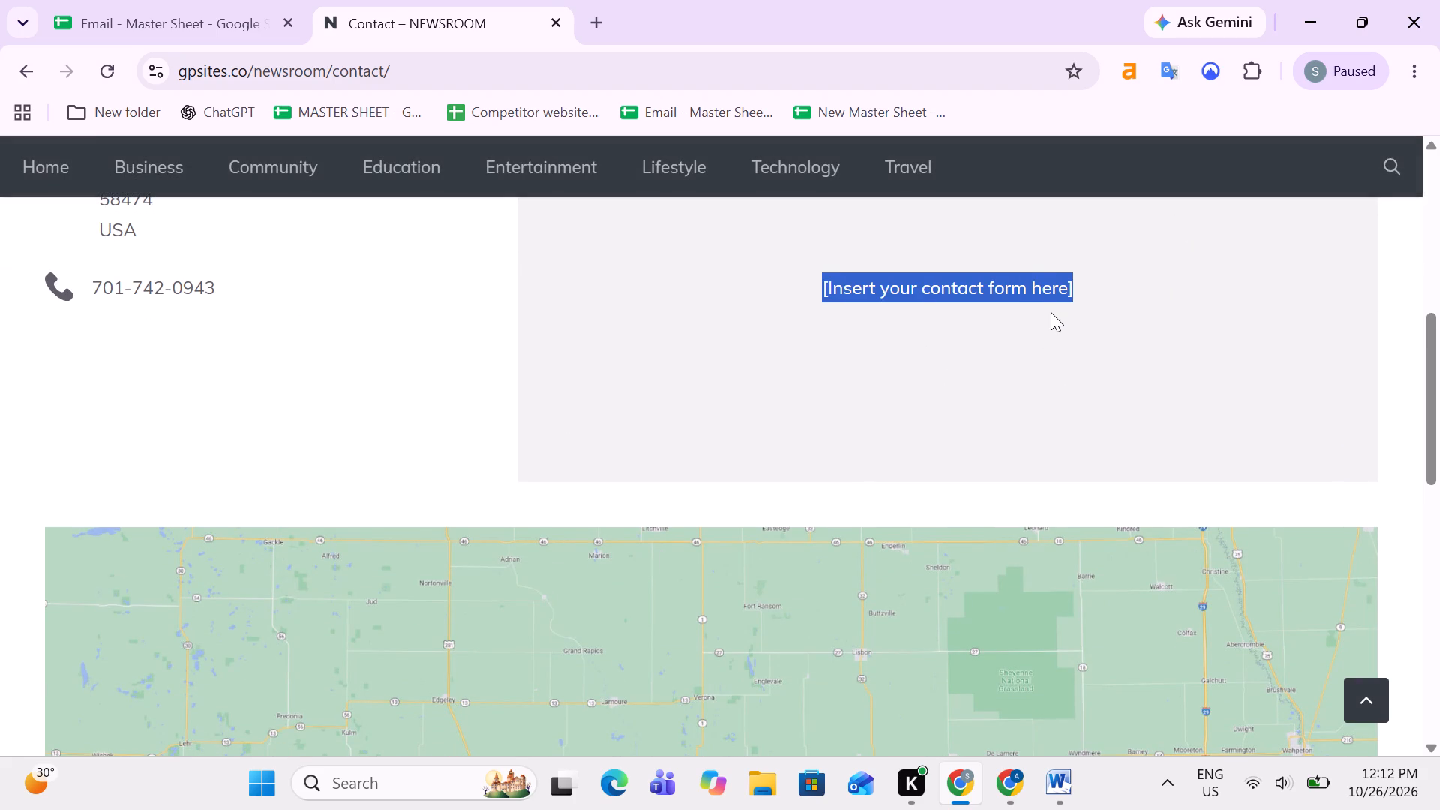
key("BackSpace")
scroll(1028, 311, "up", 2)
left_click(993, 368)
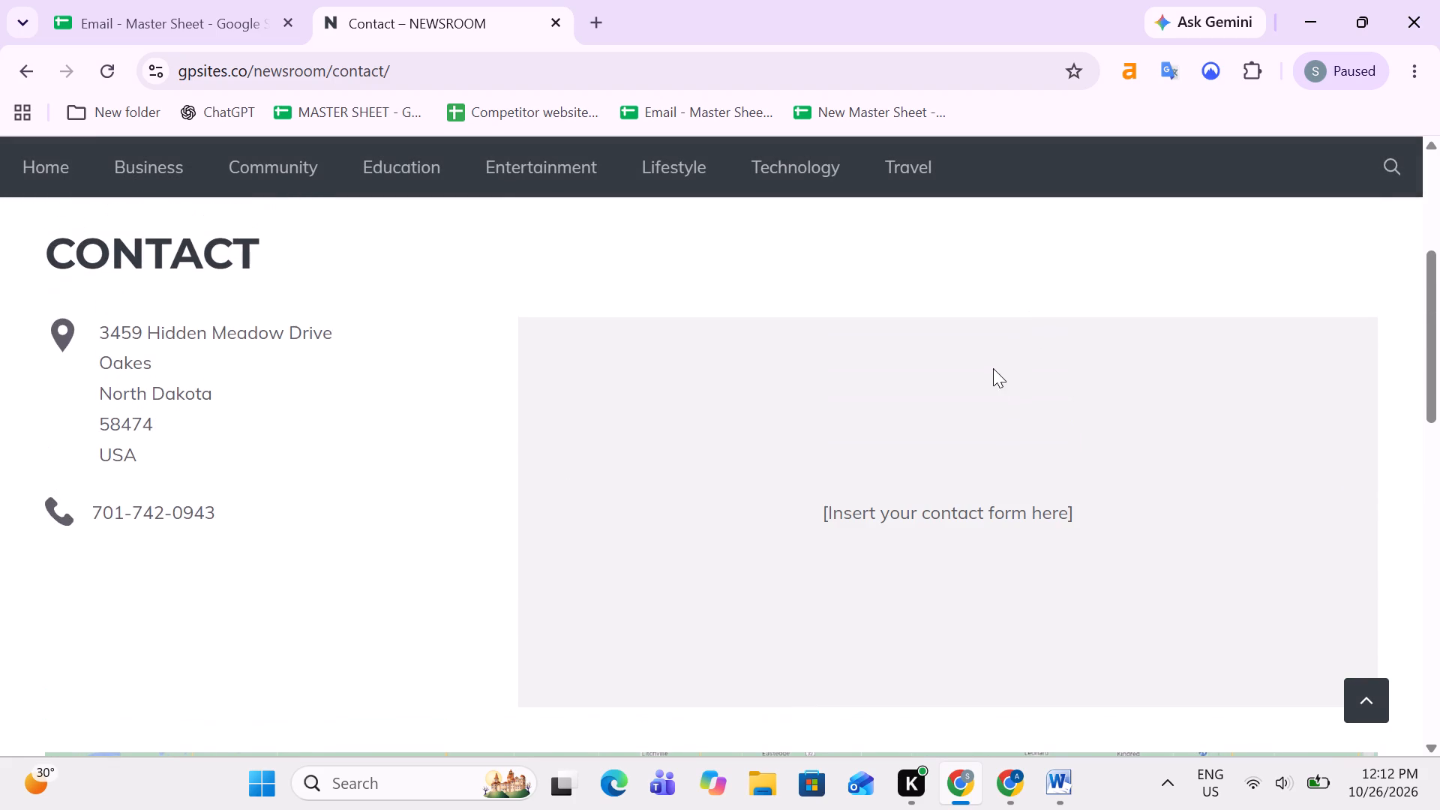
In the Spanish email document in Word, copy the orange-headed Template 15 message from "Buenas tardes" through "Muchas gracias,".
key("alt+Tab")
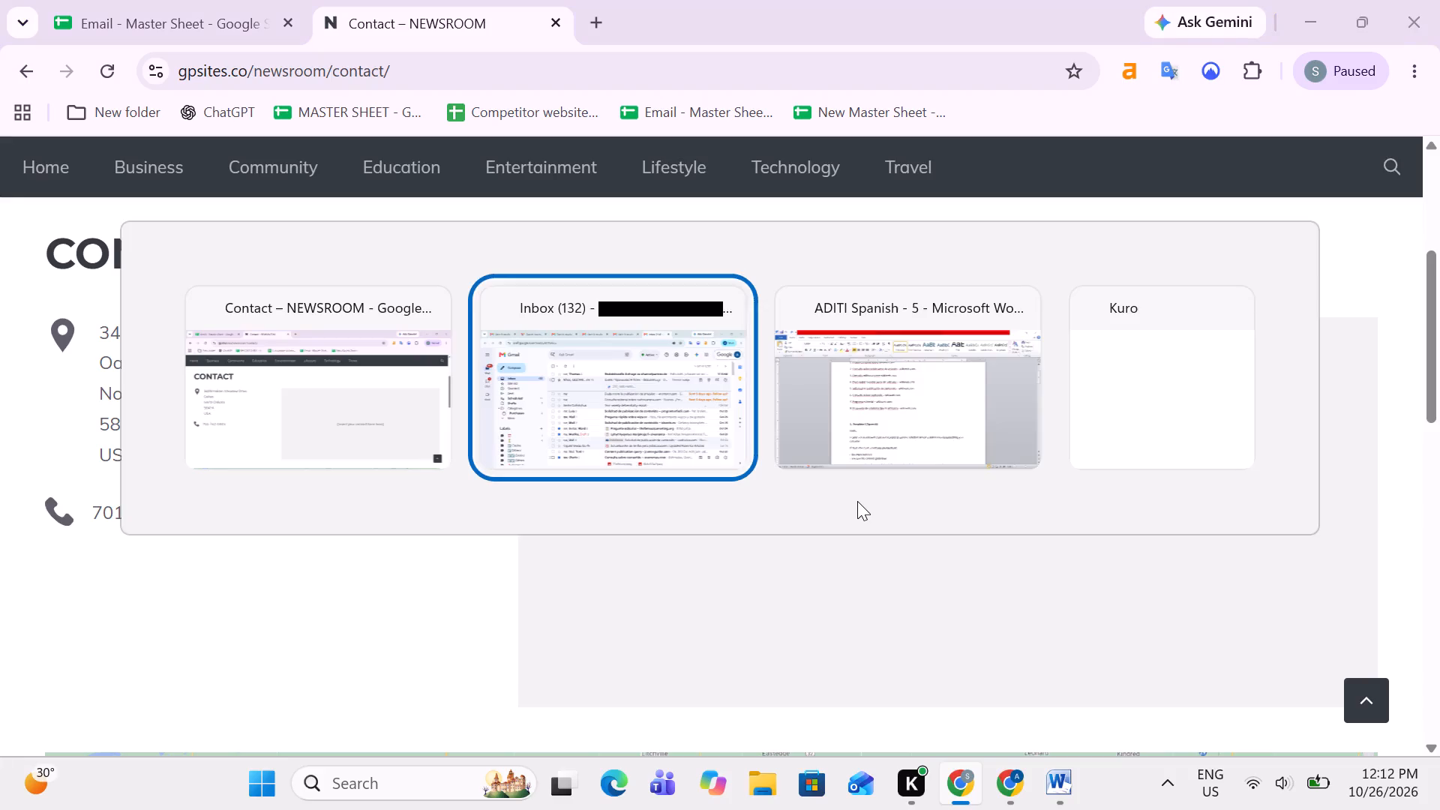
key("alt+Tab")
scroll(913, 586, "down", 18)
scroll(1125, 487, "down", 3)
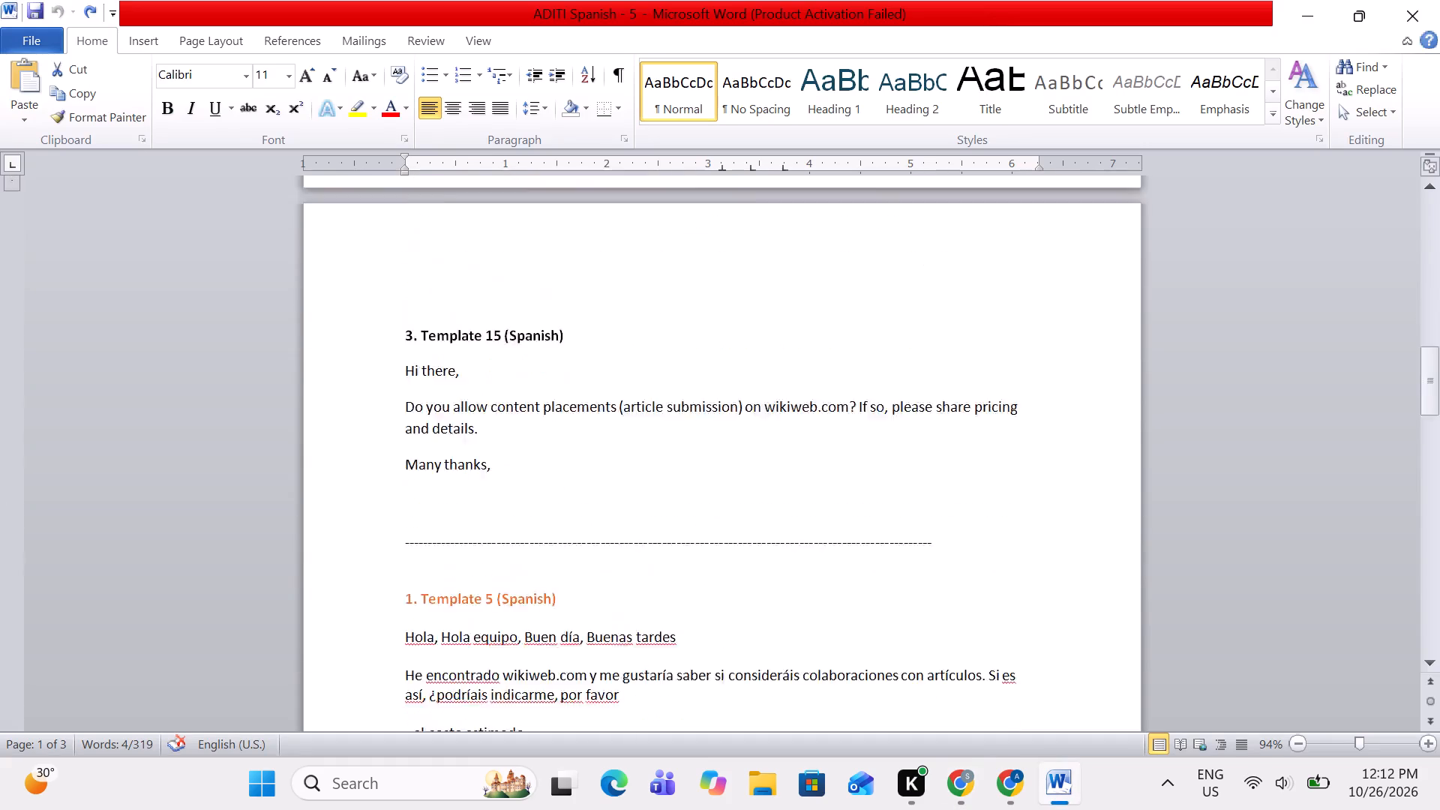
scroll(1107, 494, "down", 6)
scroll(756, 568, "down", 7)
left_click(734, 427)
left_click_drag(734, 427, 755, 479)
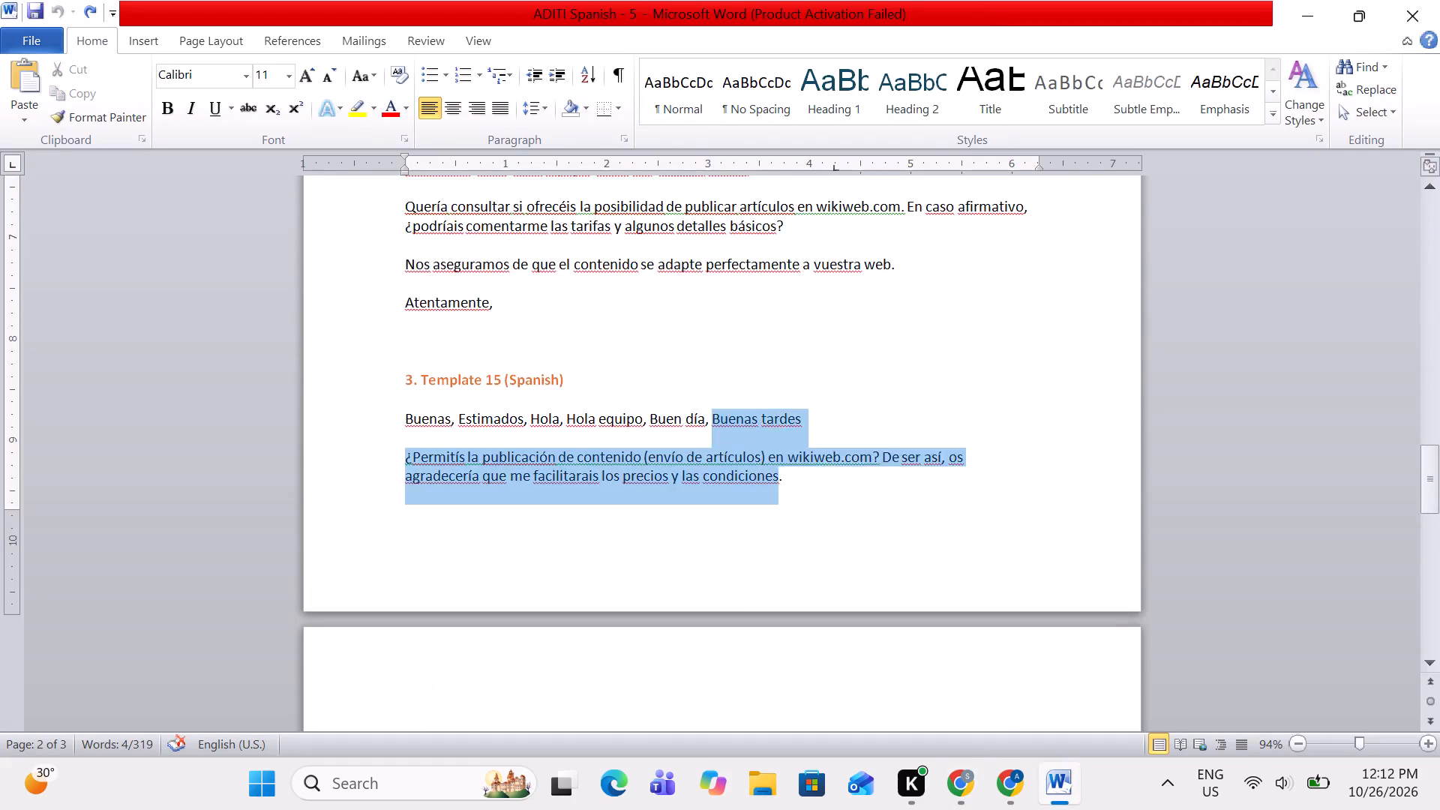
left_click_drag(755, 479, 755, 484)
scroll(709, 419, "down", 5)
left_click(489, 475, "shift")
key("shift+Right")
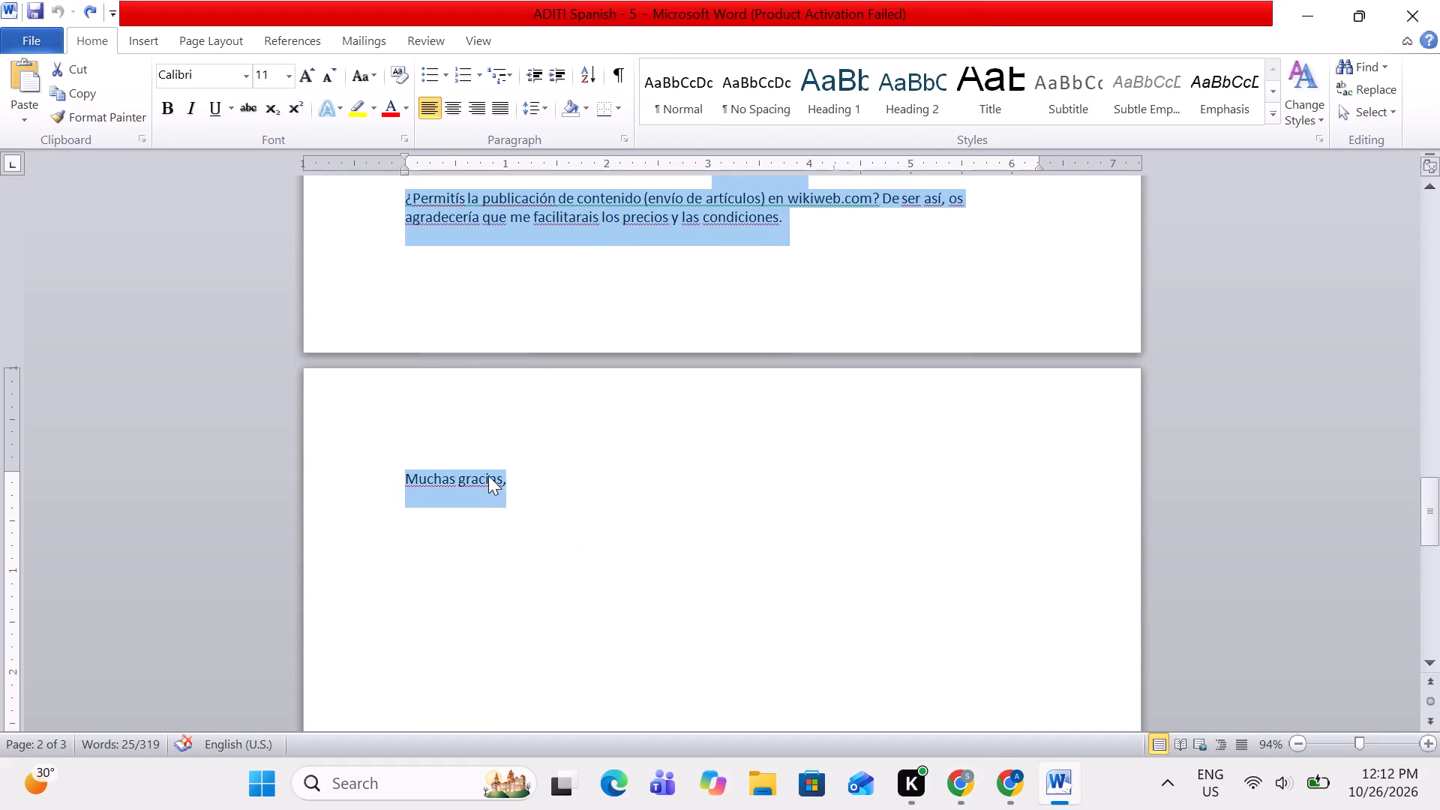
key("ctrl+c")
key("ctrl+c")
key("ctrl+c")
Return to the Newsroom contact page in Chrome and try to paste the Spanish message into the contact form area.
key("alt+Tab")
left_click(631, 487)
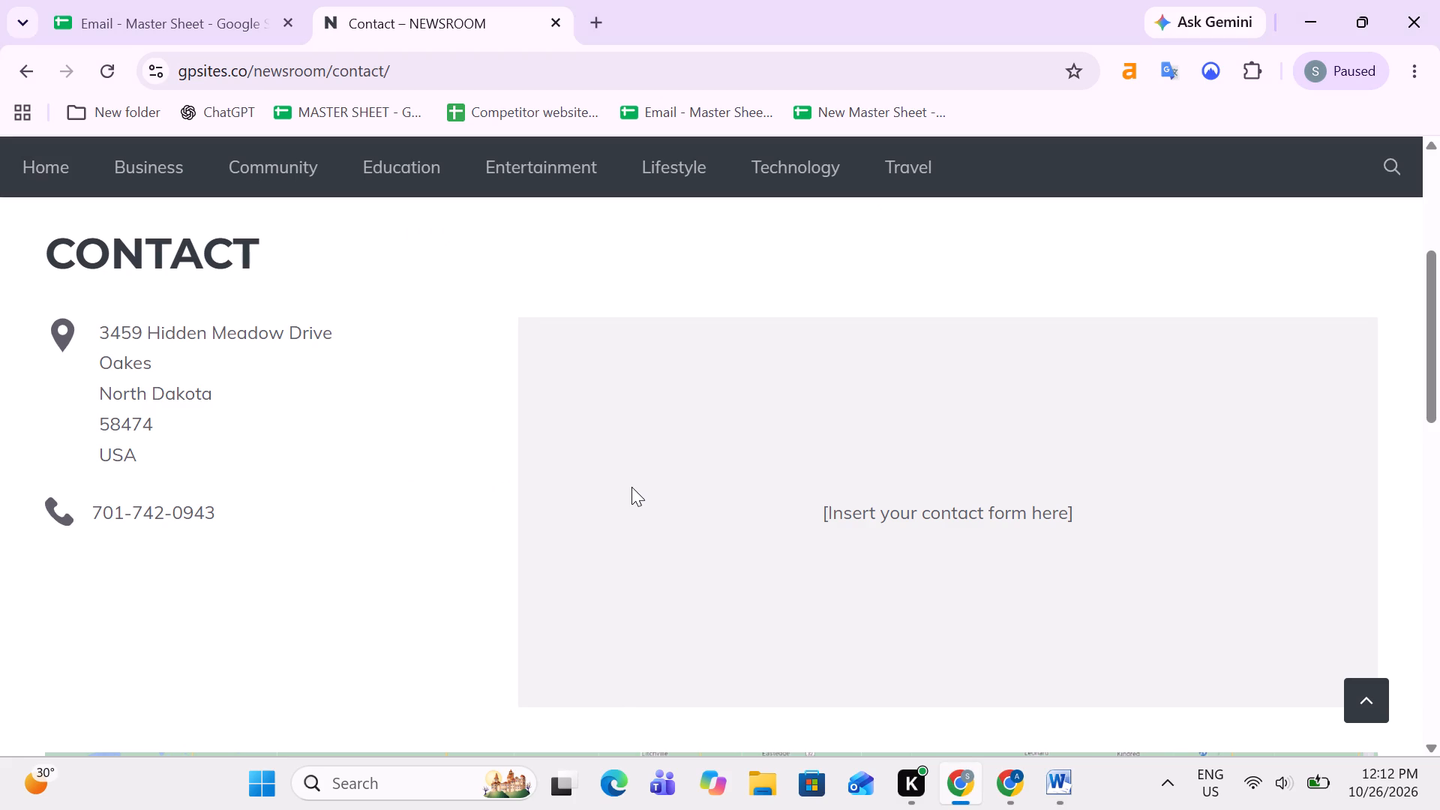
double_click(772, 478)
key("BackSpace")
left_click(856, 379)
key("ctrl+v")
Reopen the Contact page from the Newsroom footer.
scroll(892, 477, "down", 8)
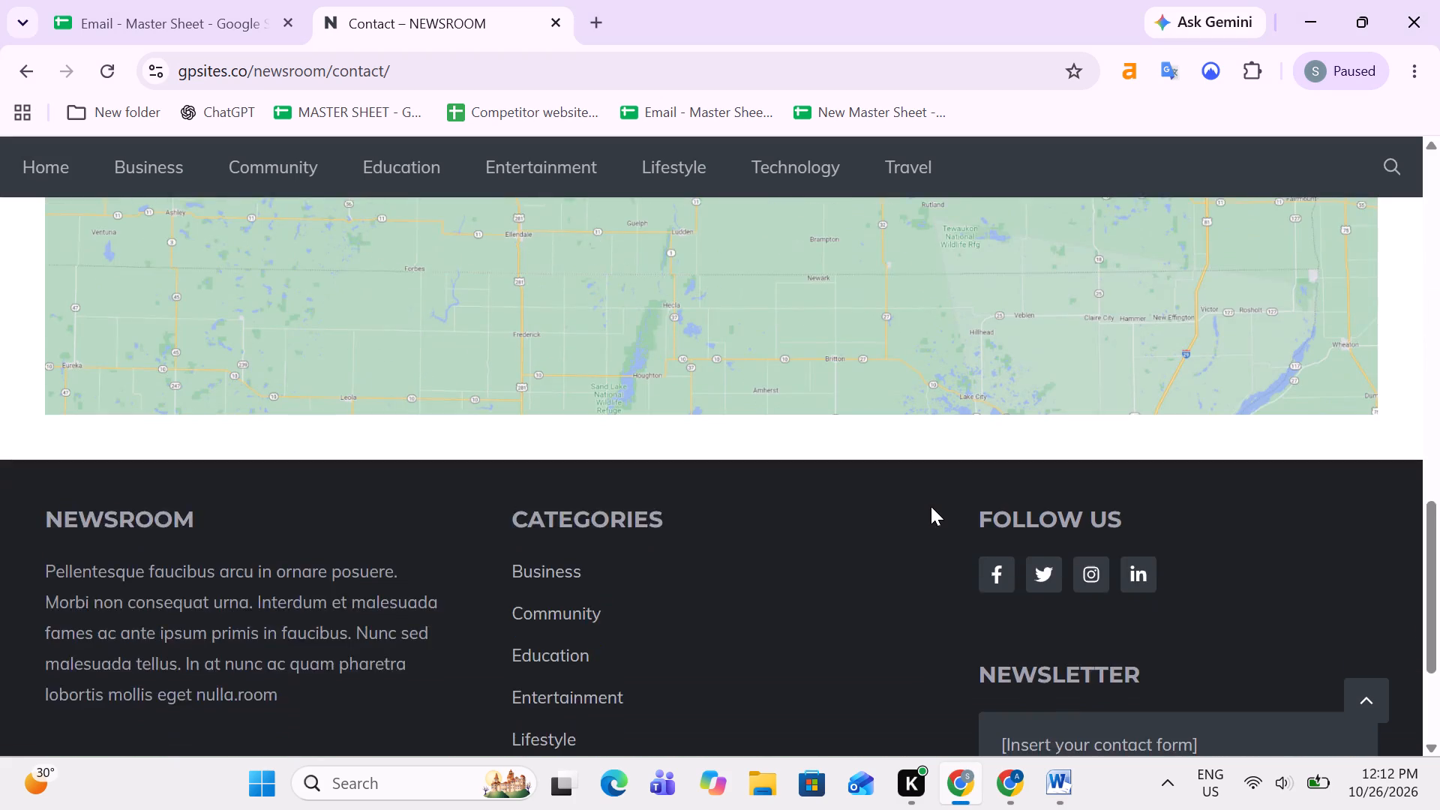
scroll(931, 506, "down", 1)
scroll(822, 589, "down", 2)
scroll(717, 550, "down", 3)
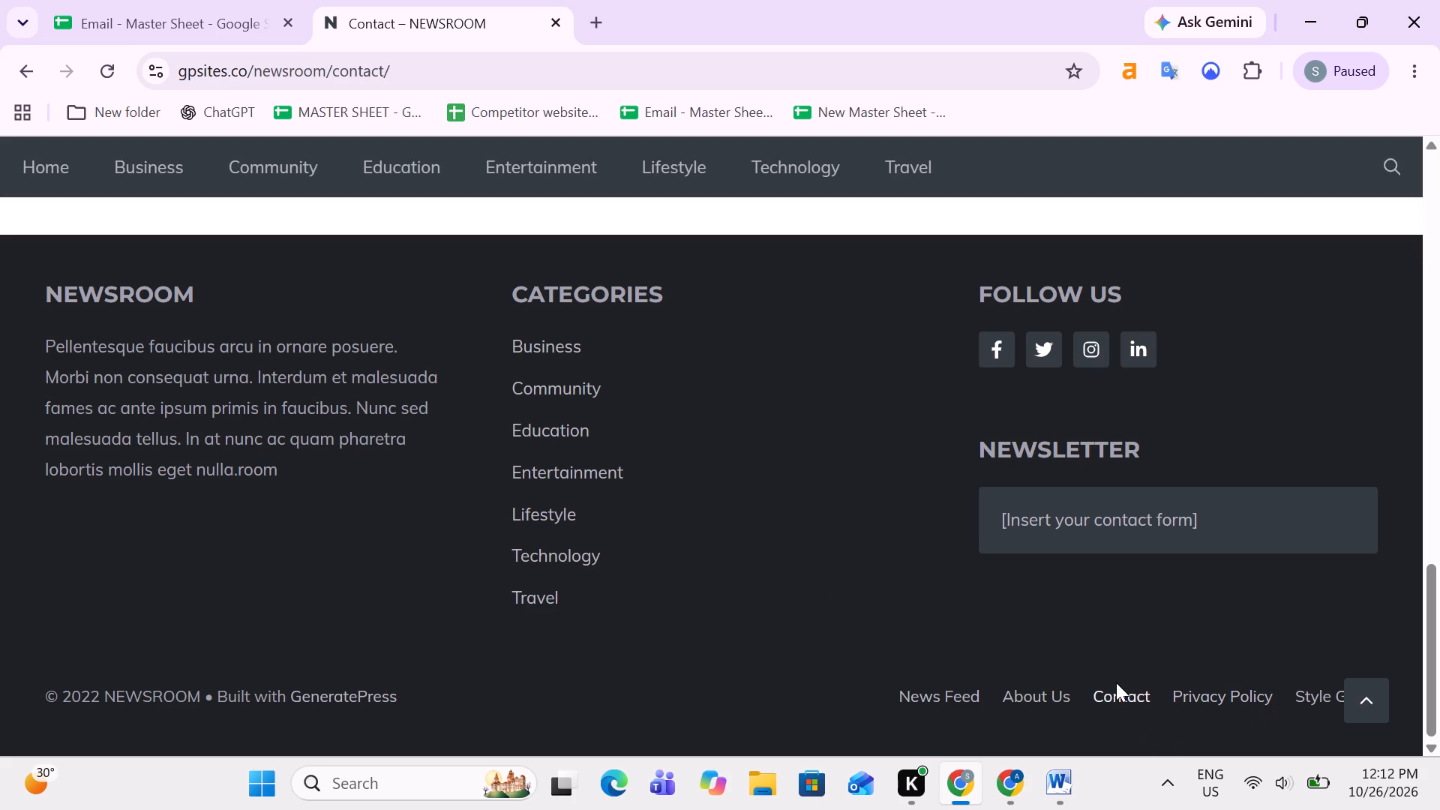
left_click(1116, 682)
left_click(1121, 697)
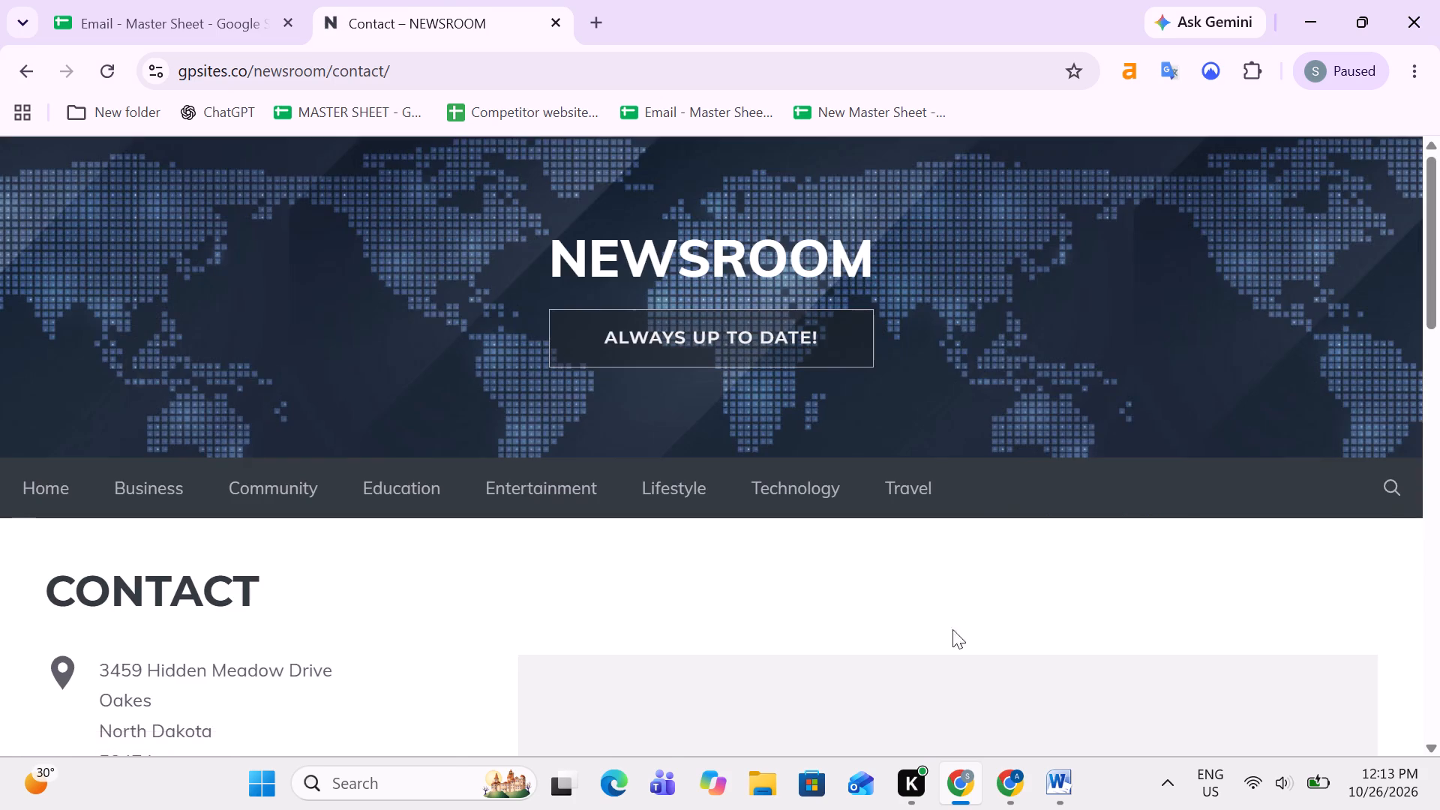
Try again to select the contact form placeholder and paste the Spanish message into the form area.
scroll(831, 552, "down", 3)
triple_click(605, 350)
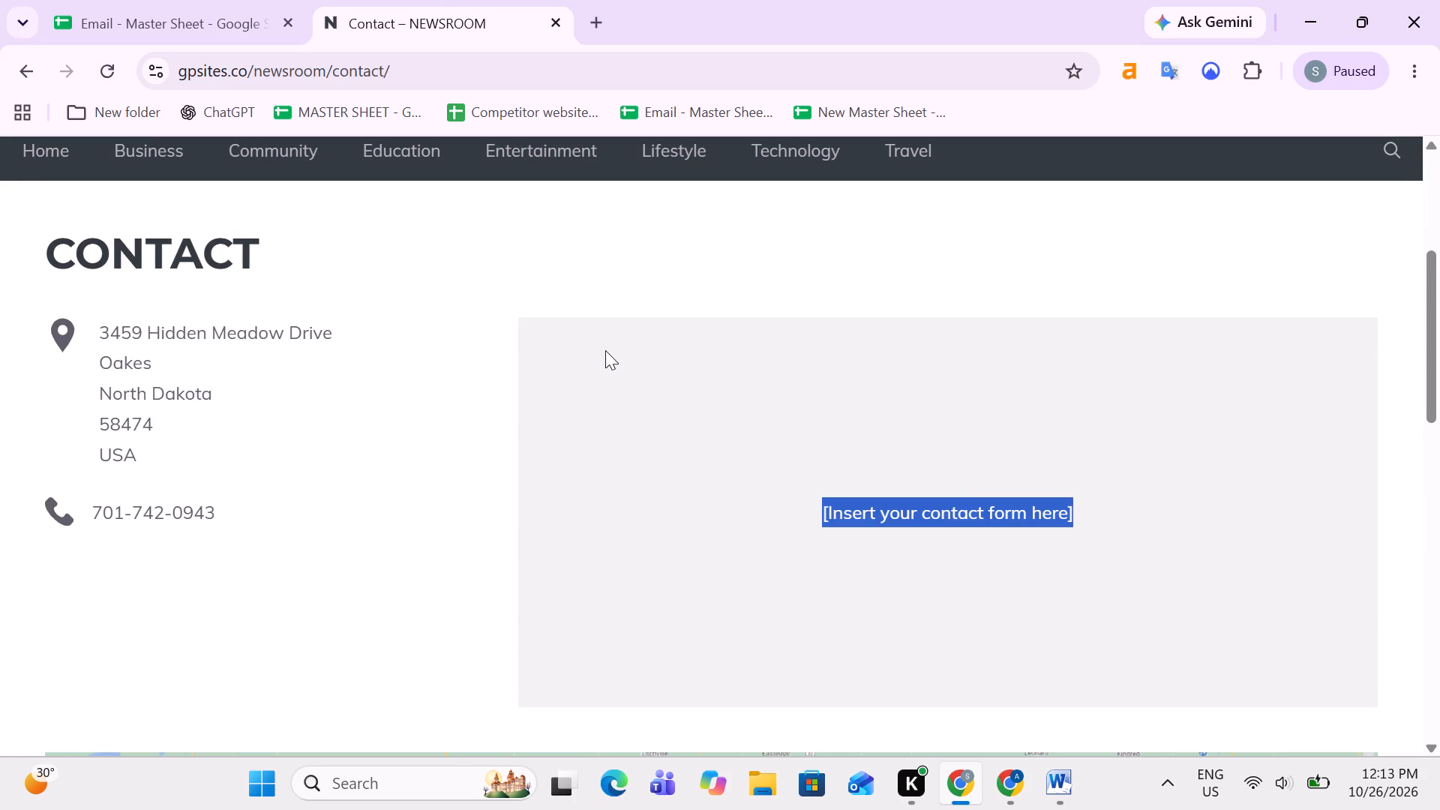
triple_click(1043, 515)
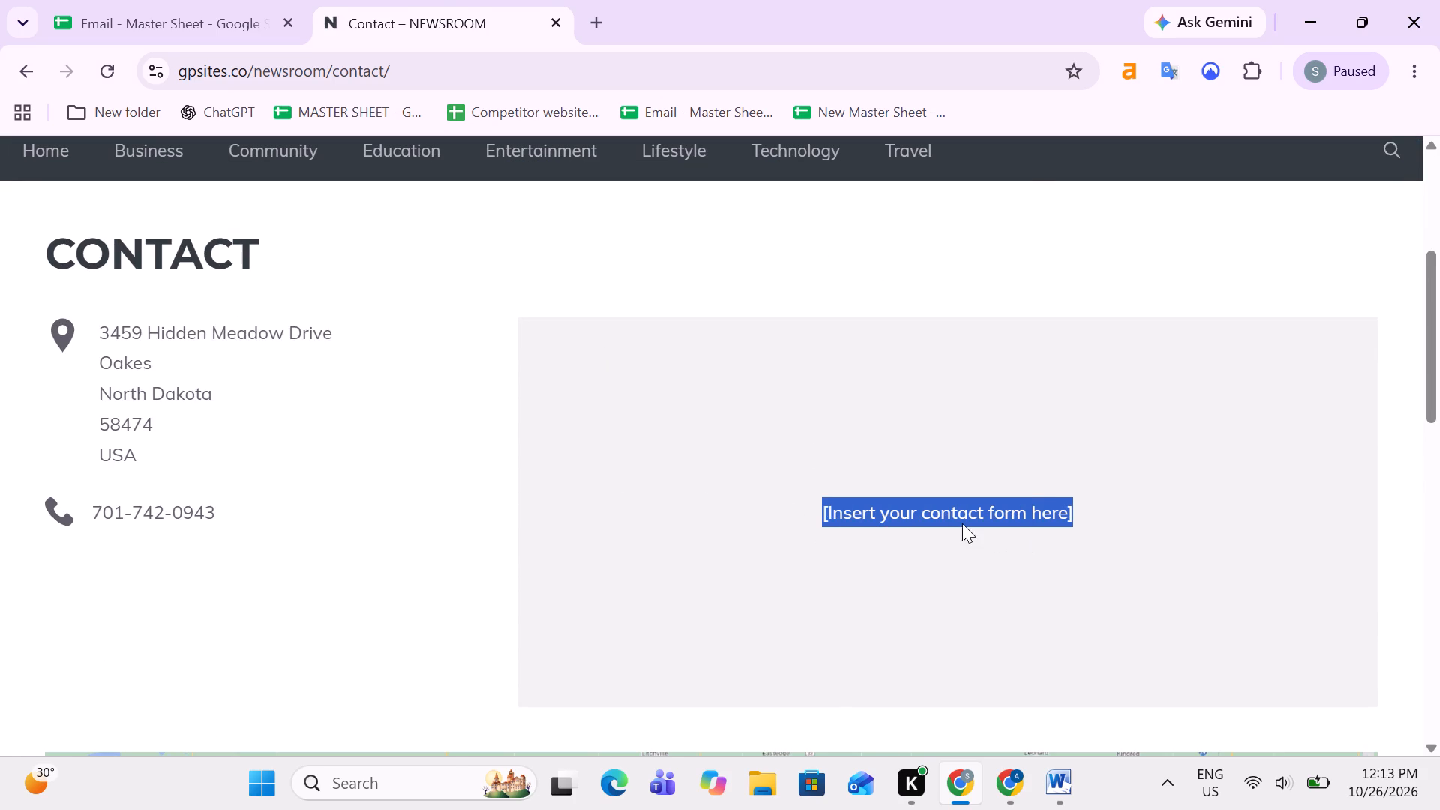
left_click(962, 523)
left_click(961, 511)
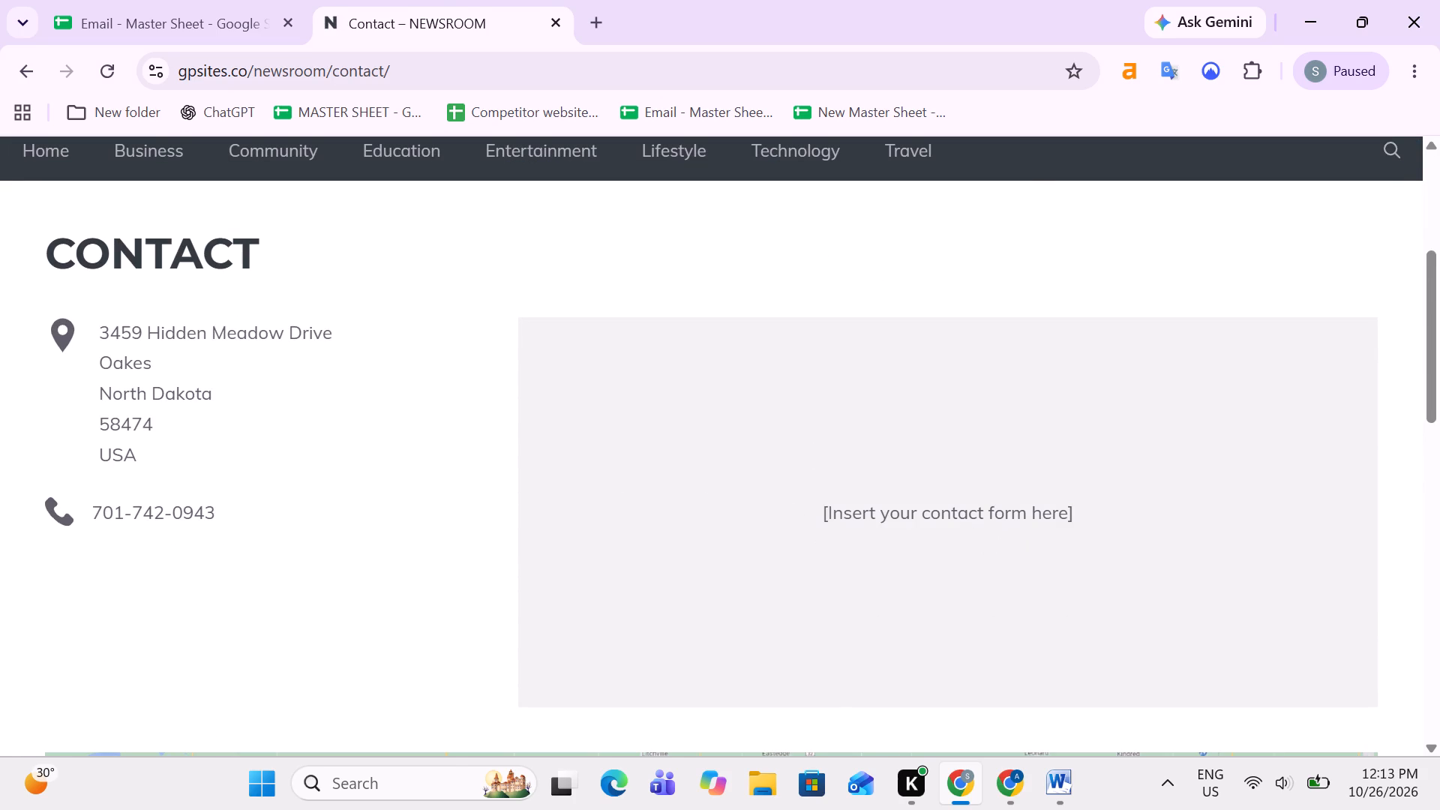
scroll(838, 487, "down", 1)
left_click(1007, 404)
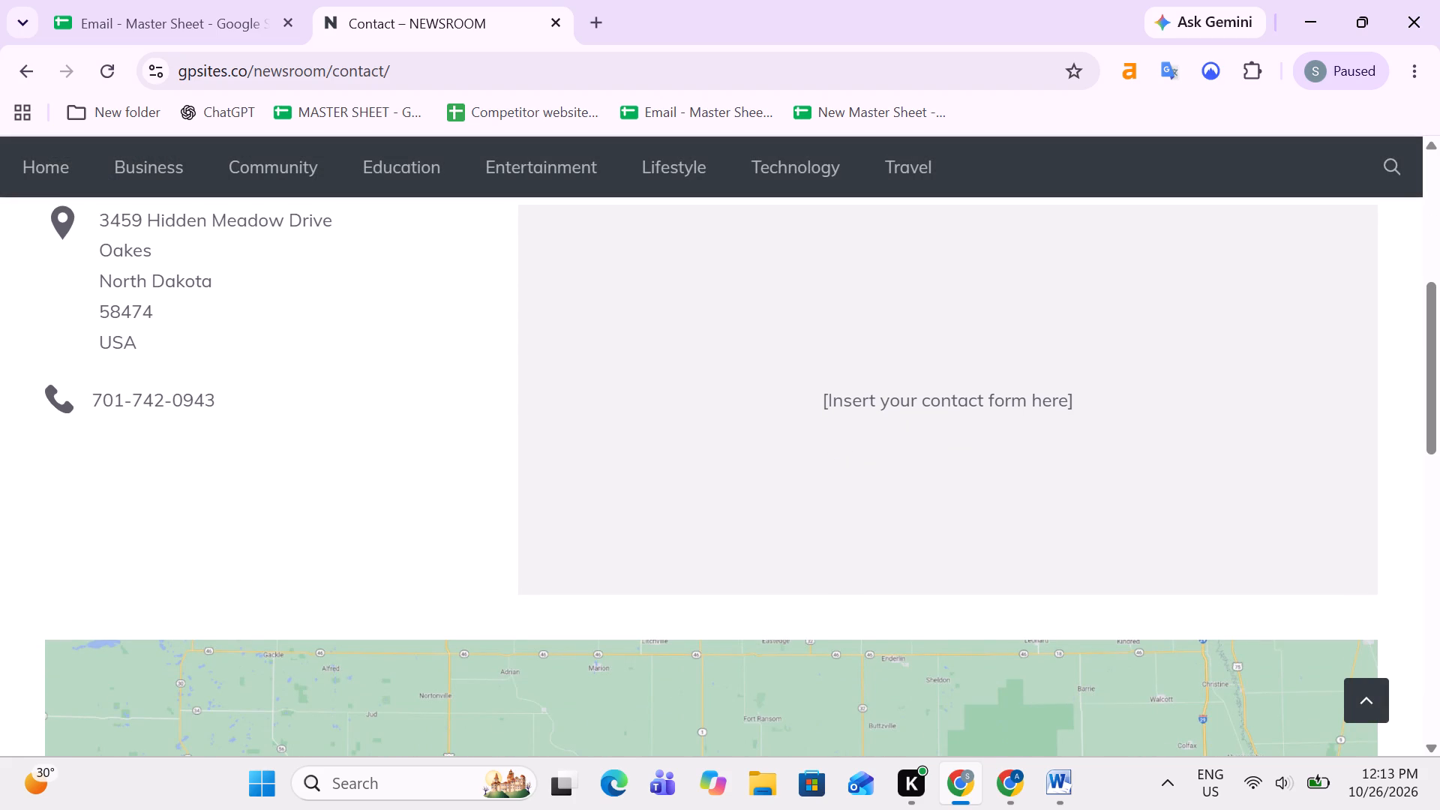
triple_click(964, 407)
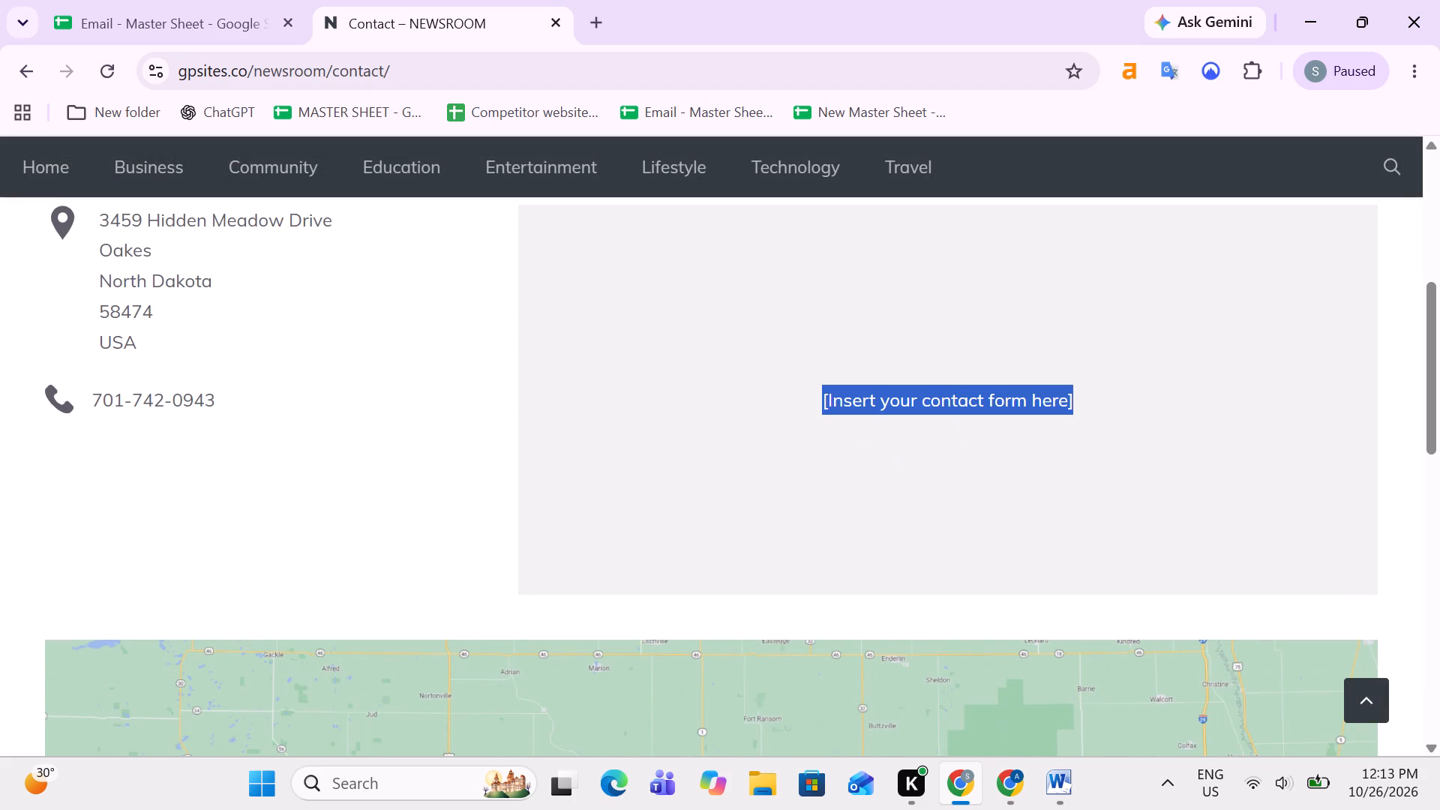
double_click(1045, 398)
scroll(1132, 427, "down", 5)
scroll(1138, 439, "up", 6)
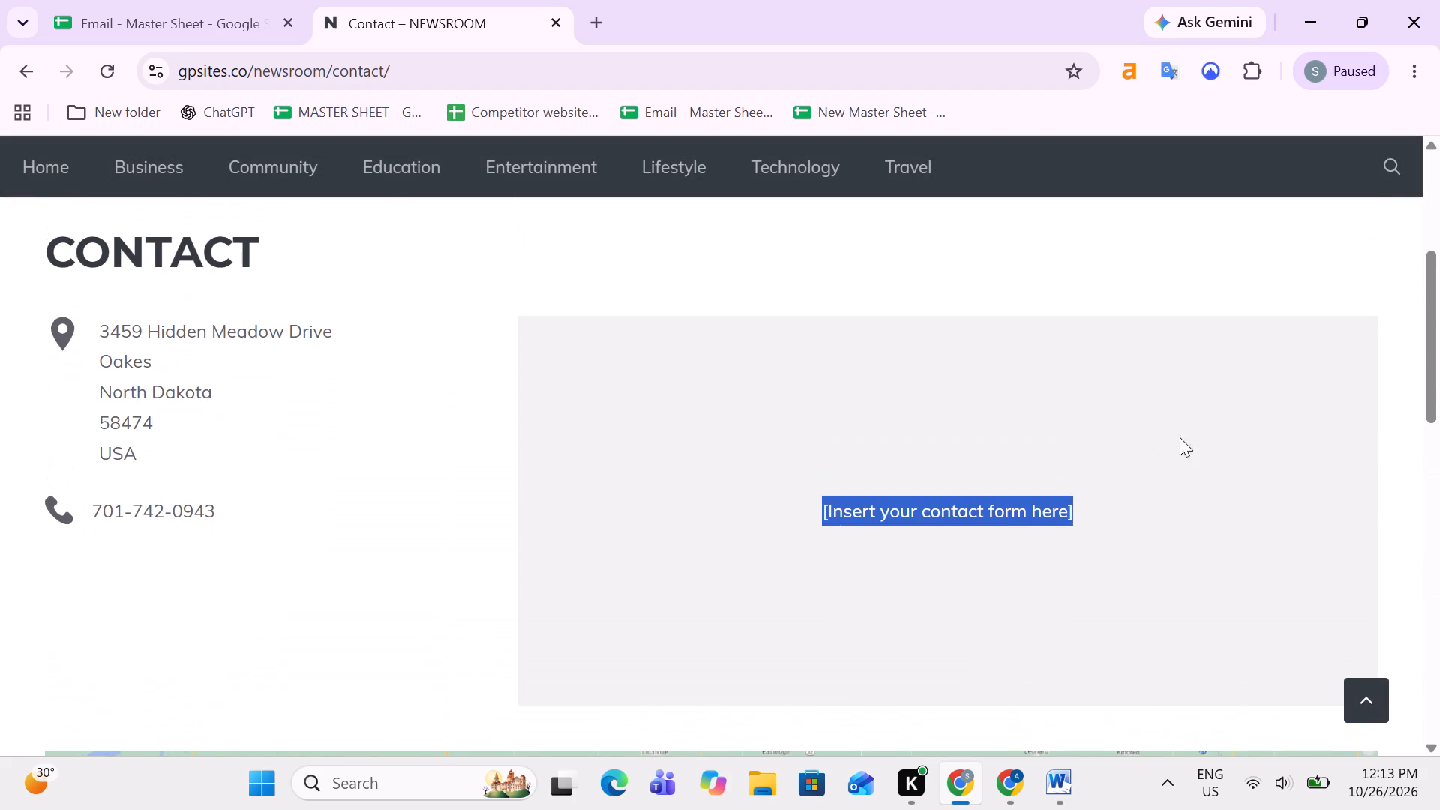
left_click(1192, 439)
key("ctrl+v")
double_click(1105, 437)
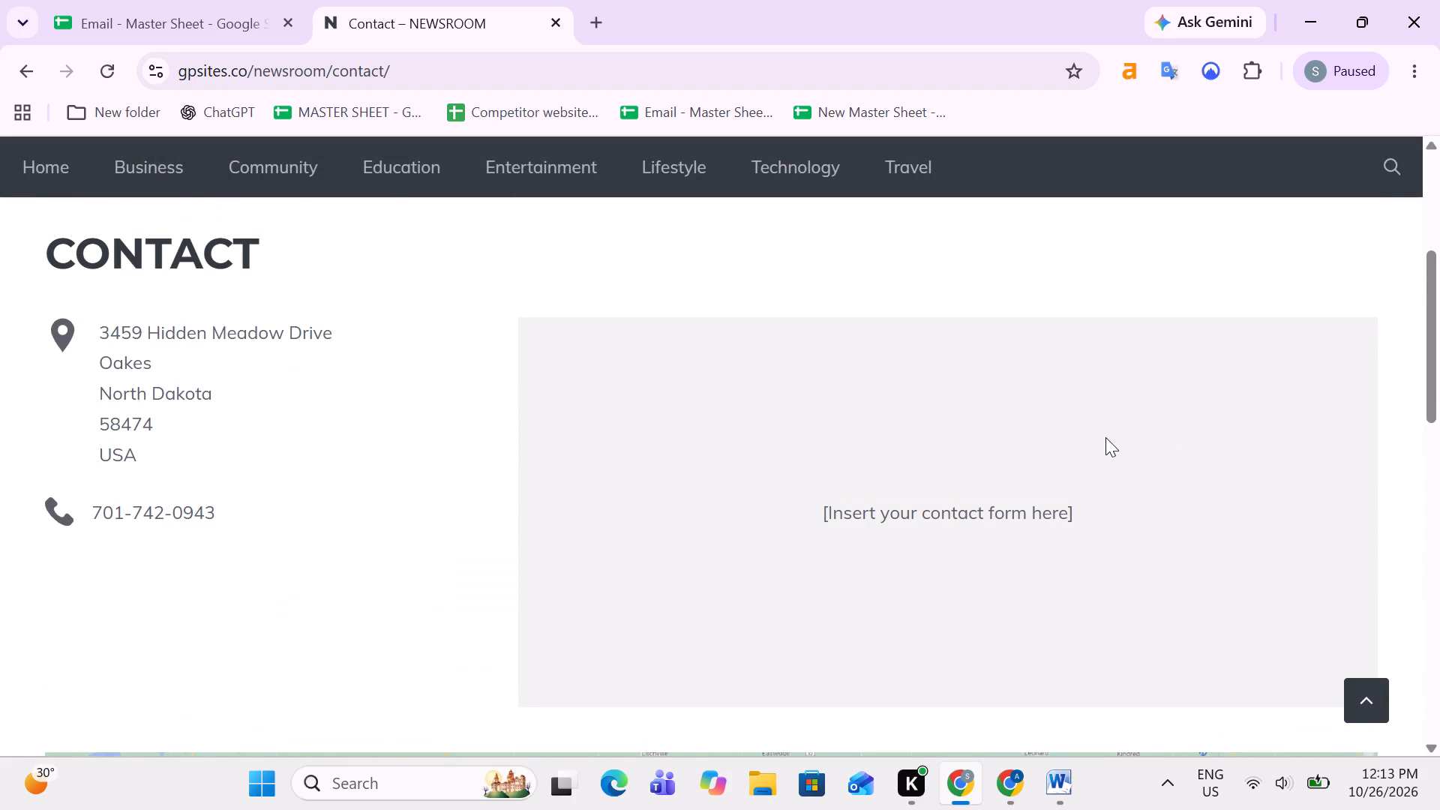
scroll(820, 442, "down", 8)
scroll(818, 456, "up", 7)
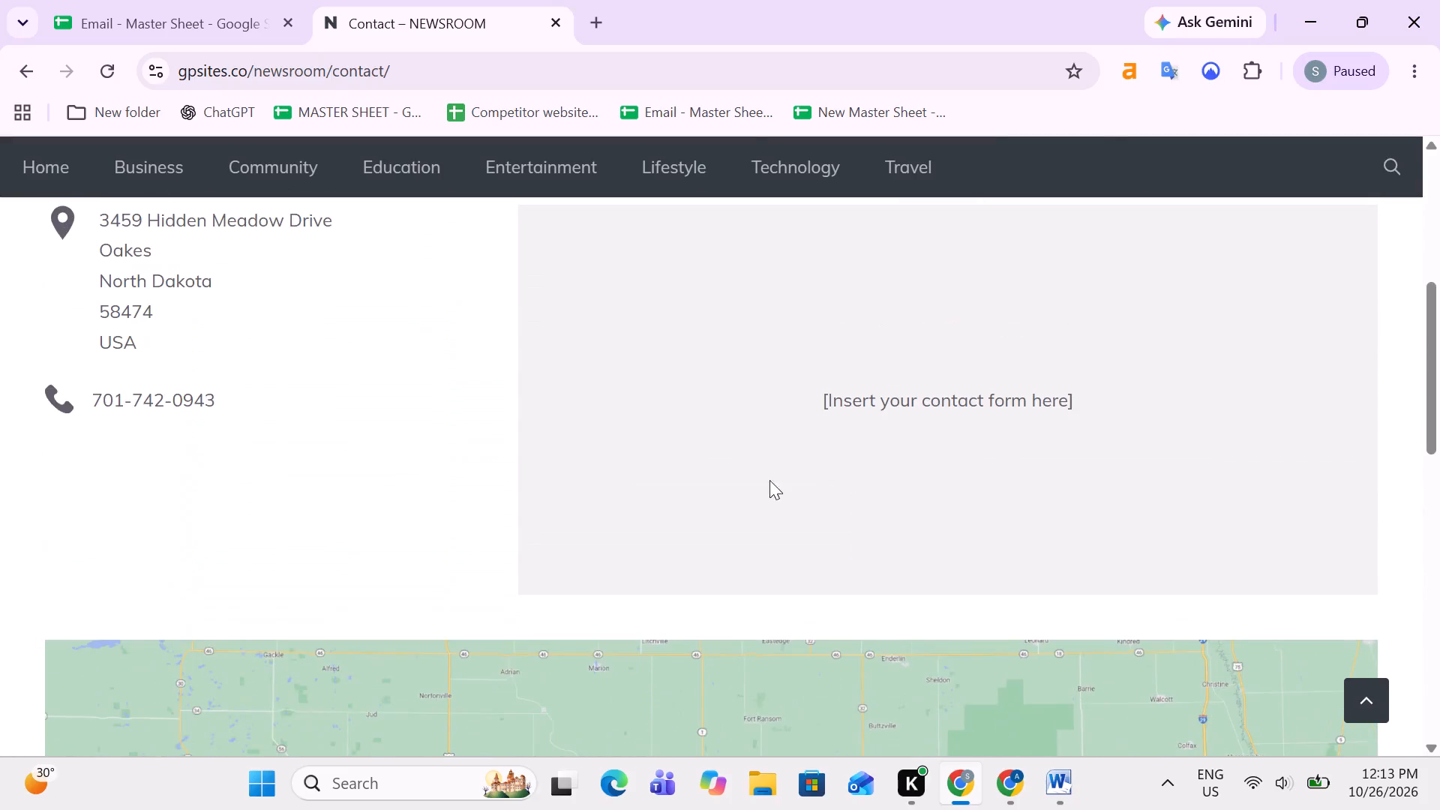
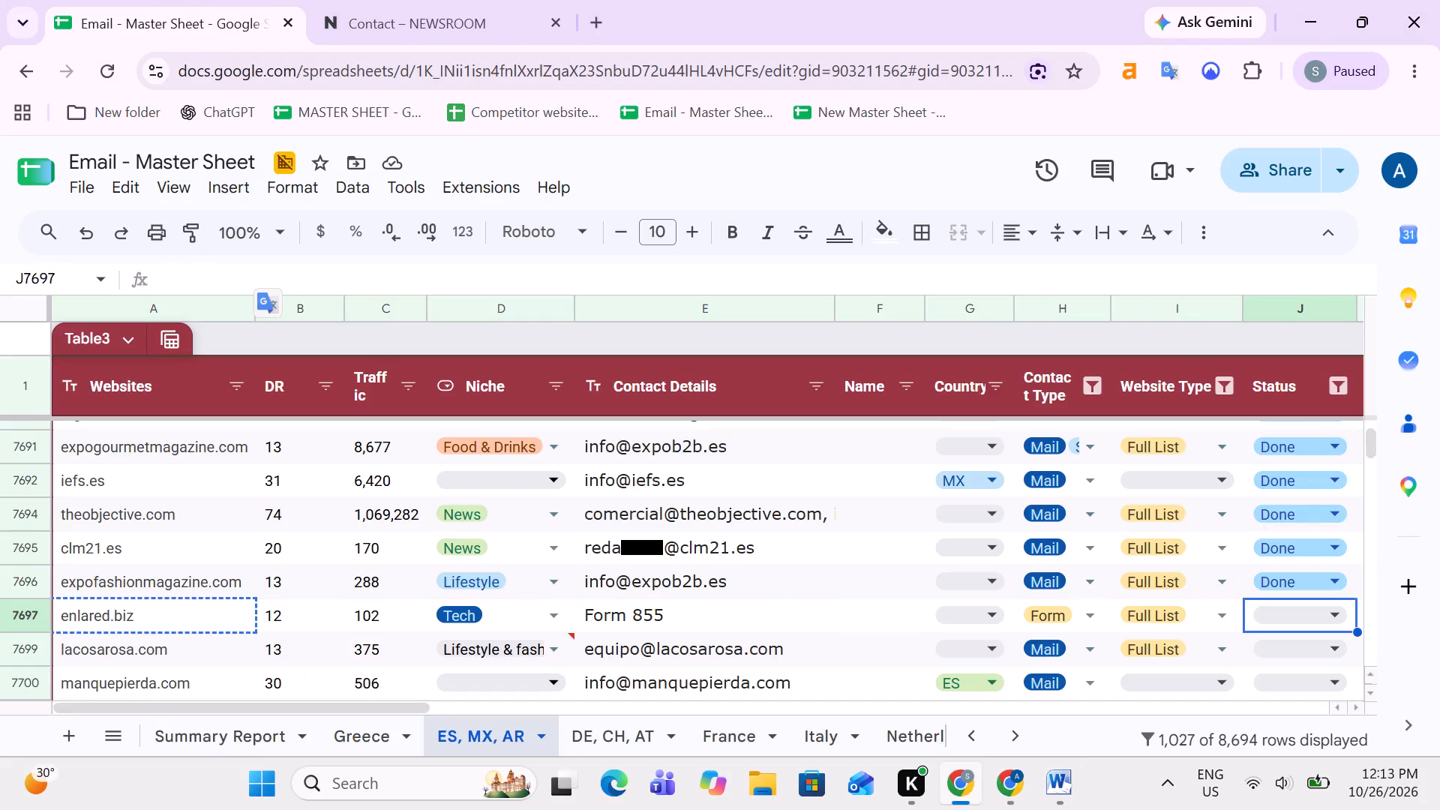
Set the Status of the enlared.biz row to Done.
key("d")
key("Down")
key("Return")
key("Up")
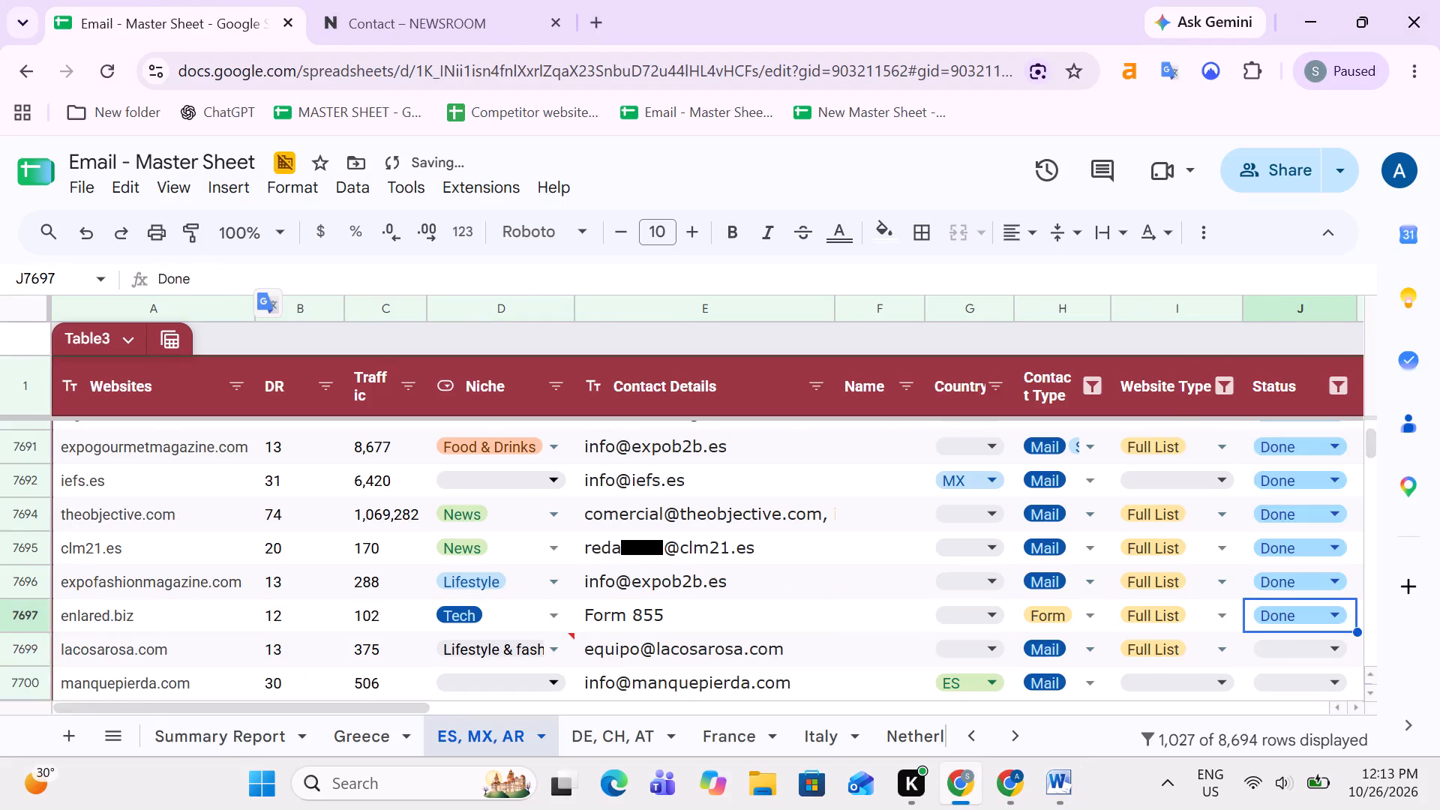
Set the Inbox Status of the enlared.biz row to Failed.
key("Right")
key("Right")
key("Right")
key("Left")
key("Left")
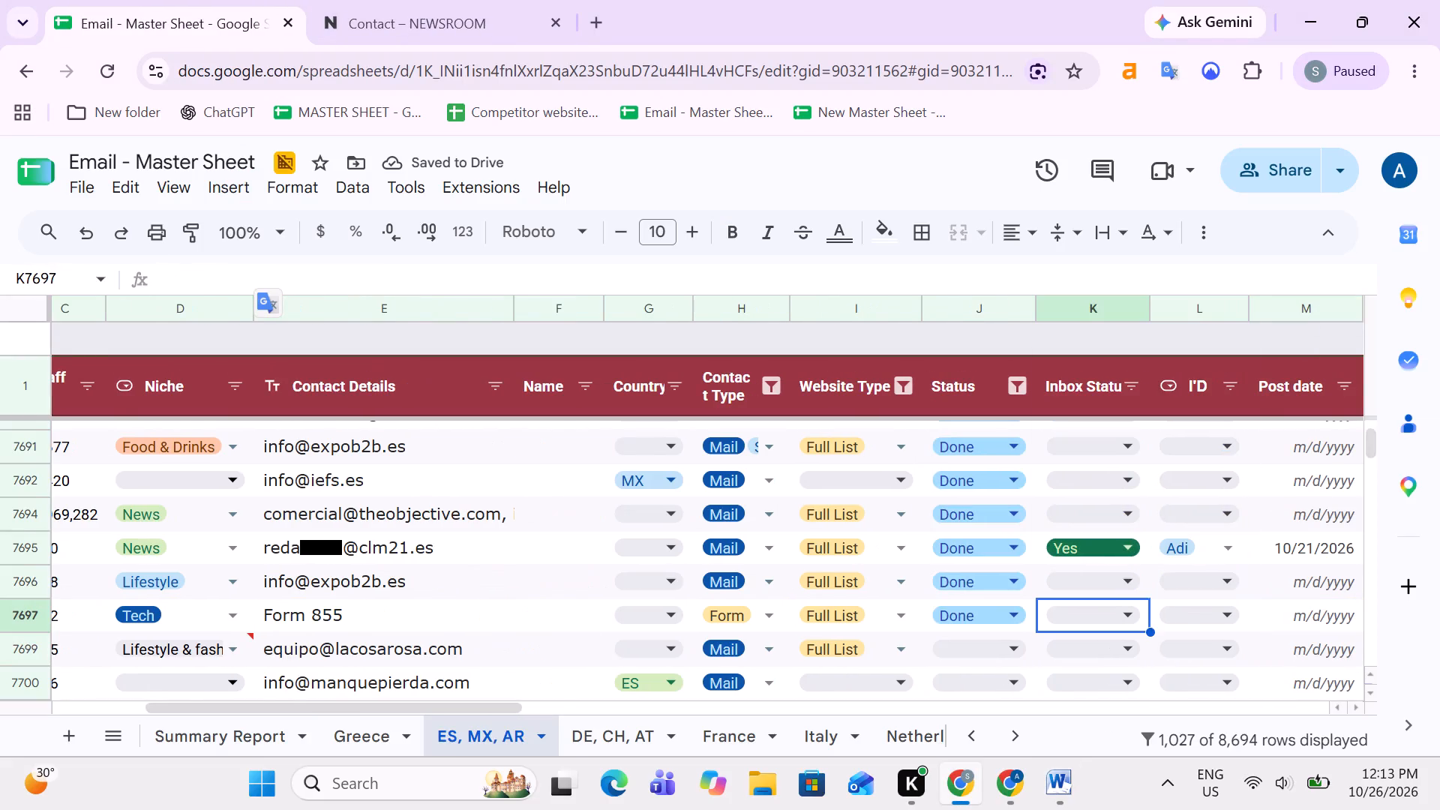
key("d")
key("BackSpace")
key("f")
key("Down")
key("Return")
key("Up")
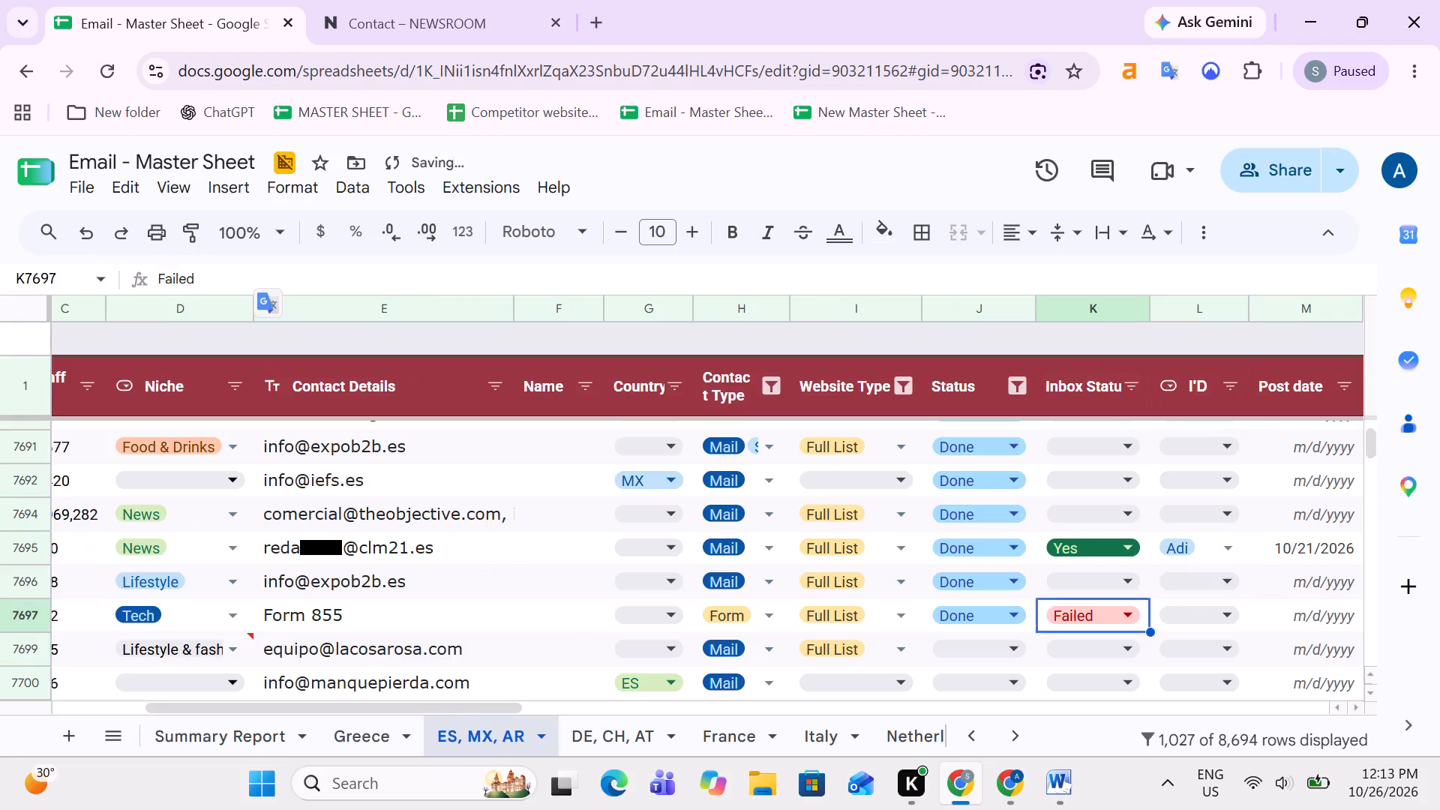
Change the Niche of the lacosarosa.com row to Lifestyle.
key("Right")
key("Right")
key("Down")
key("Left")
key("Left")
key("Left")
key("Left")
key("Left")
key("Left")
key("Left")
key("Left")
key("Left")
key("Left")
key("Left")
key("Left")
key("Left")
key("Left")
key("Left")
key("Left")
key("Left")
key("Left")
key("Left")
key("Left")
key("Right")
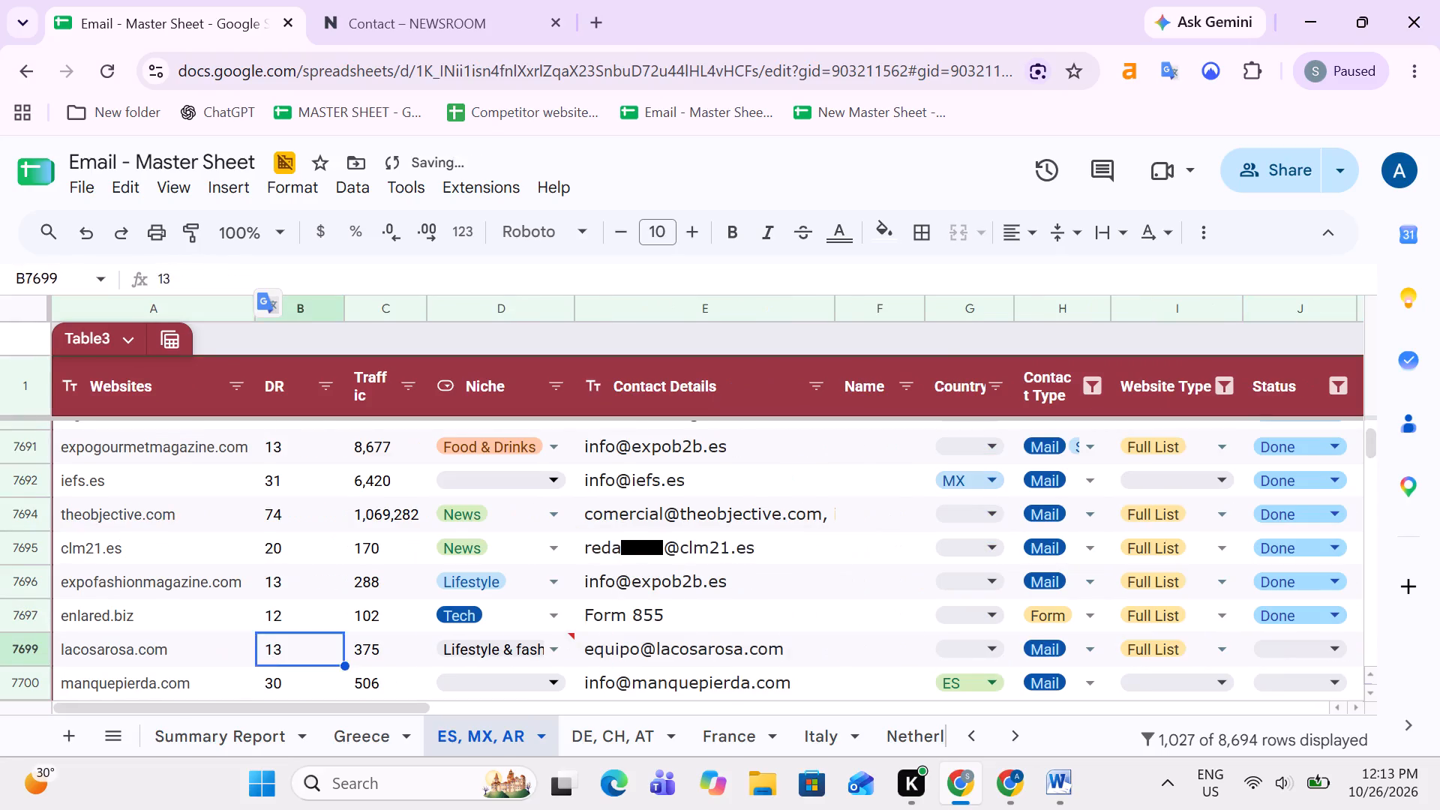
key("Right")
key("Right")
key("Right")
key("Left")
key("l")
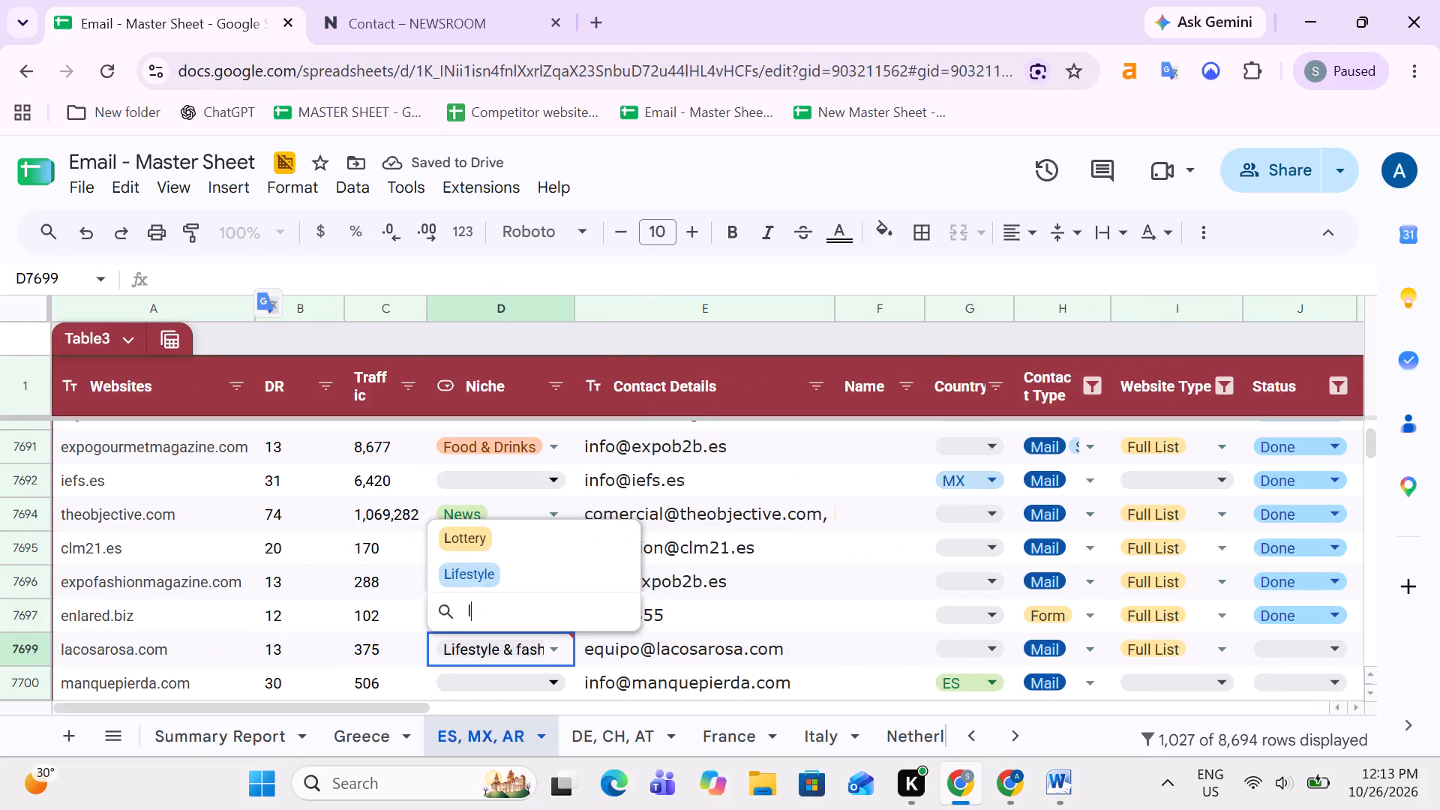
key("Down")
key("Return")
key("Up")
Copy the contact email address from the Contact Details cell of the lacosarosa.com row.
key("Right")
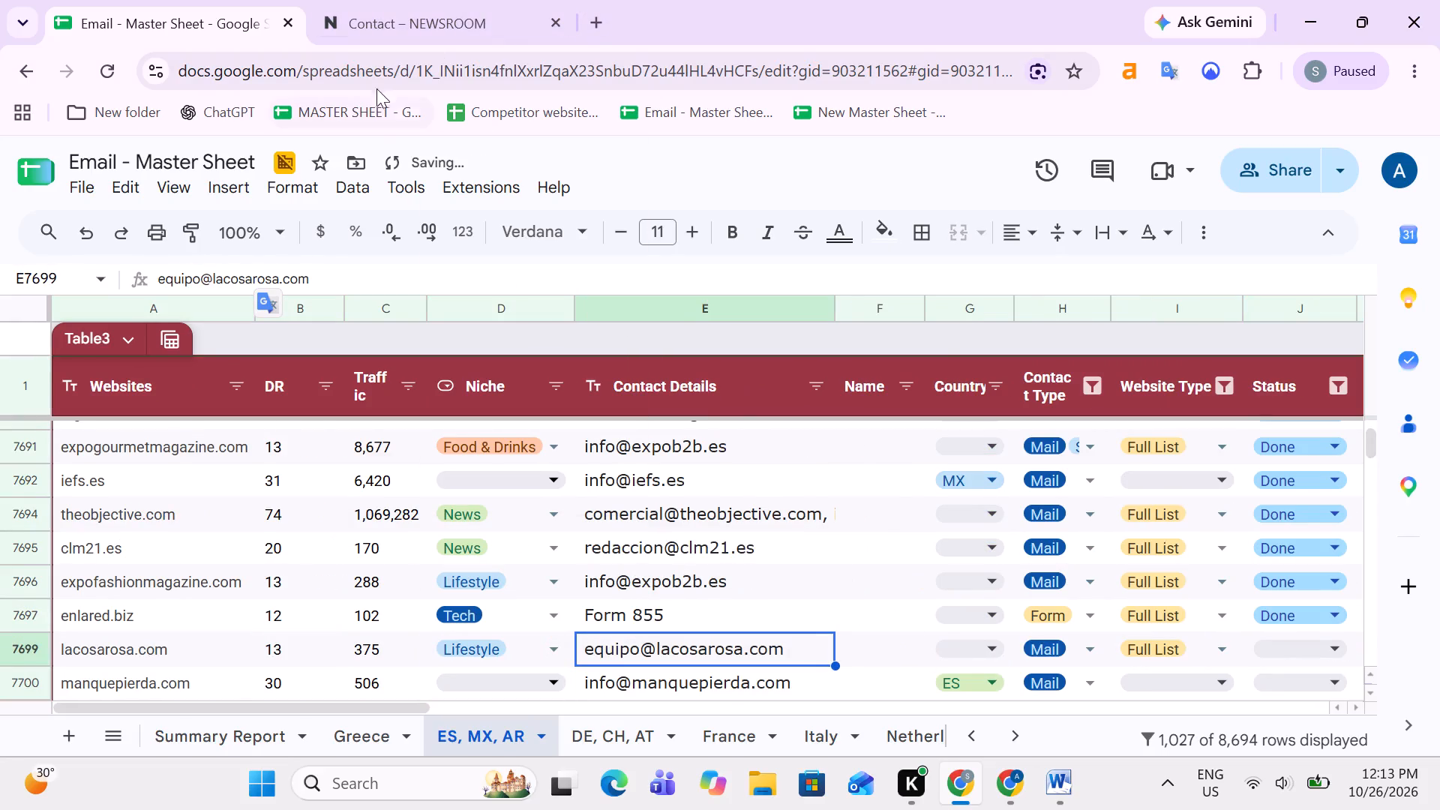
triple_click(239, 280)
key("ctrl+c")
key("ctrl+c")
key("ctrl+c")
key("ctrl+c")
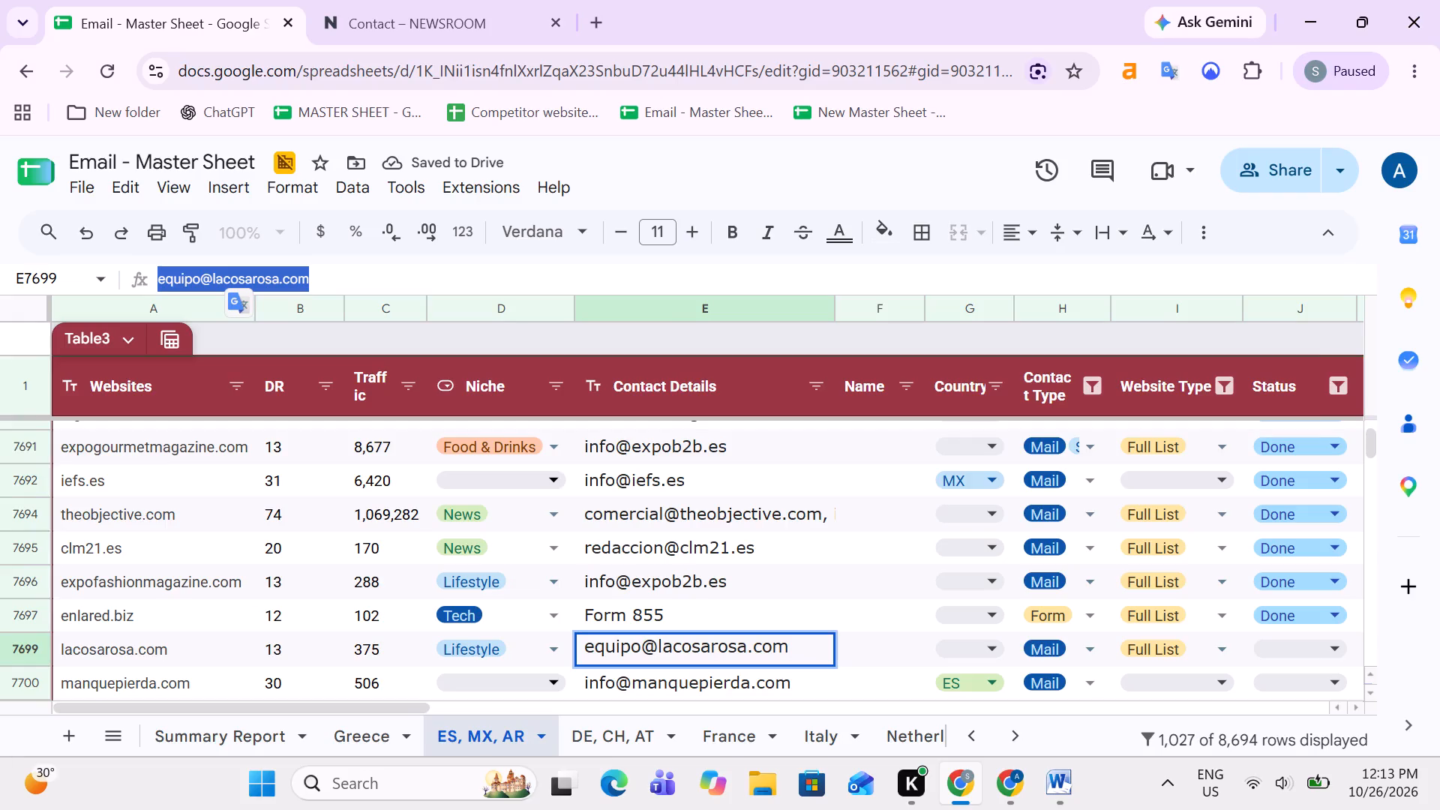
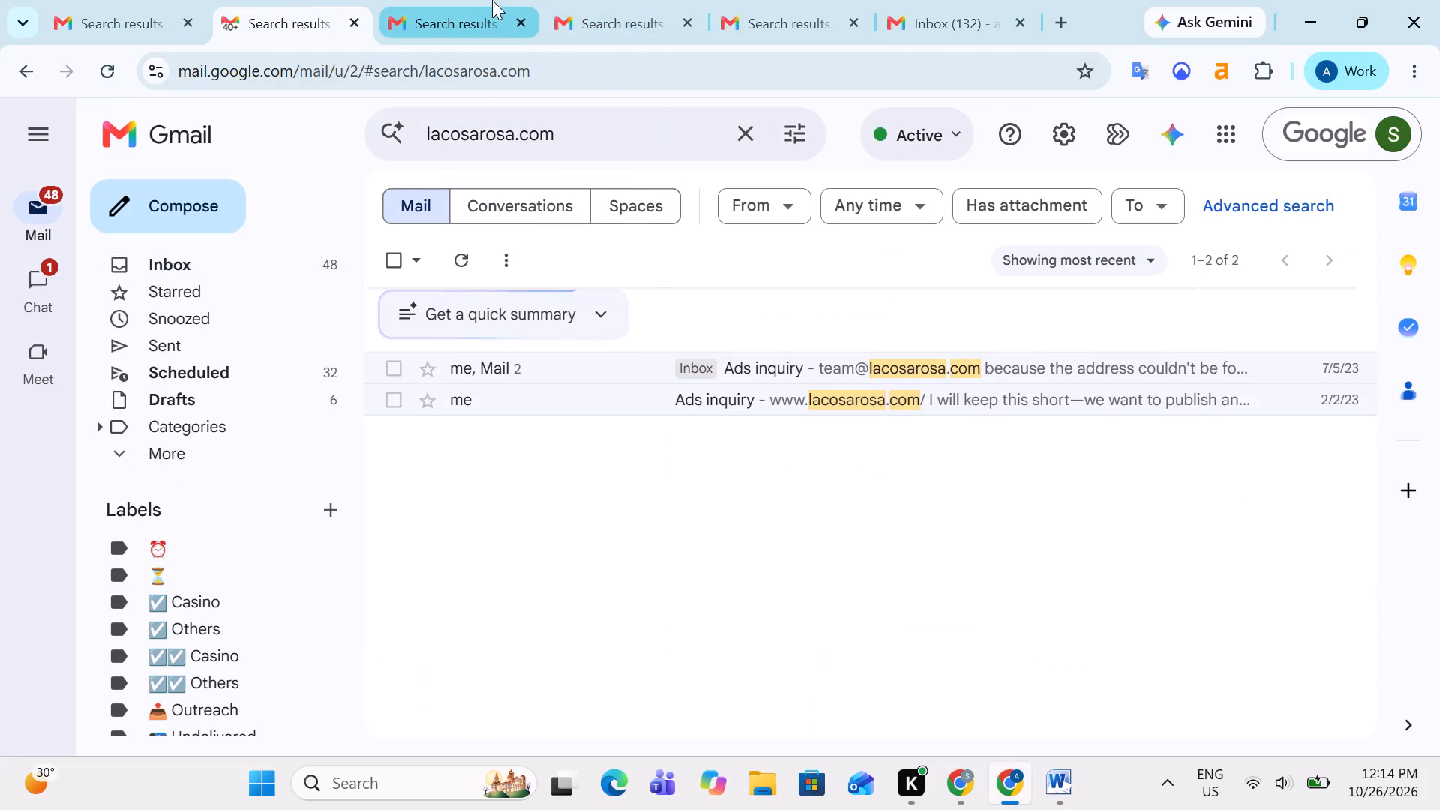
Search the third, fourth and fifth open Gmail mailboxes for lacosarosa.com, replacing any previous search in each.
left_click(492, 0)
left_click(694, 145)
left_click(751, 136)
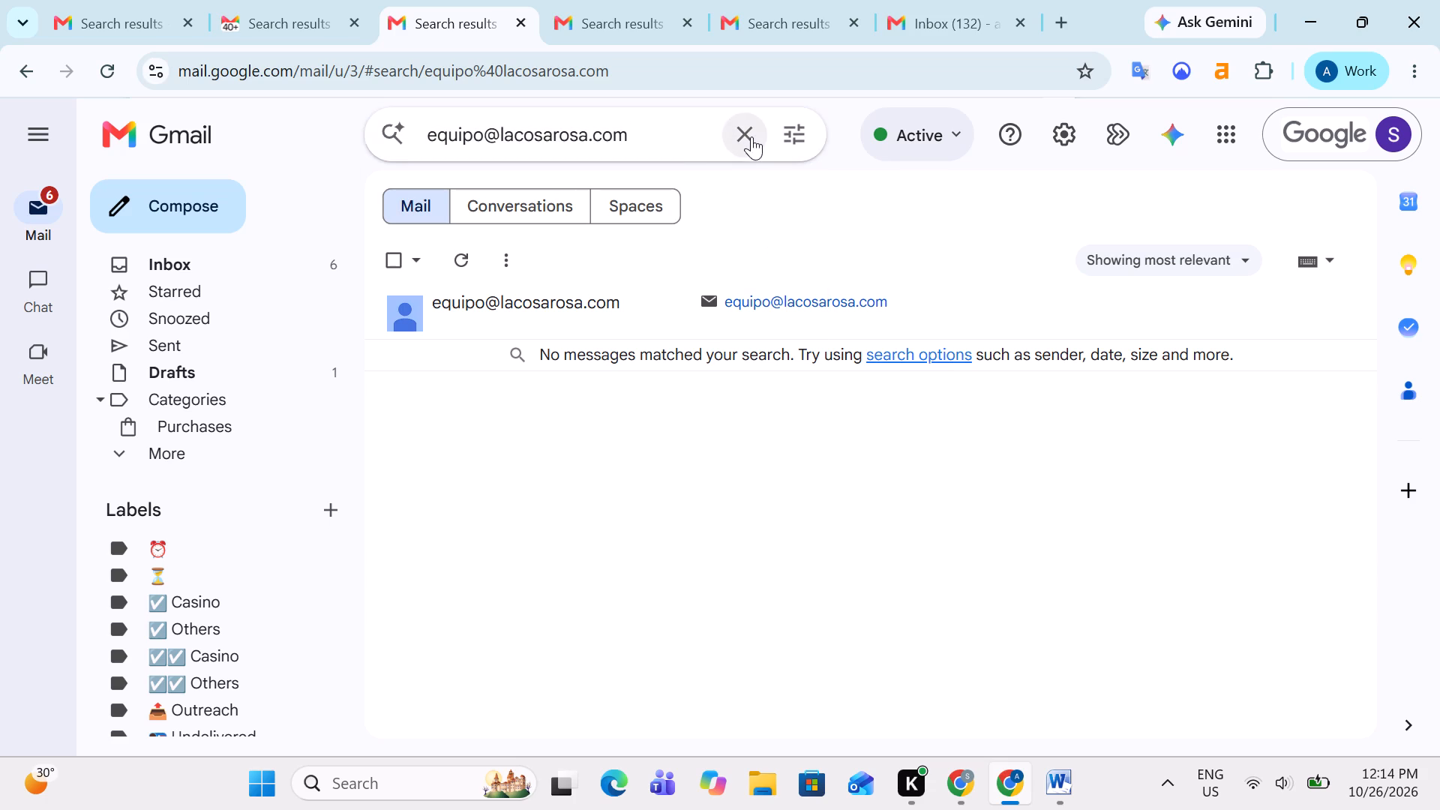
key("ctrl+v")
key("Return")
left_click(617, 0)
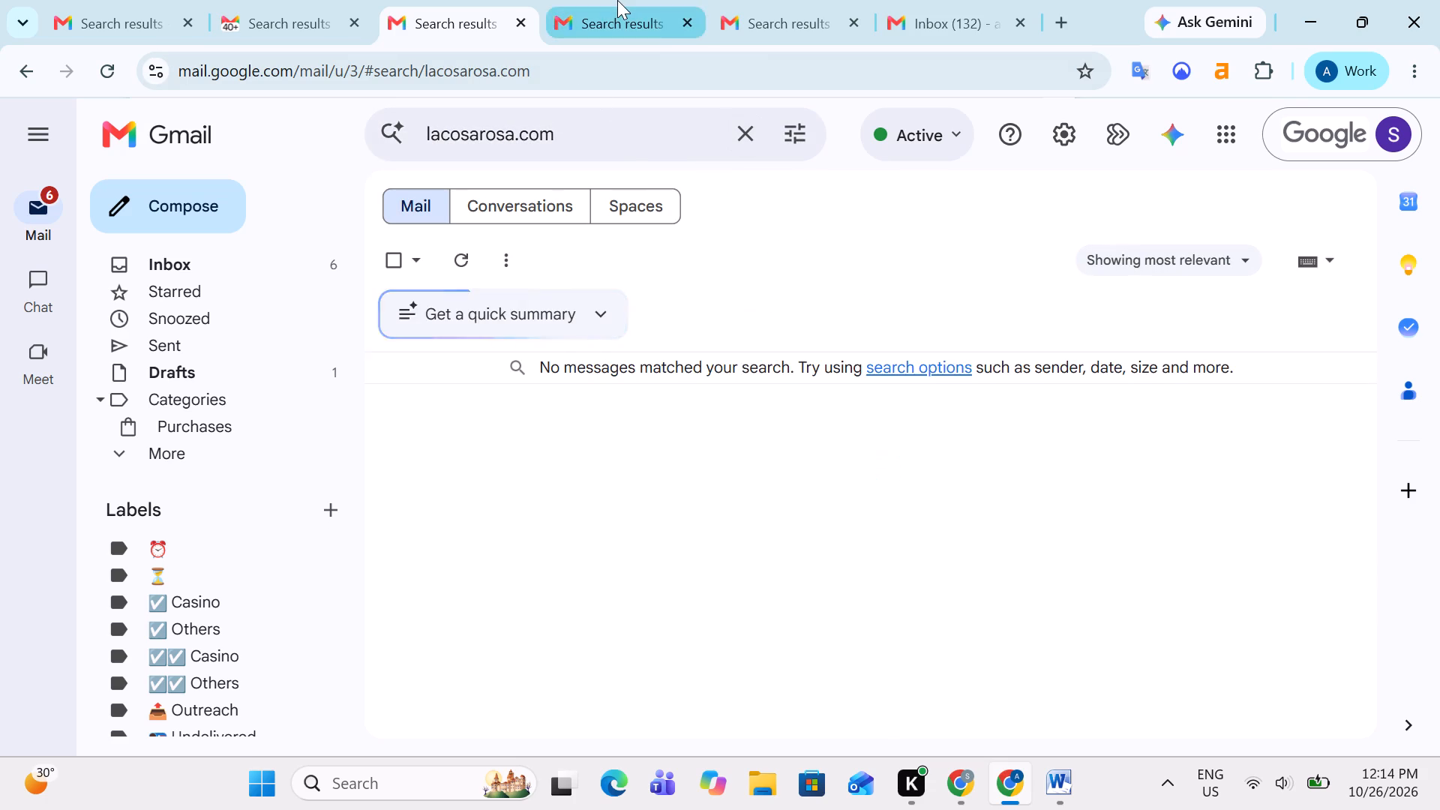
left_click(750, 133)
key("ctrl+v")
key("Return")
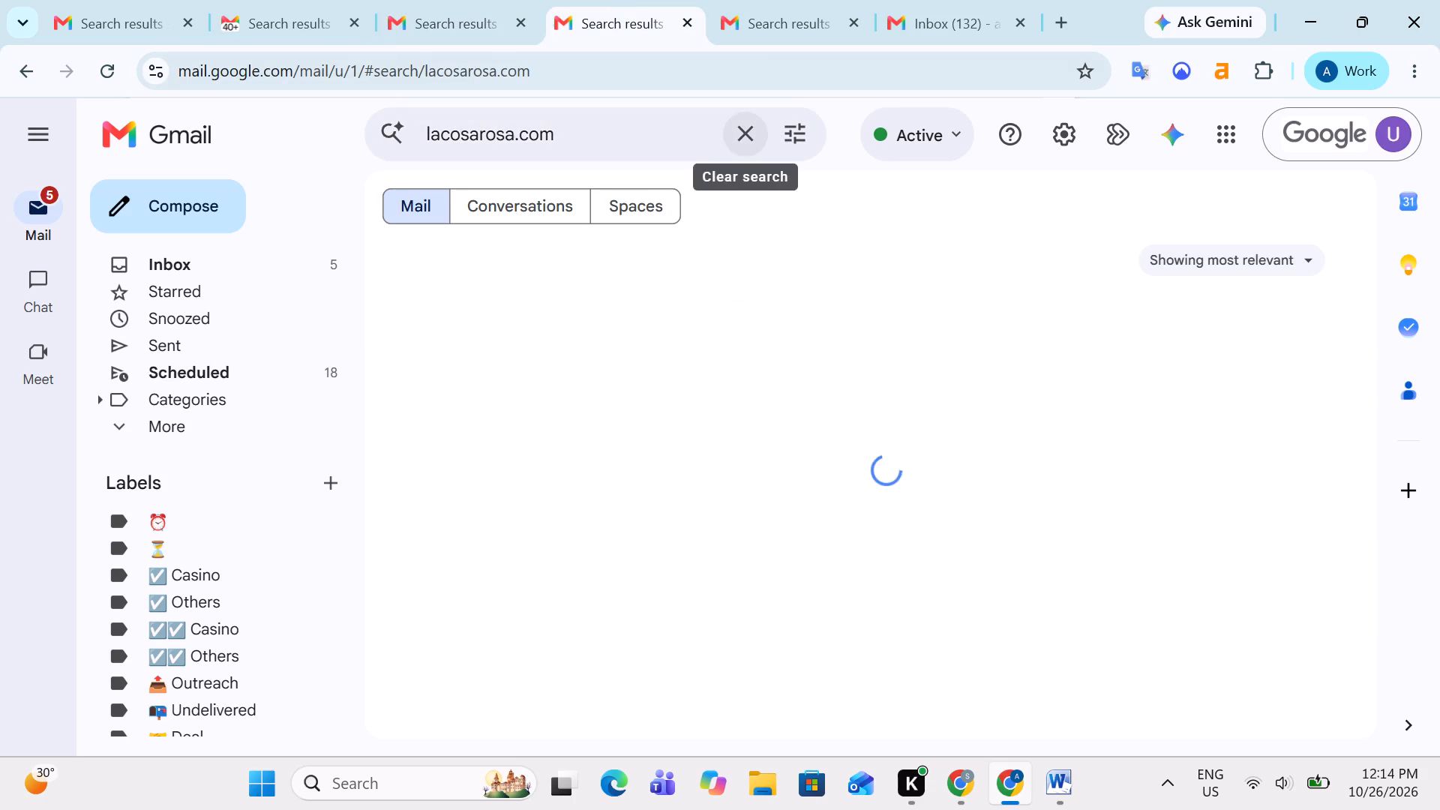
left_click(781, 0)
left_click(742, 144)
key("ctrl+v")
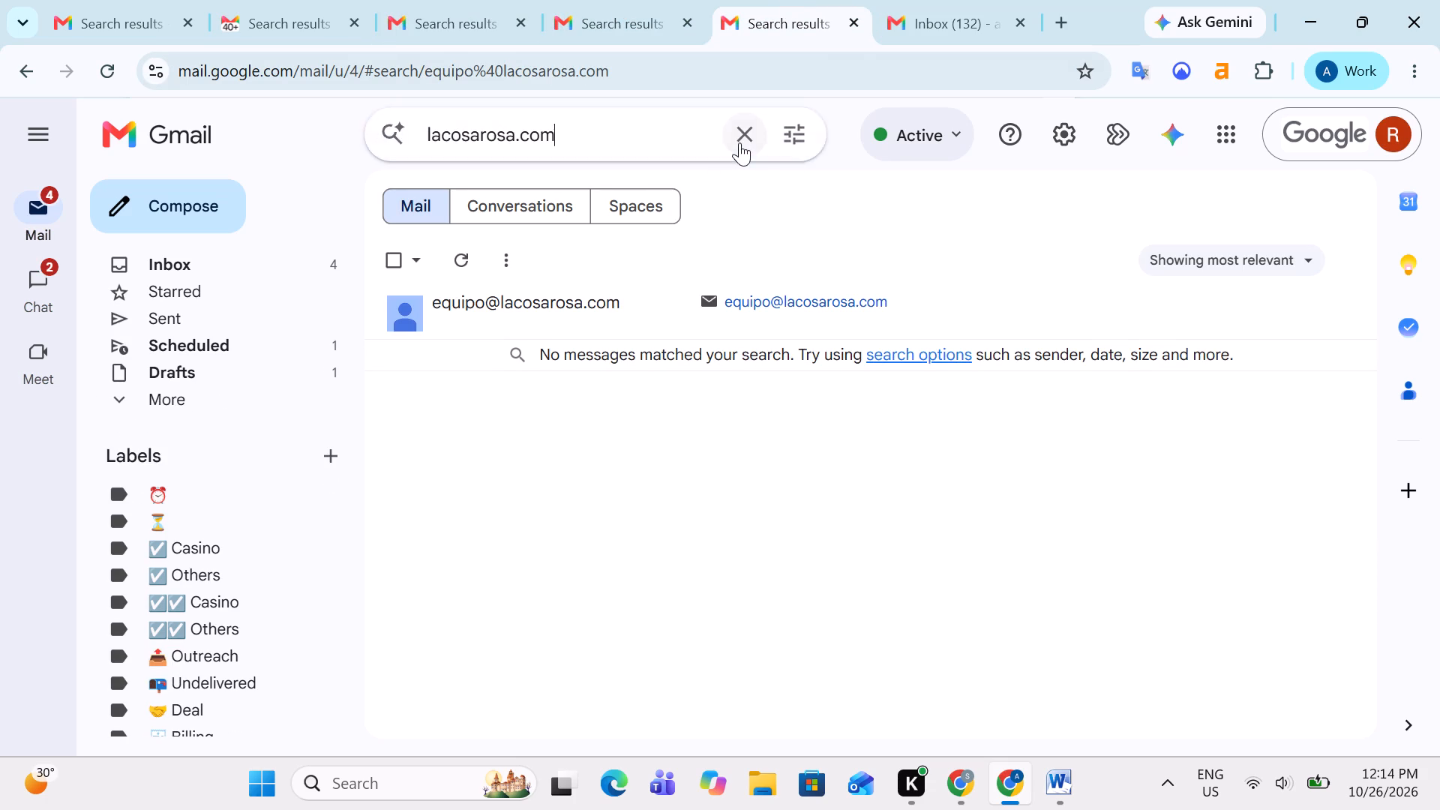
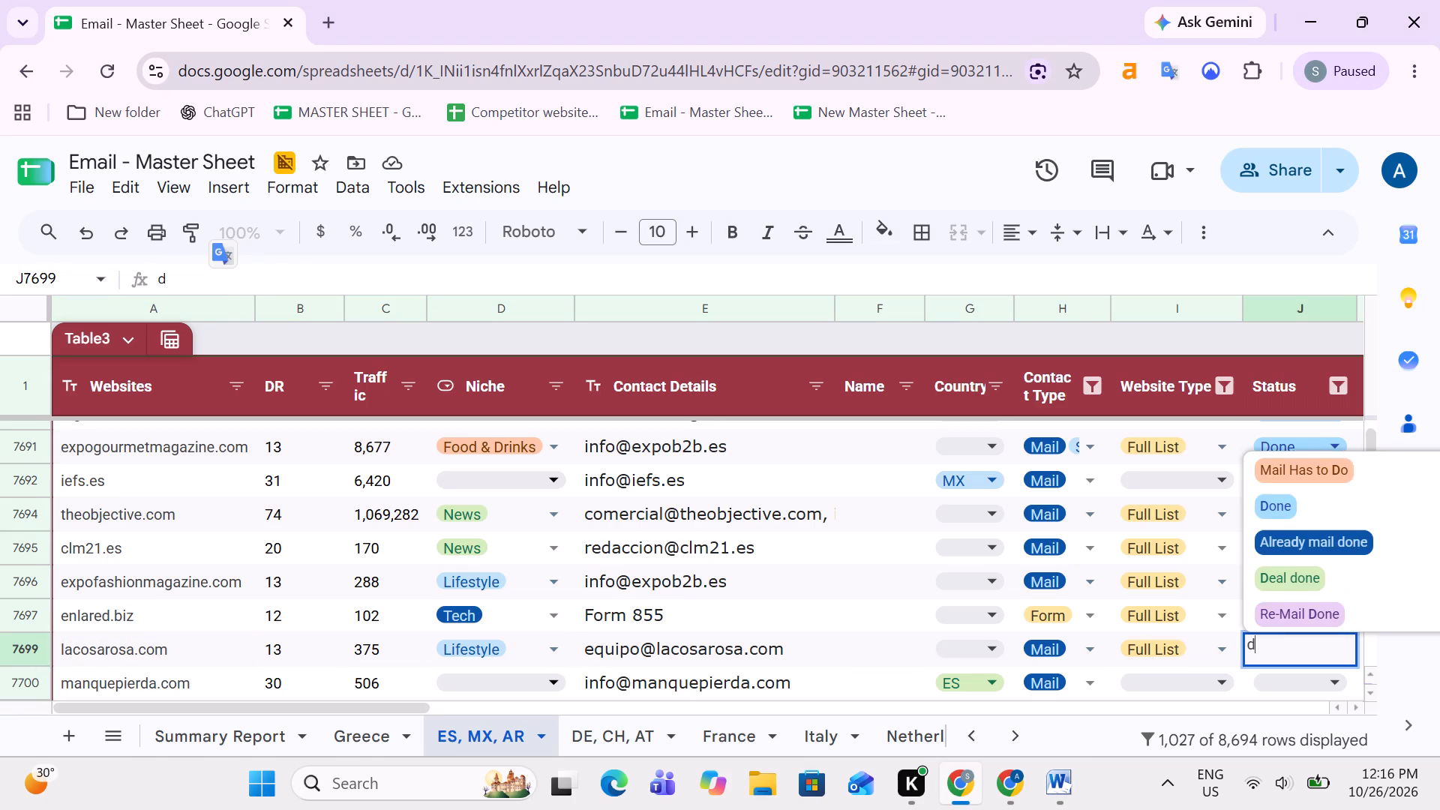
Set the Status of the lacosarosa.com row to Done.
key("Down")
key("Return")
Select the Status column from the lacosarosa.com row up to the header to check its cell count.
key("Up")
key("ctrl+shift+Up")
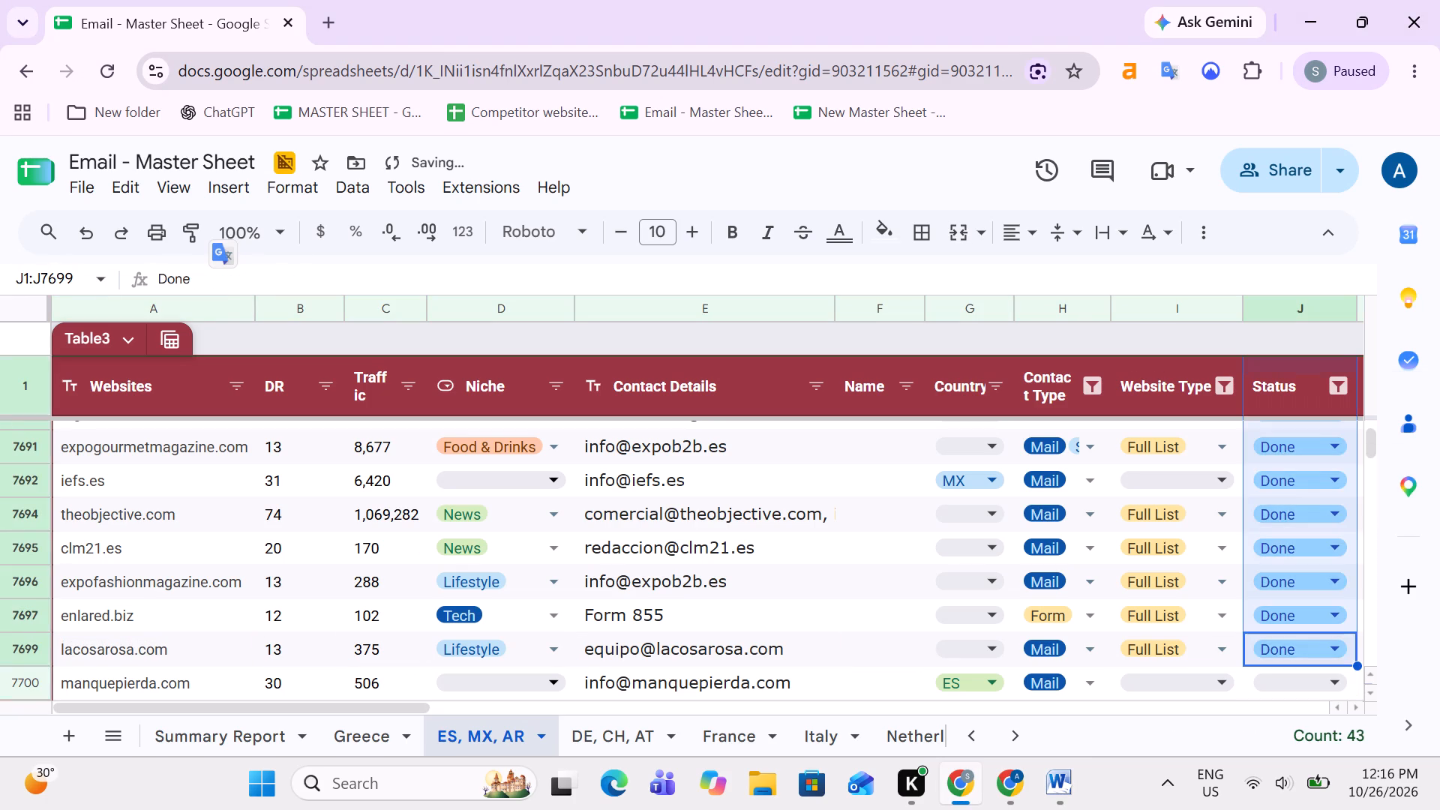
key("Down")
key("Up")
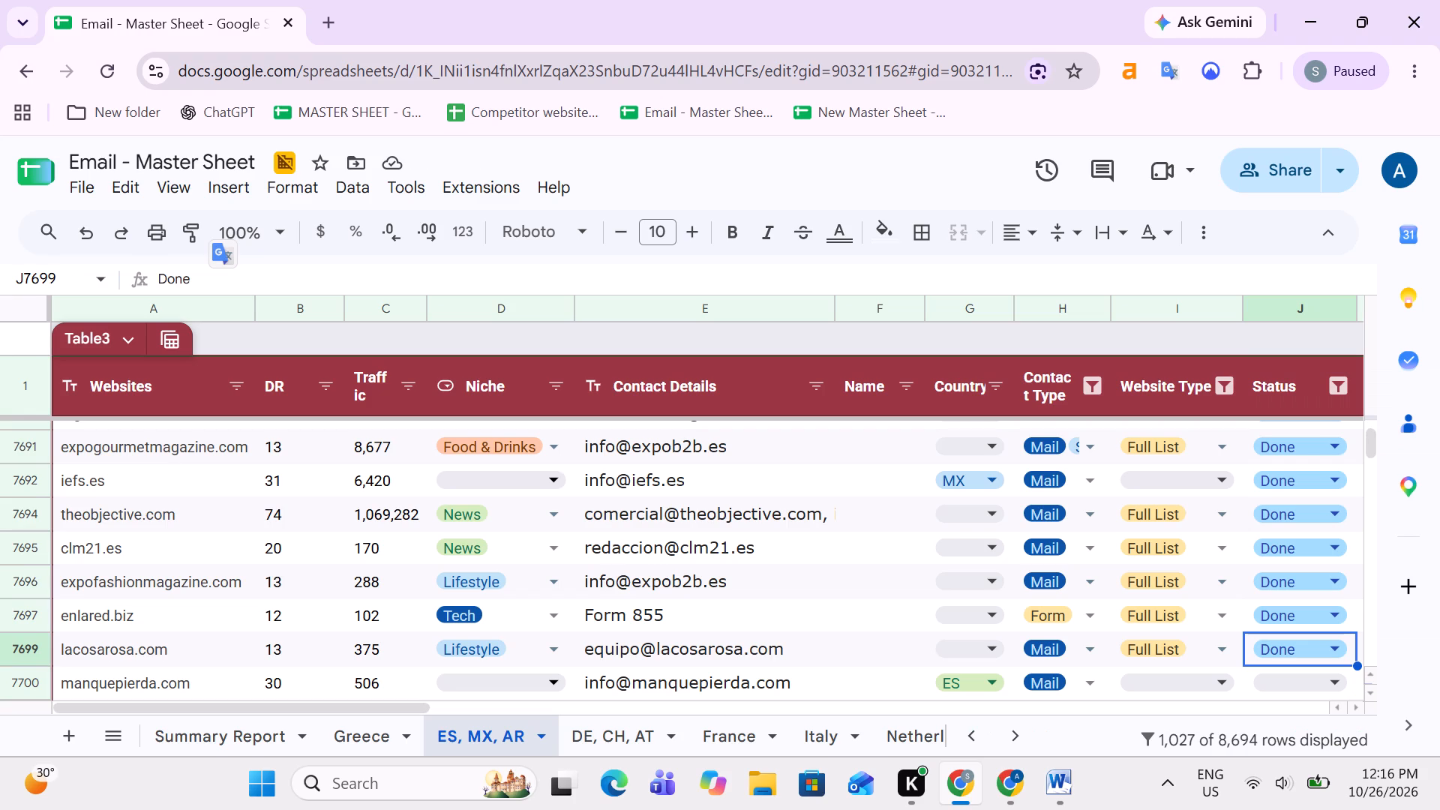
Copy the contact email address from the Contact Details of the manquepierda.com row.
key("Down")
key("Down")
key("Down")
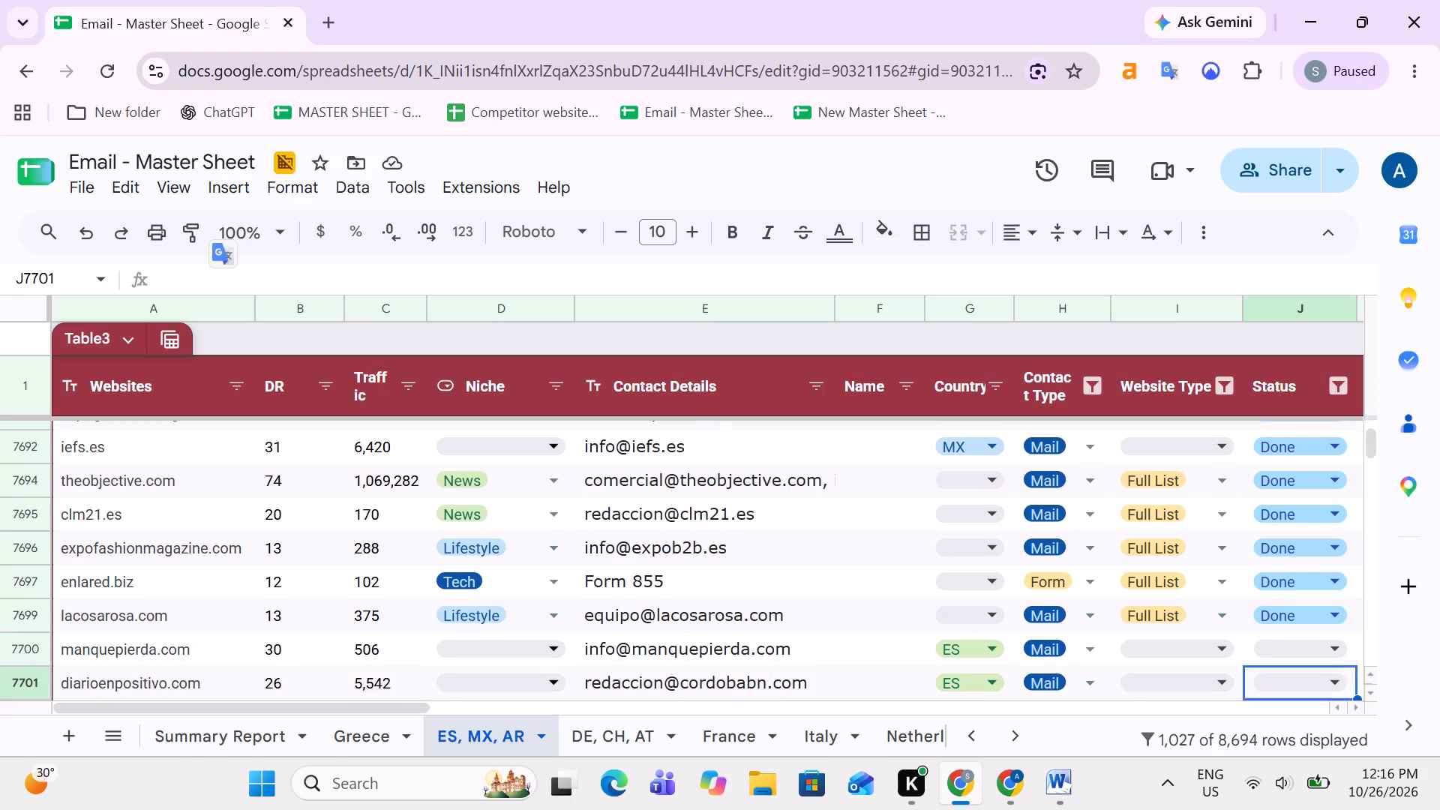
key("Up")
key("Up")
key("Left")
key("Left")
key("Left")
key("Left")
key("Left")
key("Left")
key("Left")
key("Left")
key("Left")
key("Left")
key("Left")
key("Left")
key("Left")
key("Left")
key("Left")
key("Right")
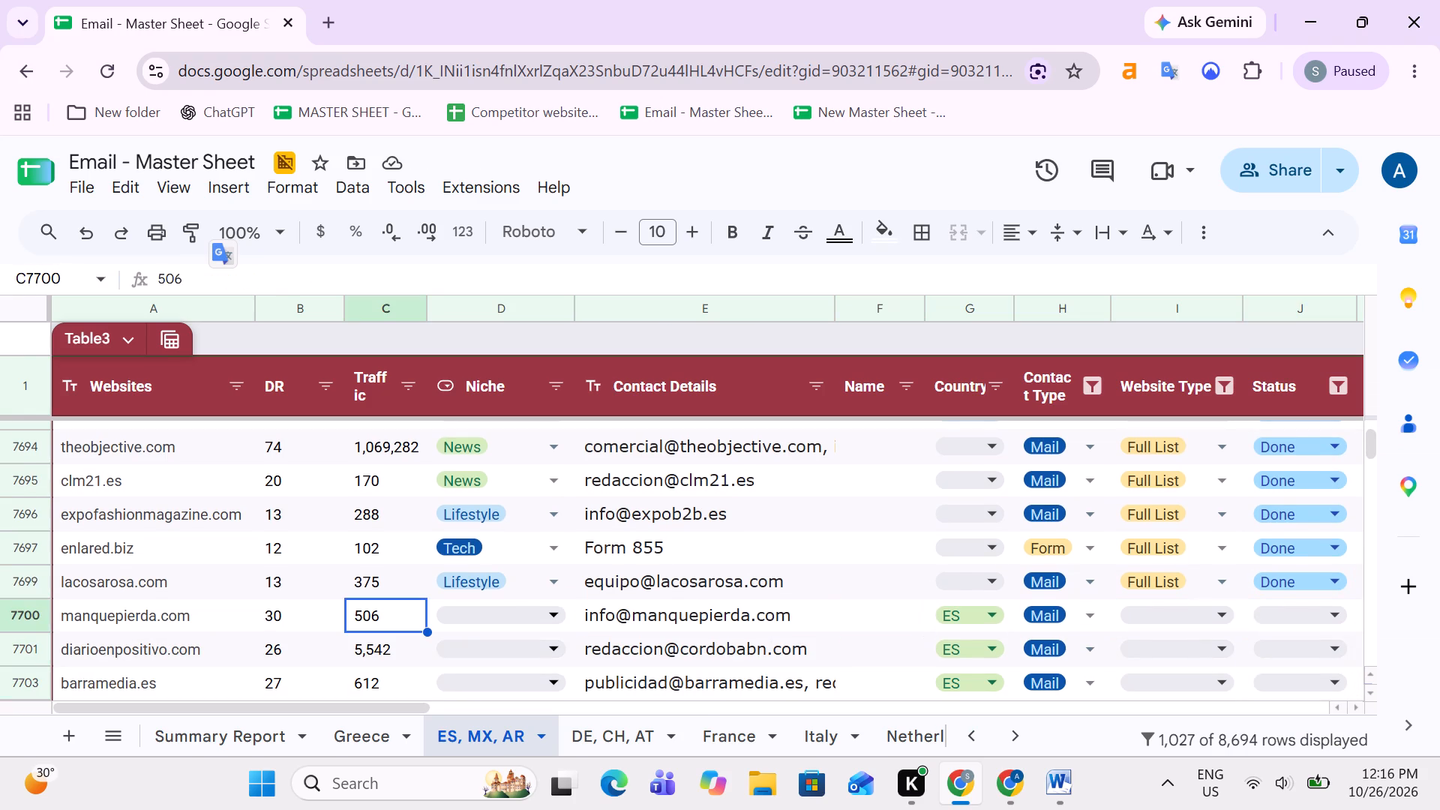
key("Right")
key("Right")
key("Right")
key("Left")
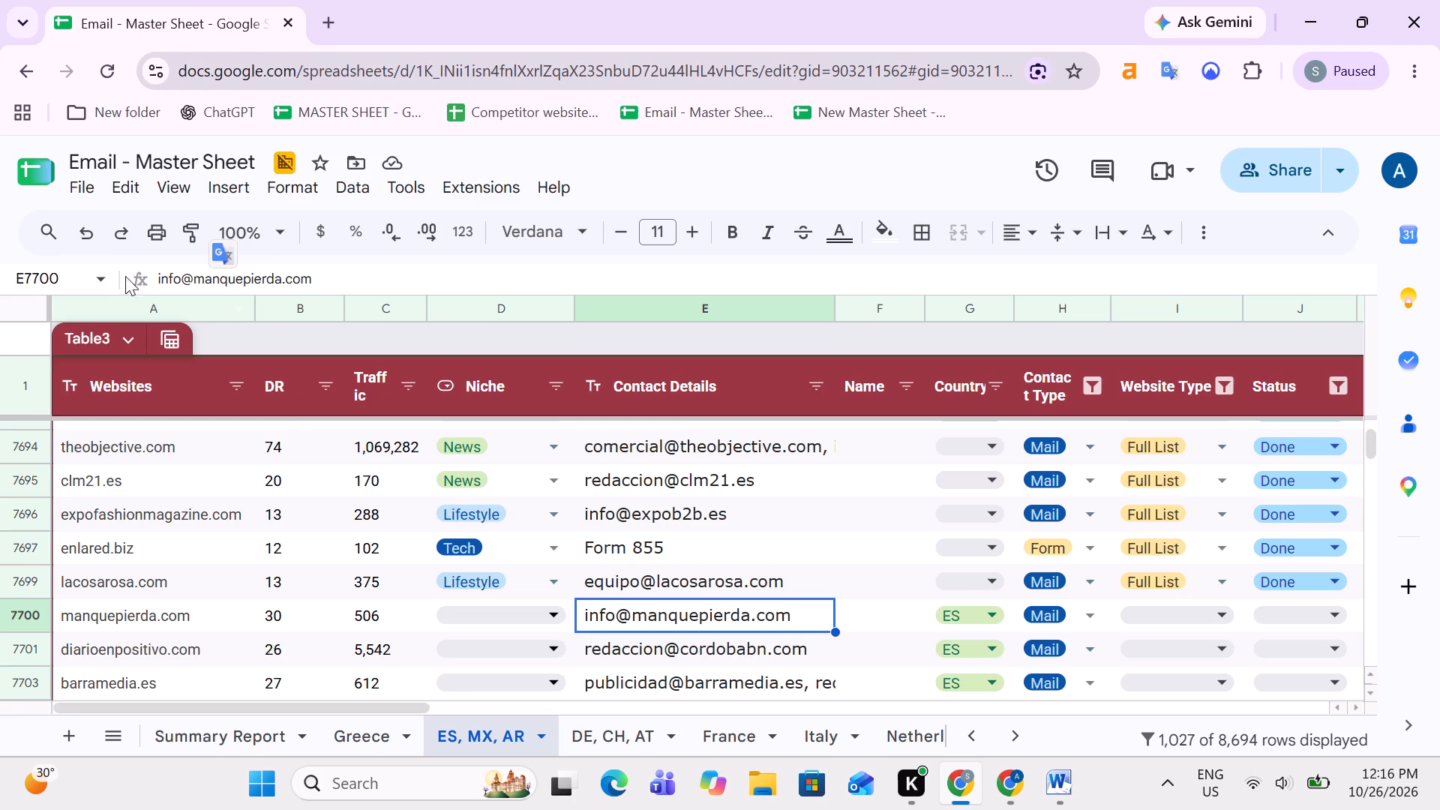
triple_click(282, 279)
key("ctrl+c")
key("ctrl+c")
key("ctrl+c")
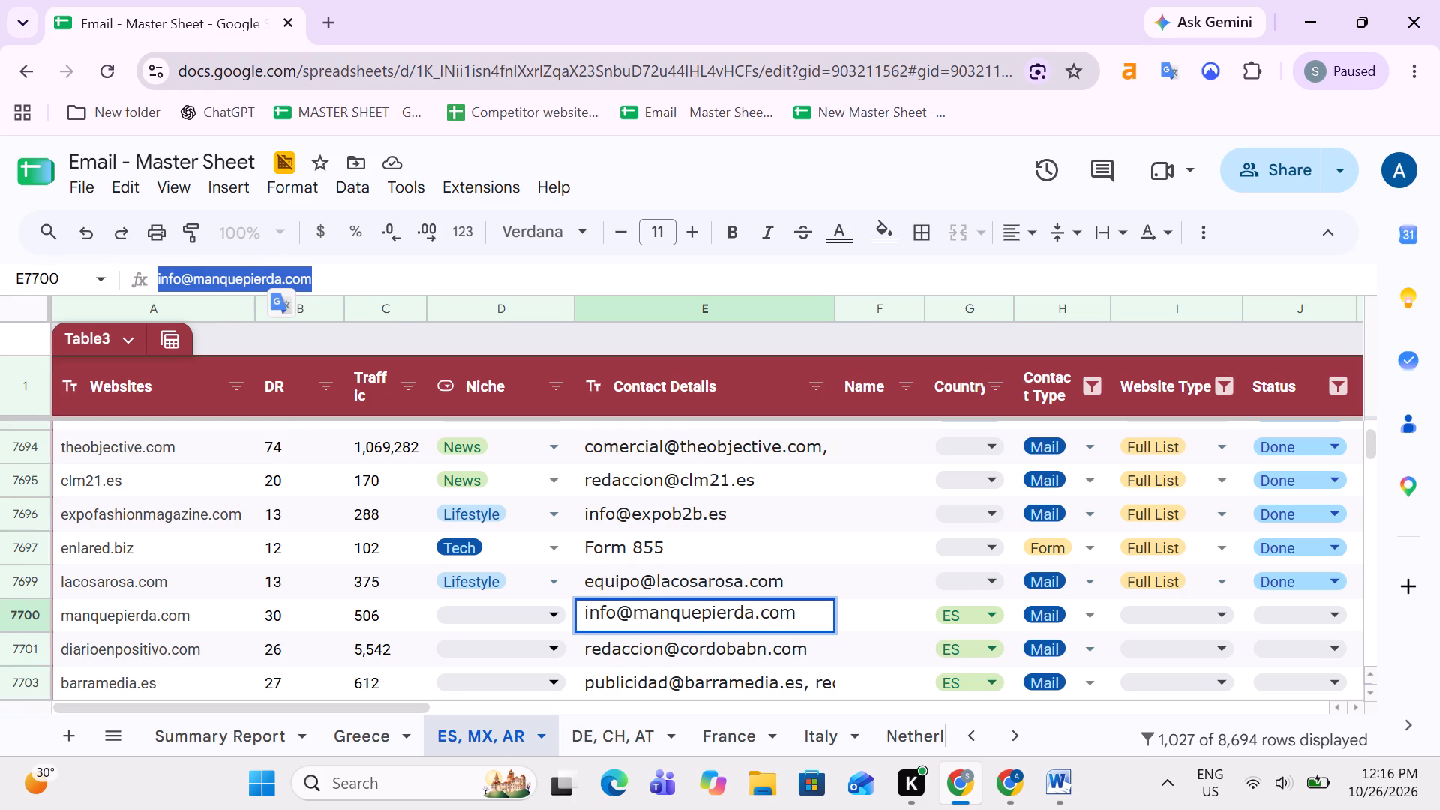
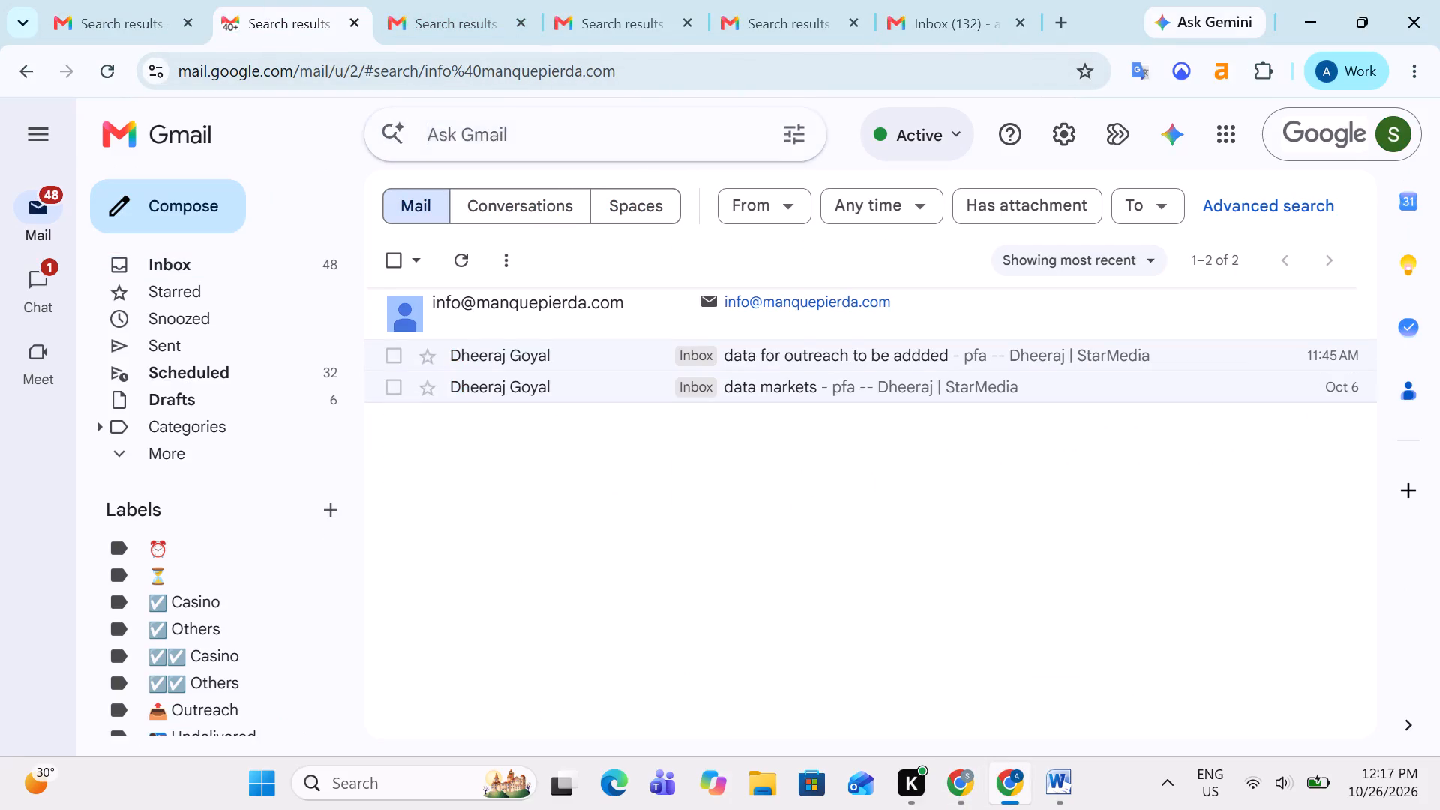
Search the four Gmail mailboxes from the second through the fifth open one for manquepierda.com, replacing the info@ address search.
key("ctrl+v")
key("Return")
left_click(478, 0)
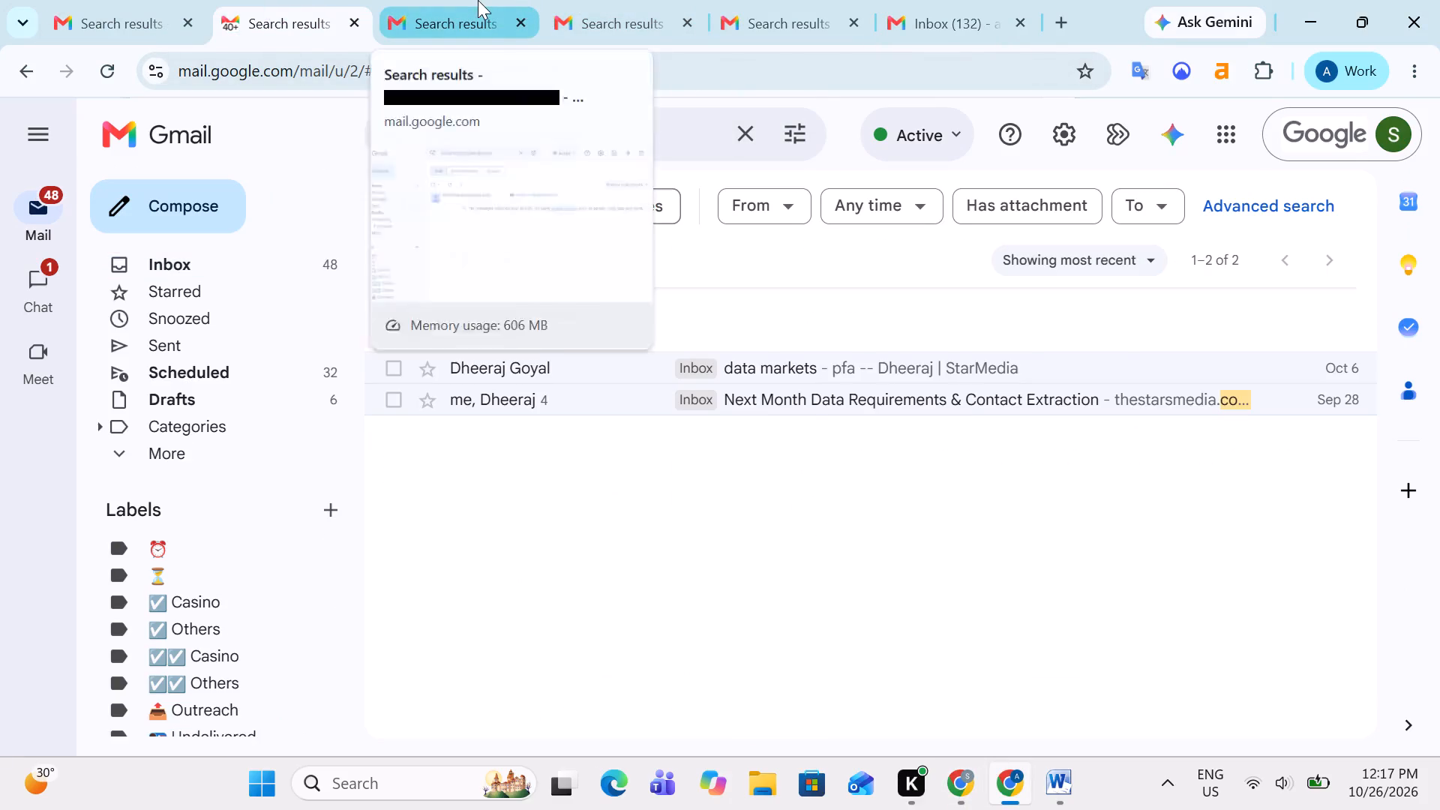
left_click(754, 129)
key("ctrl+v")
key("Return")
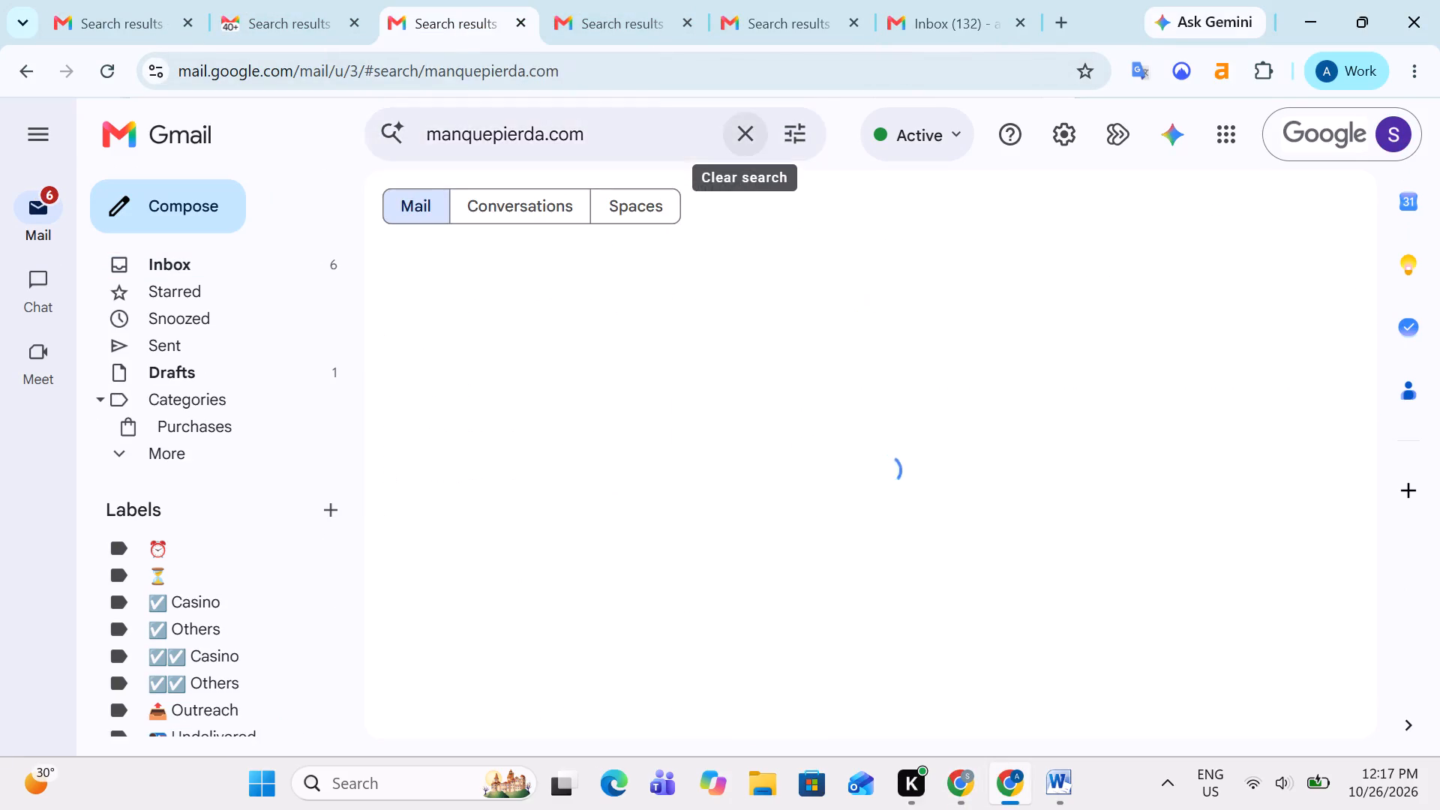
left_click(642, 0)
left_click(724, 142)
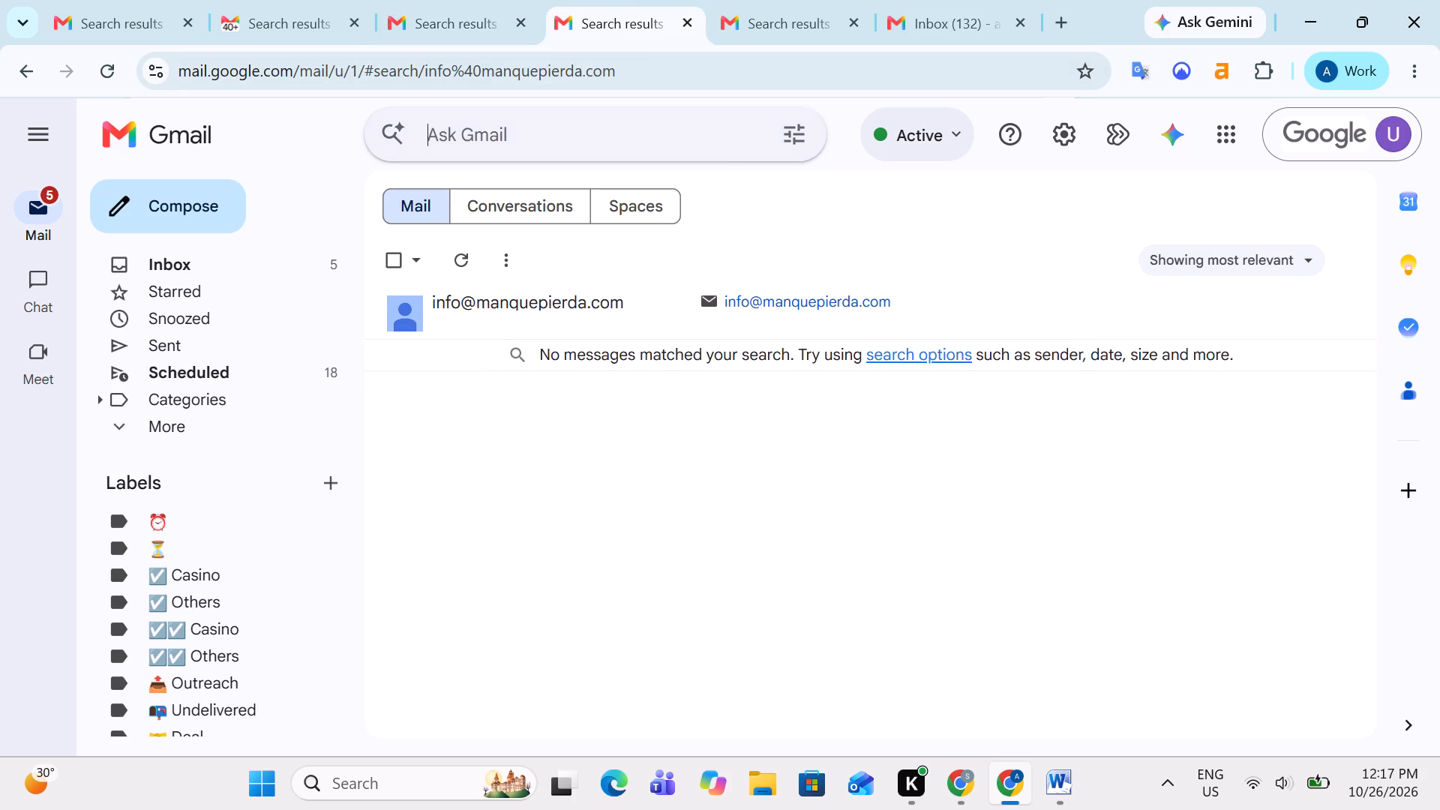
key("ctrl+v")
key("Return")
left_click(781, 0)
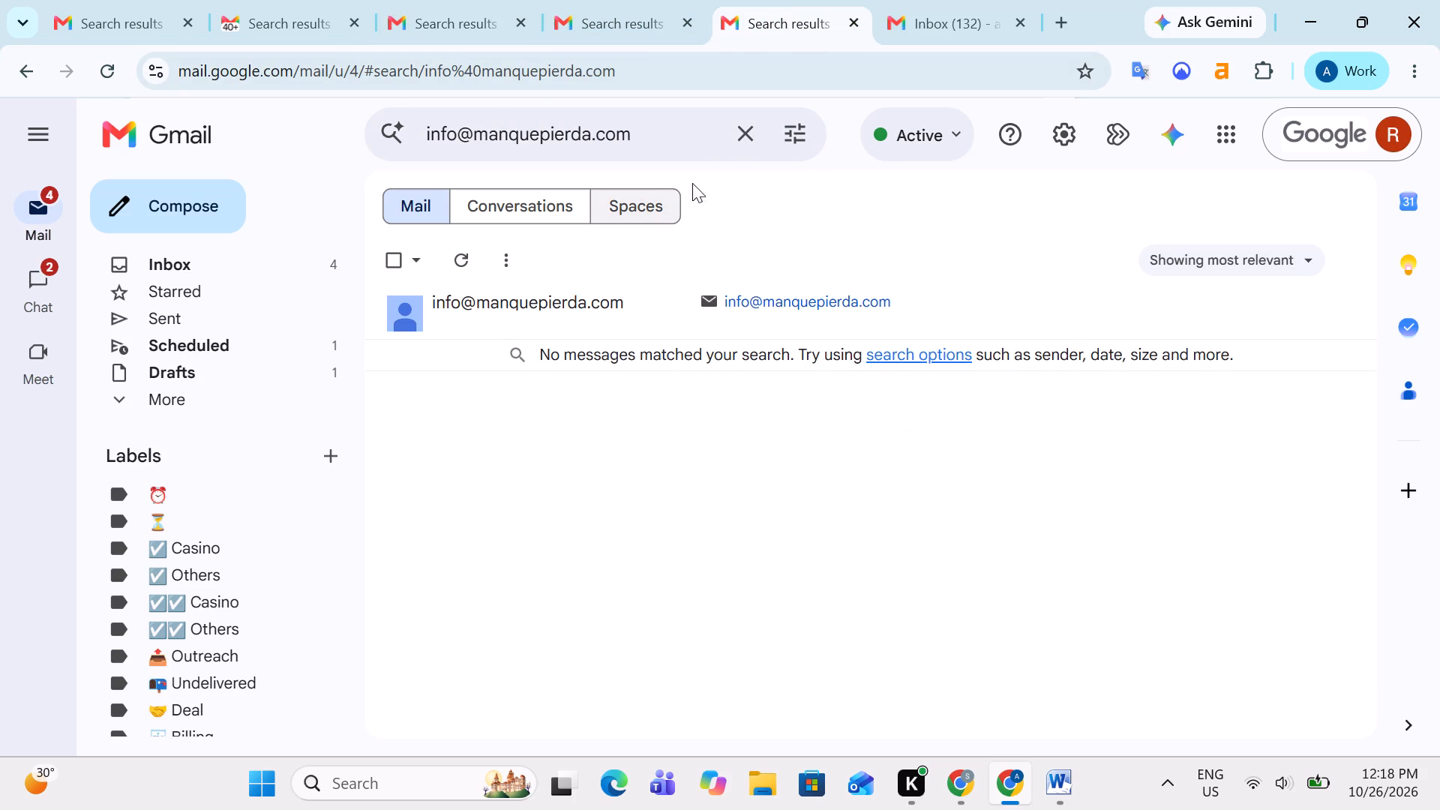
left_click(725, 139)
key("ctrl+v")
key("Return")
scroll(725, 139, "up", 1)
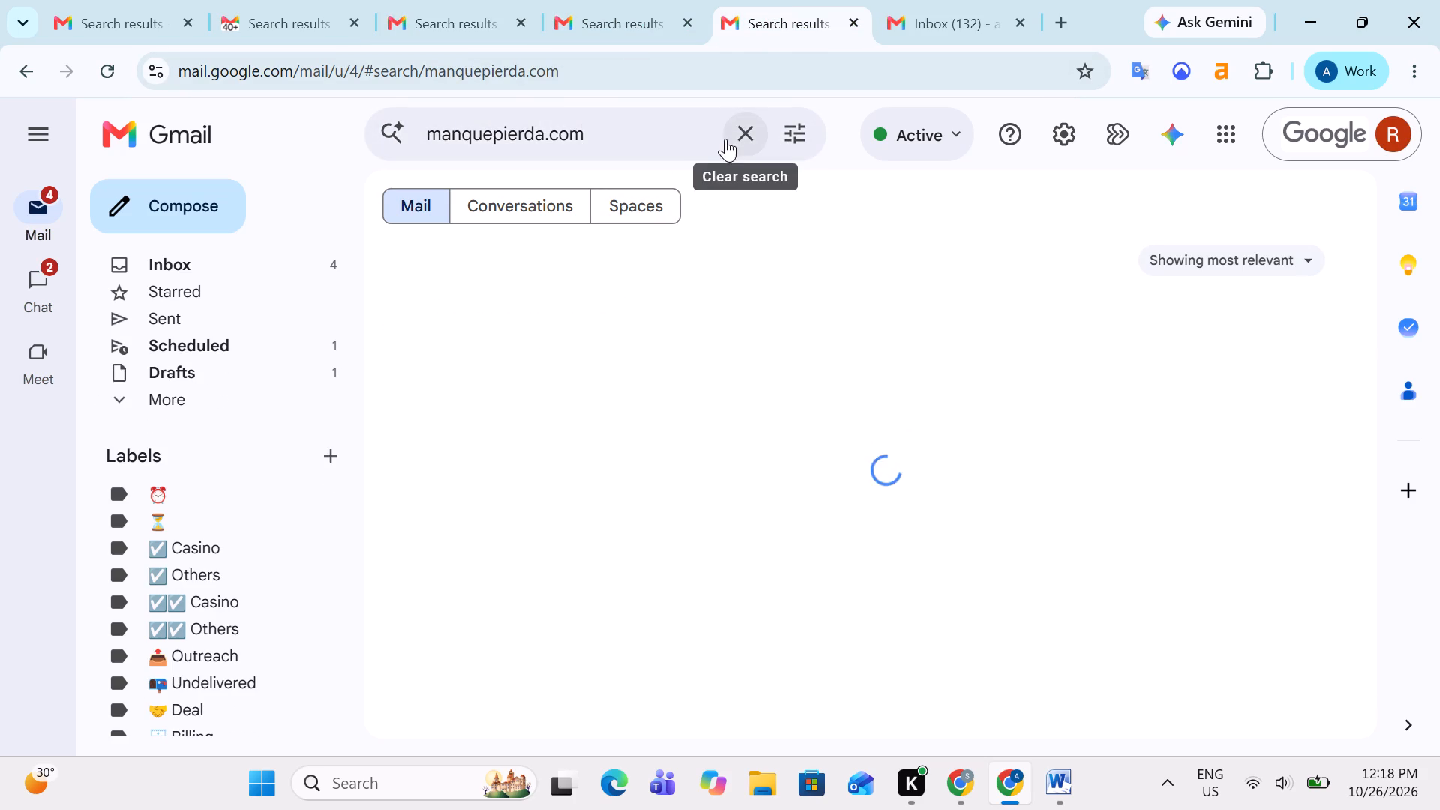
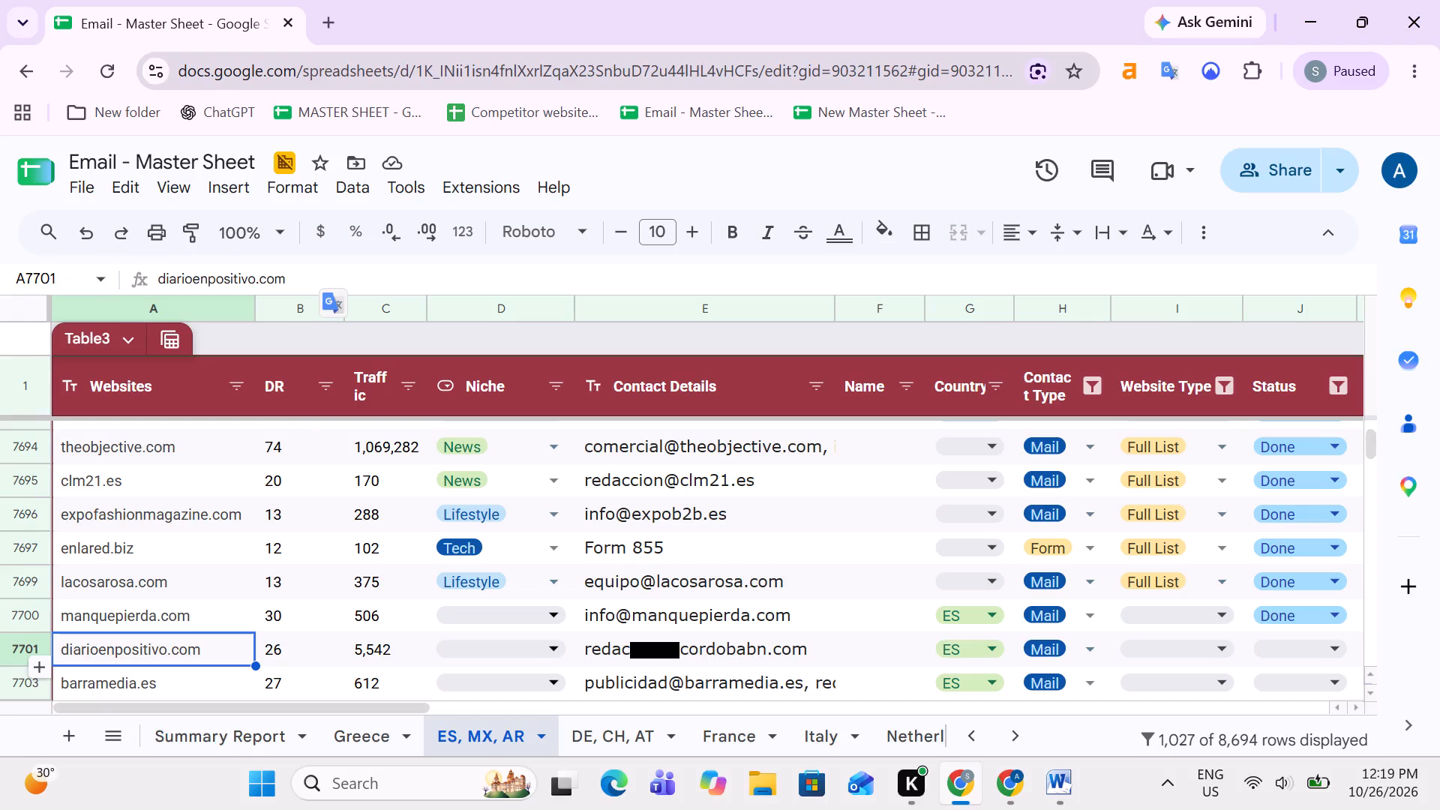
Set the niche of manquepierda.com to News in the ES, MX, AR sheet.
key("Up")
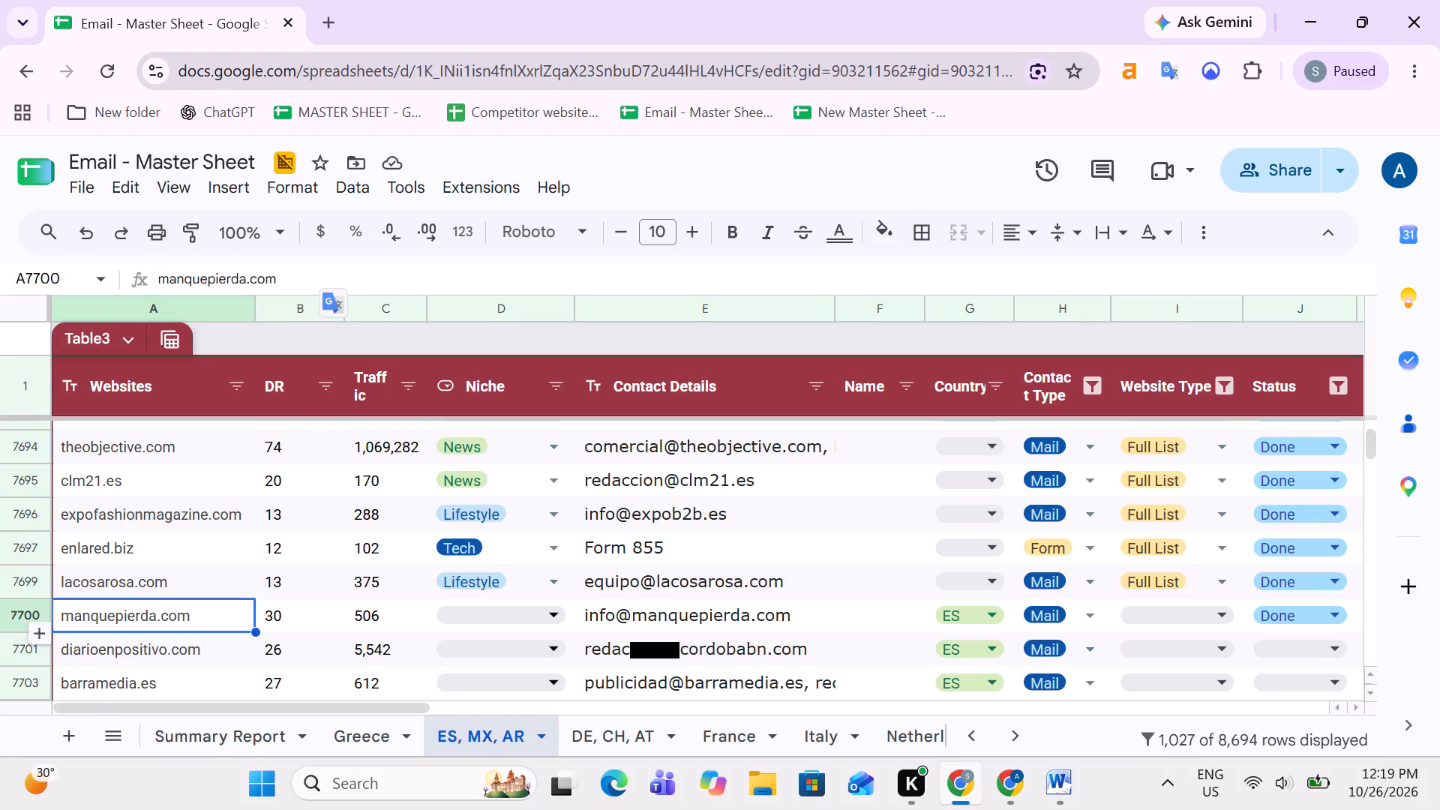
key("Up")
key("Right")
key("Right")
key("Down")
key("Right")
key("n")
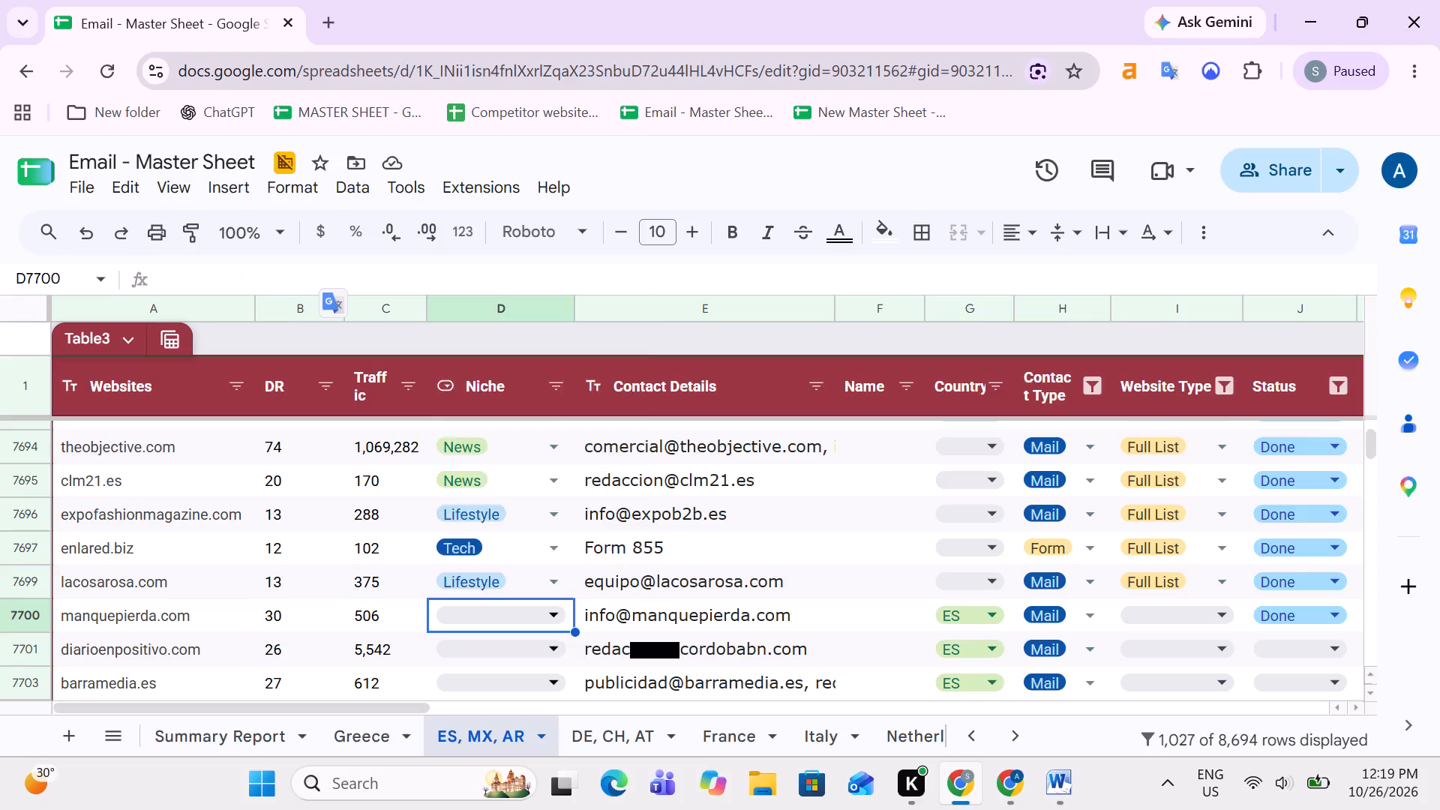
key("Down")
key("Return")
Copy the diarioenpositivo.com address from the Websites column and open that site in a new browser tab.
key("Up")
key("Right")
key("Right")
key("Down")
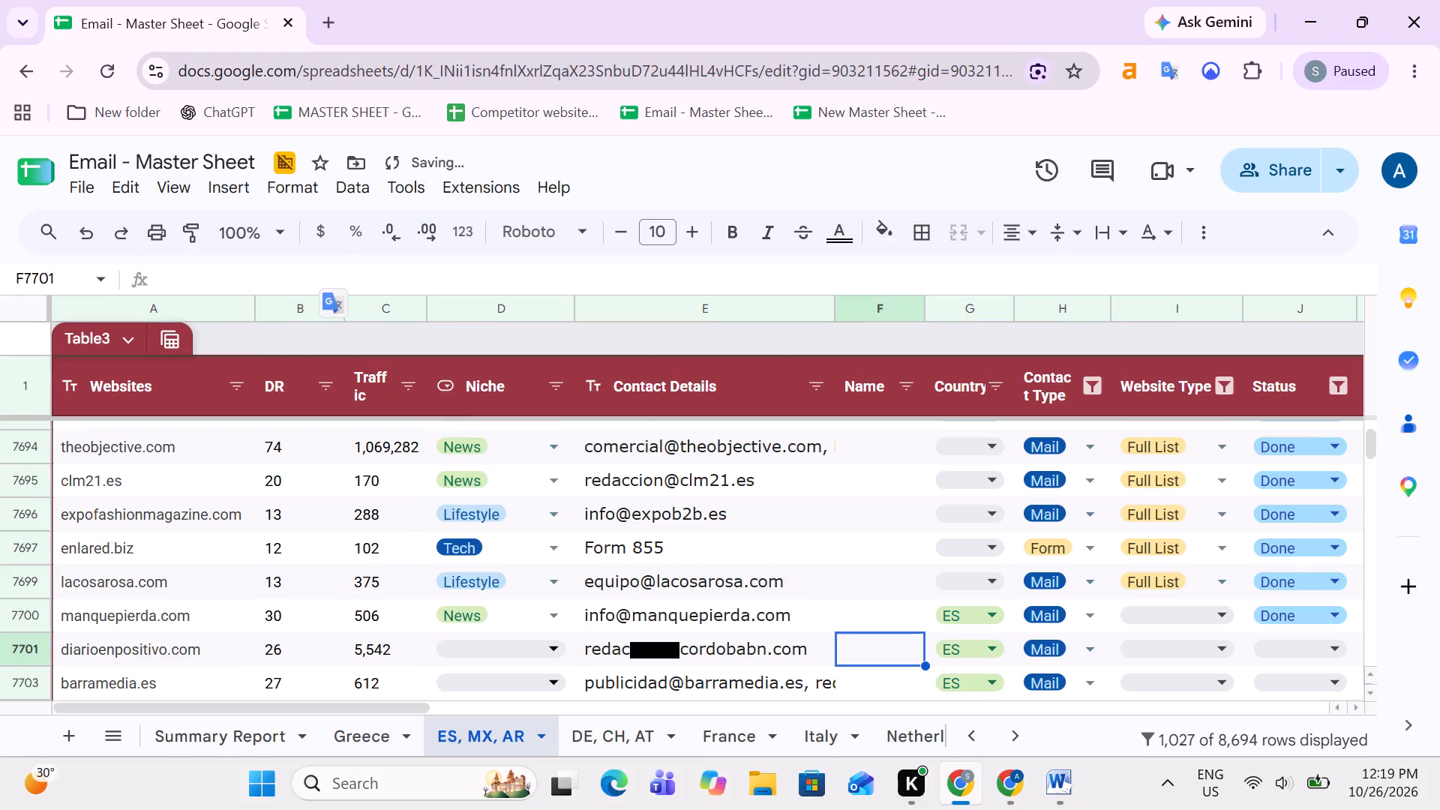
key("Left")
key("Left")
key("Left")
key("Left")
key("Left")
key("Left")
key("Left")
key("ctrl+c")
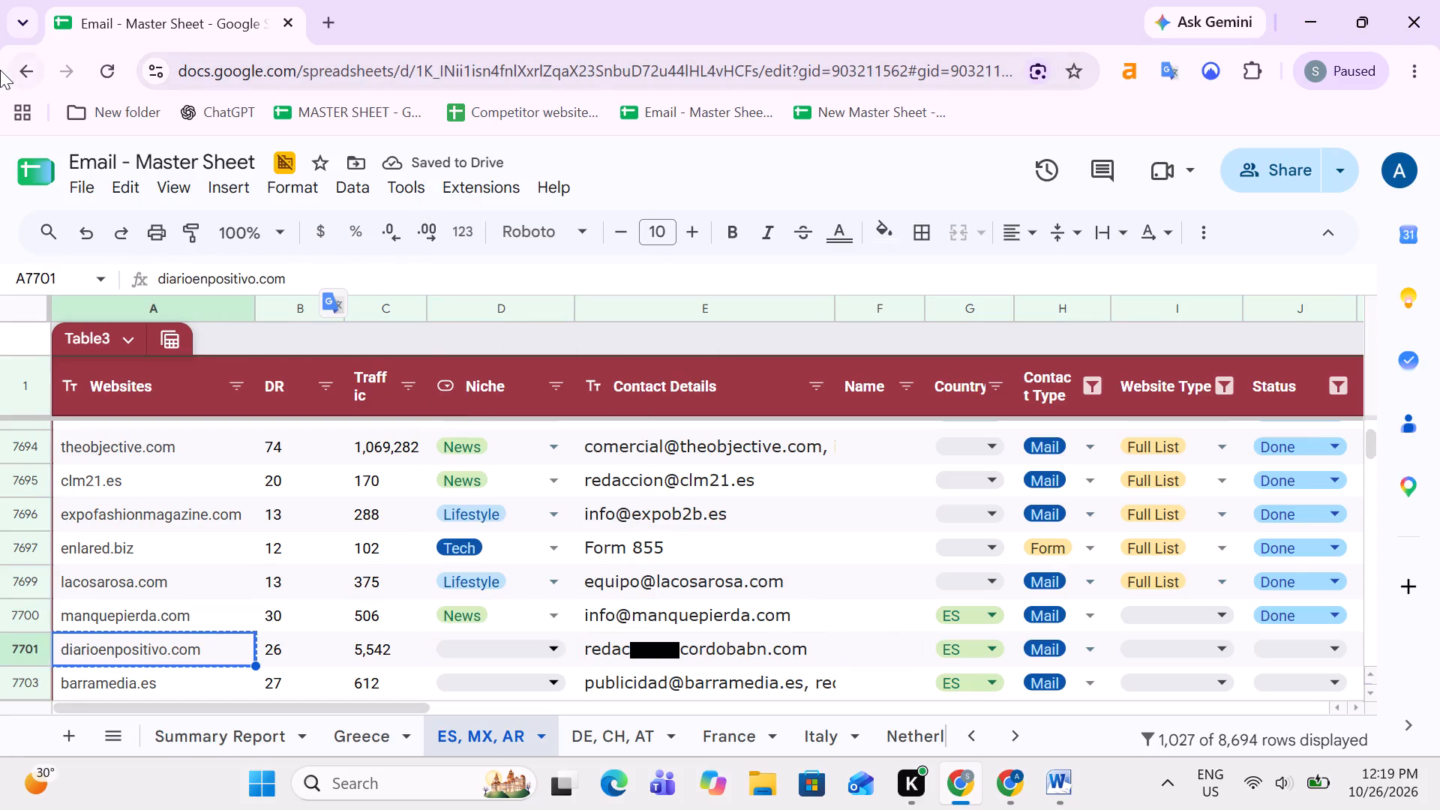
left_click(324, 28)
key("ctrl+v")
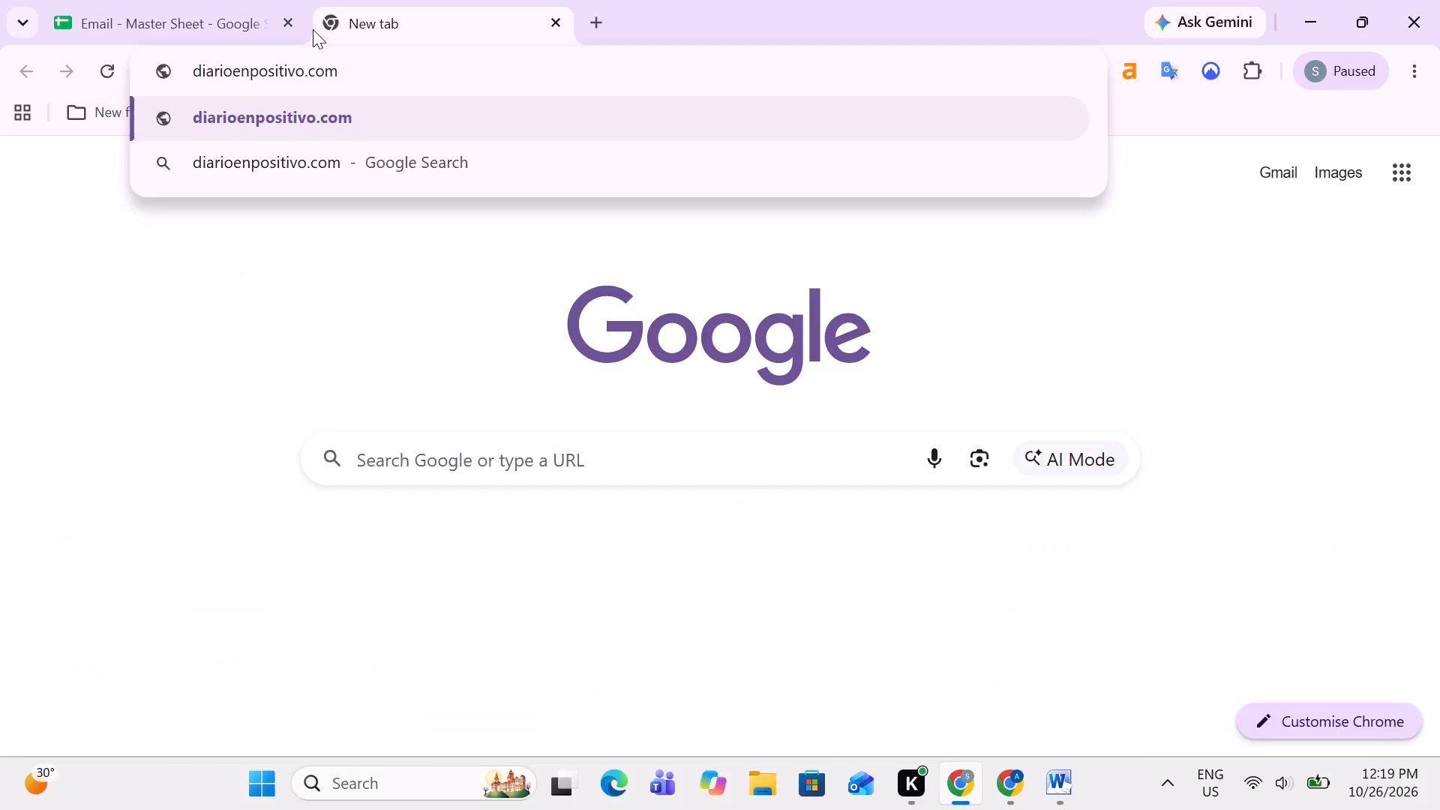
key("Return")
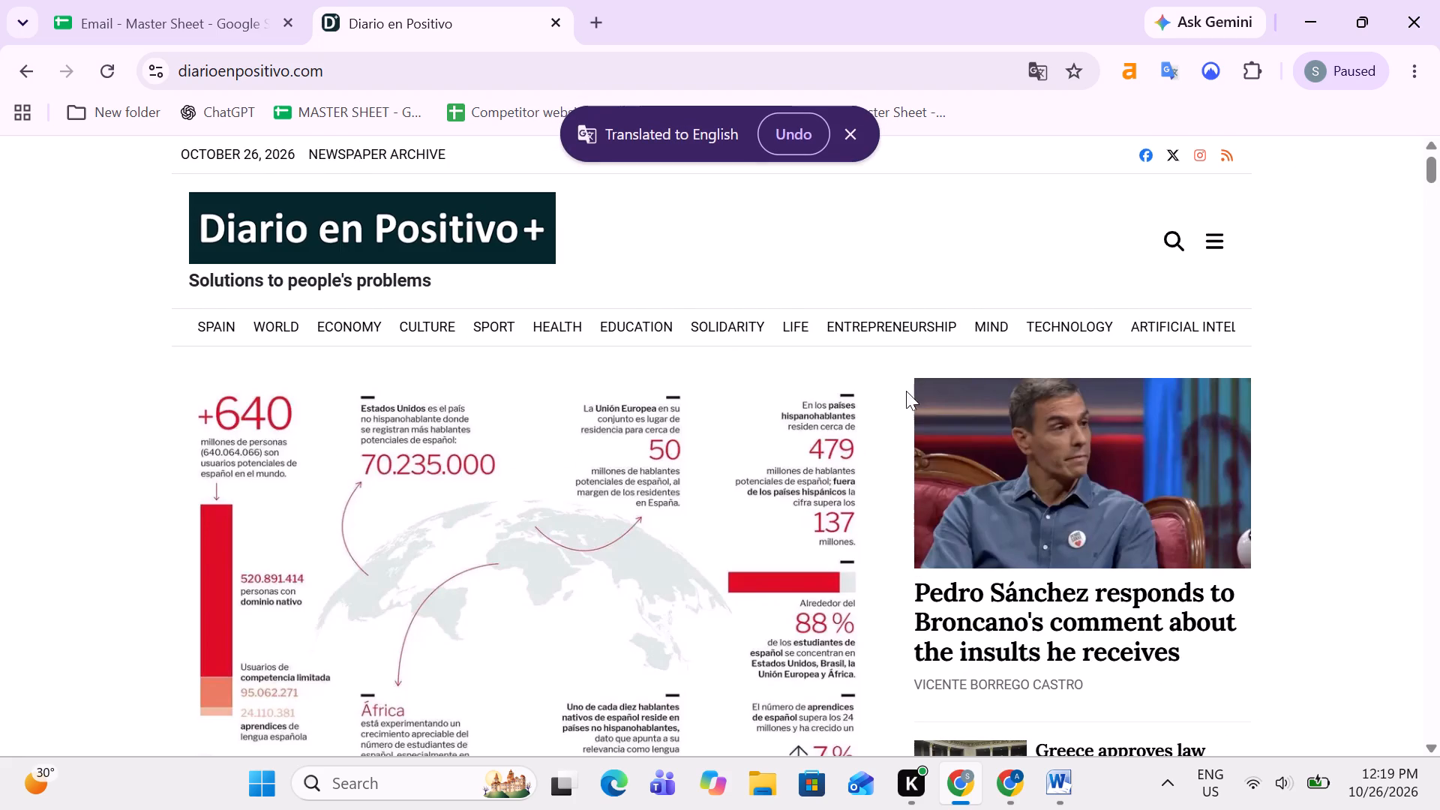
Examine the lower part of the Diario en Positivo homepage.
left_click_drag(1432, 172, 1438, 732)
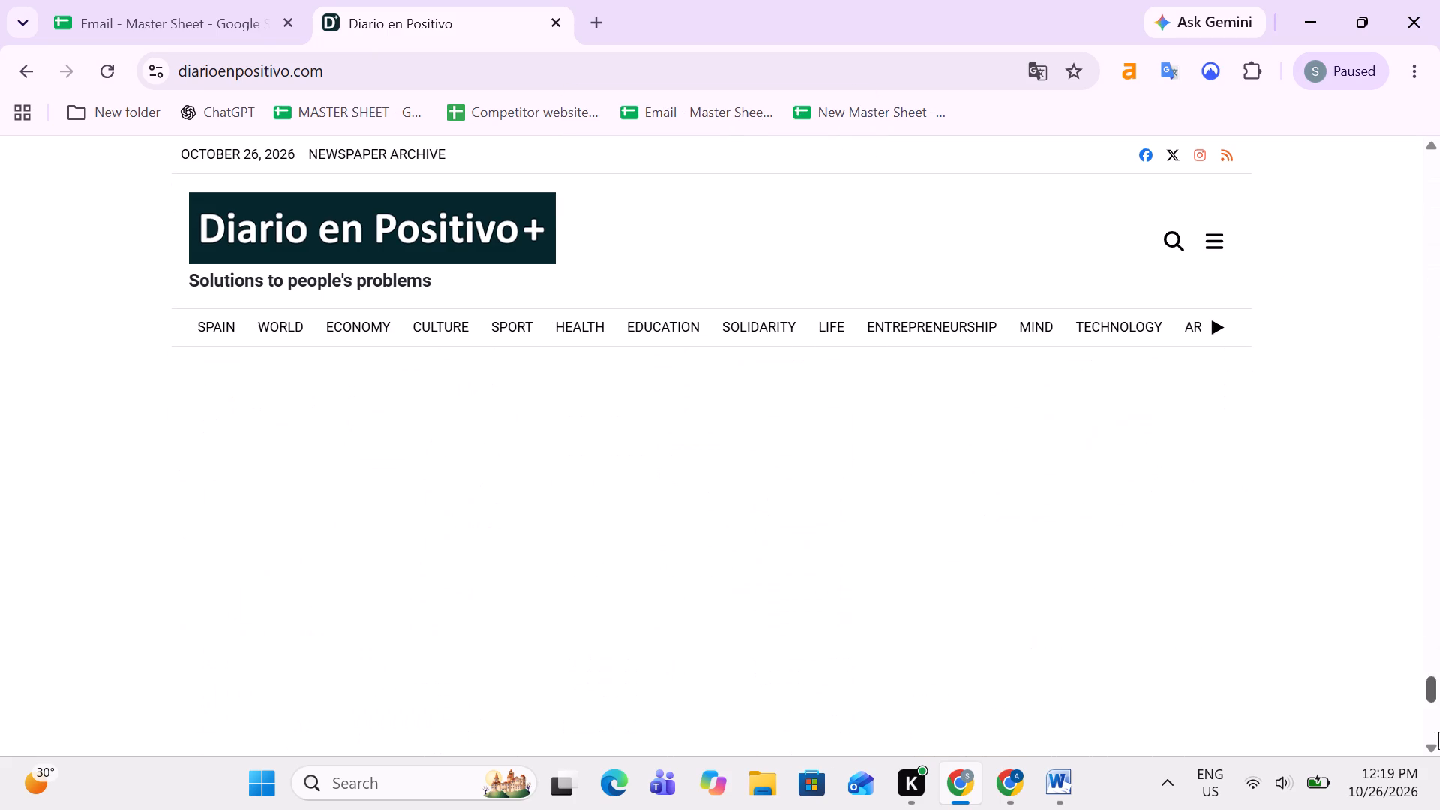
Open the Advertising page linked in the Diario en Positivo footer and examine it for contact details.
left_click_drag(1438, 732, 1438, 742)
scroll(736, 673, "up", 2)
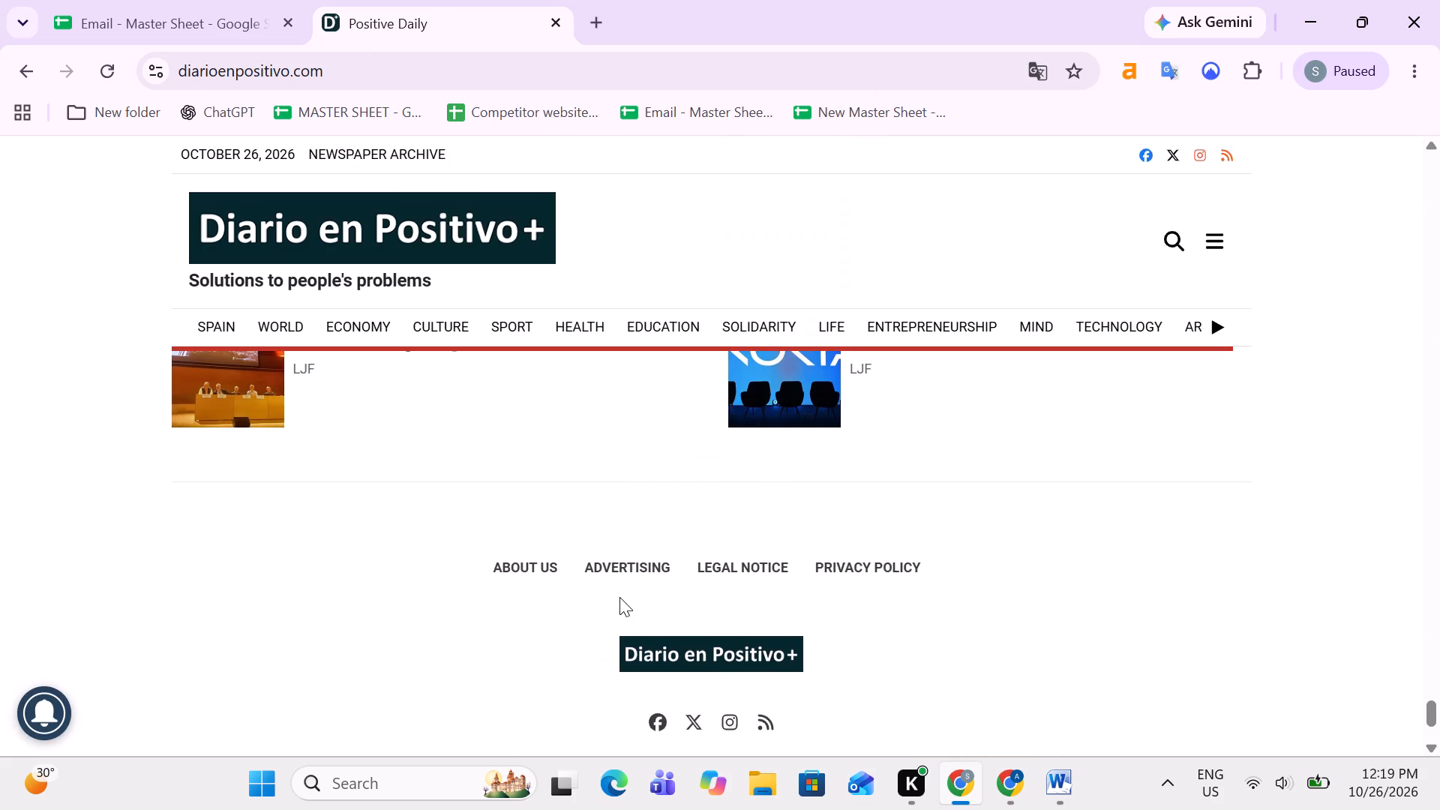
left_click(620, 567)
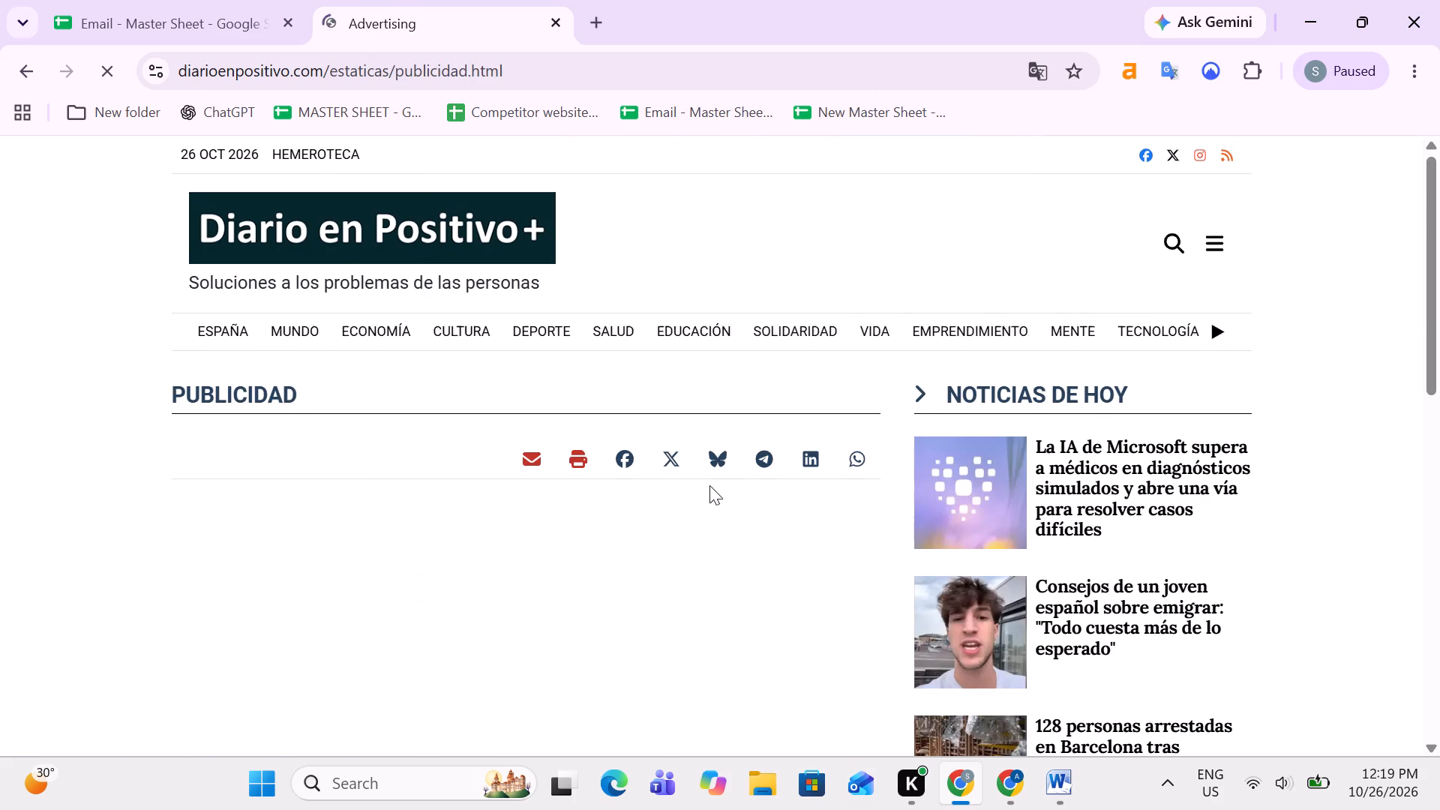
scroll(691, 499, "down", 5)
scroll(431, 557, "down", 2)
scroll(540, 592, "down", 2)
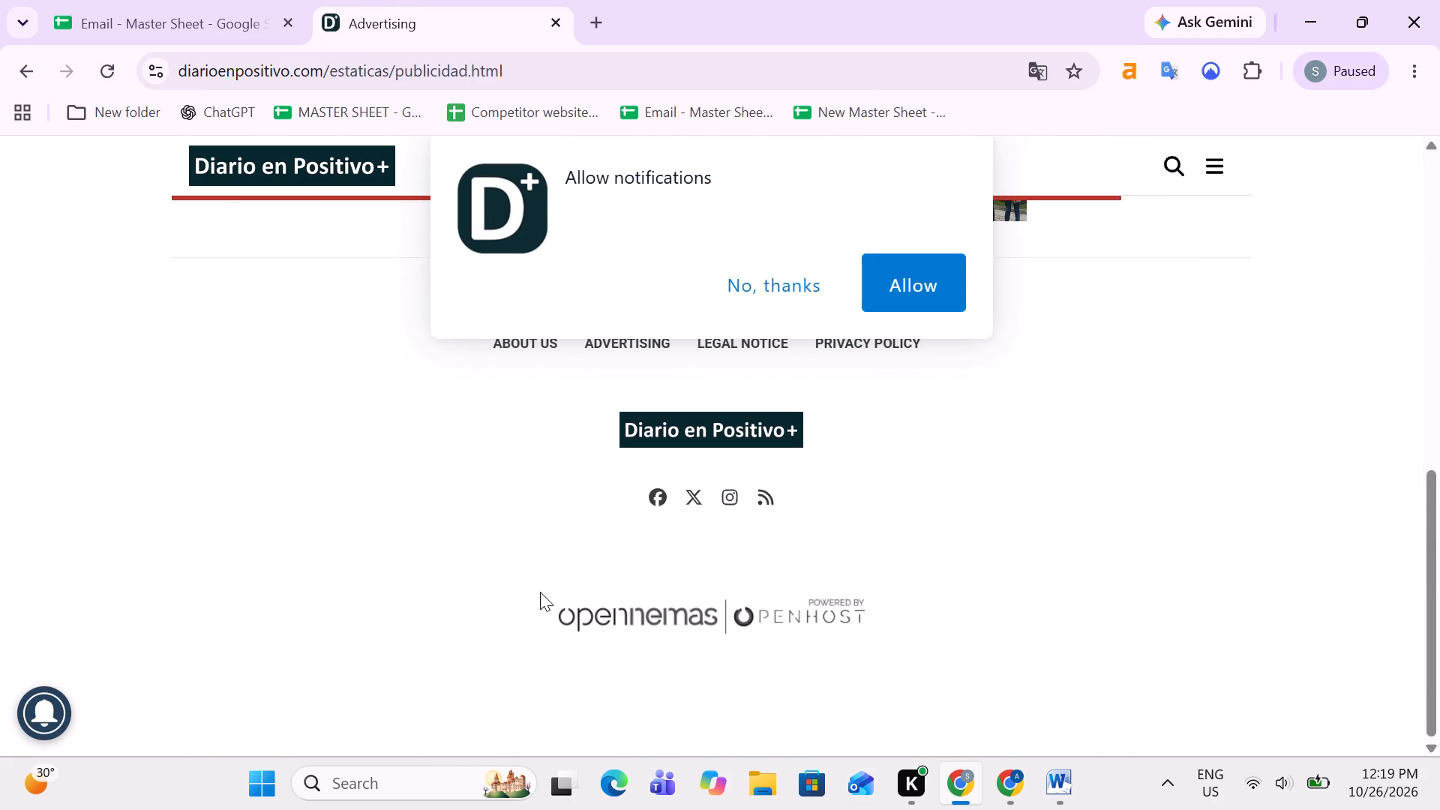
scroll(546, 599, "down", 2)
scroll(548, 602, "up", 7)
scroll(540, 491, "up", 4)
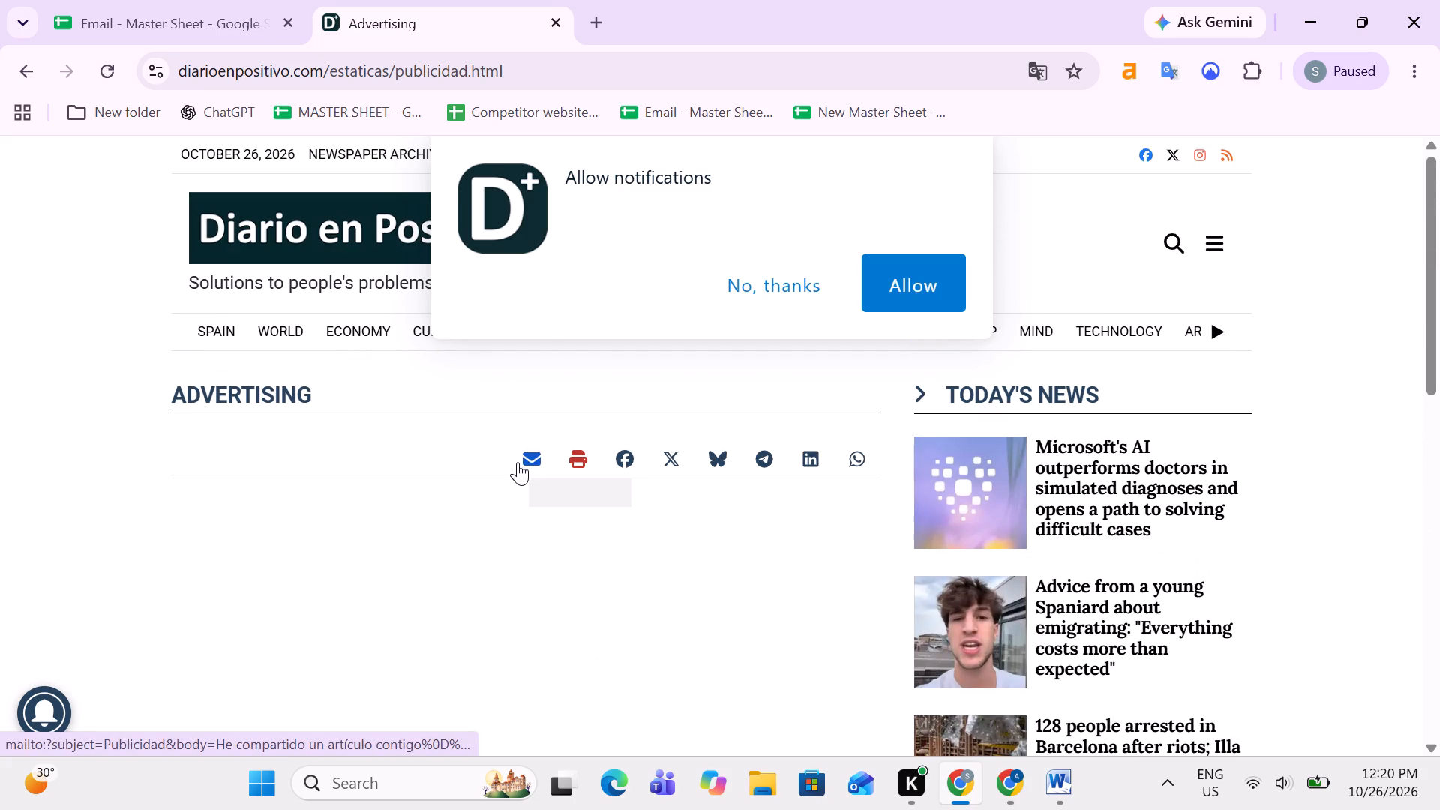
Try to open the email sharing link beneath the Advertising heading.
left_click(535, 470)
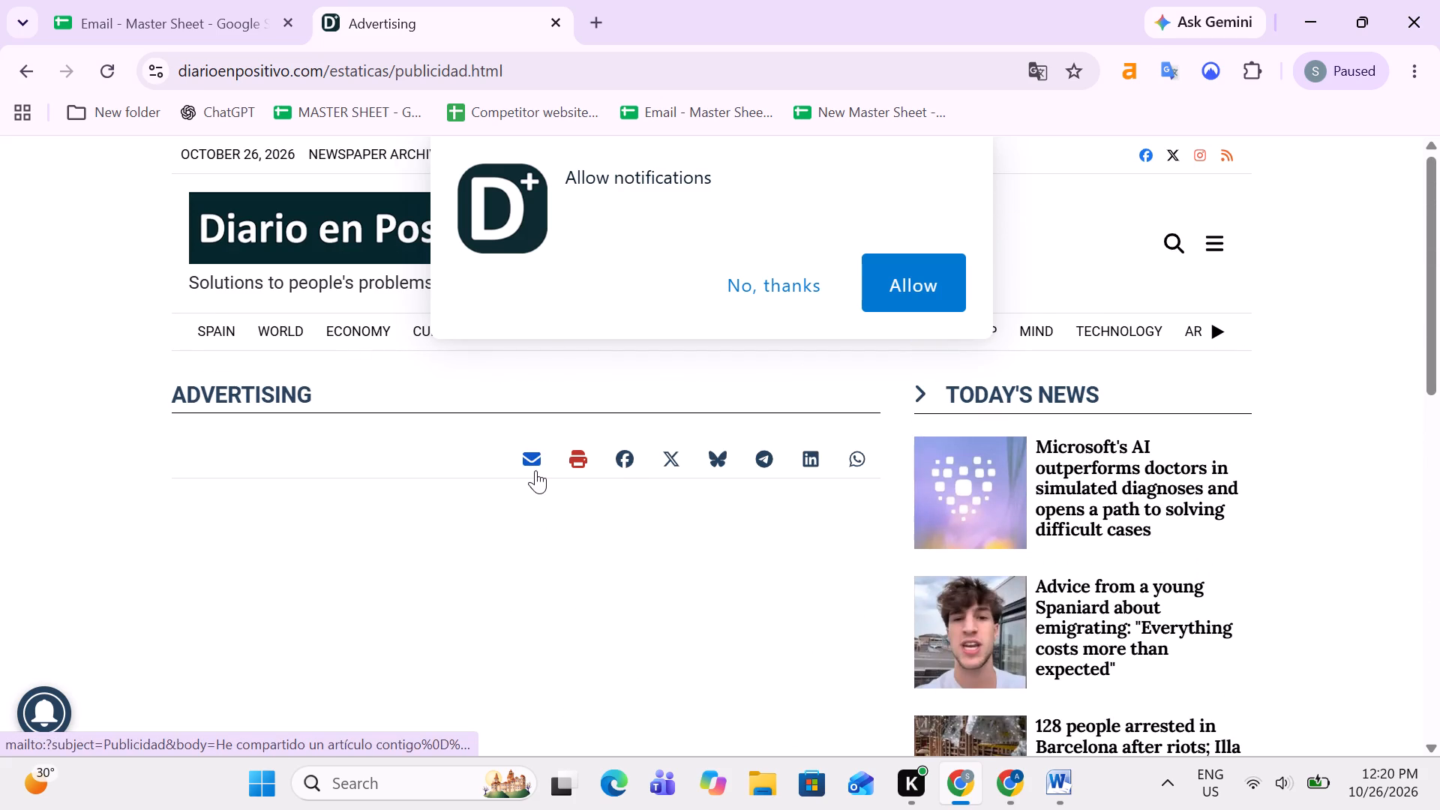
left_click(533, 459)
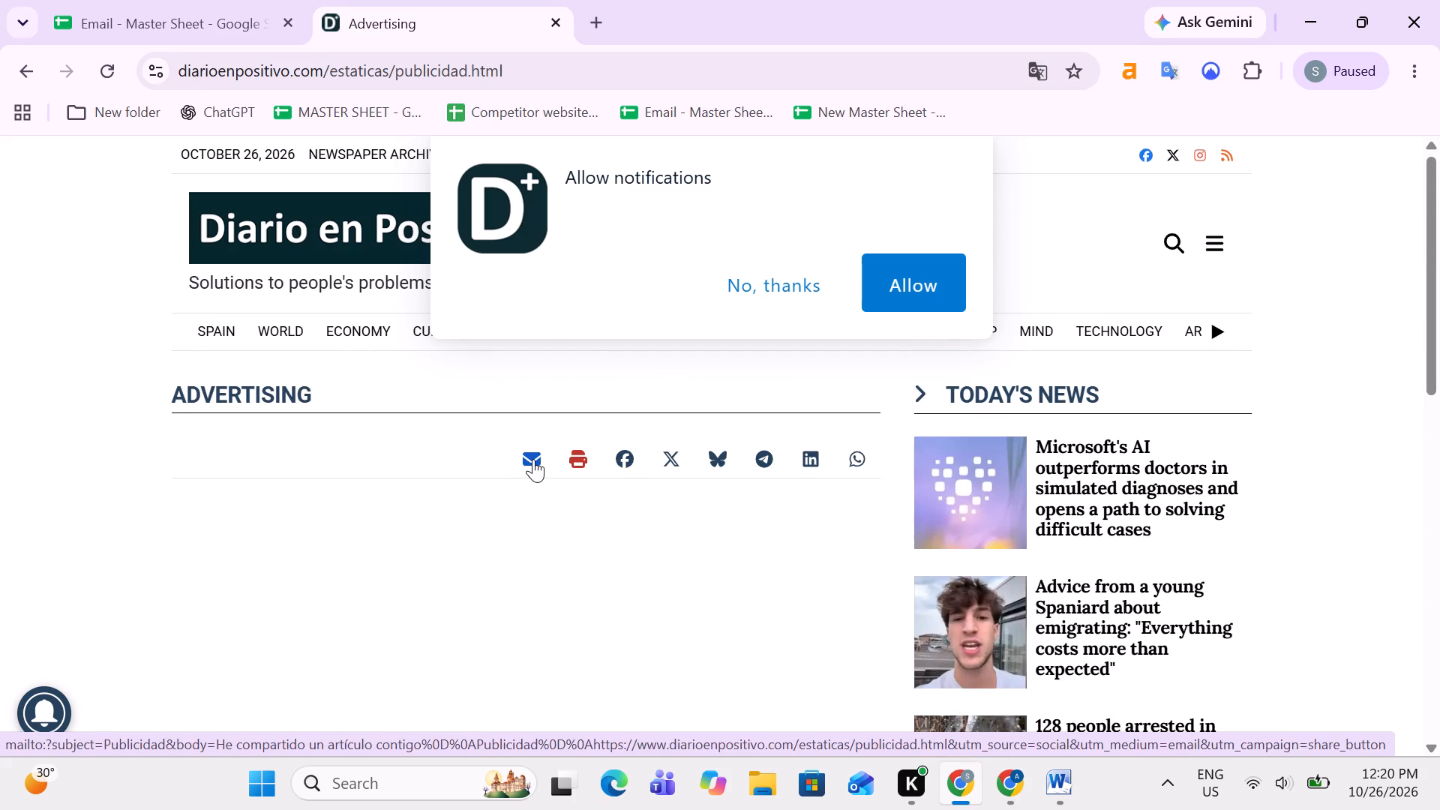
Open the site's About Us page from the footer and examine its text for contact information.
scroll(586, 574, "down", 10)
scroll(585, 579, "up", 2)
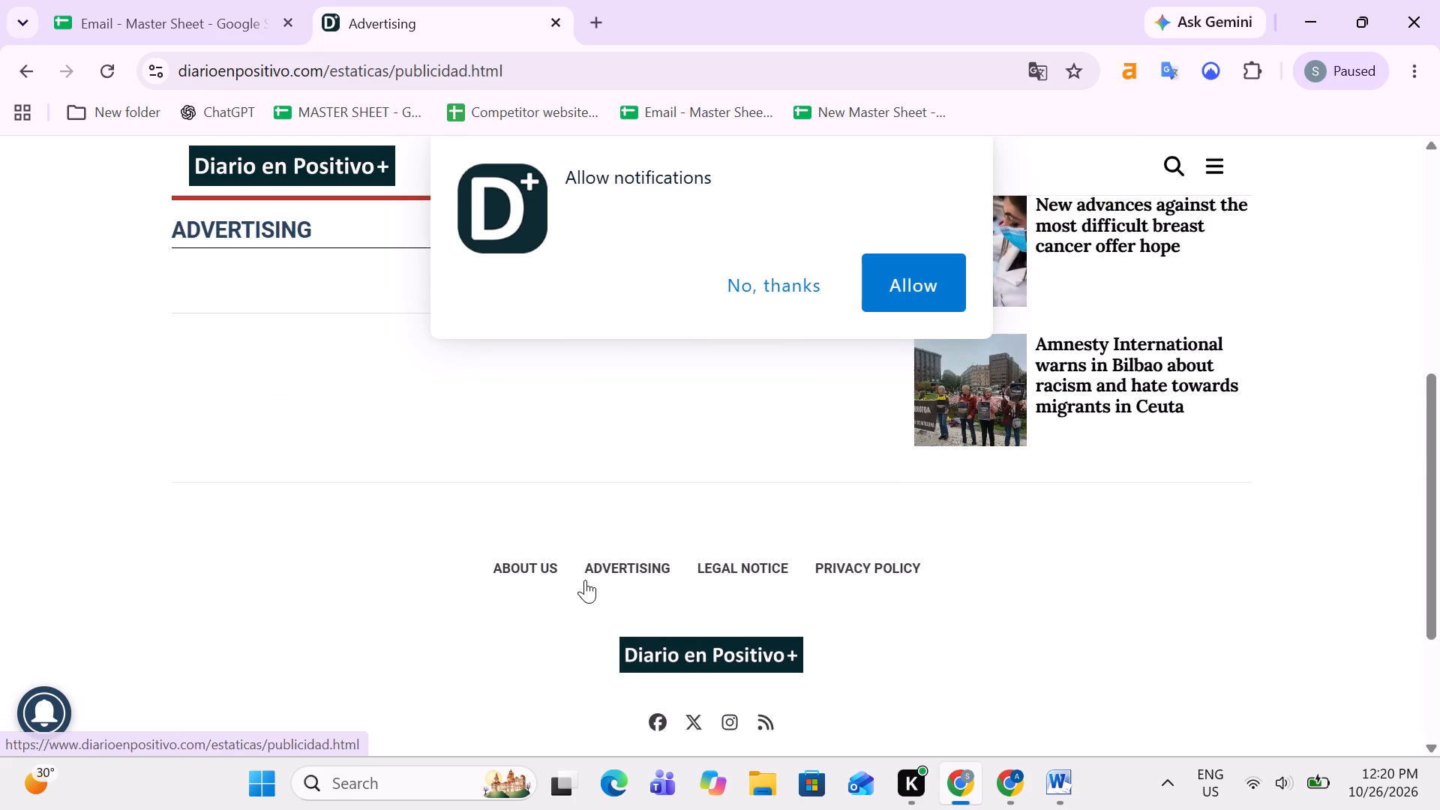
left_click(523, 563)
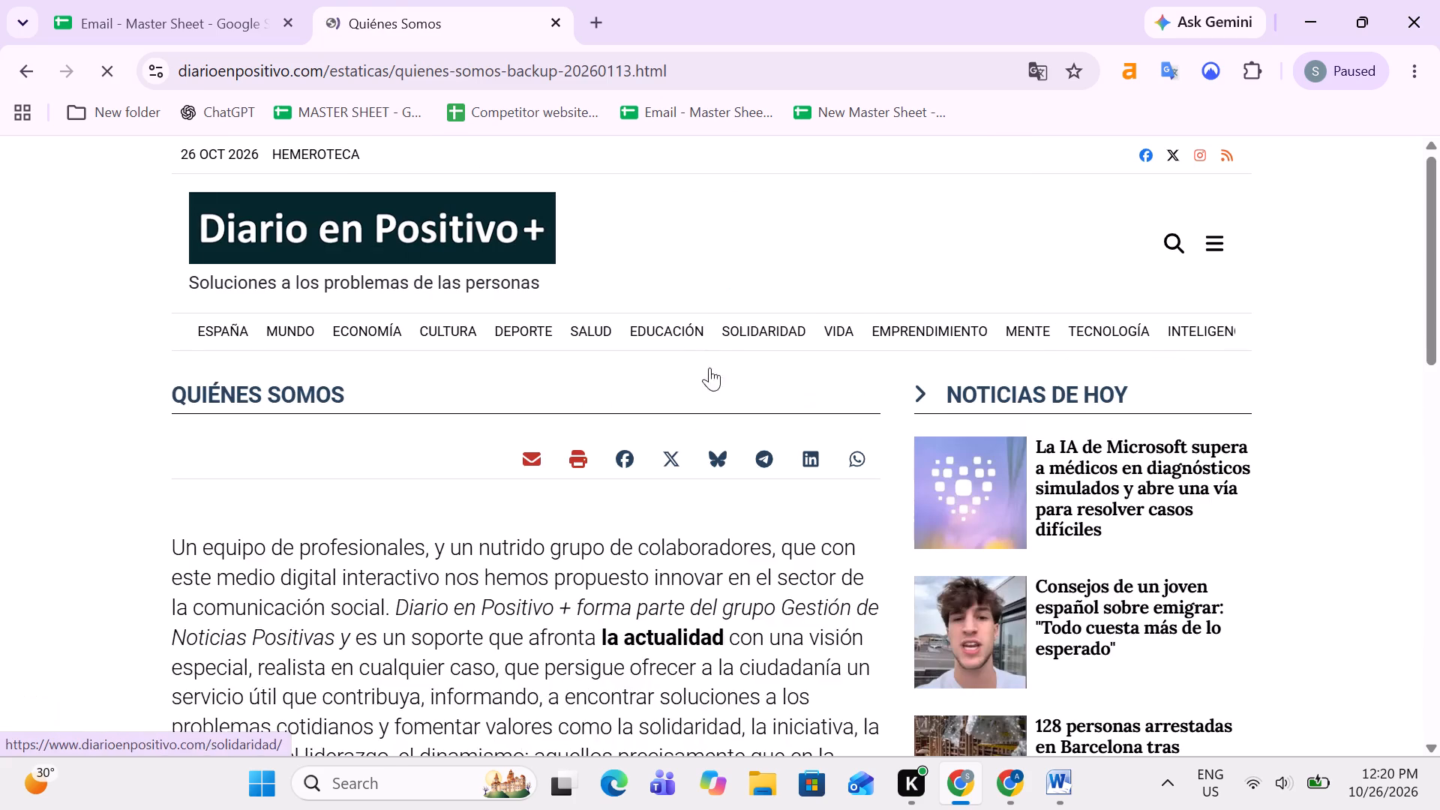
scroll(648, 515, "down", 7)
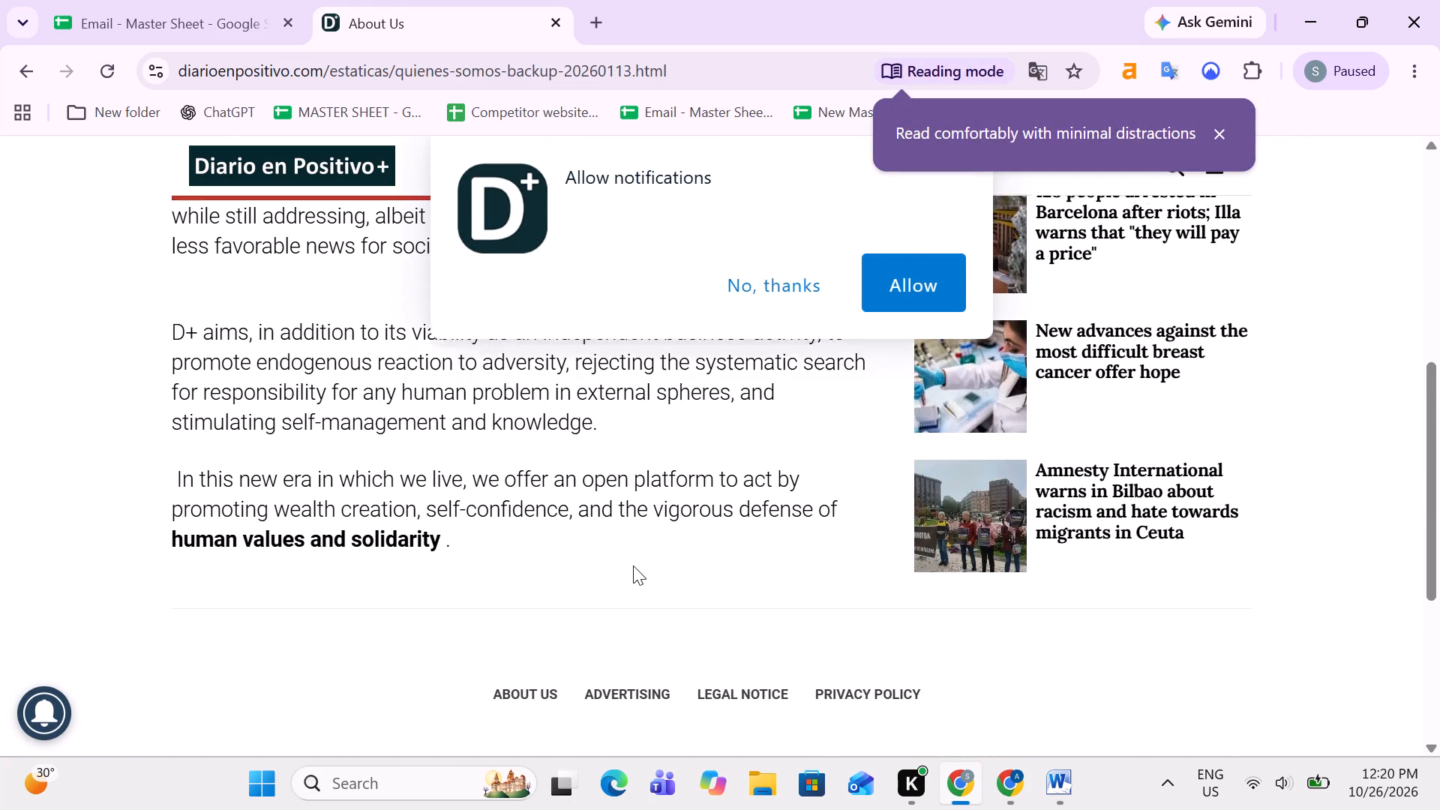
scroll(633, 565, "down", 4)
Return to the master sheet and set the niche of diarioenpositivo.com to News.
left_click(274, 0)
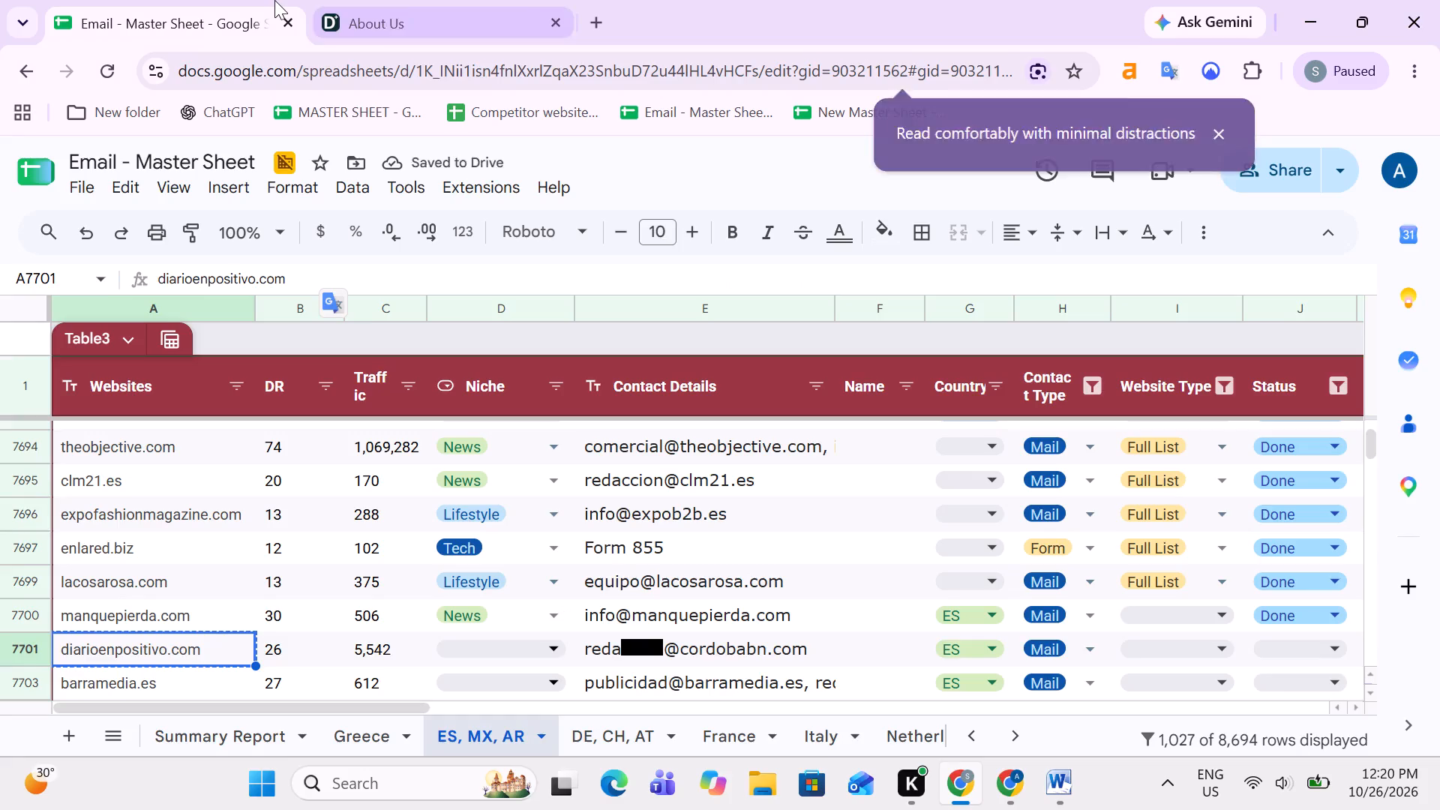
key("Right")
key("Right")
key("Right")
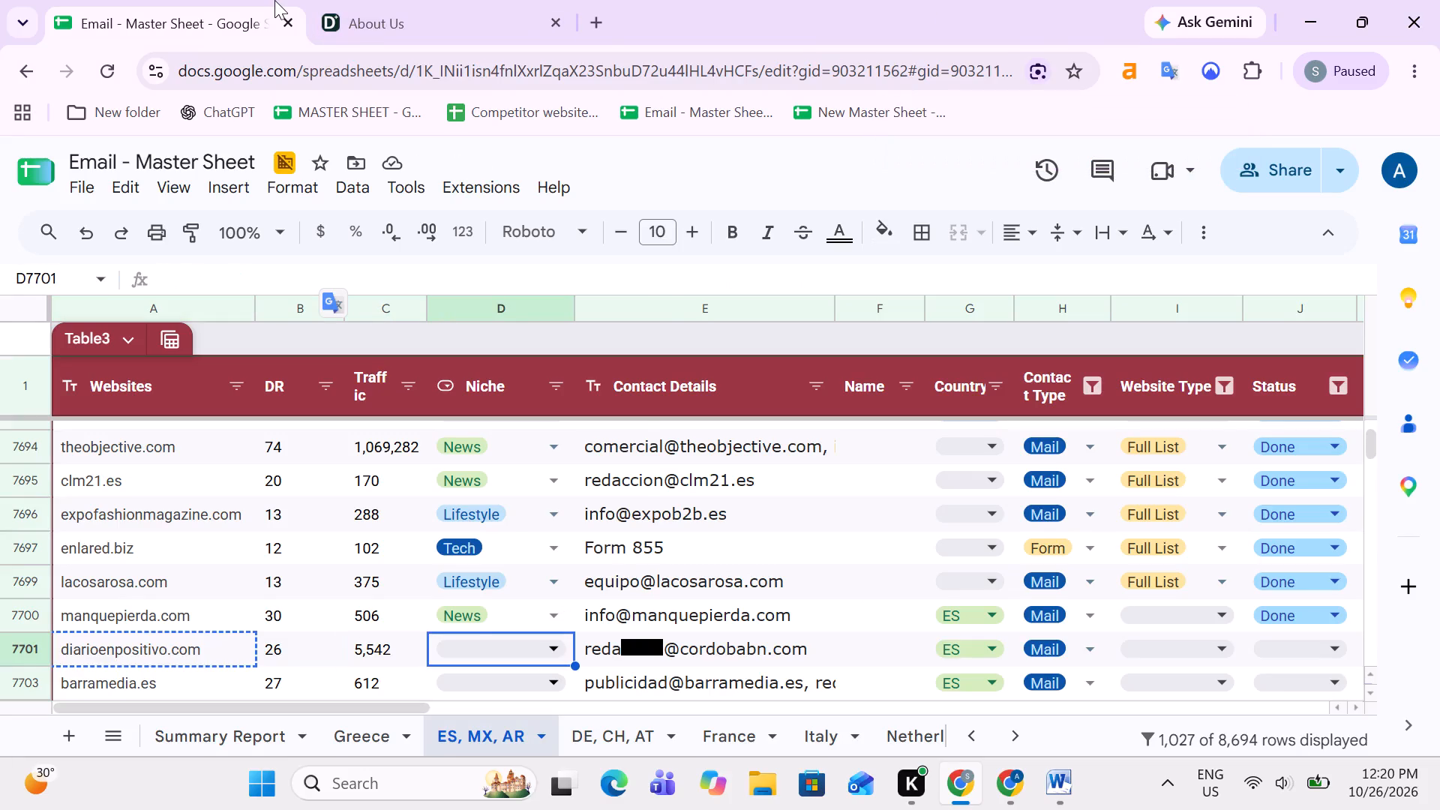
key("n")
key("Down")
key("Return")
key("Up")
Select the full contact email text in the Contact Details cell of the diarioenpositivo.com row.
key("Right")
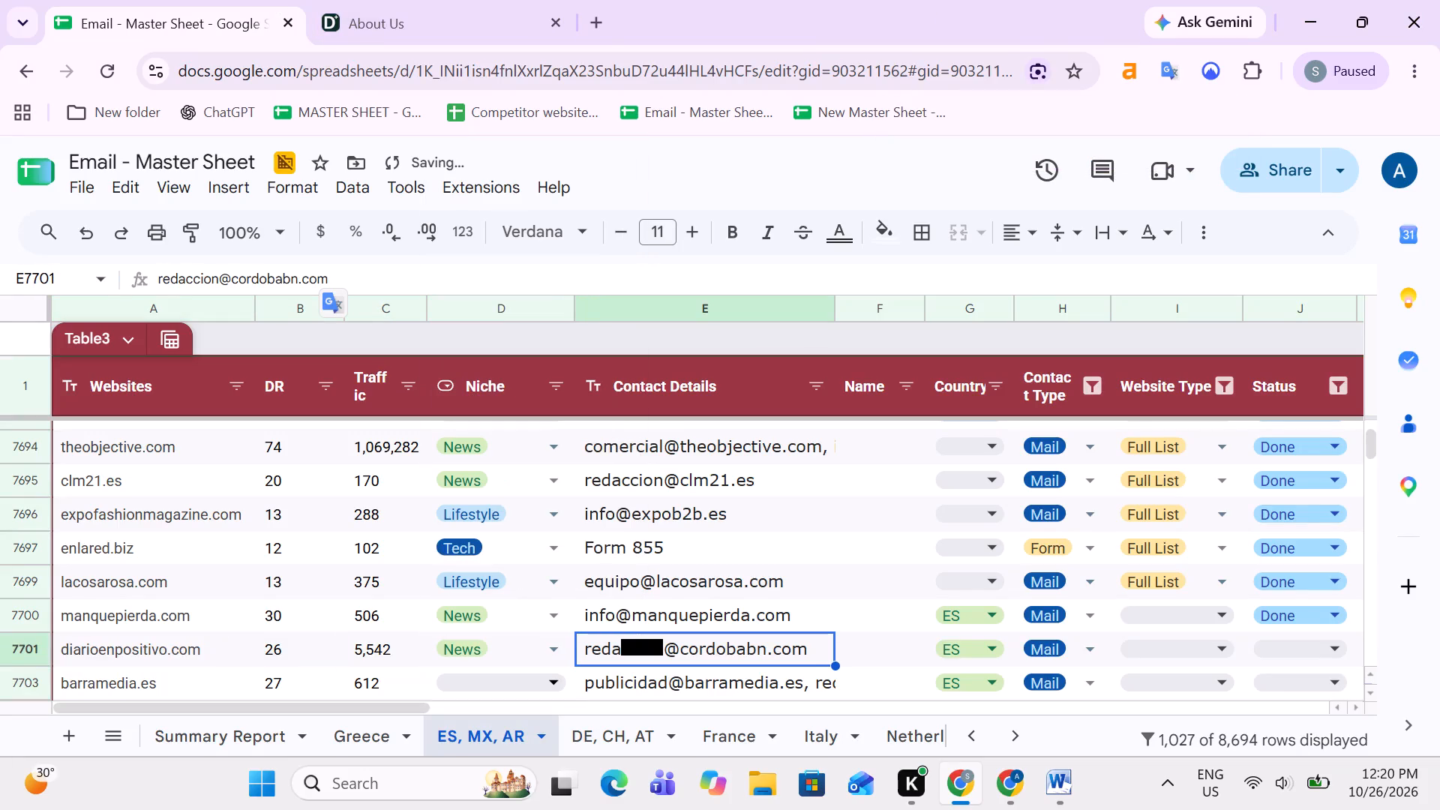
triple_click(289, 277)
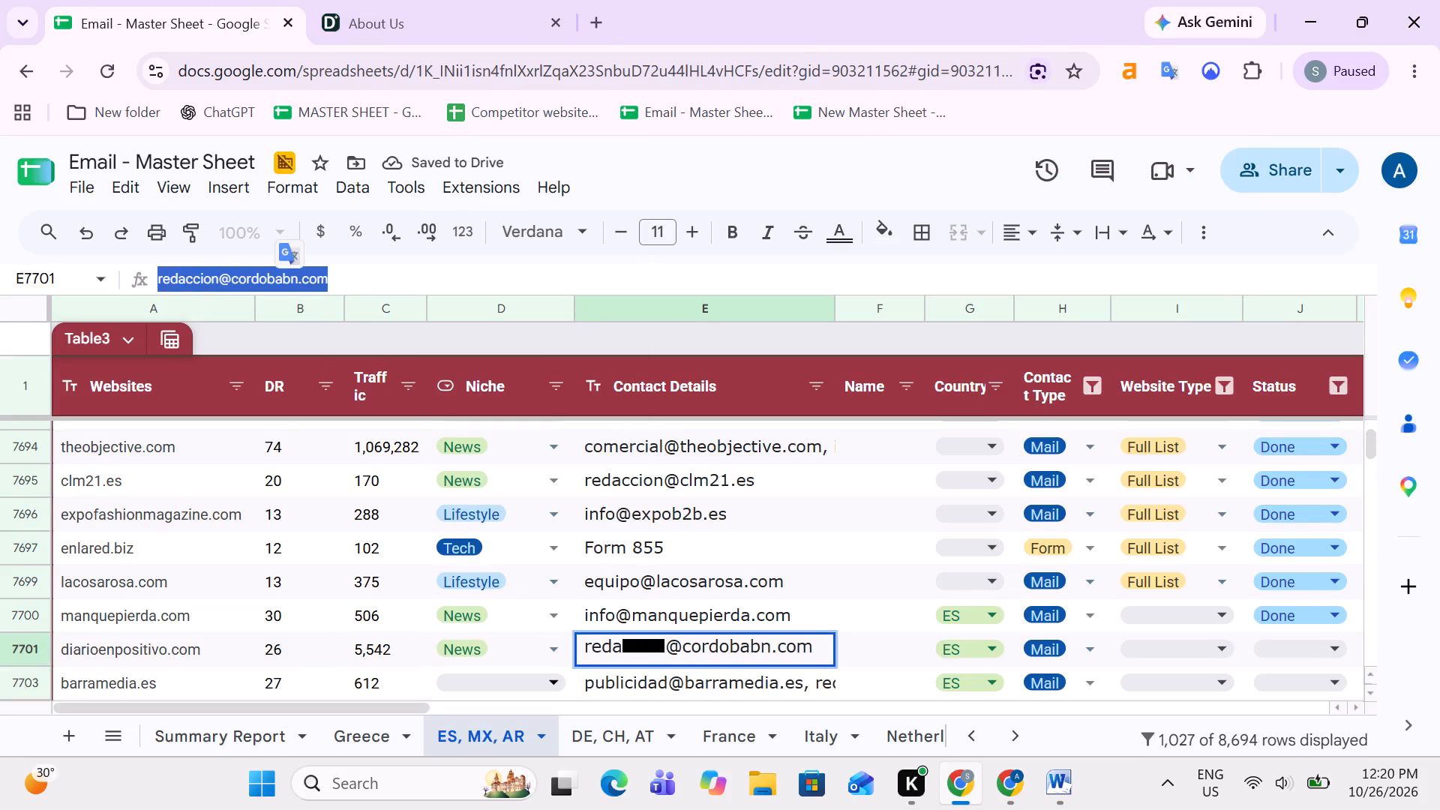
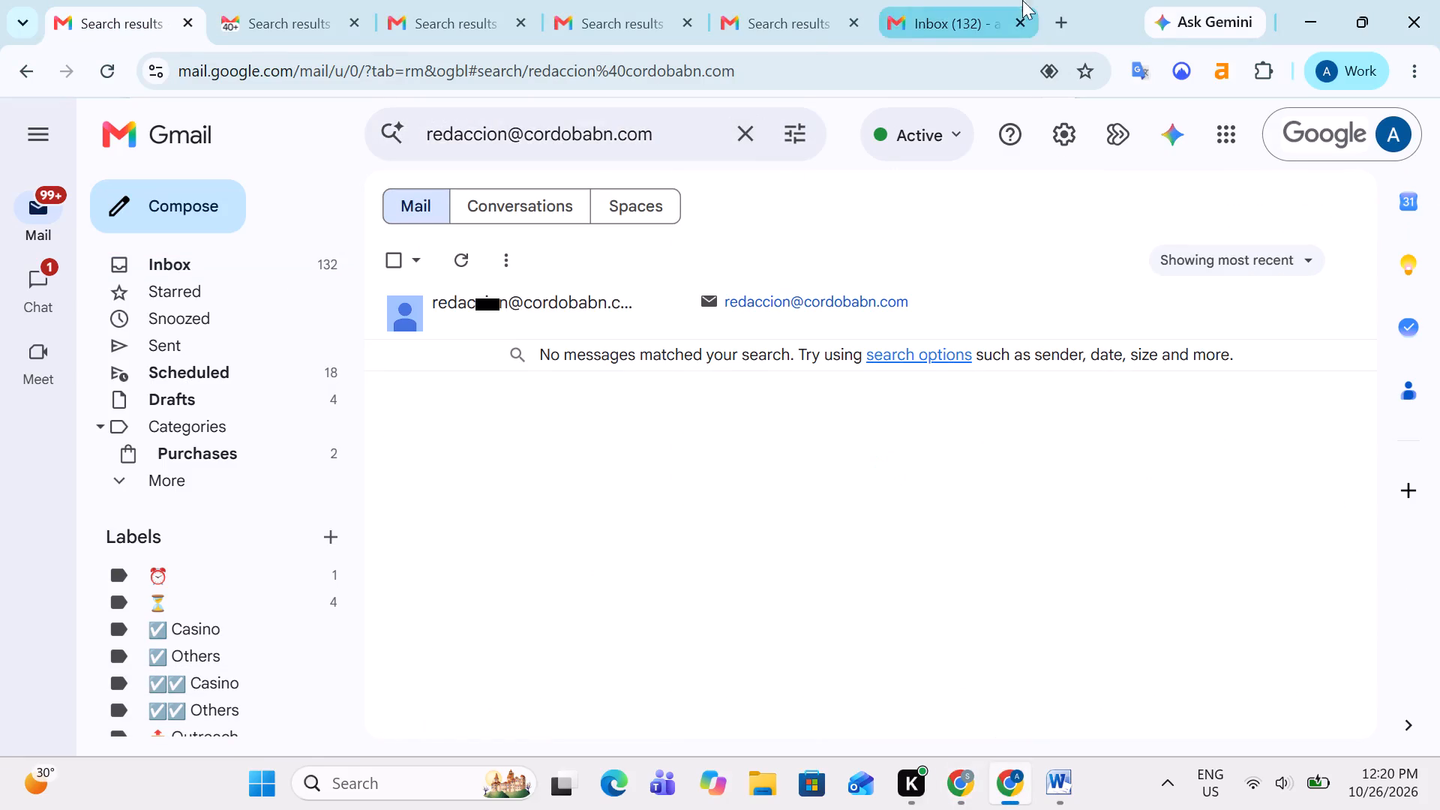
Search the second mailbox for the copied cordobabn.com editorial address.
left_click(289, 0)
left_click(719, 140)
key("ctrl+v")
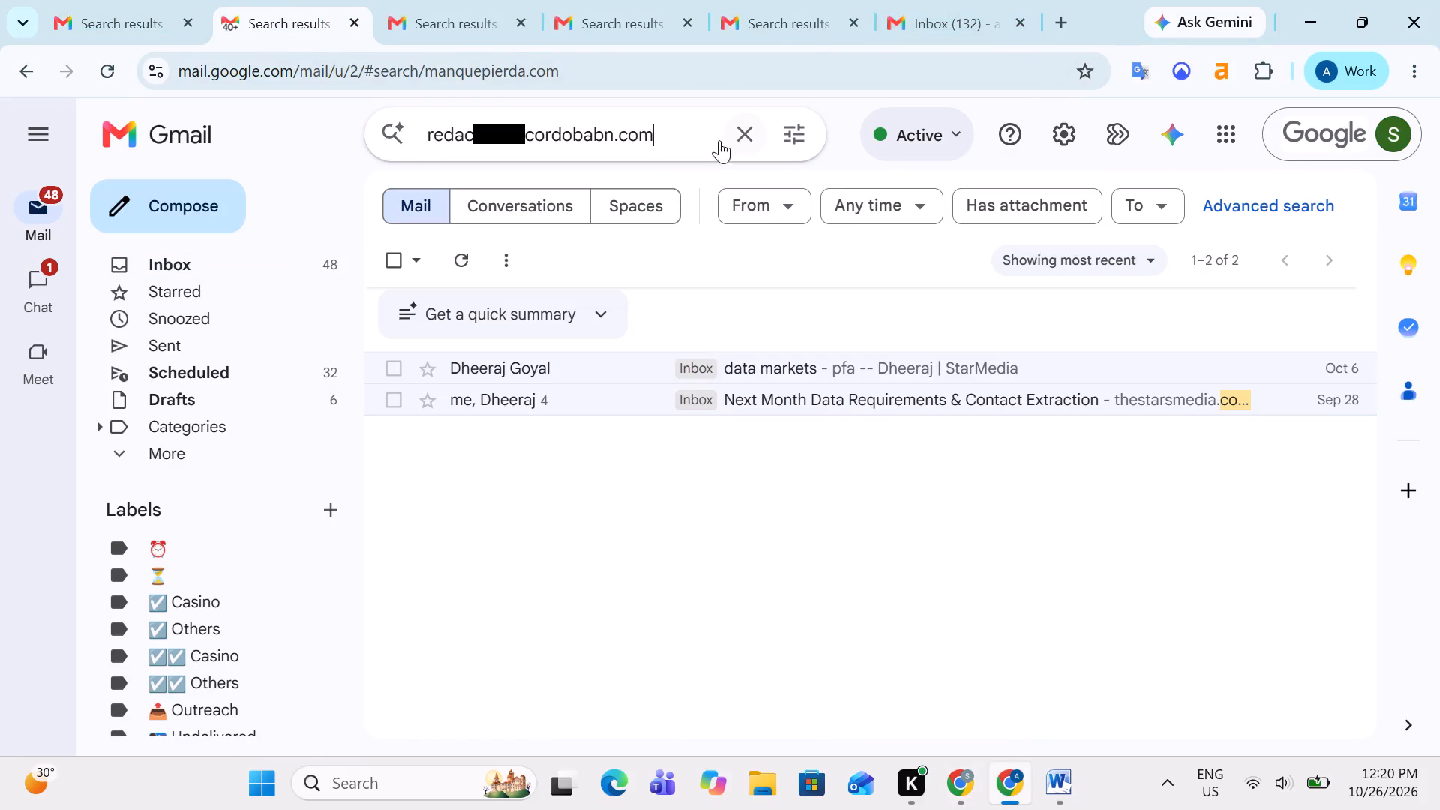
key("Return")
scroll(719, 140, "up", 1)
left_click(437, 0)
left_click(285, 37)
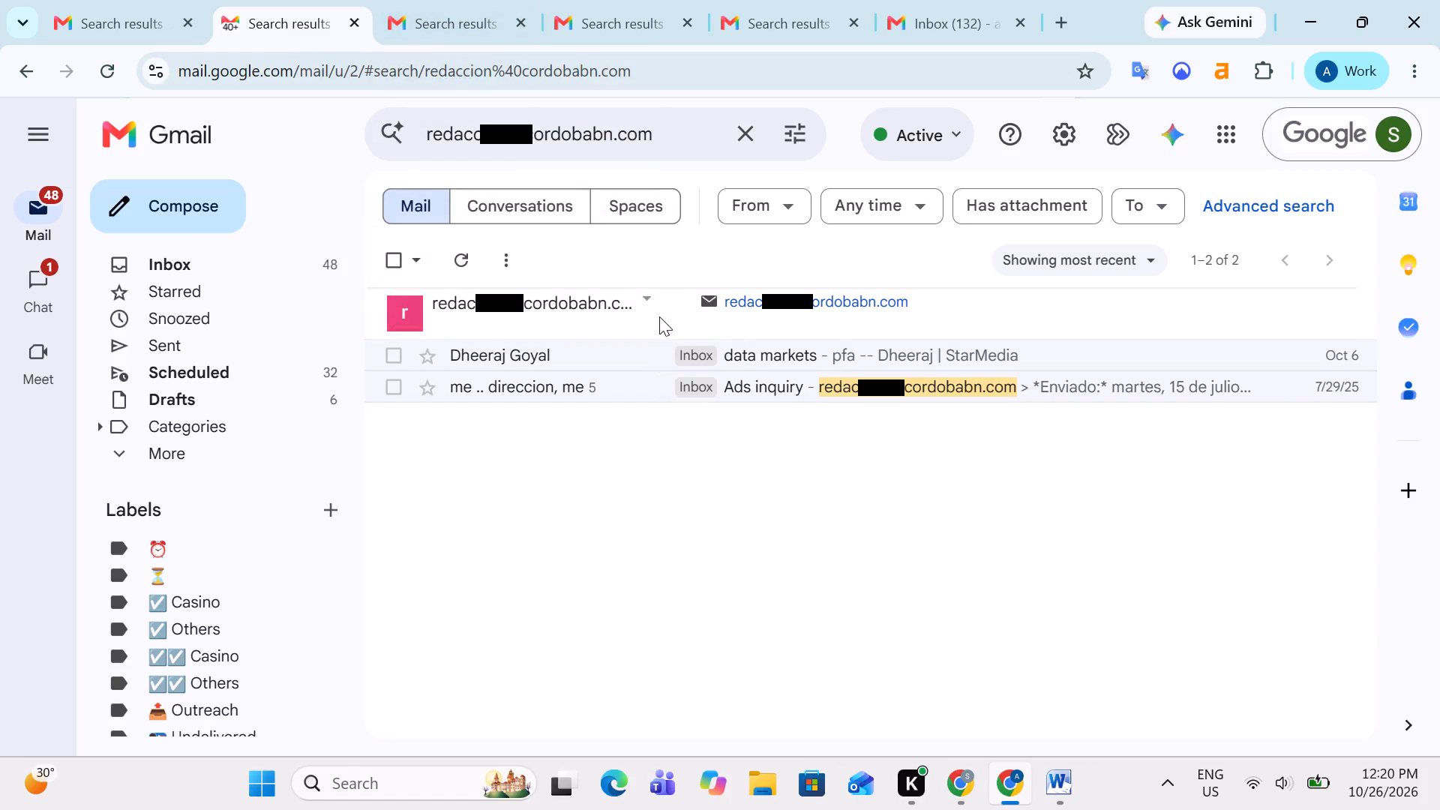
Refine the second mailbox's search to an exact match by enclosing the cordobabn.com editorial address in quotation marks.
left_click(673, 121)
key("BackSpace")
key("shift+quotedbl")
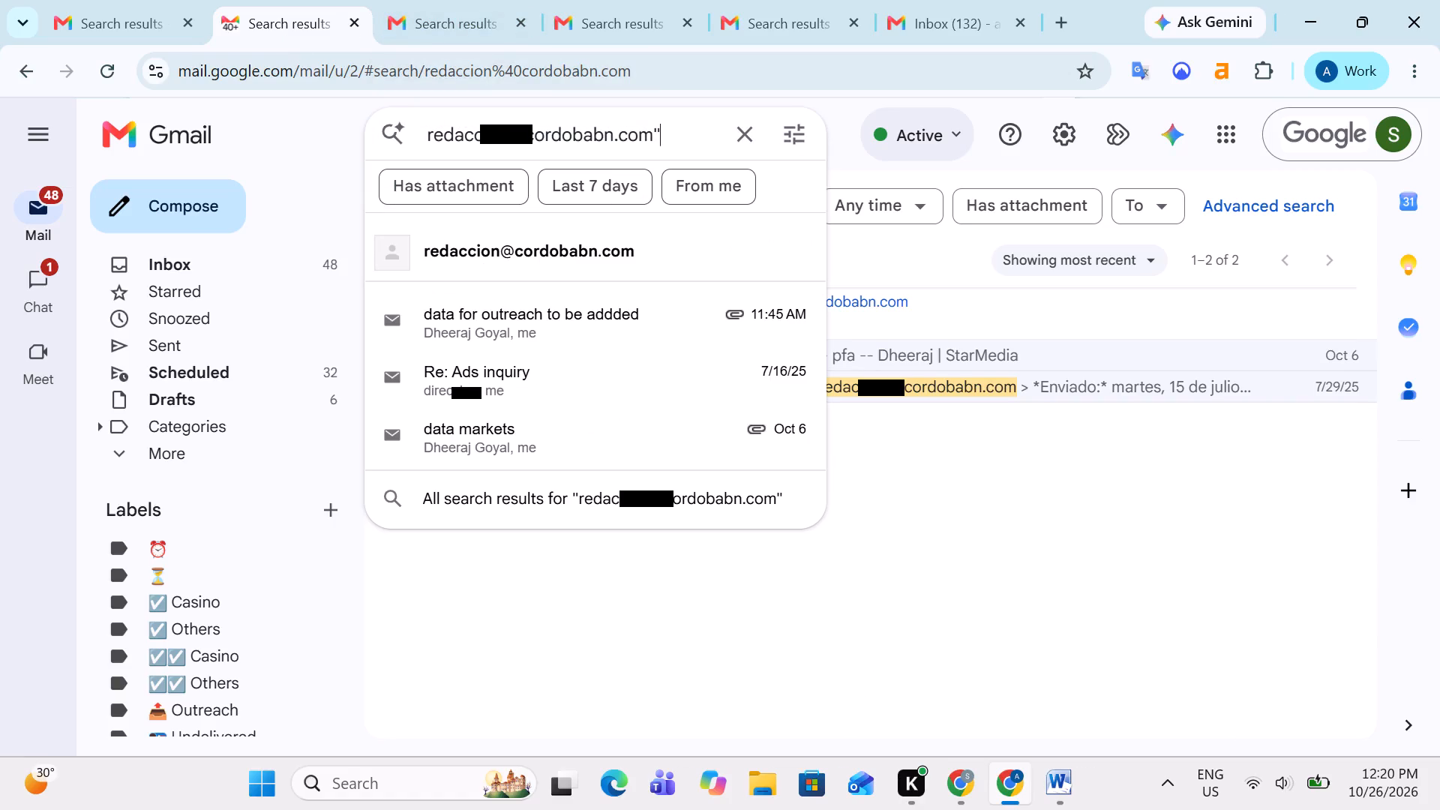
key("Left")
key("Left")
key("Left")
key("Left")
key("Left")
key("Left")
key("Left")
key("Left")
key("Left")
key("Left")
key("Left")
key("Left")
key("Left")
key("Left")
key("Left")
key("Left")
key("Left")
key("Left")
key("Left")
key("Left")
key("shift+quotedbl")
key("Return")
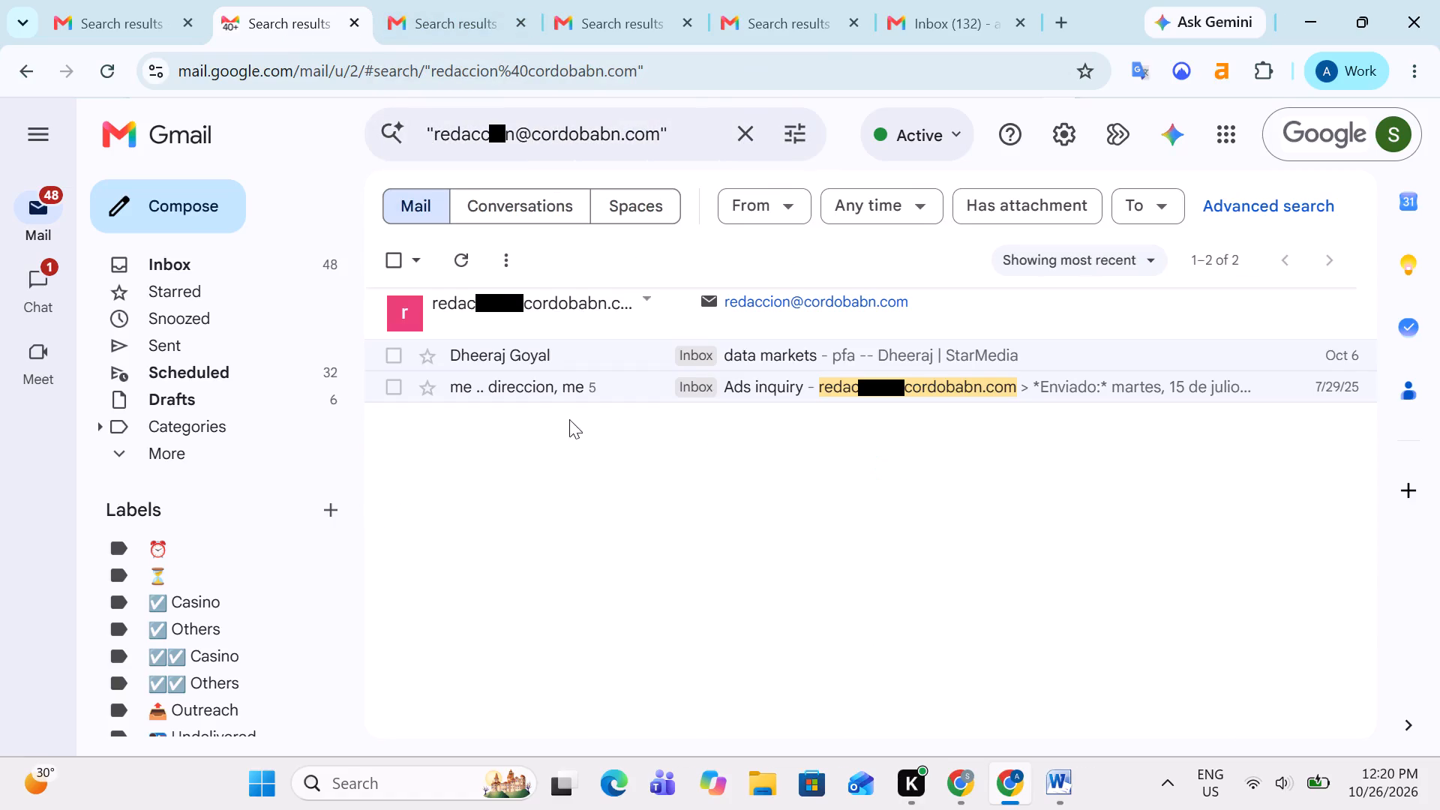
left_click(559, 404)
left_click(553, 388)
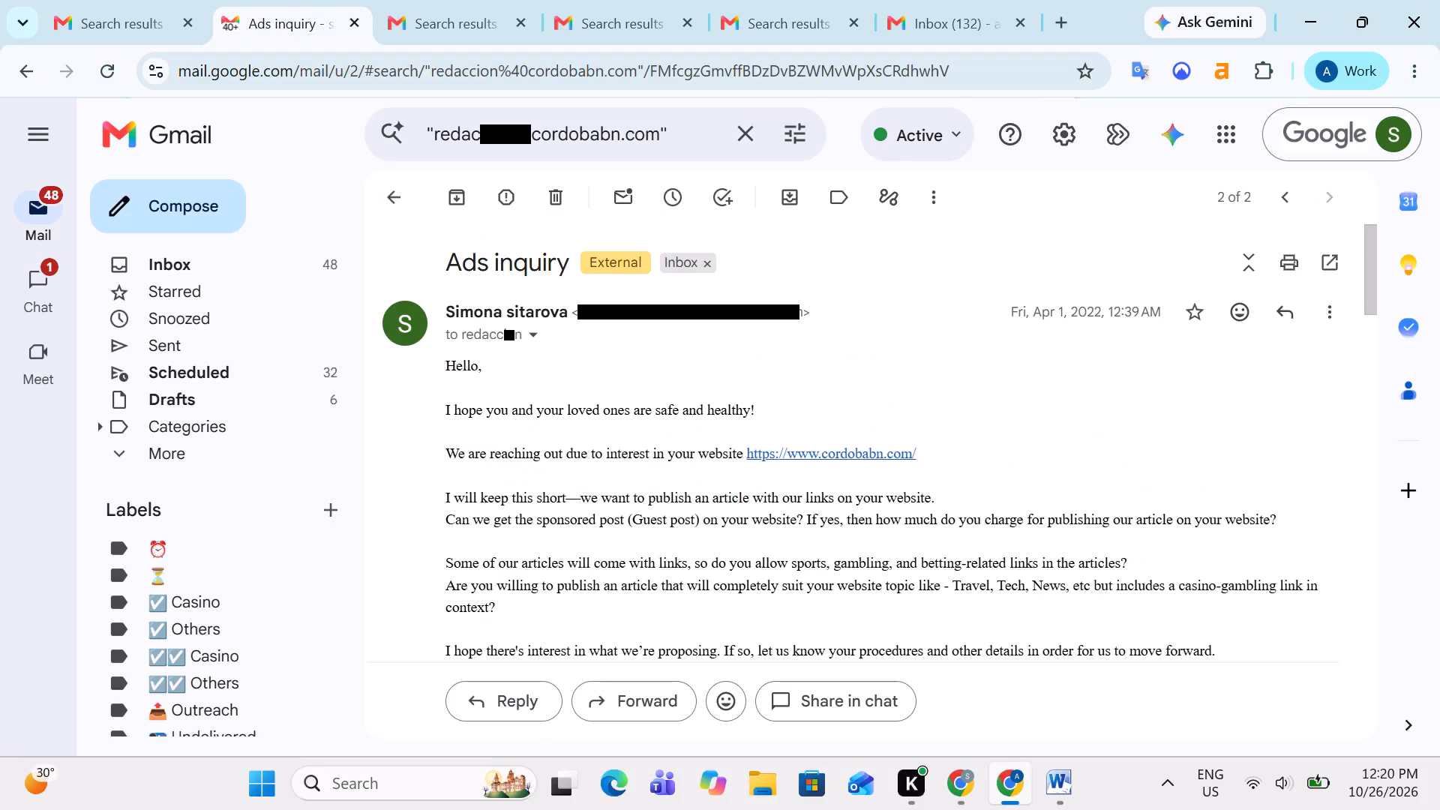
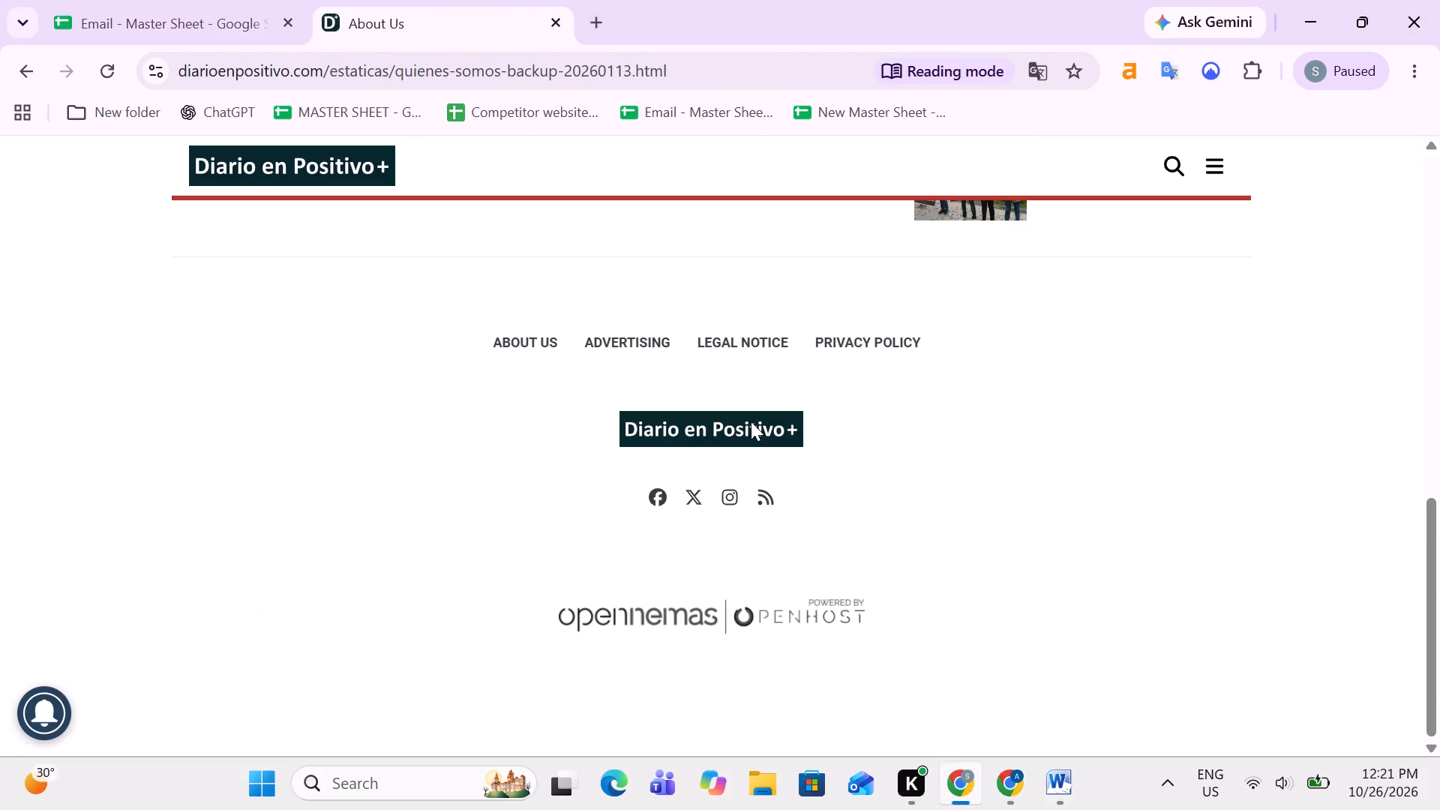
Open the Diario en Positivo privacy policy and read through its text for contact details.
left_click(866, 338)
scroll(877, 448, "down", 4)
scroll(643, 499, "down", 6)
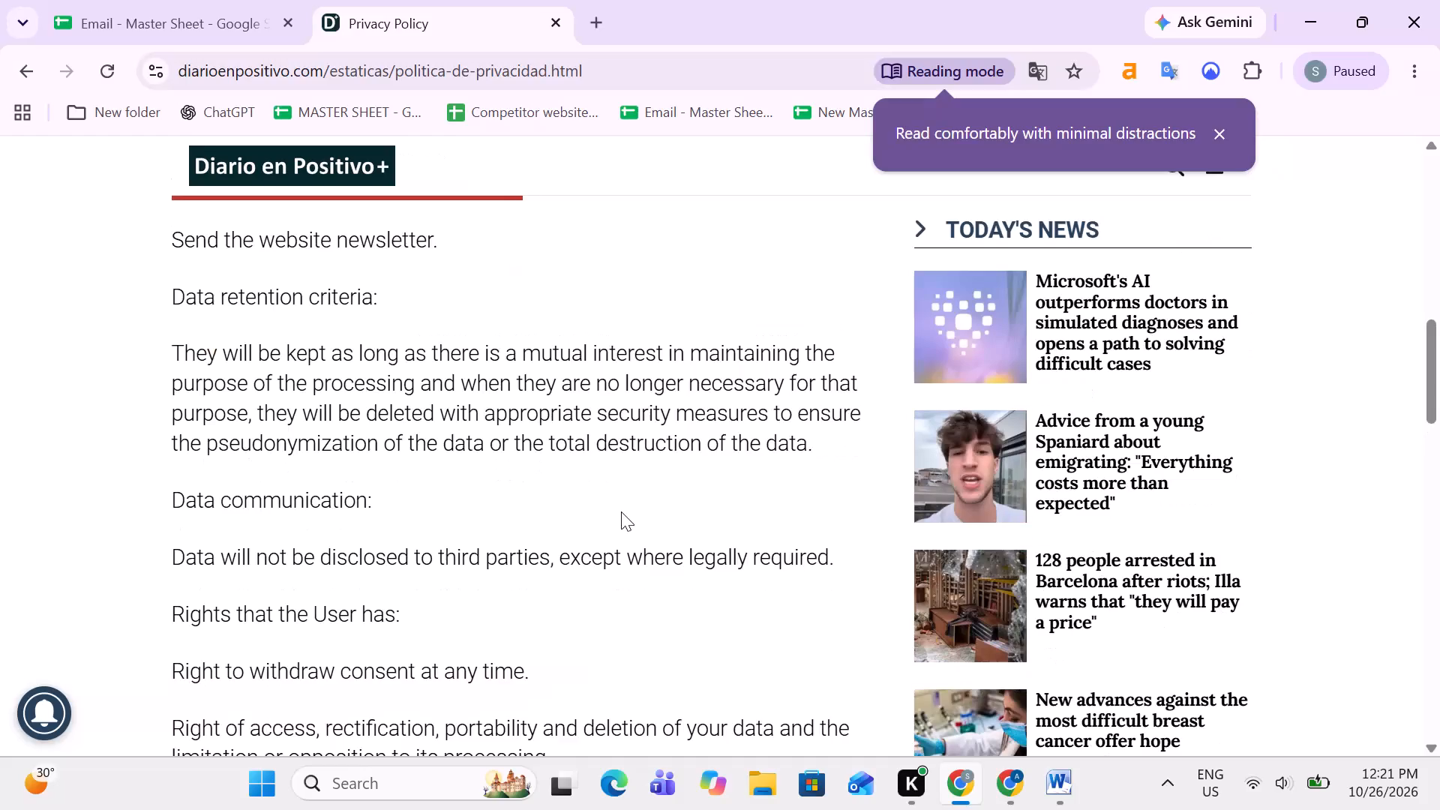
scroll(621, 511, "down", 8)
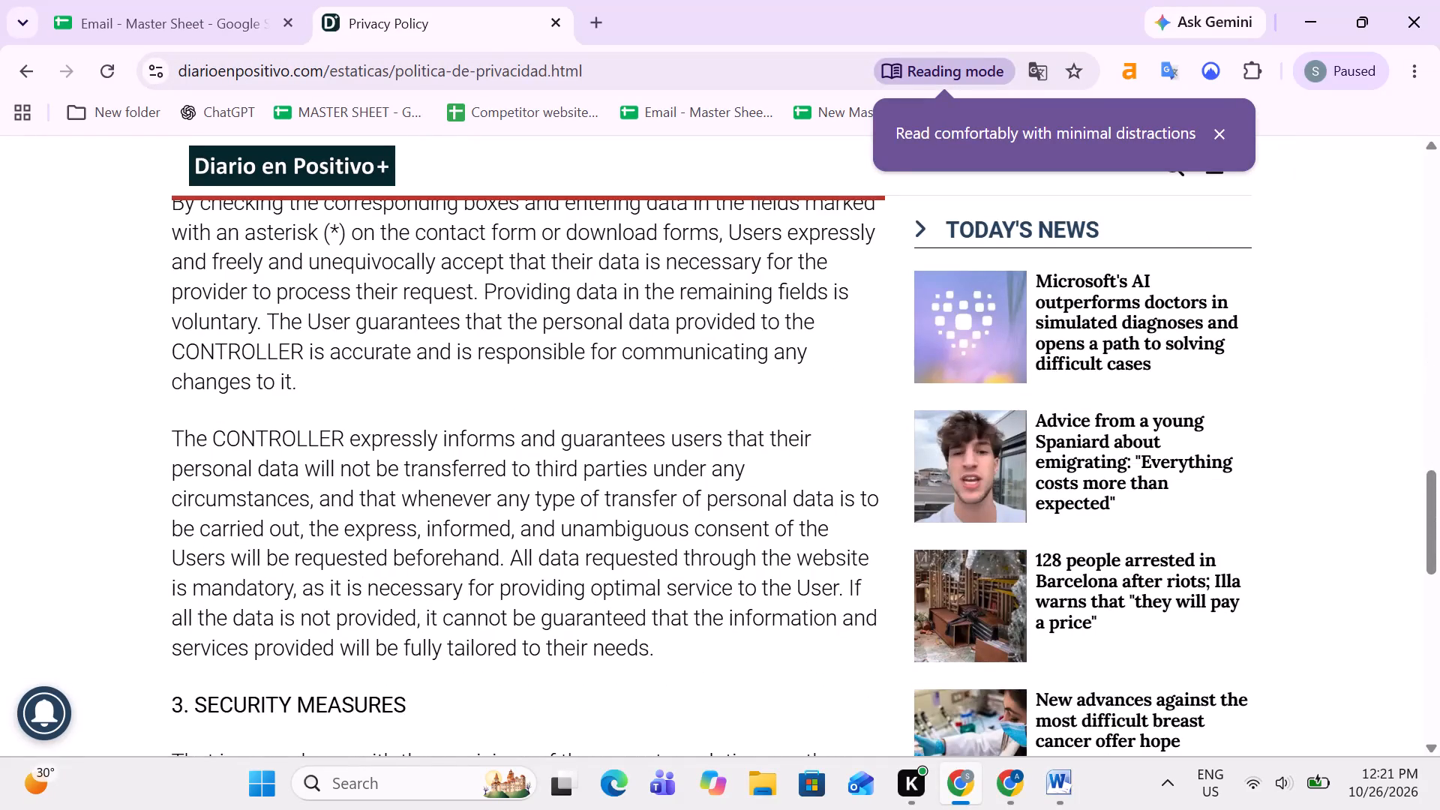
scroll(622, 507, "down", 5)
Start a text search within the privacy policy page, dismissing the reading mode tip and clearing the mistyped 2.
key("ctrl+f")
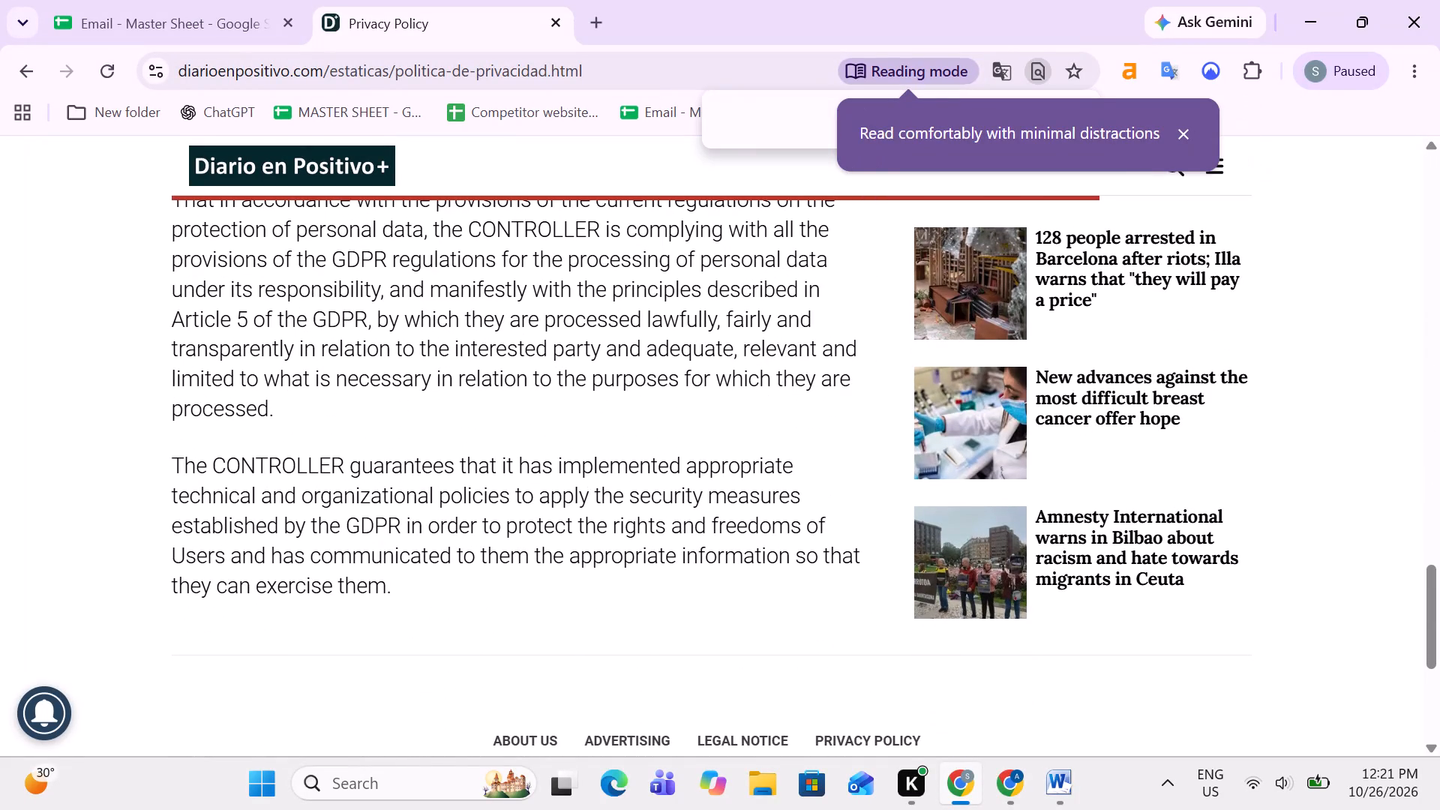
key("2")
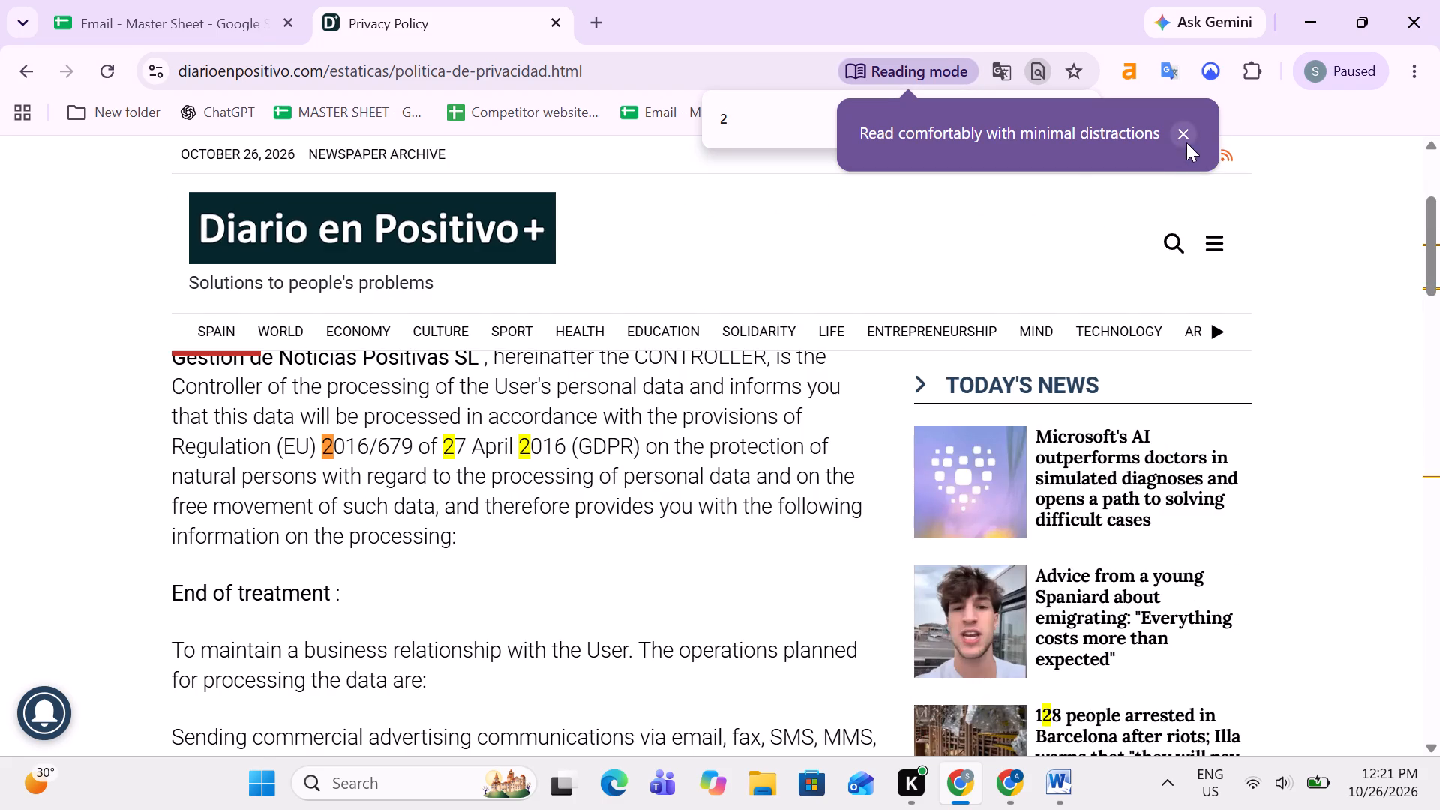
left_click(1186, 142)
key("BackSpace")
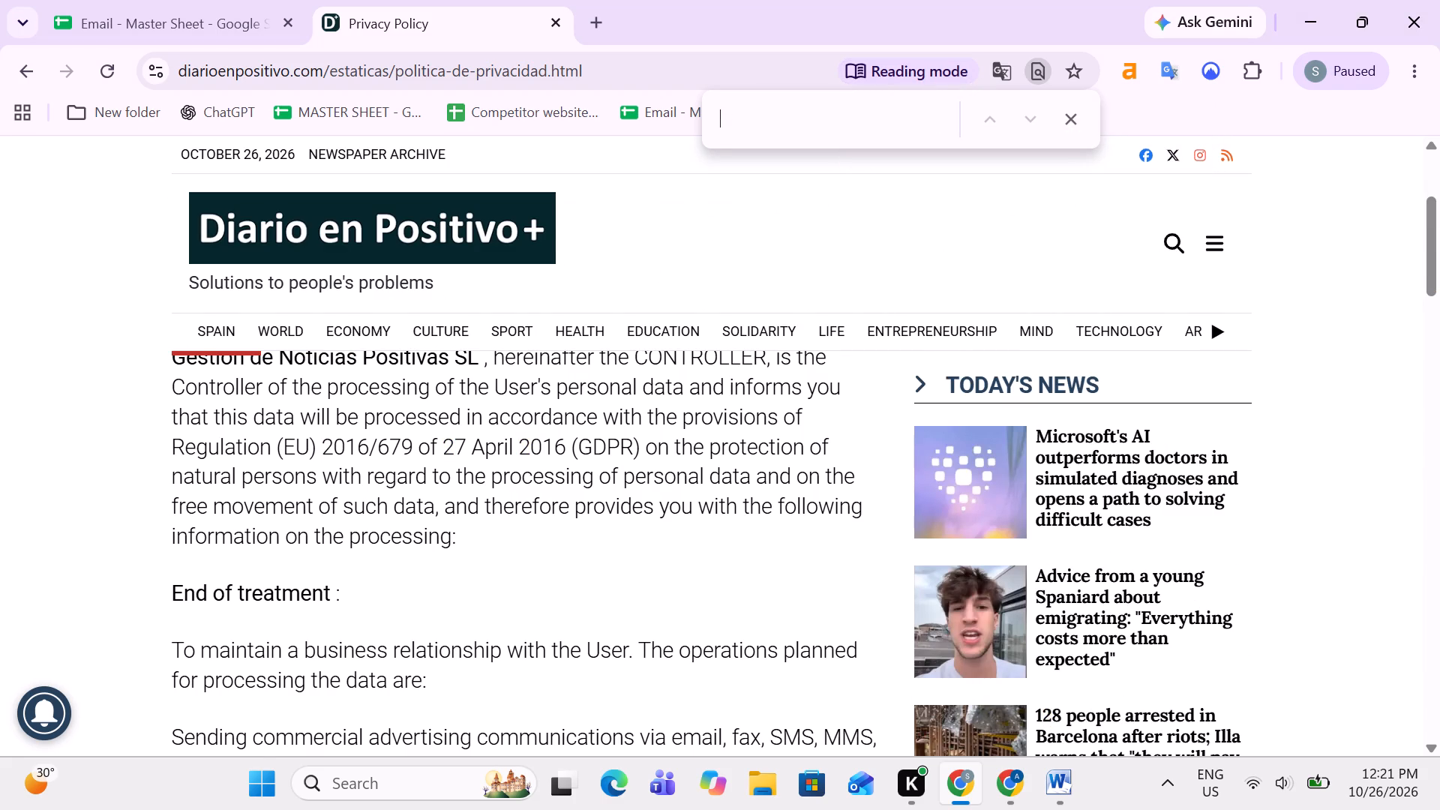
Search the Diario en Positivo privacy policy page for "@" to look for a contact e-mail address.
key("shift+at")
Return to the Diario en Positivo About Us page and look through its text.
left_click(4, 70)
scroll(453, 381, "down", 2)
scroll(722, 598, "up", 6)
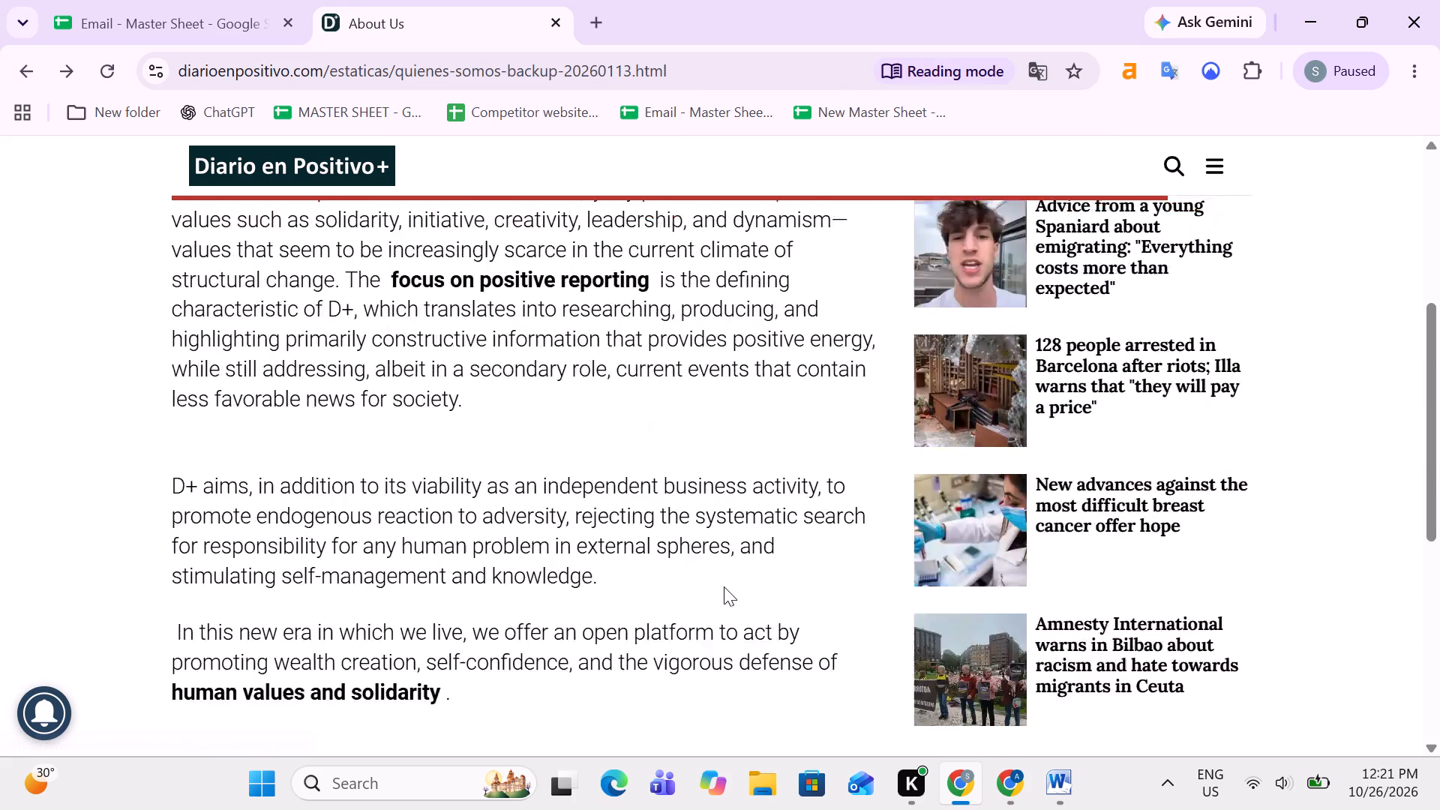
Open the Diario en Positivo Advertising page and check it for contact details.
scroll(721, 577, "down", 5)
left_click(607, 436)
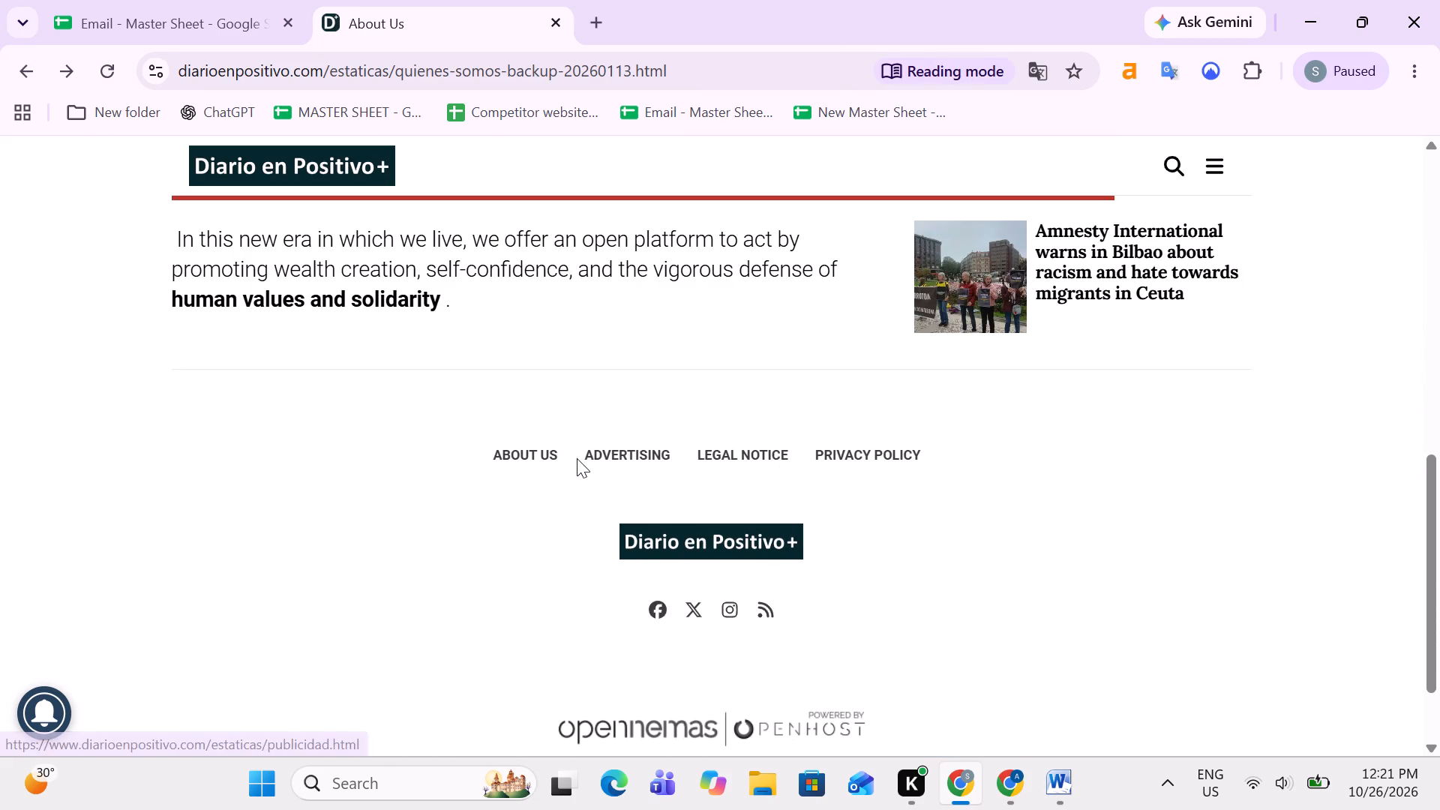
left_click(600, 452)
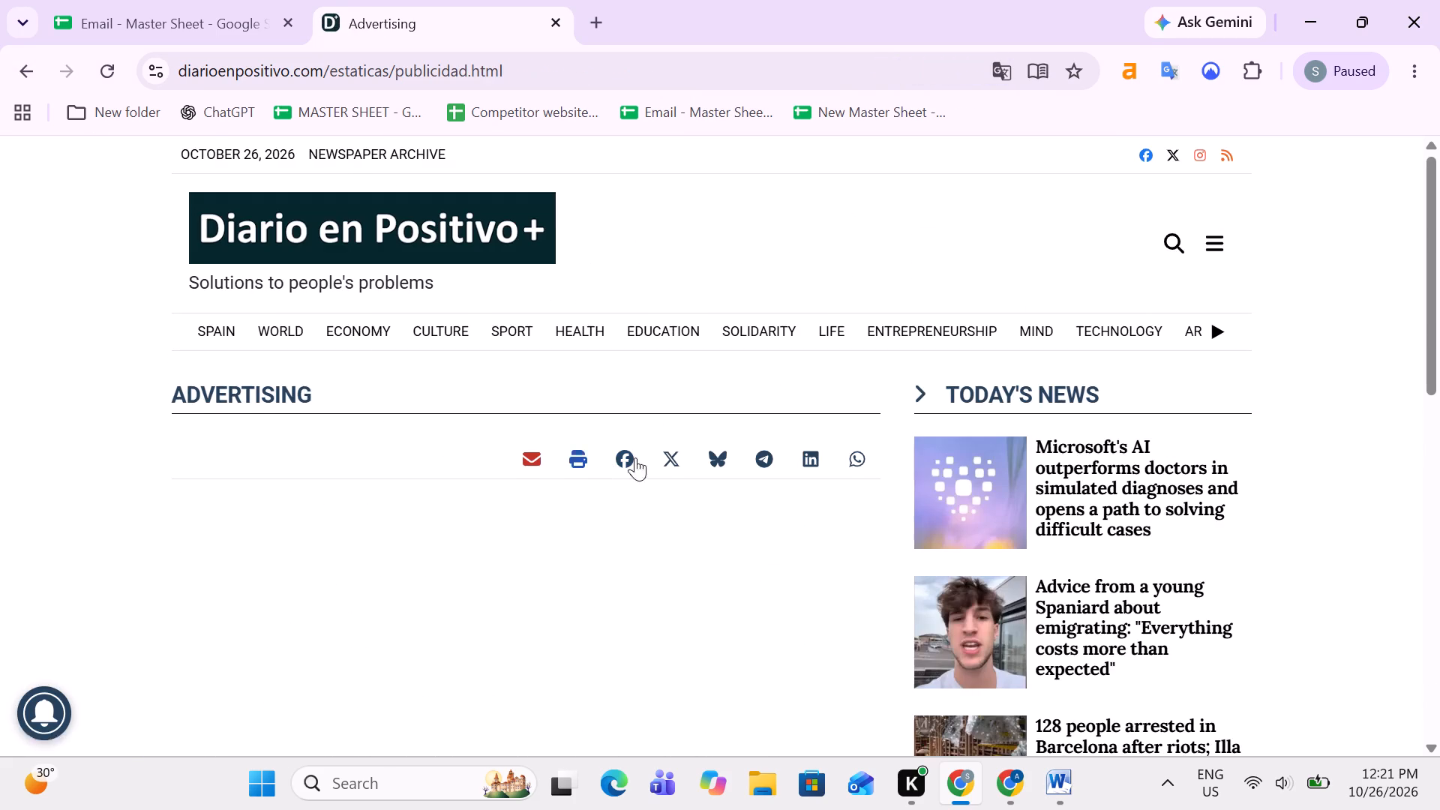
scroll(779, 478, "down", 5)
Reopen the Diario en Positivo About Us page and search it for "@" to look for a contact e-mail address.
left_click(510, 666)
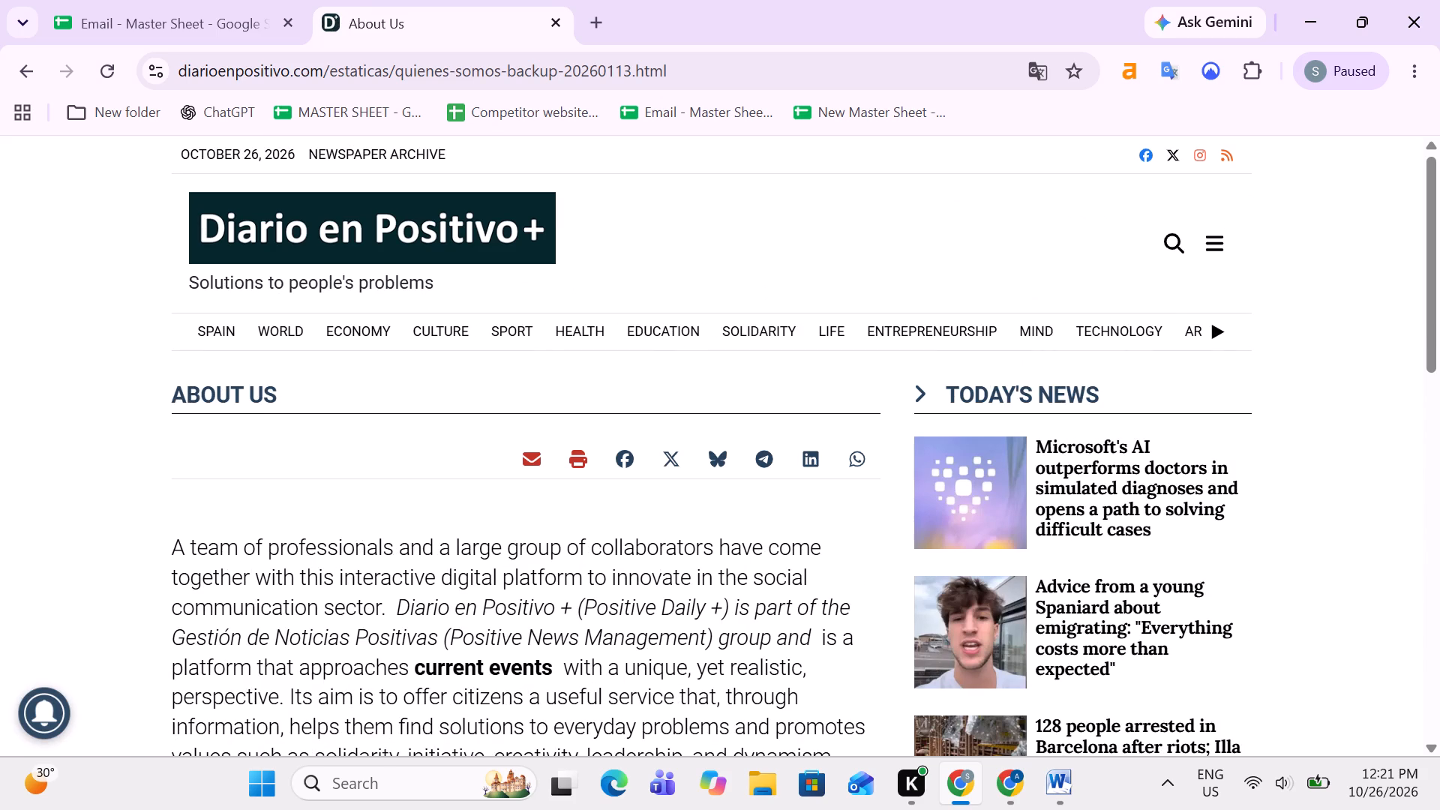
key("ctrl+f")
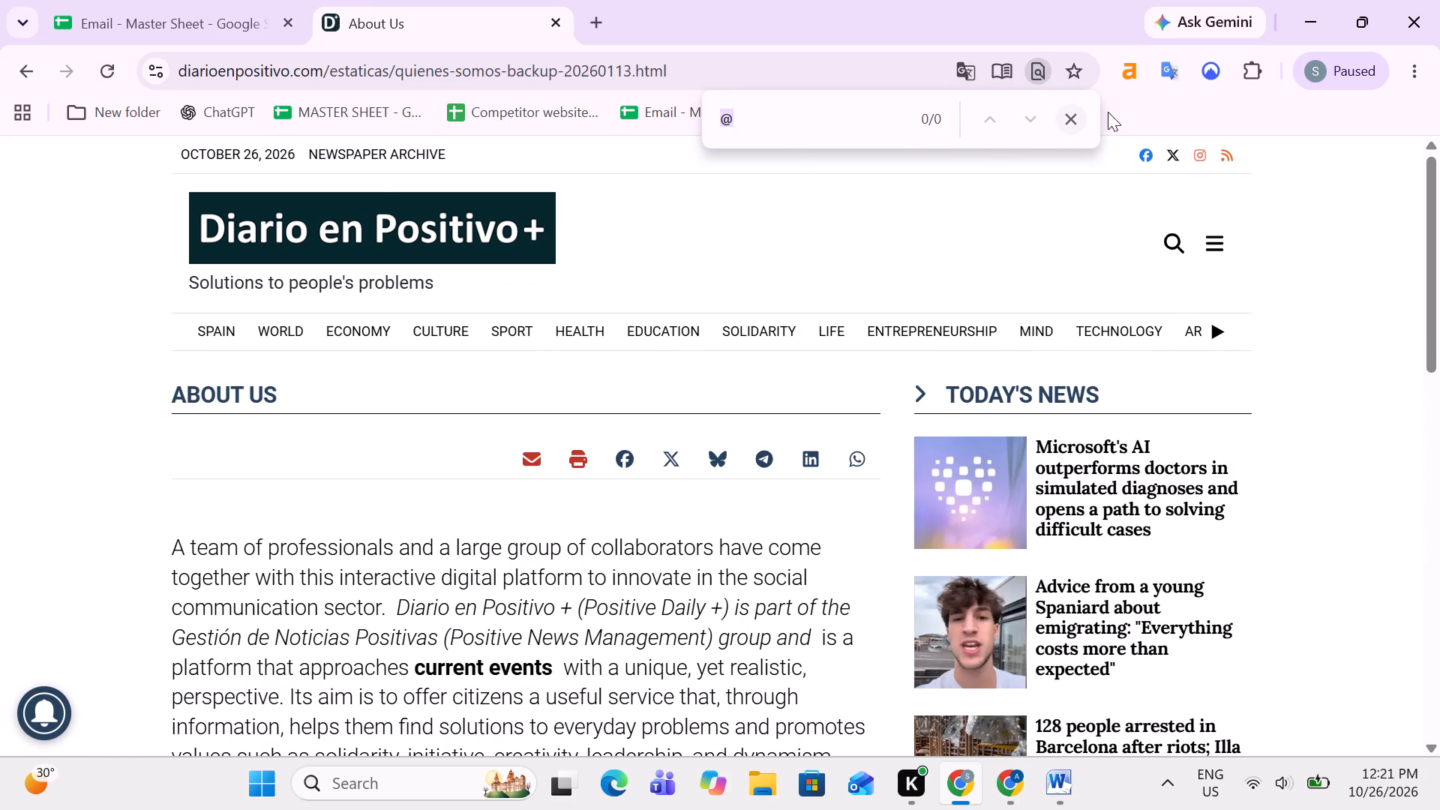
left_click(1080, 121)
Expand the Diario en Positivo site navigation and look through its list of sections.
left_click(1213, 231)
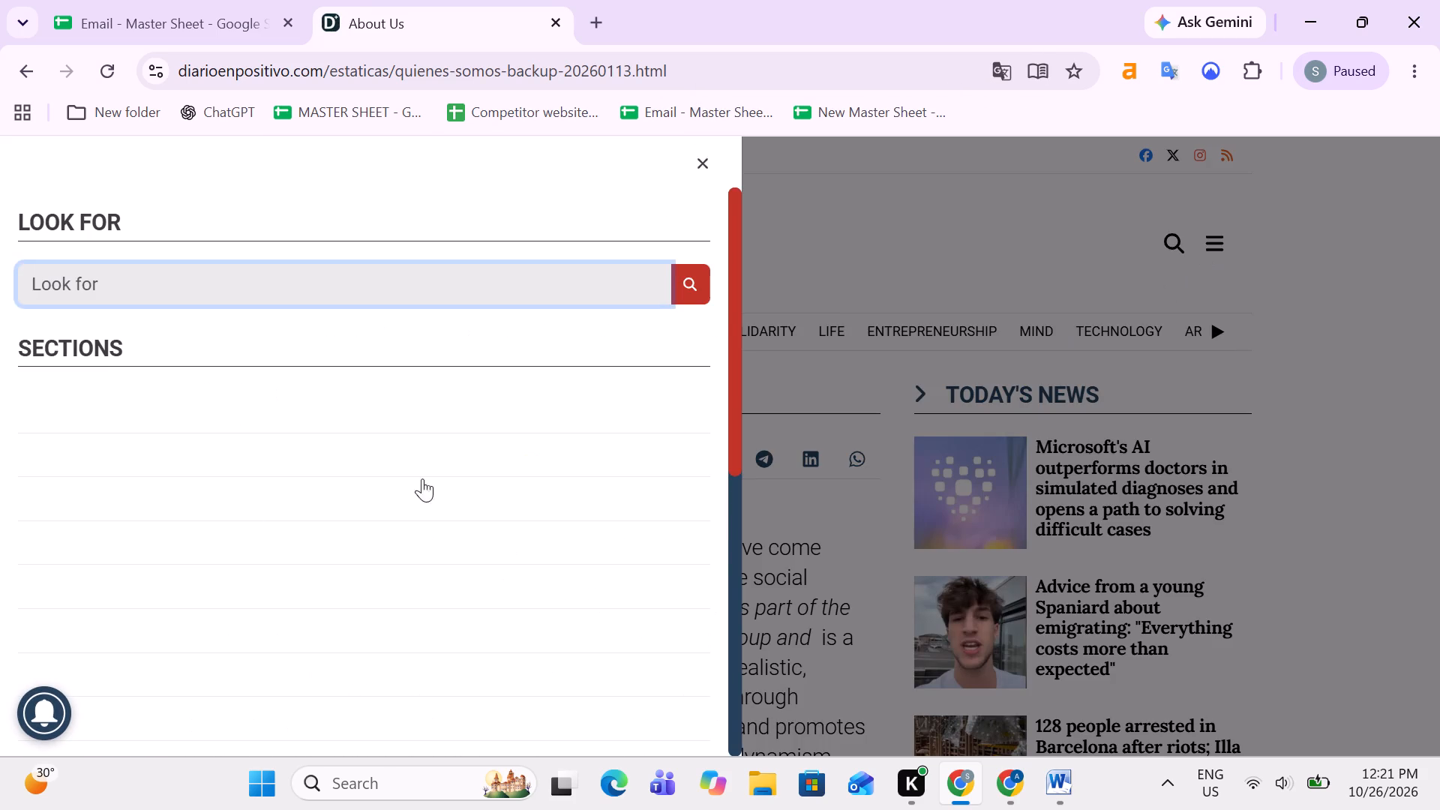
scroll(195, 505, "down", 14)
scroll(165, 598, "up", 16)
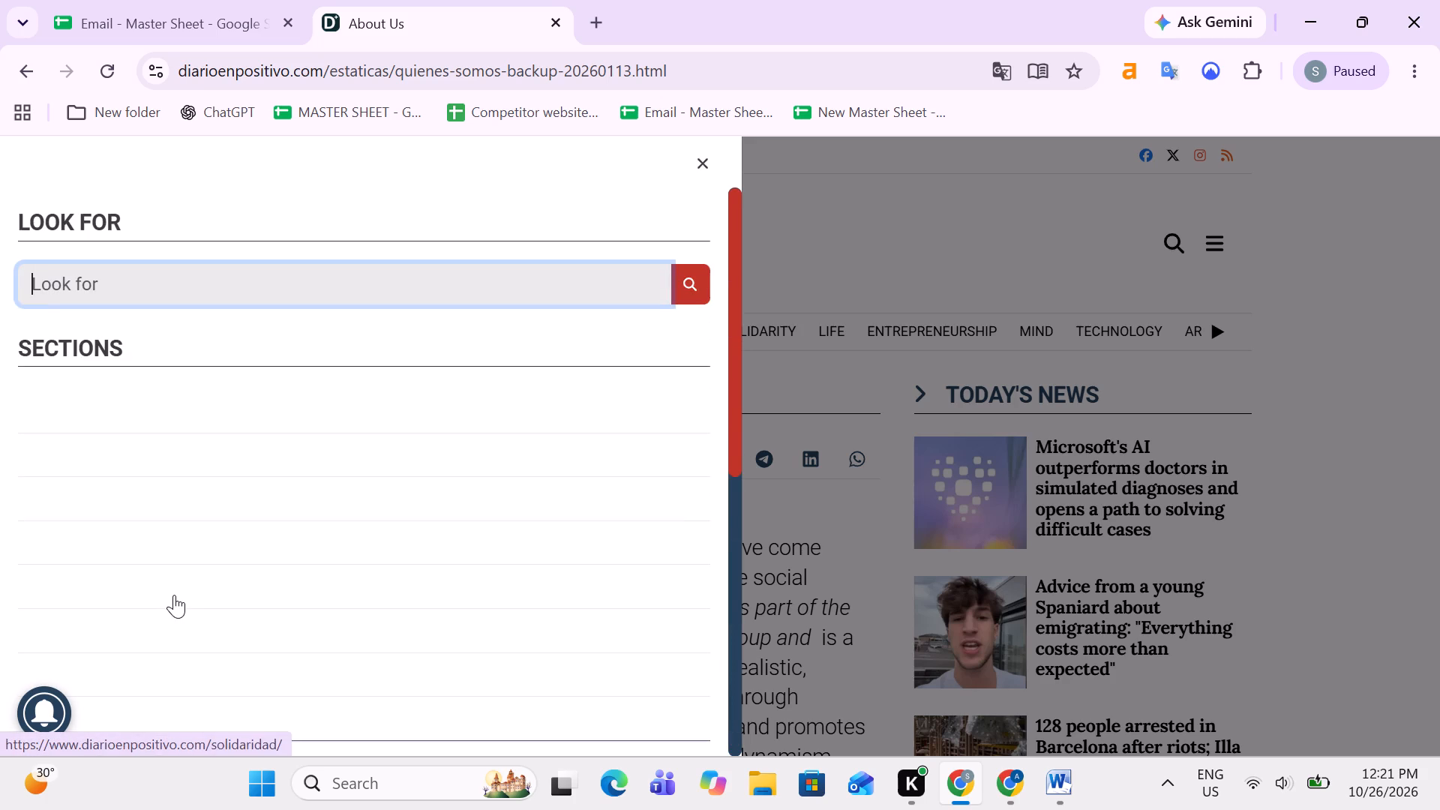
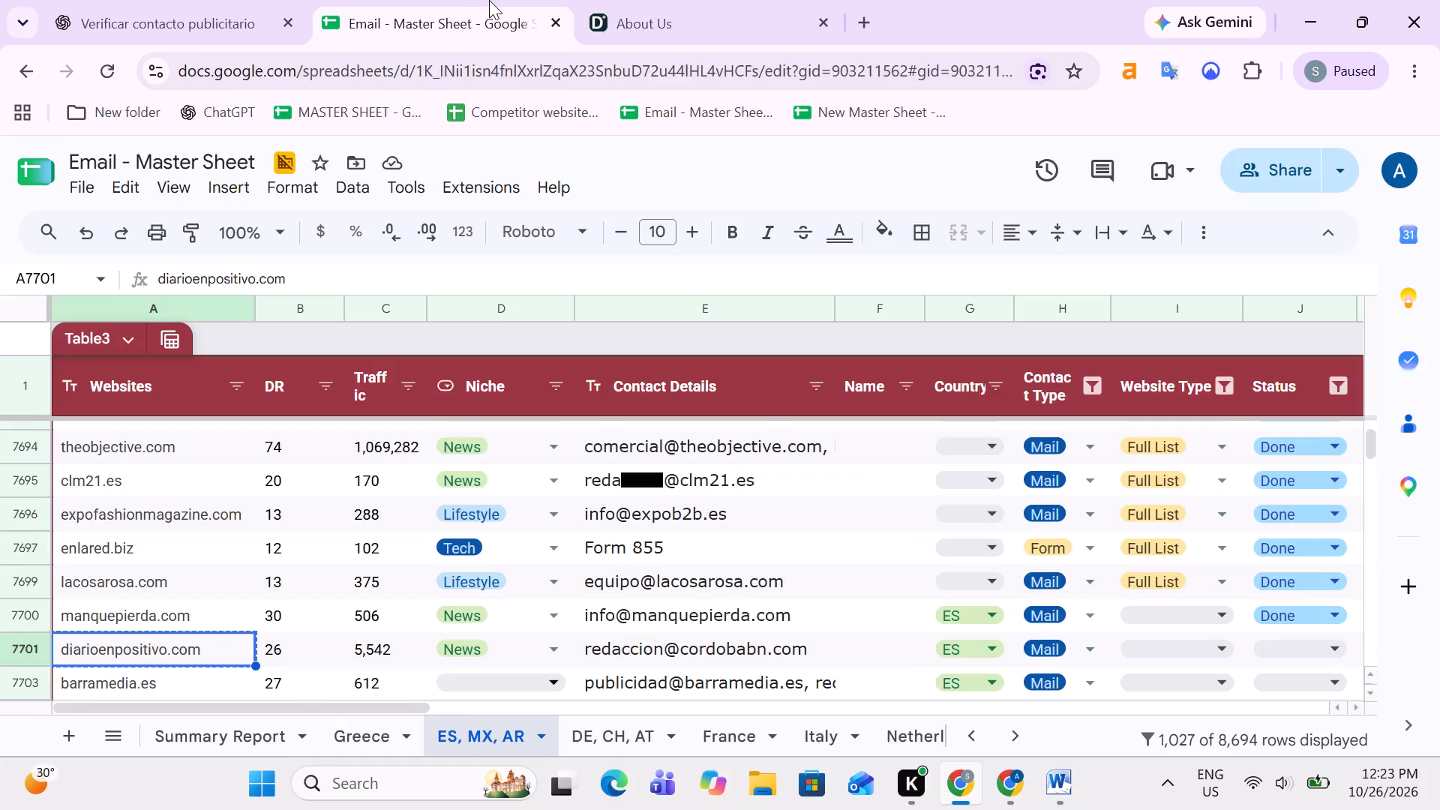
Close the Diario en Positivo About Us page.
left_click(687, 11)
left_click(830, 25)
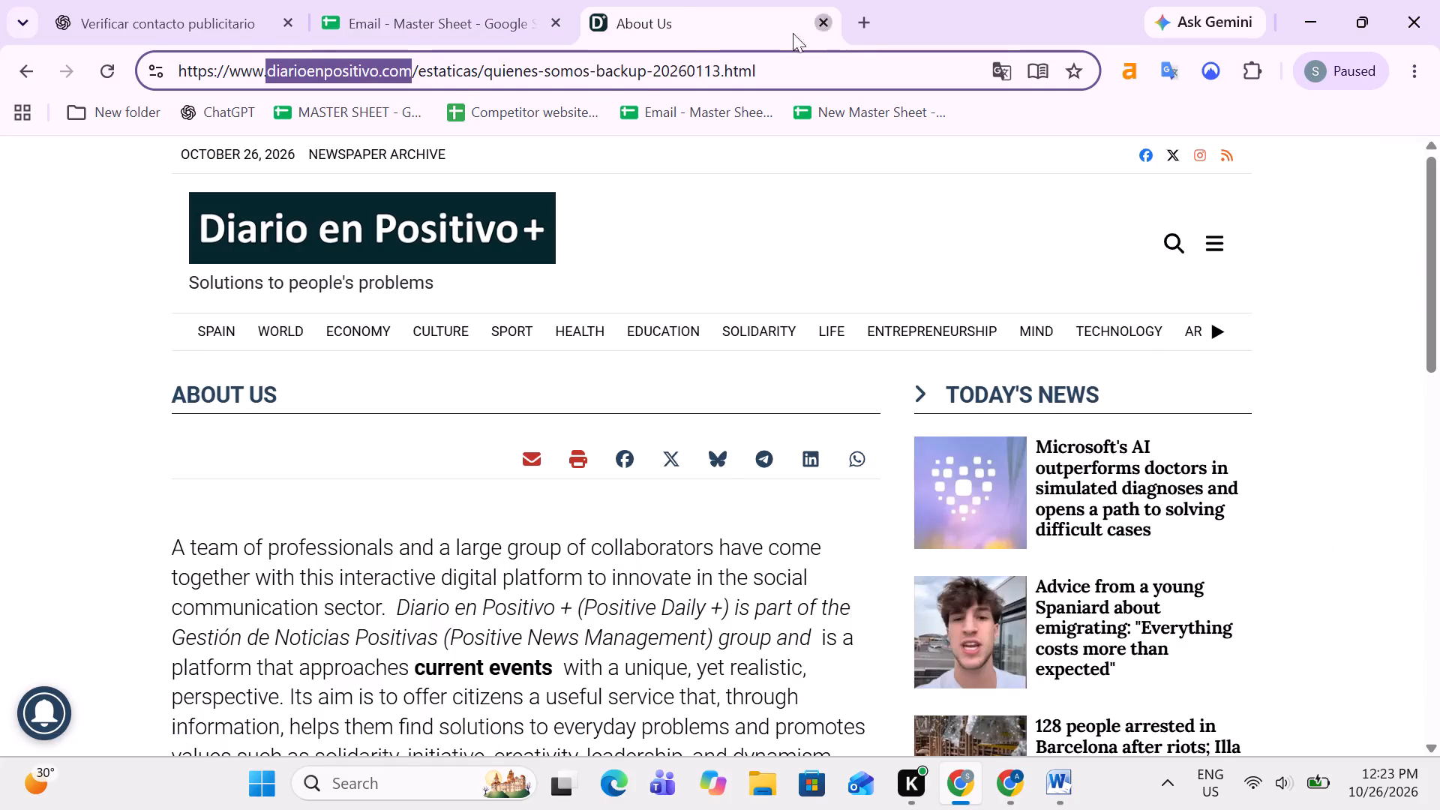
Copy the website domain diarioenpositivo.com from its row in the Email - Master Sheet.
left_click(746, 634)
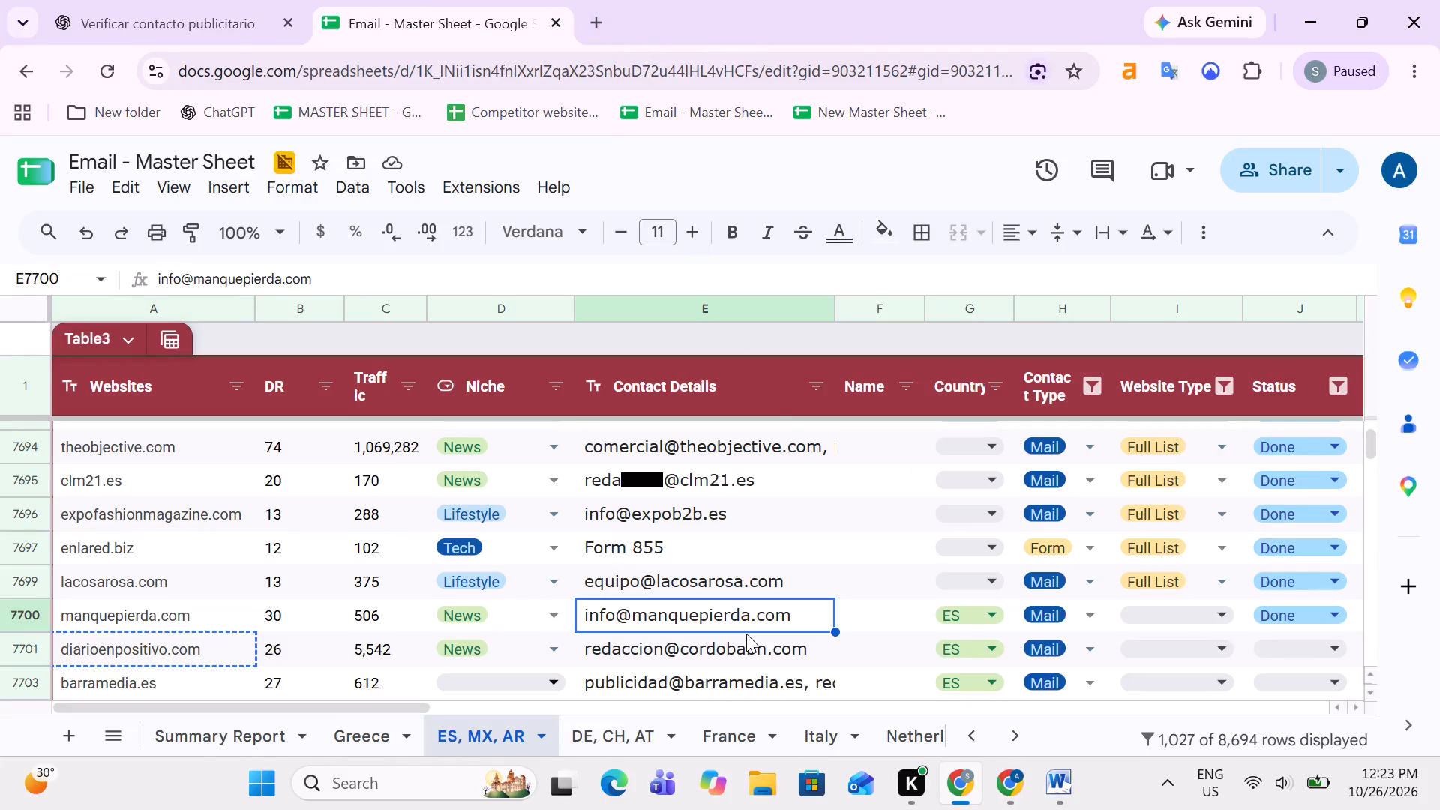
key("Down")
key("Left")
key("Left")
key("Left")
key("Left")
key("Left")
key("Left")
key("Left")
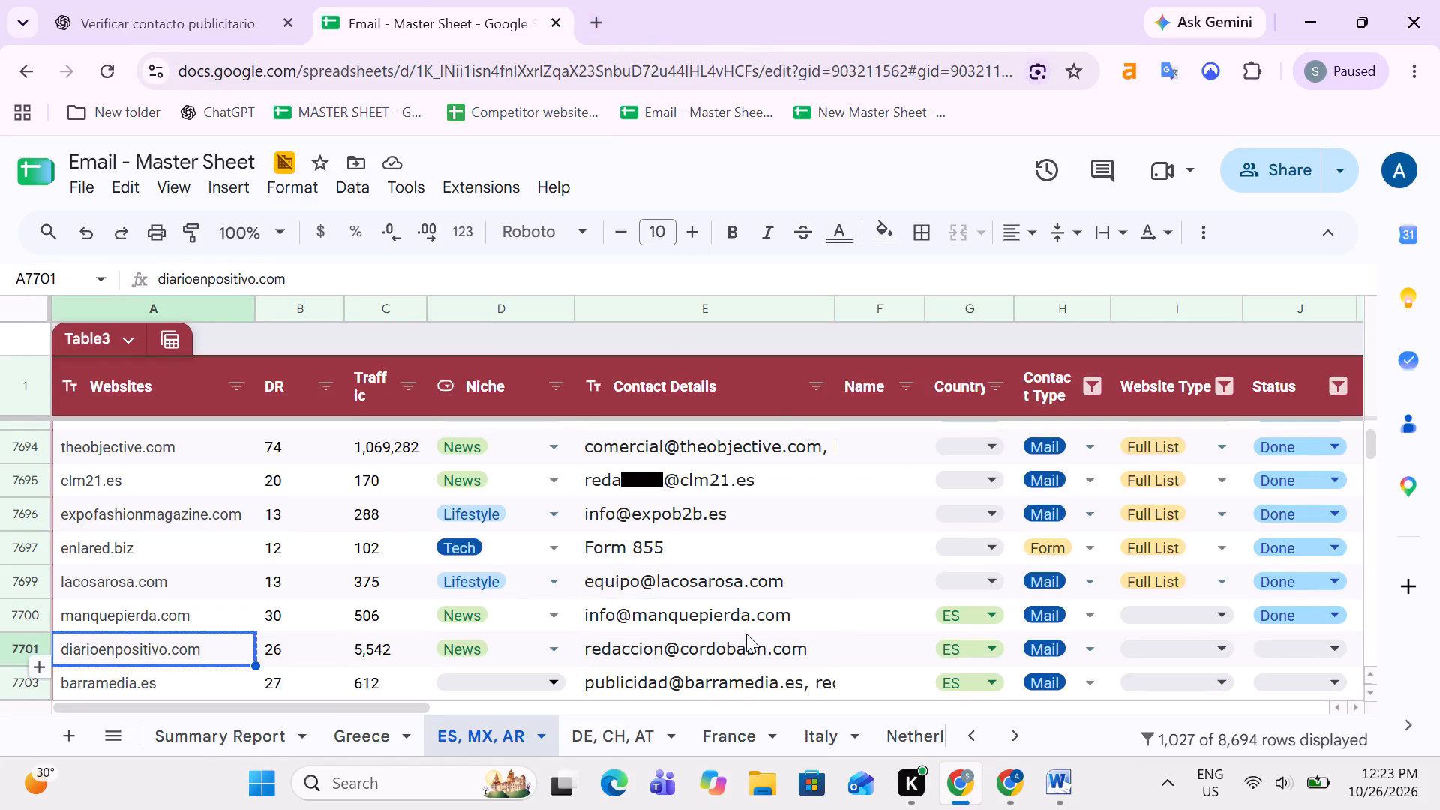
key("ctrl+c")
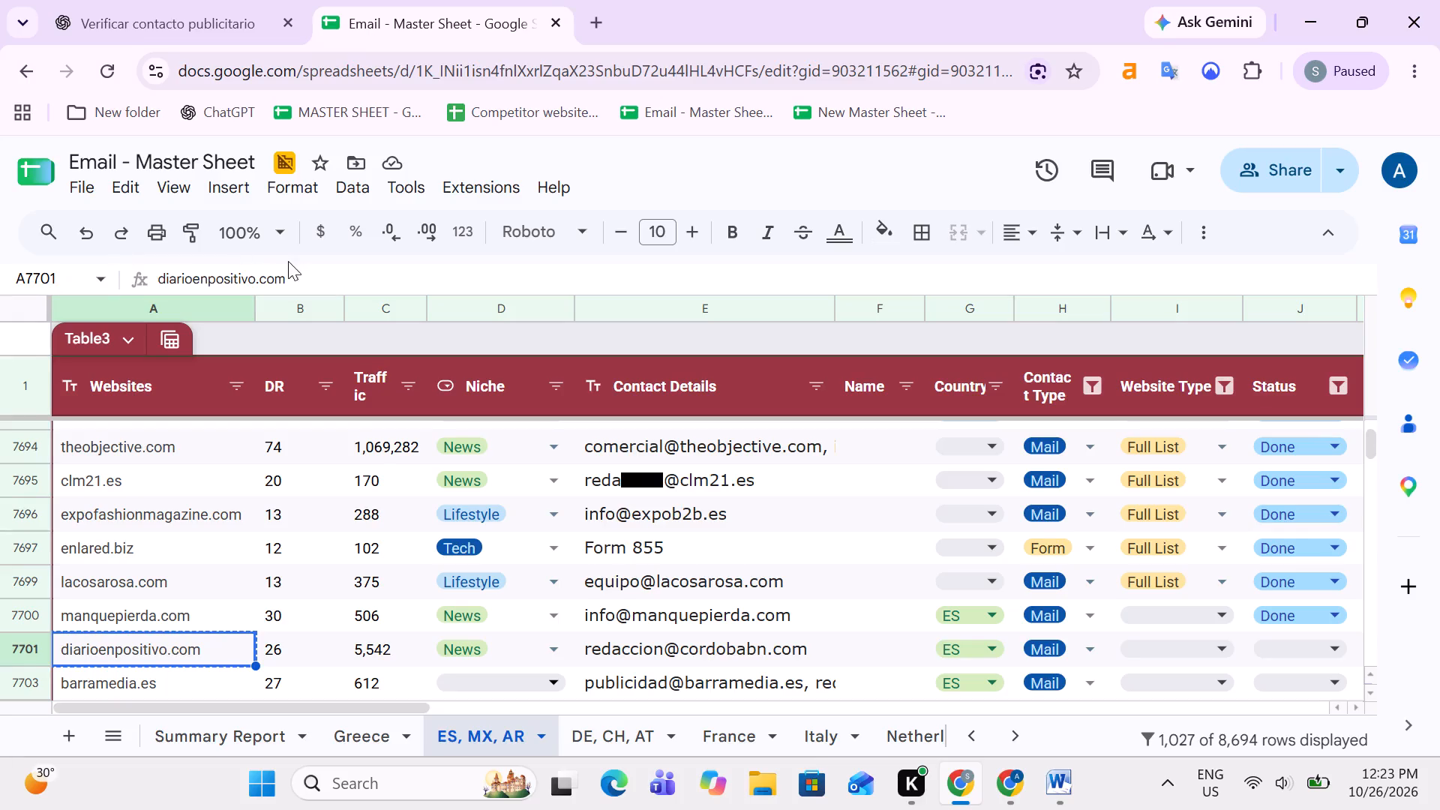
triple_click(301, 275)
key("ctrl+c")
key("ctrl+c")
key("ctrl+c")
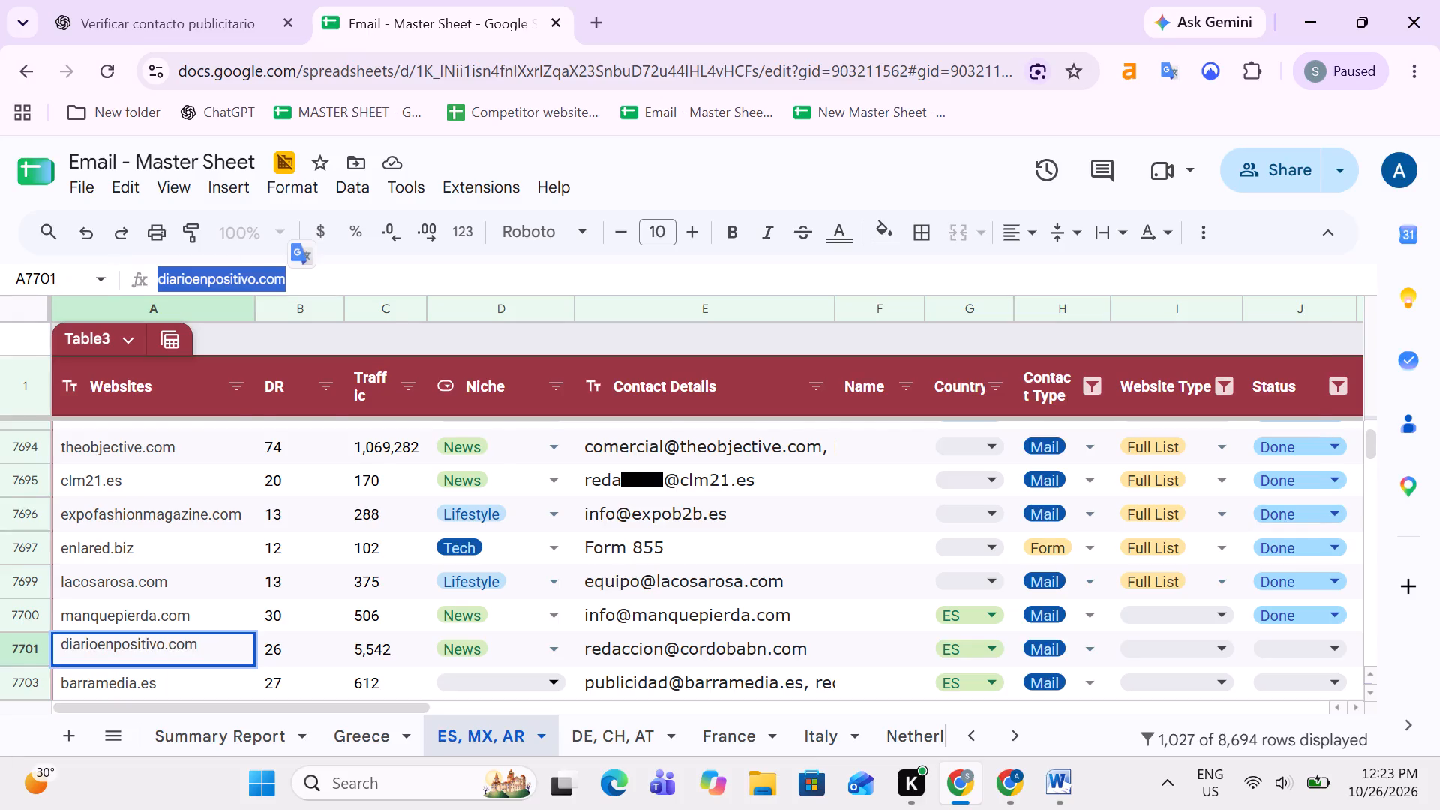
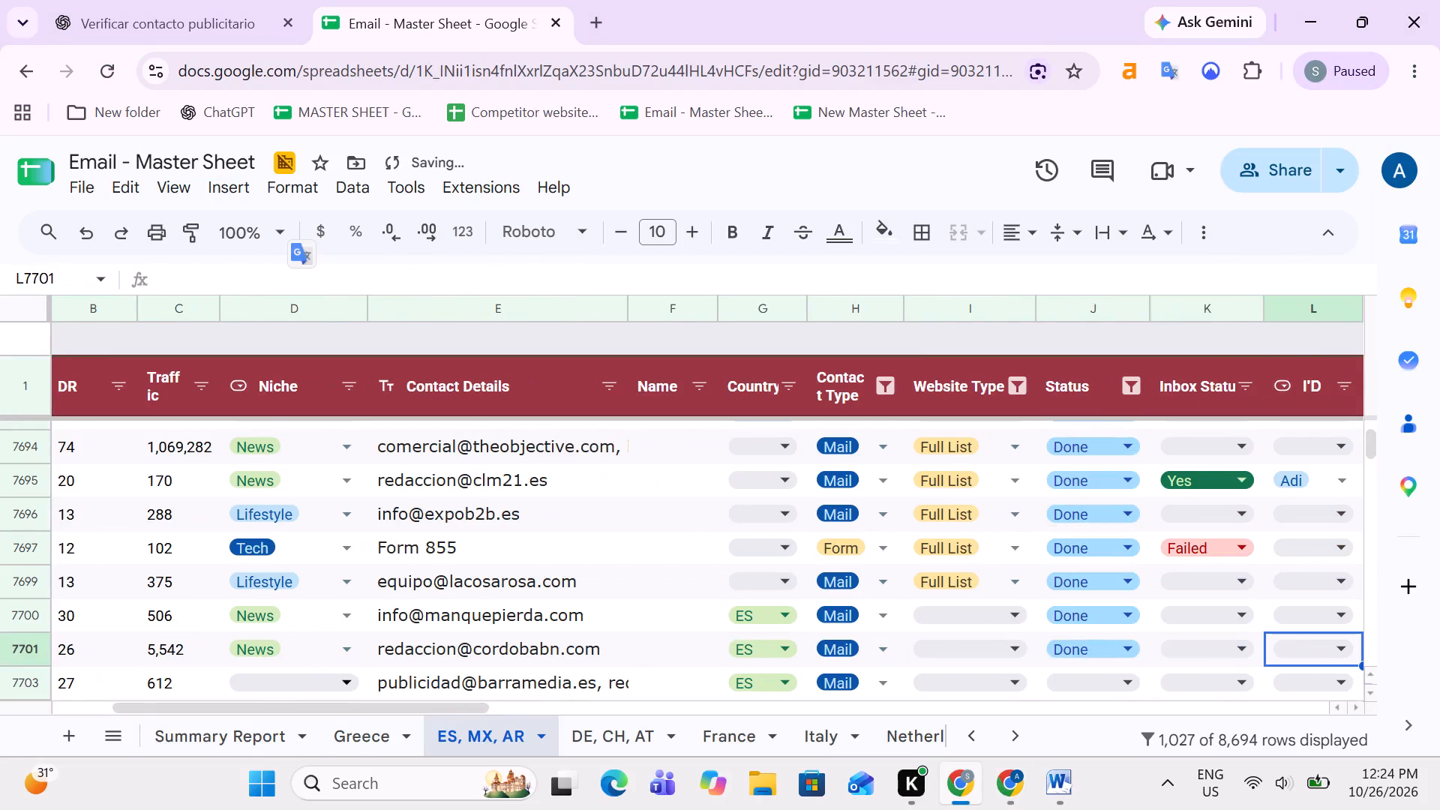
Examine the post dates and inbox statuses of the processed rows in the ES, MX, AR sheet, back through the Mail Ha... rows.
key("Right")
key("Right")
key("Up")
key("Up")
key("Up")
key("Up")
key("Up")
key("Up")
key("Up")
key("Up")
key("Up")
key("Up")
key("Up")
key("Up")
key("Up")
key("Up")
key("Up")
key("Up")
key("Up")
key("Up")
key("Up")
key("Up")
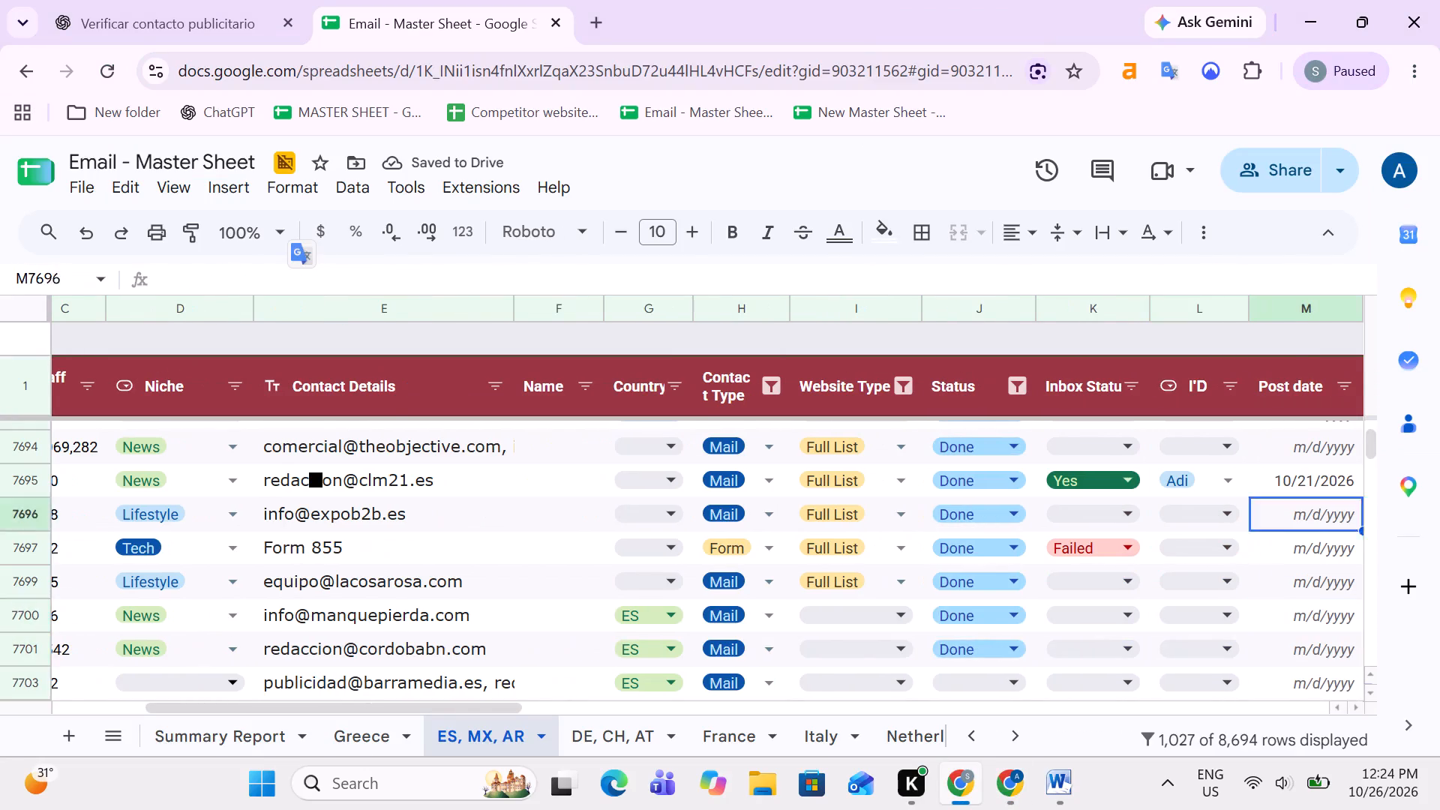
key("Up")
key("Up")
key("Up")
key("Up")
key("Up")
key("Up")
key("Up")
key("Up")
key("Up")
key("Up")
key("Down")
key("Down")
key("Down")
key("Down")
key("Down")
key("Down")
key("Down")
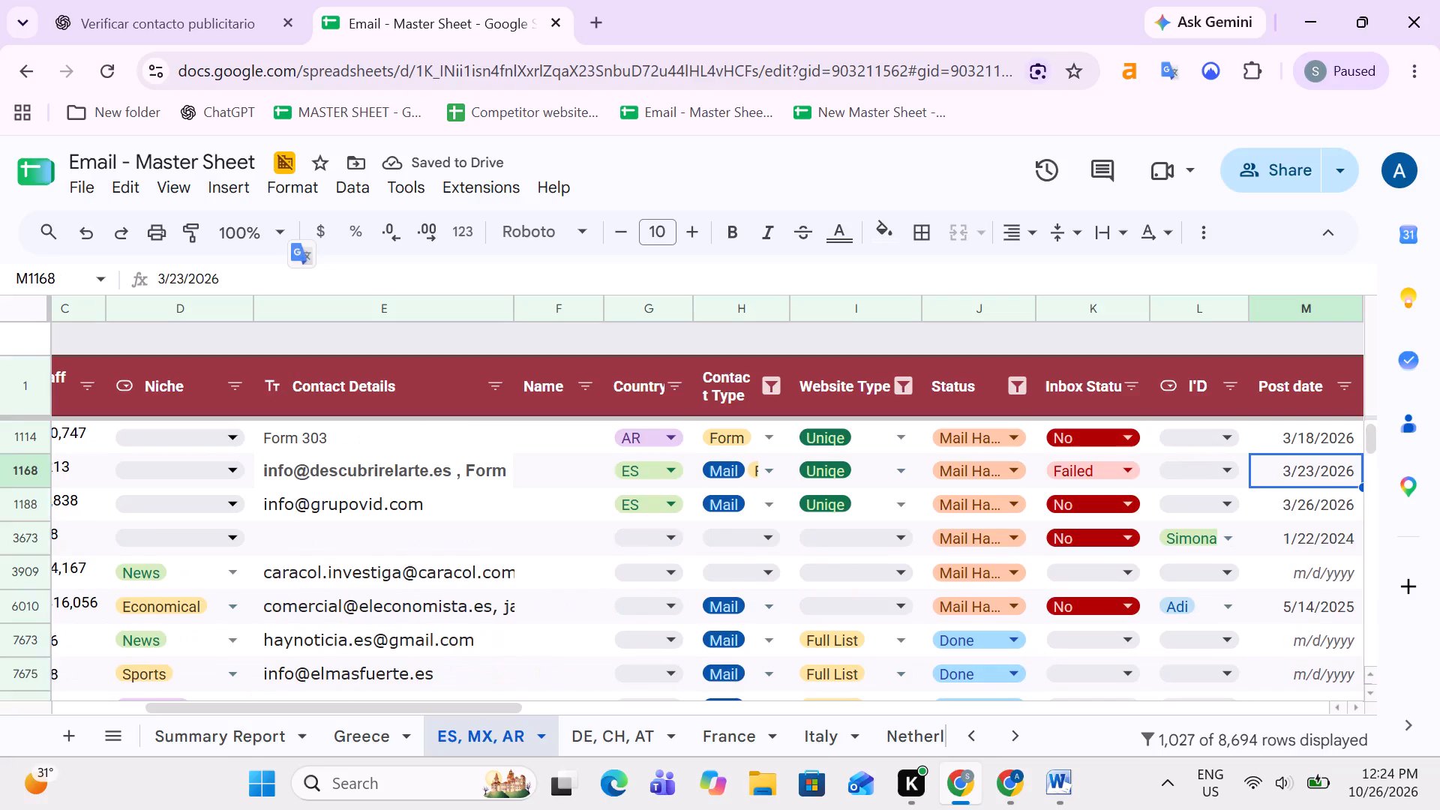
key("Left")
key("Left")
key("Right")
key("Up")
key("Left")
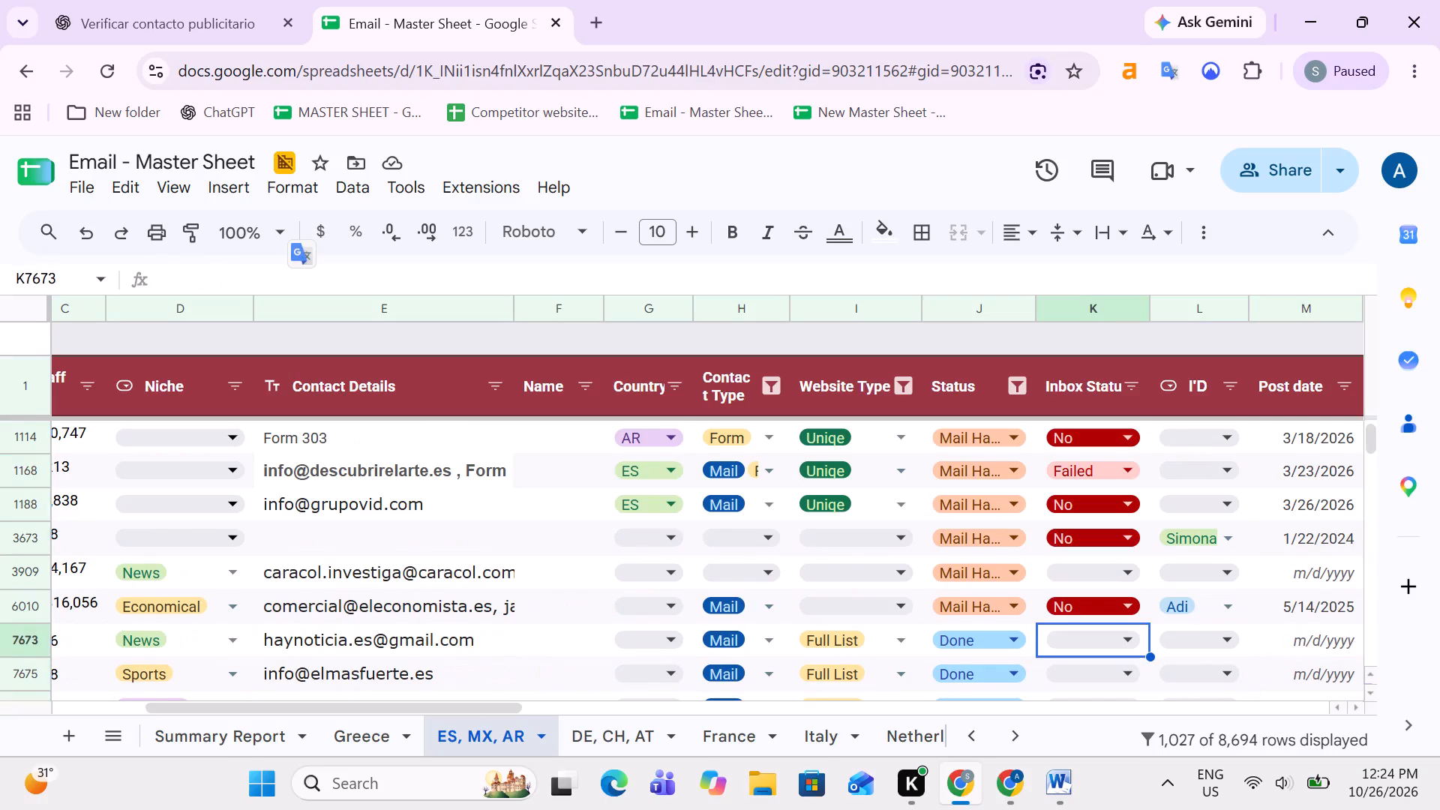
key("Left")
key("ctrl+shift+Down")
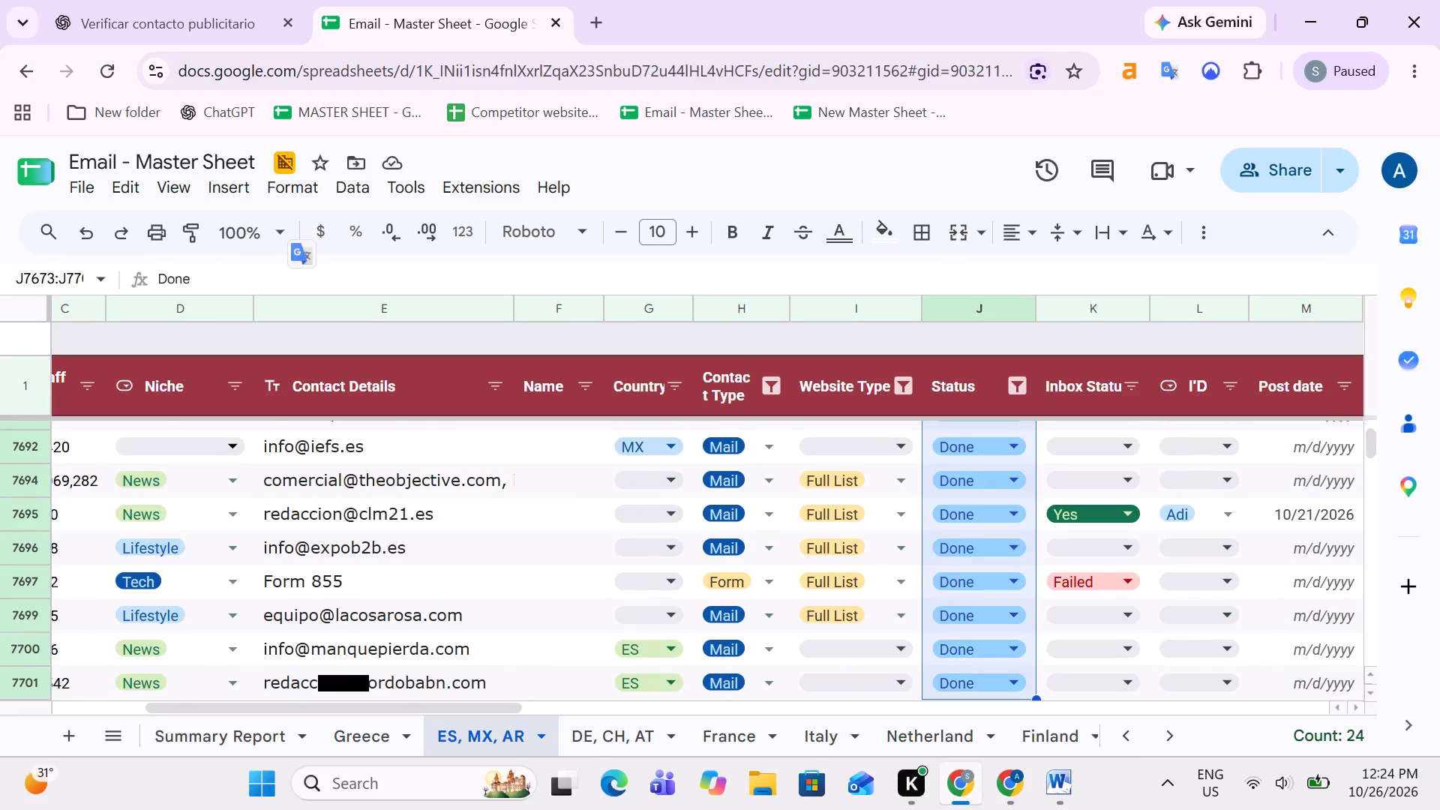
Find the first row without a status after diarioenpositivo.com, barramedia.es, and check its website entry and contact details.
key("Down")
key("ctrl+Down")
key("Down")
key("Down")
key("Down")
key("Down")
key("Down")
key("Up")
key("Up")
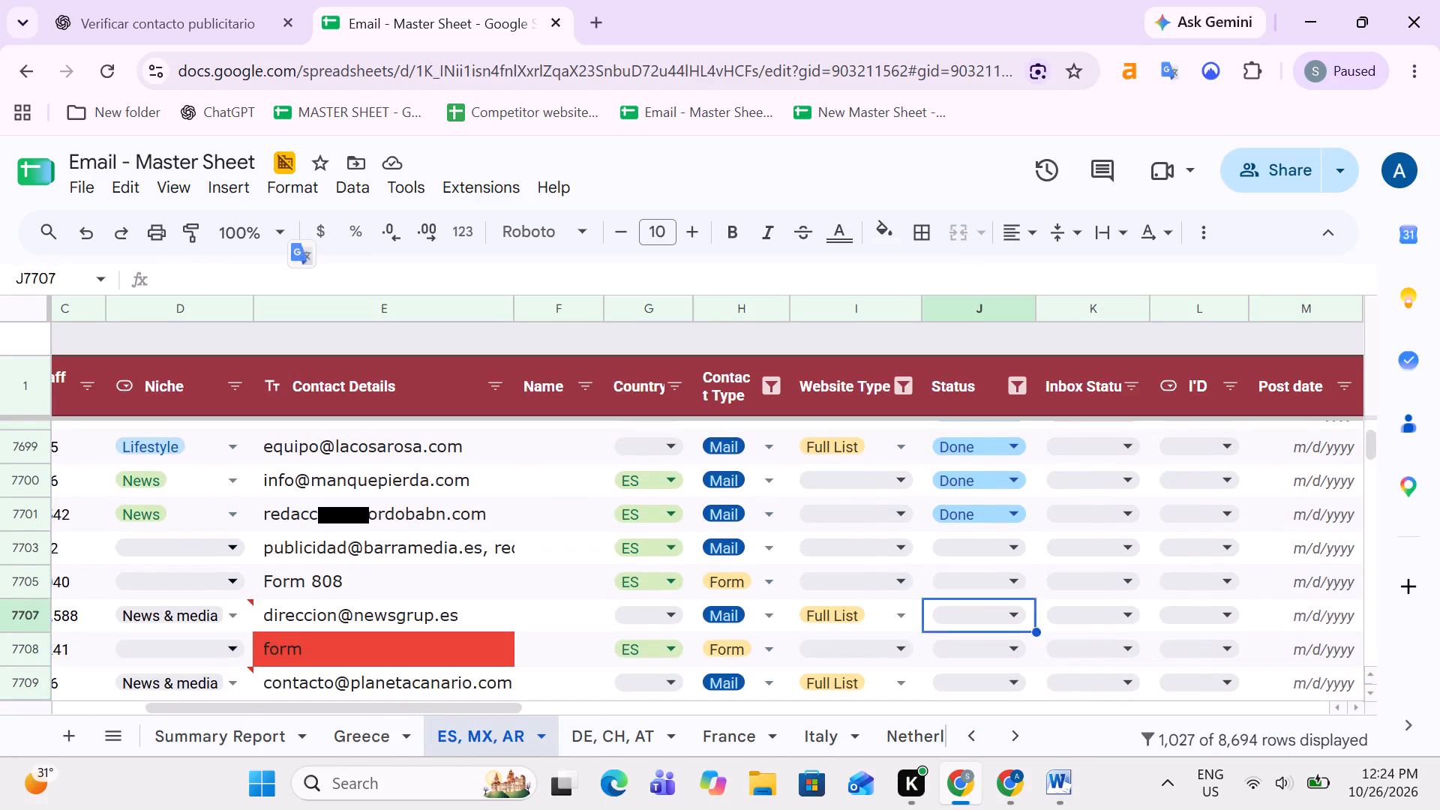
key("Up")
key("Up")
key("Right")
key("Right")
key("Left")
key("Left")
key("Left")
key("Left")
key("Left")
key("Left")
key("Left")
key("Left")
key("Left")
key("Left")
key("Left")
key("Left")
key("Left")
key("Left")
key("Left")
key("Left")
key("Left")
key("Left")
key("Left")
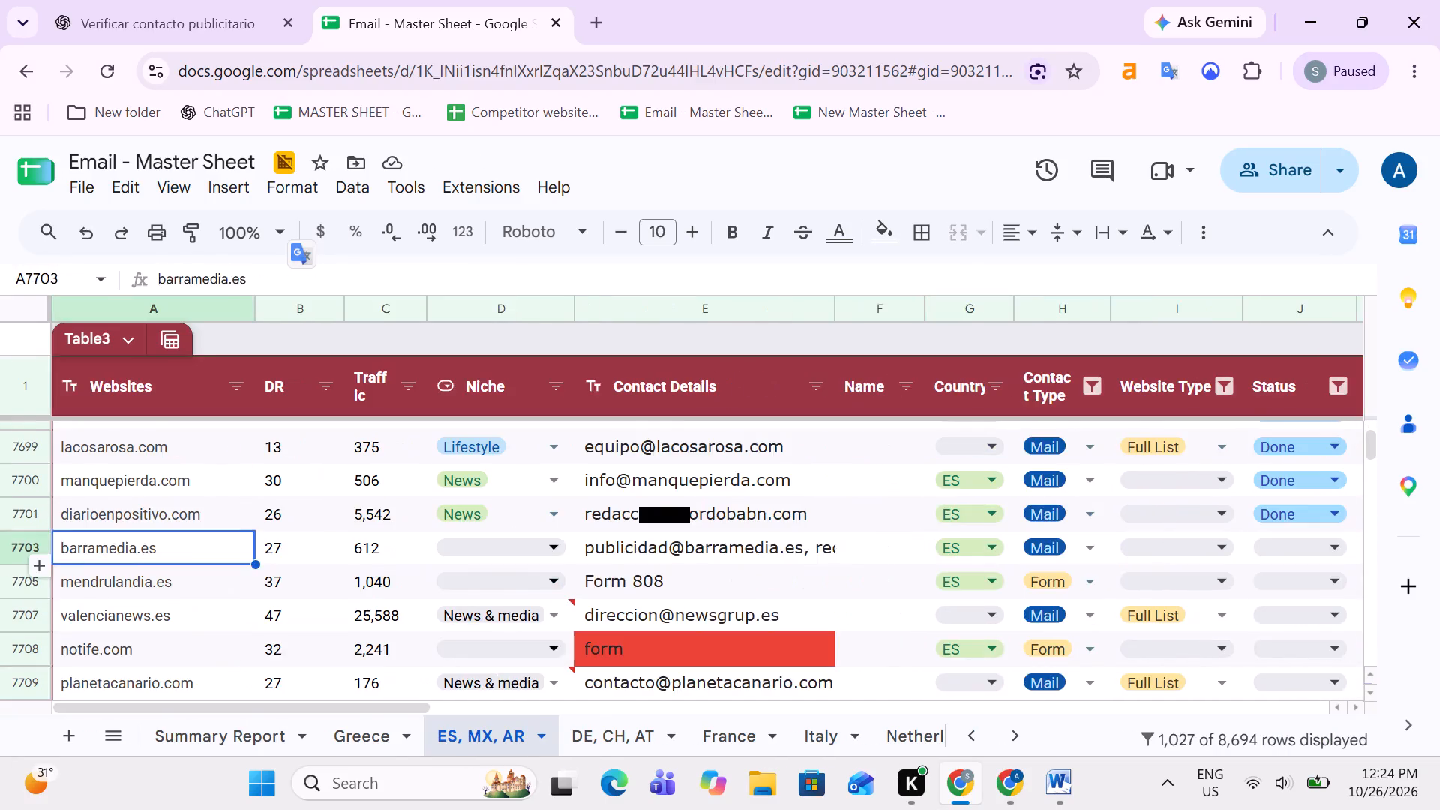
key("Right")
key("Right")
key("Right")
key("Right")
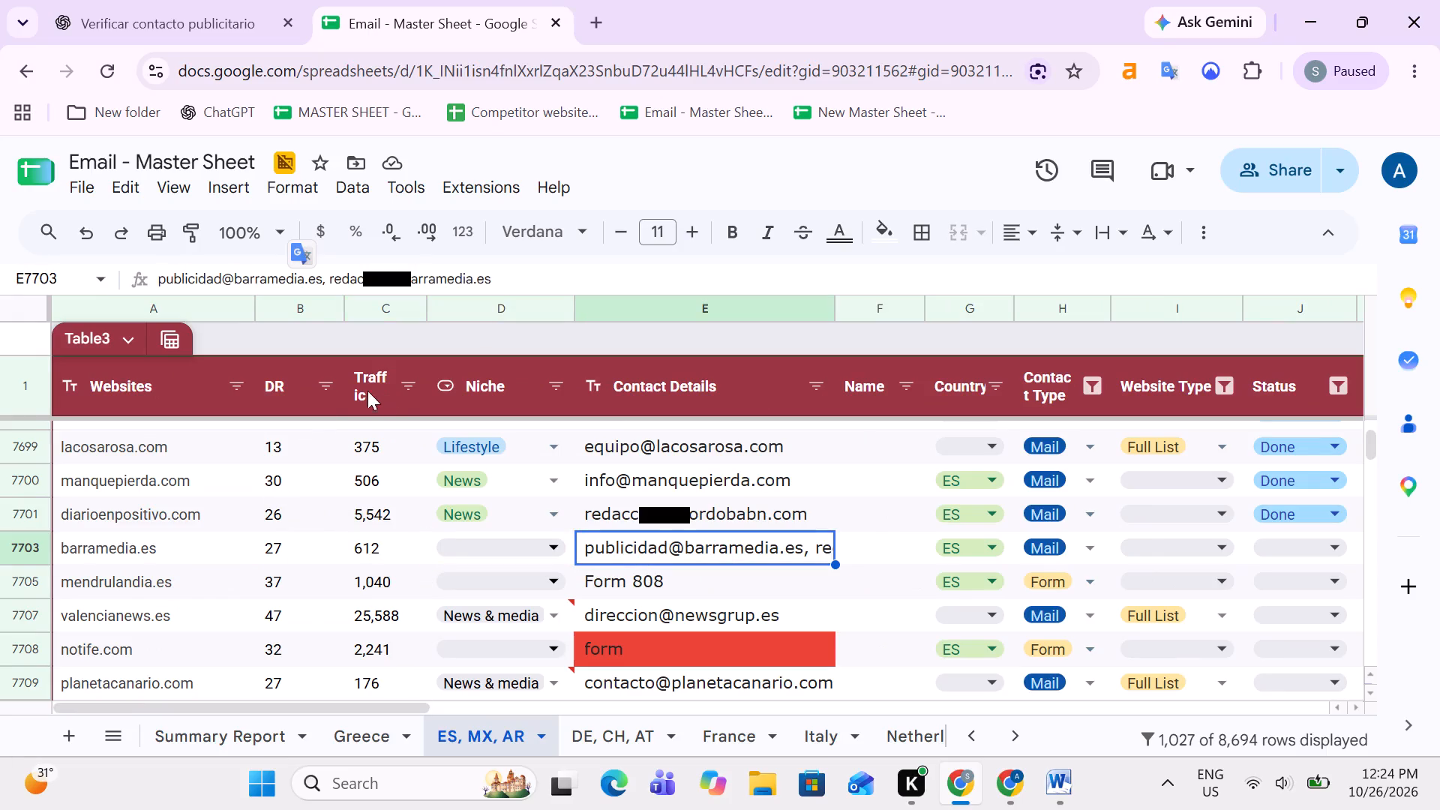
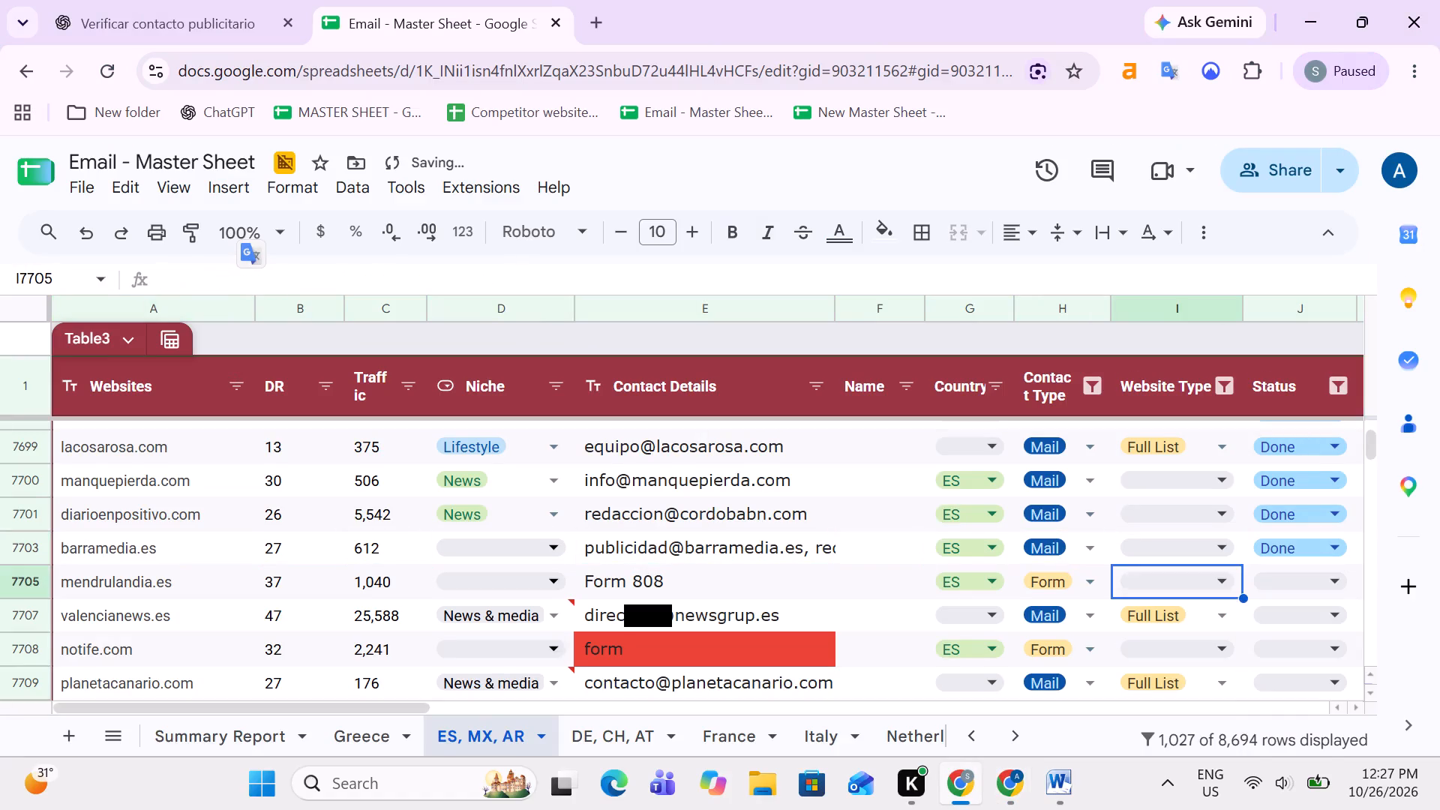
Copy the website name mendrulandia.es from its row in the ES, MX, AR sheet.
key("Right")
key("Right")
key("Left")
key("Left")
key("ctrl+c")
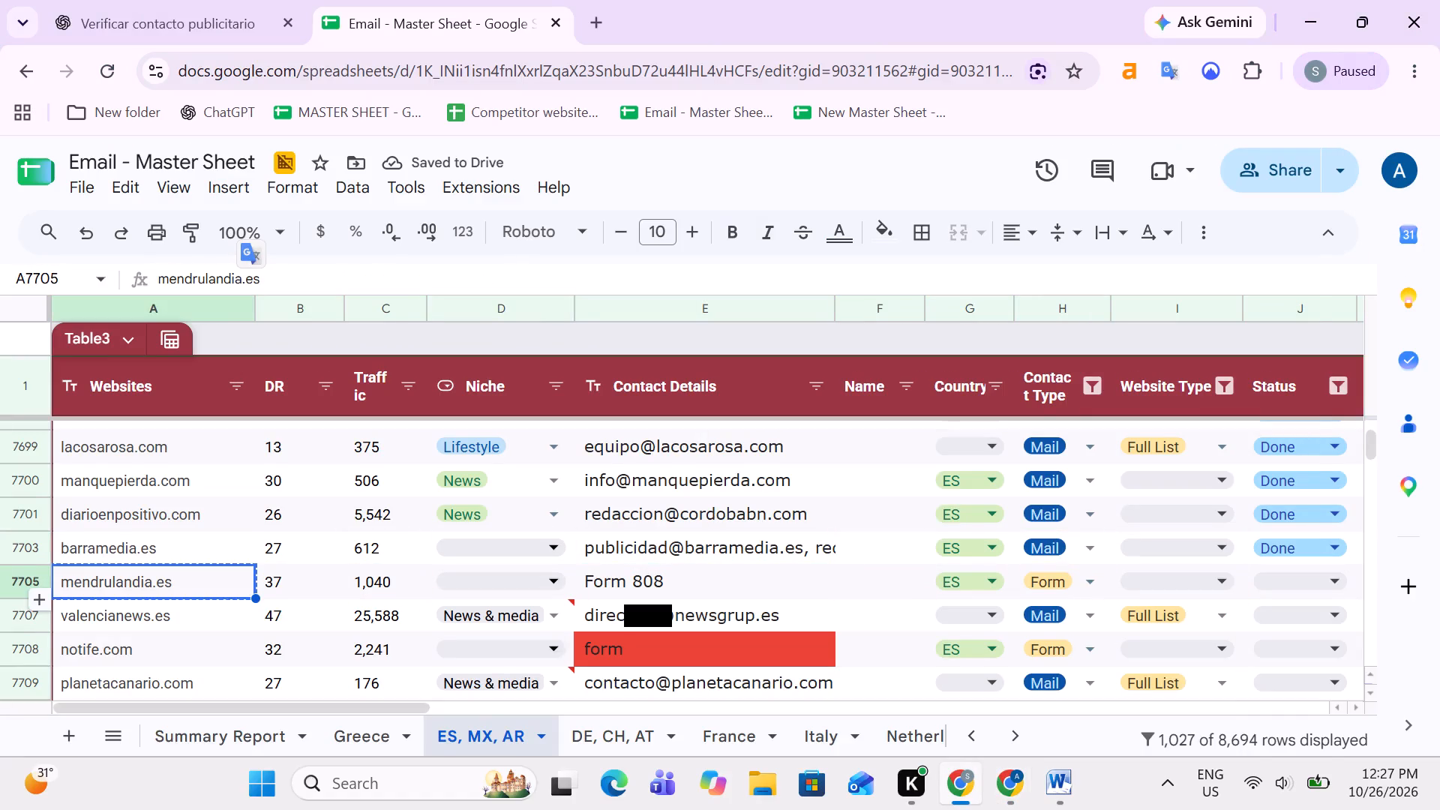
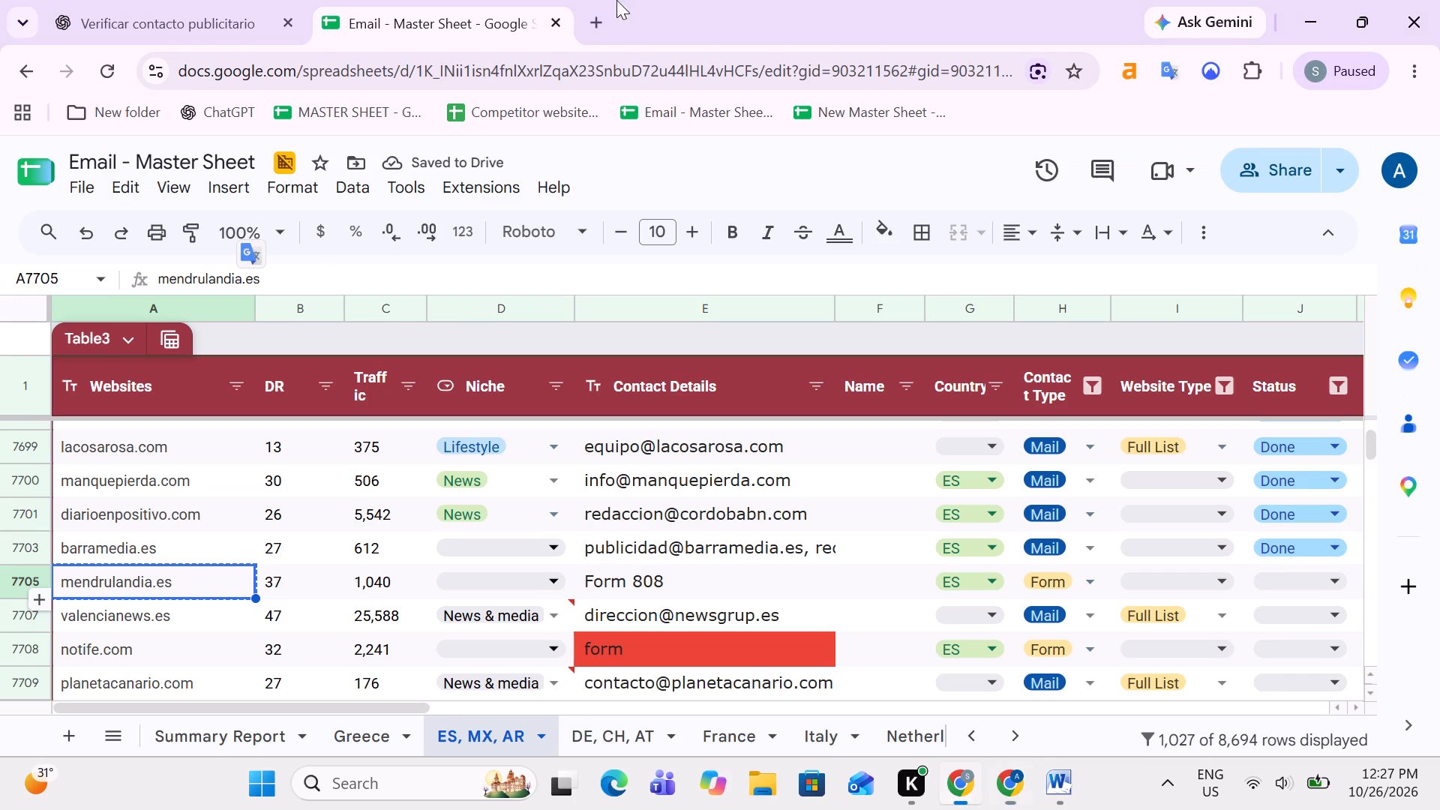
left_click(595, 31)
key("ctrl+v")
key("Return")
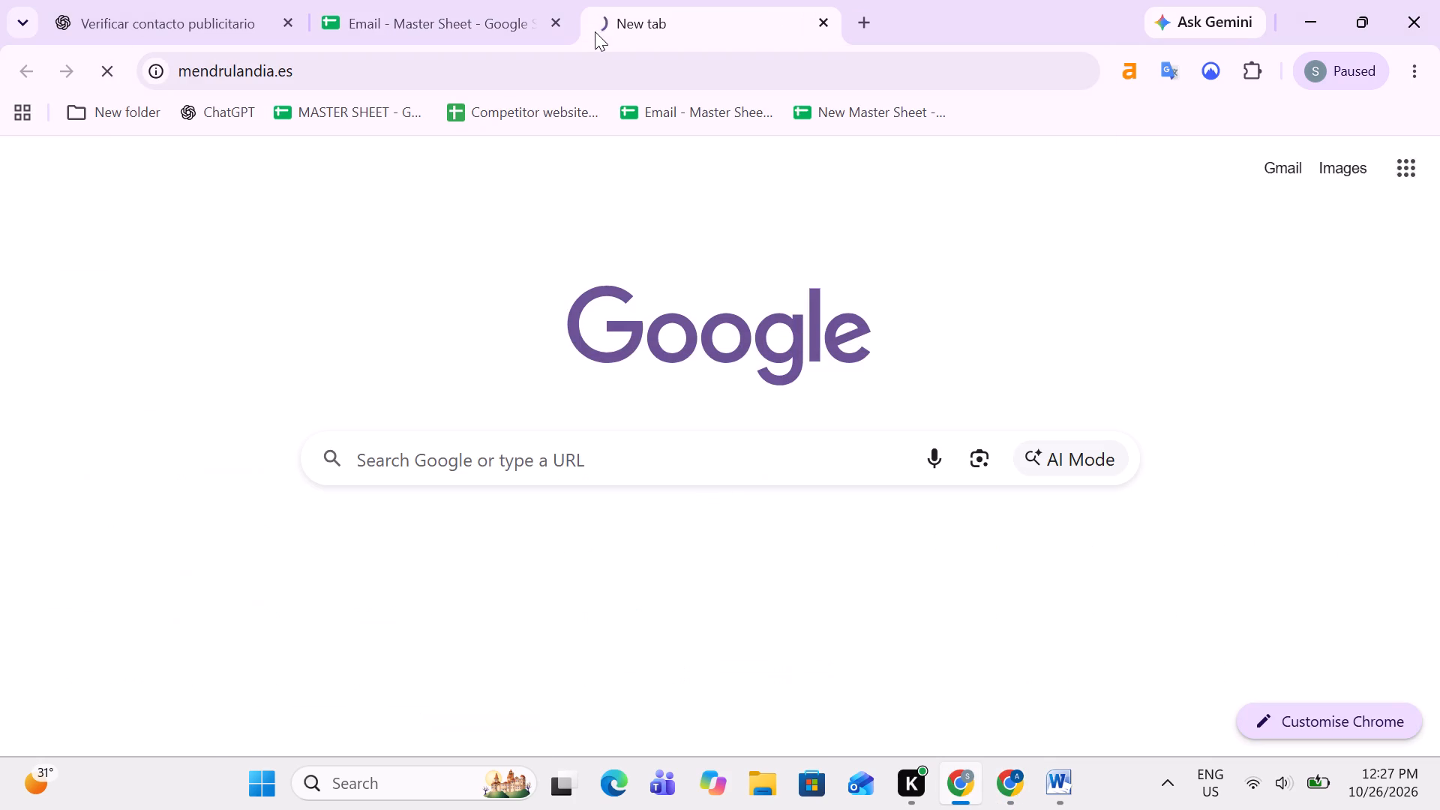
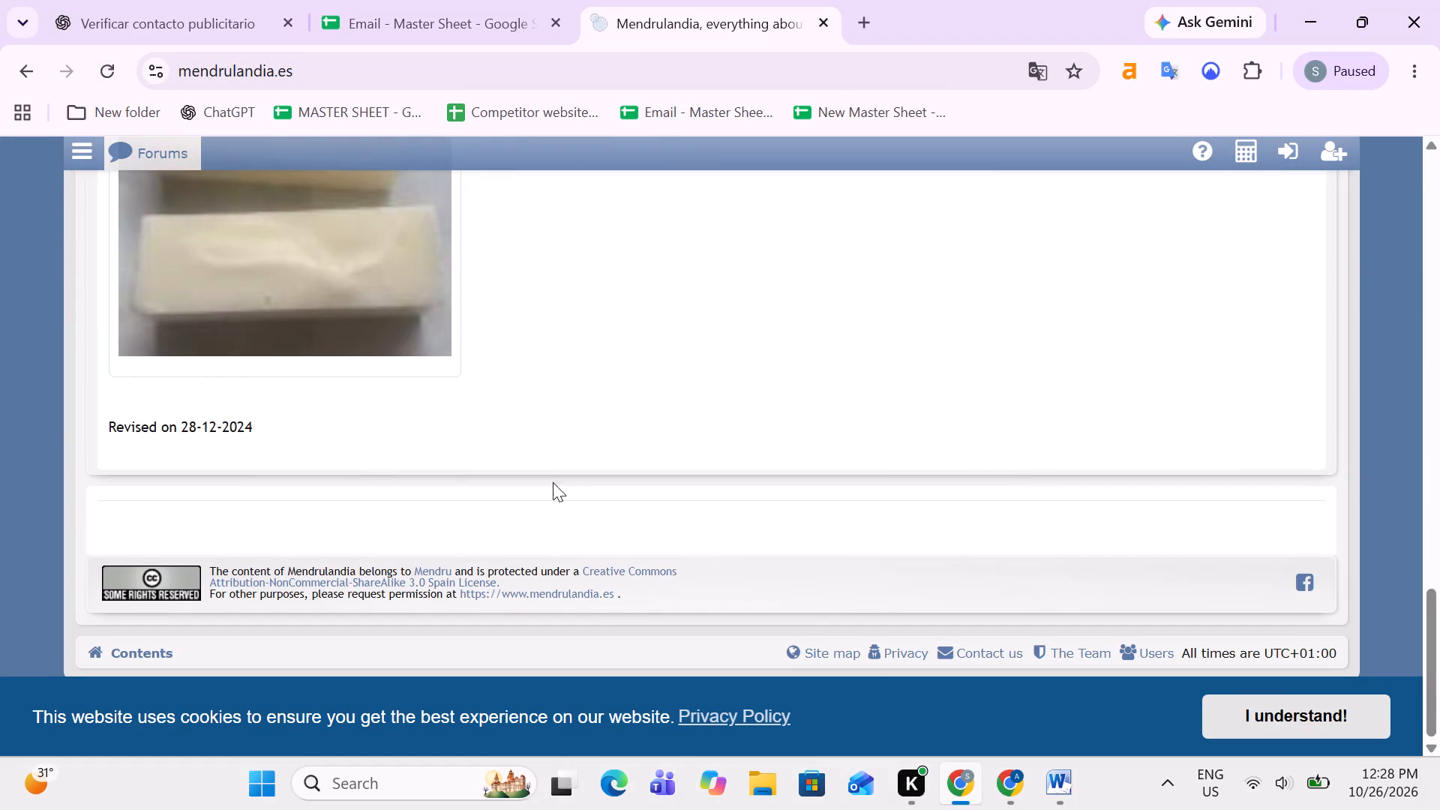
Examine the Mendrulandia homepage from header to footer for the site's topic and contact options.
scroll(548, 481, "up", 7)
scroll(548, 481, "down", 17)
scroll(579, 480, "up", 20)
scroll(579, 480, "up", 13)
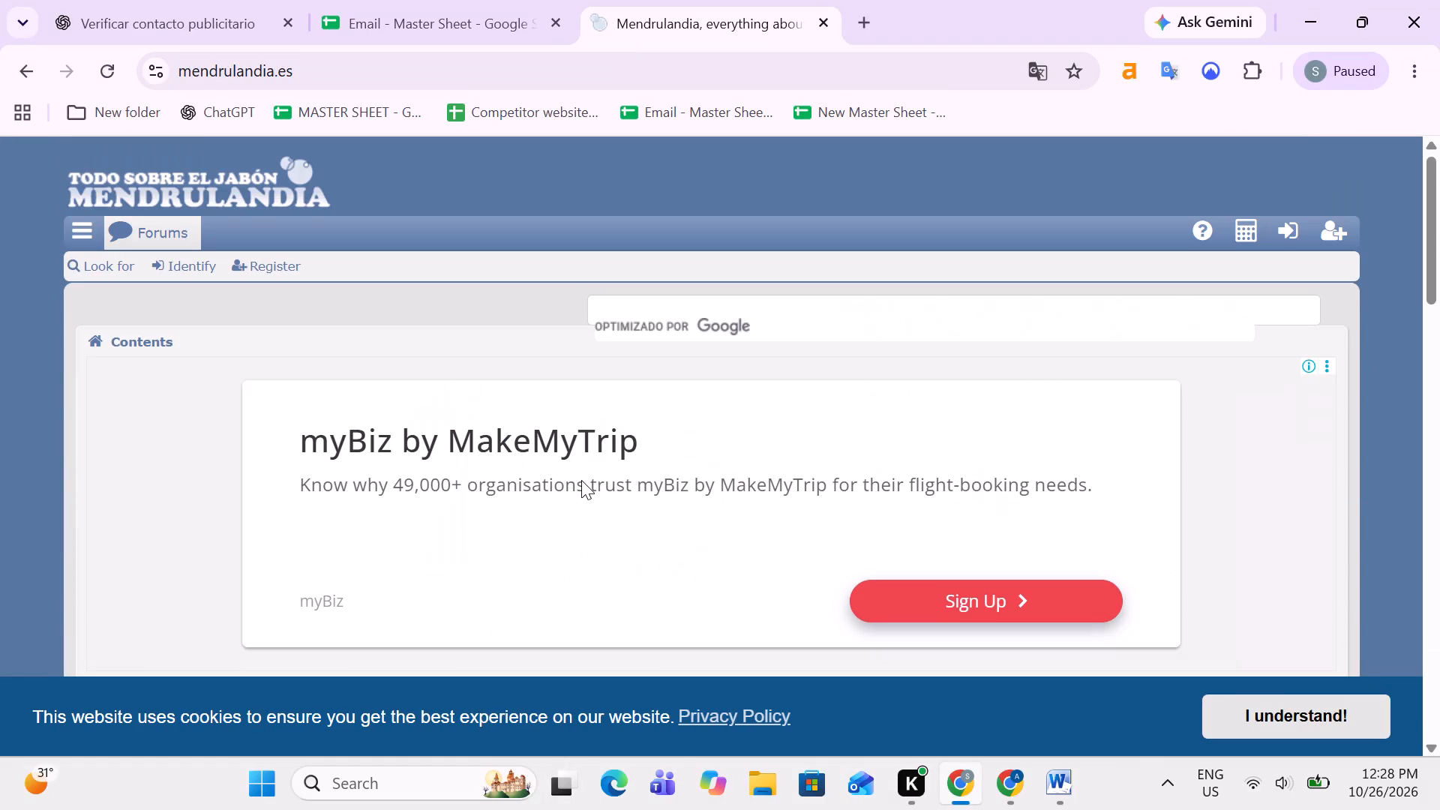
scroll(581, 480, "up", 2)
scroll(581, 480, "down", 18)
scroll(832, 531, "down", 6)
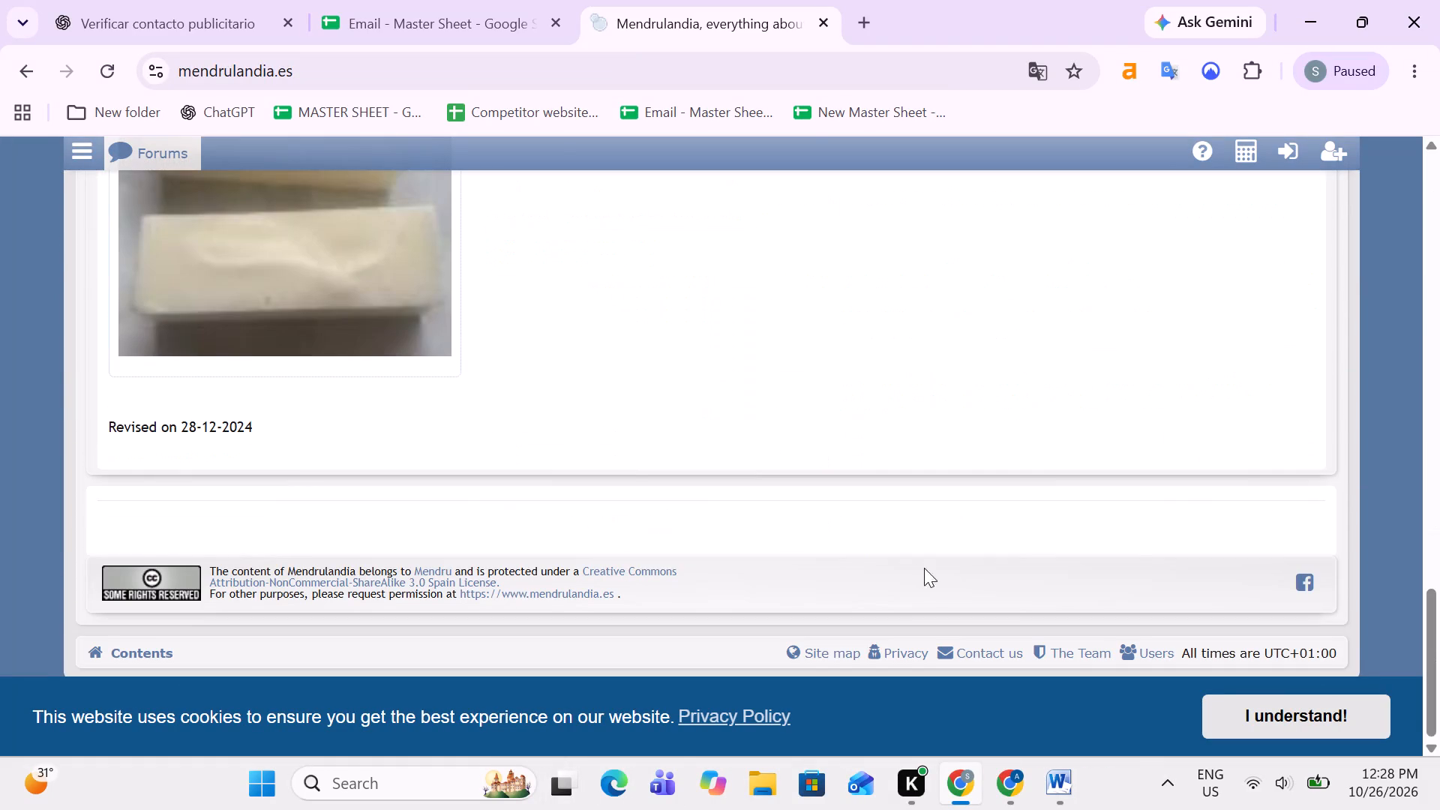
scroll(949, 584, "up", 20)
scroll(949, 584, "up", 5)
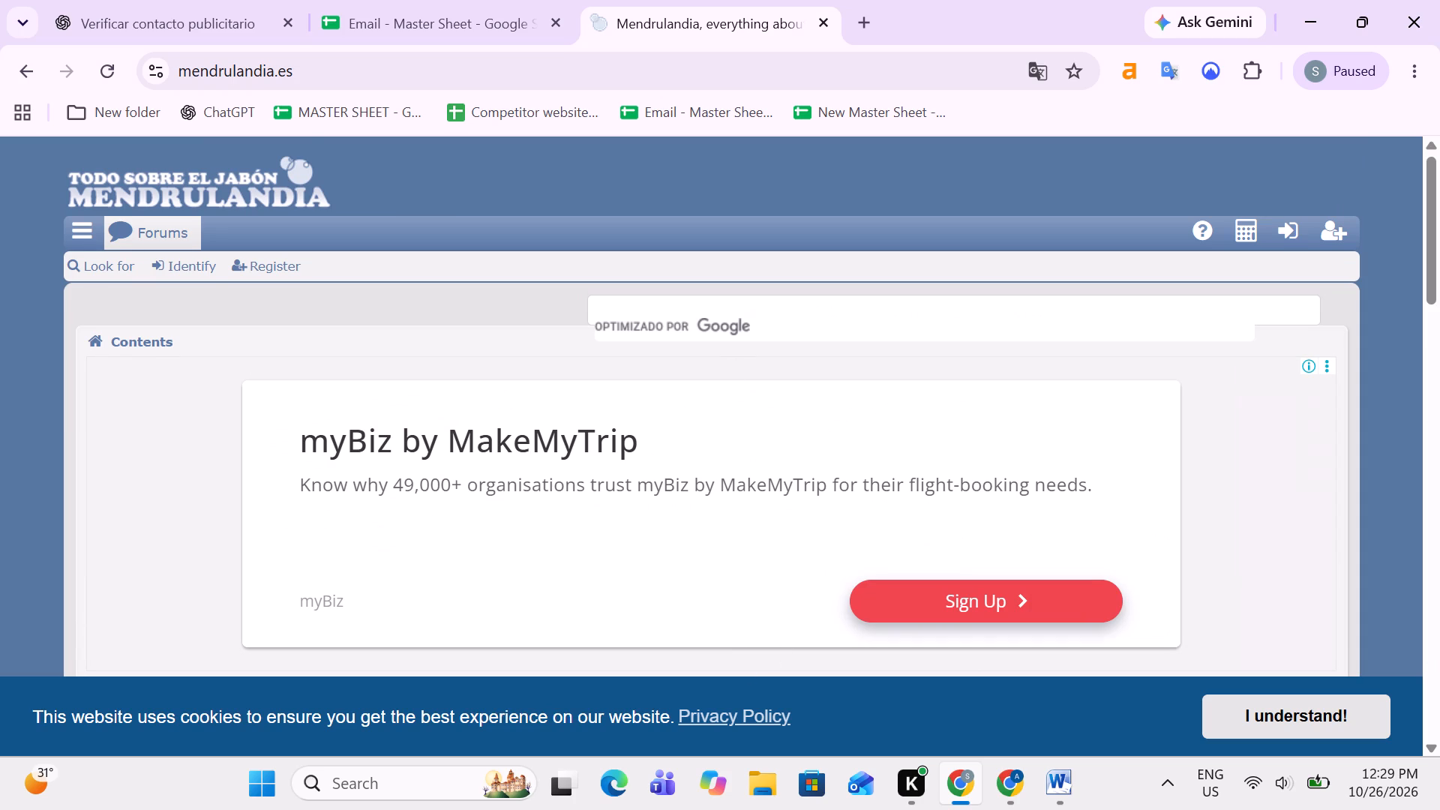
scroll(856, 391, "down", 19)
scroll(853, 393, "up", 6)
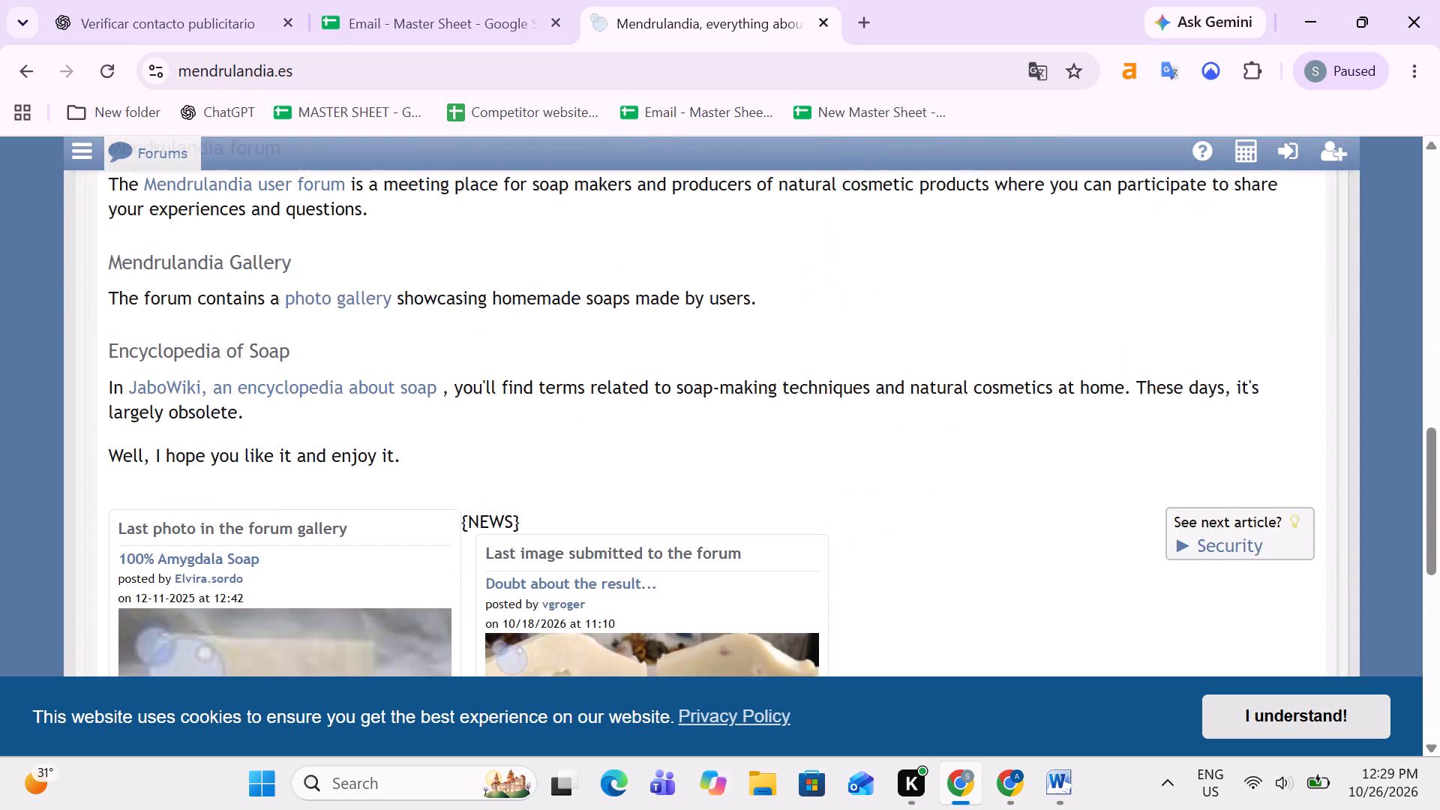
scroll(845, 390, "up", 10)
scroll(811, 386, "down", 4)
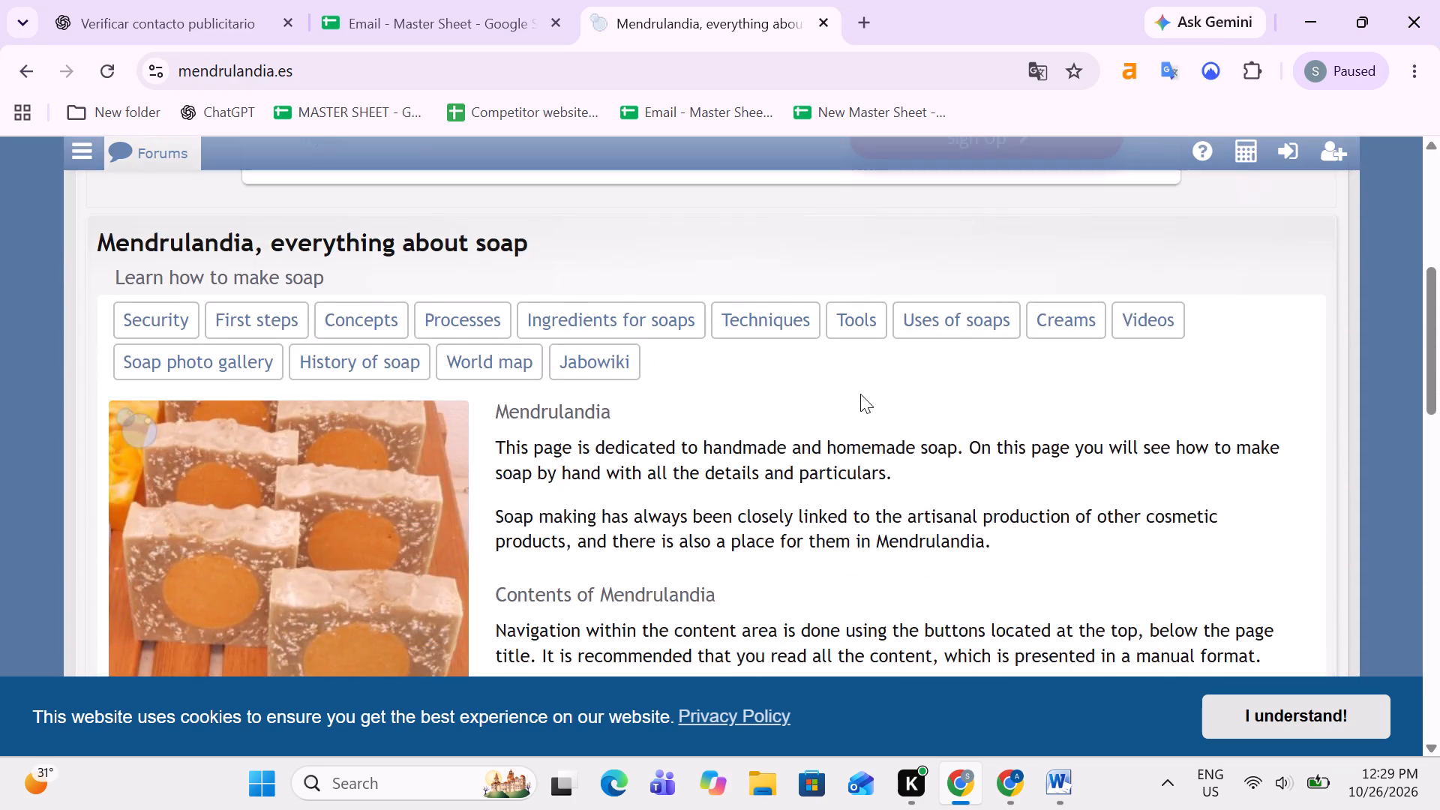
scroll(860, 394, "down", 17)
scroll(859, 382, "down", 4)
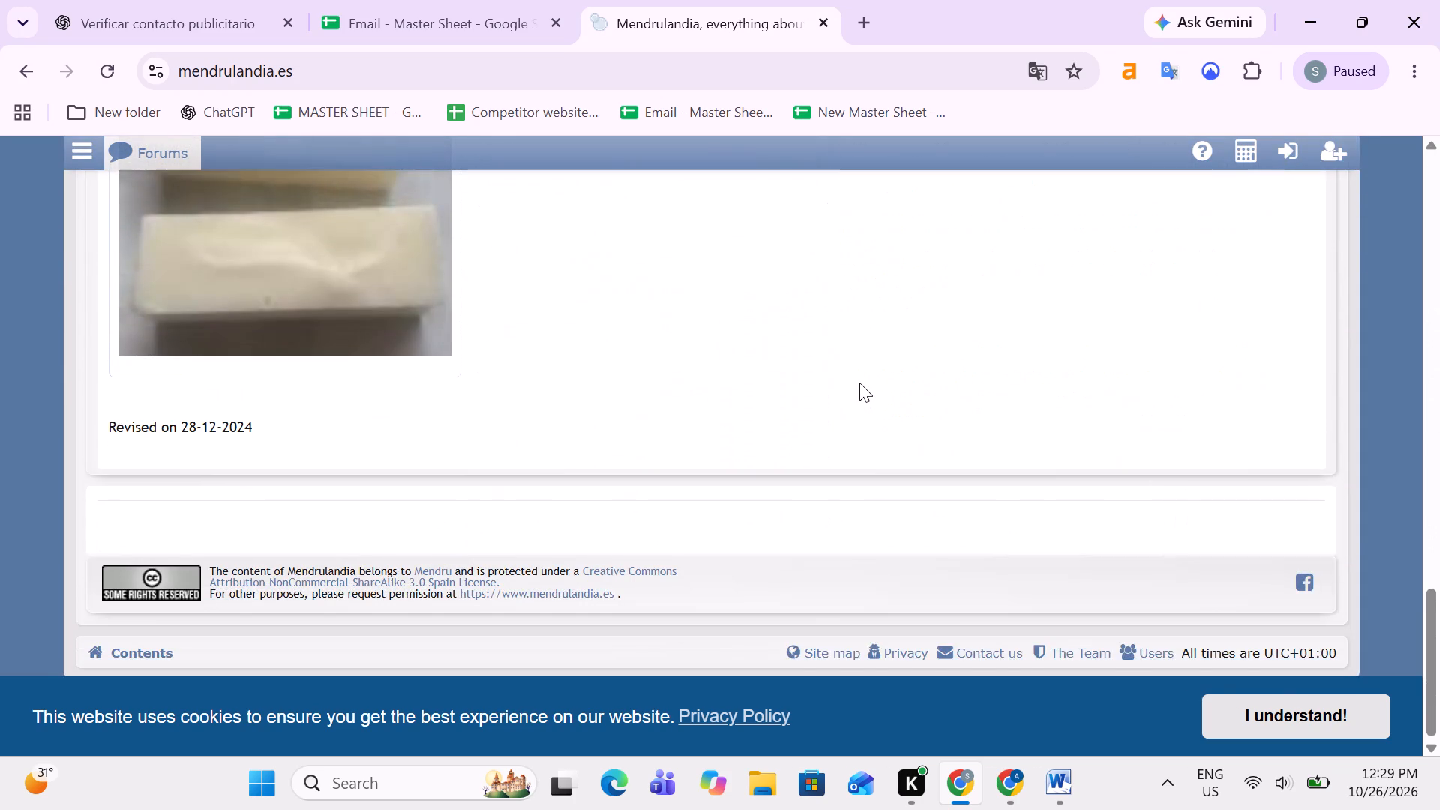
scroll(859, 382, "up", 19)
Check the mendrulandia.es contact details entry in the master sheet against the website's homepage.
left_click(580, 0)
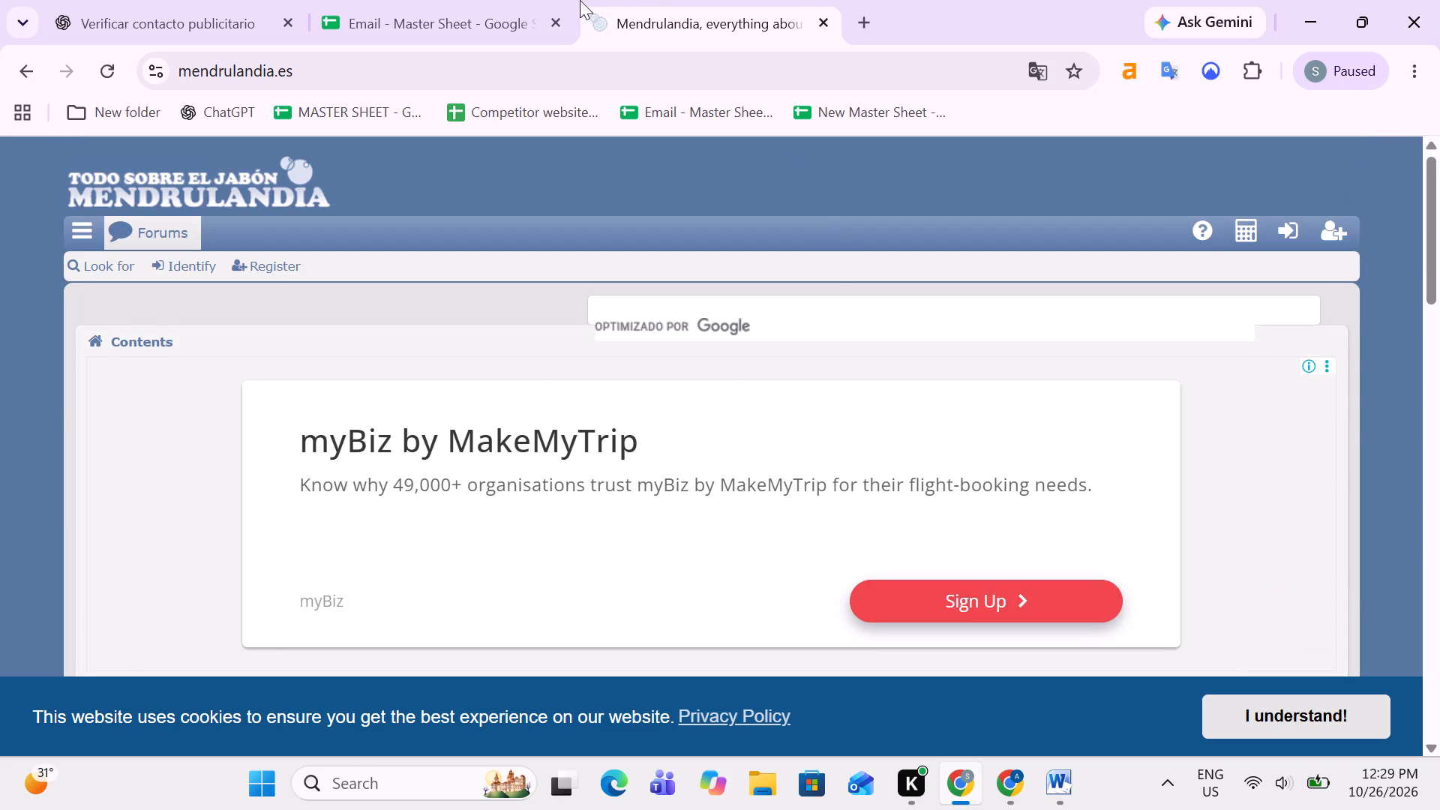
left_click(480, 0)
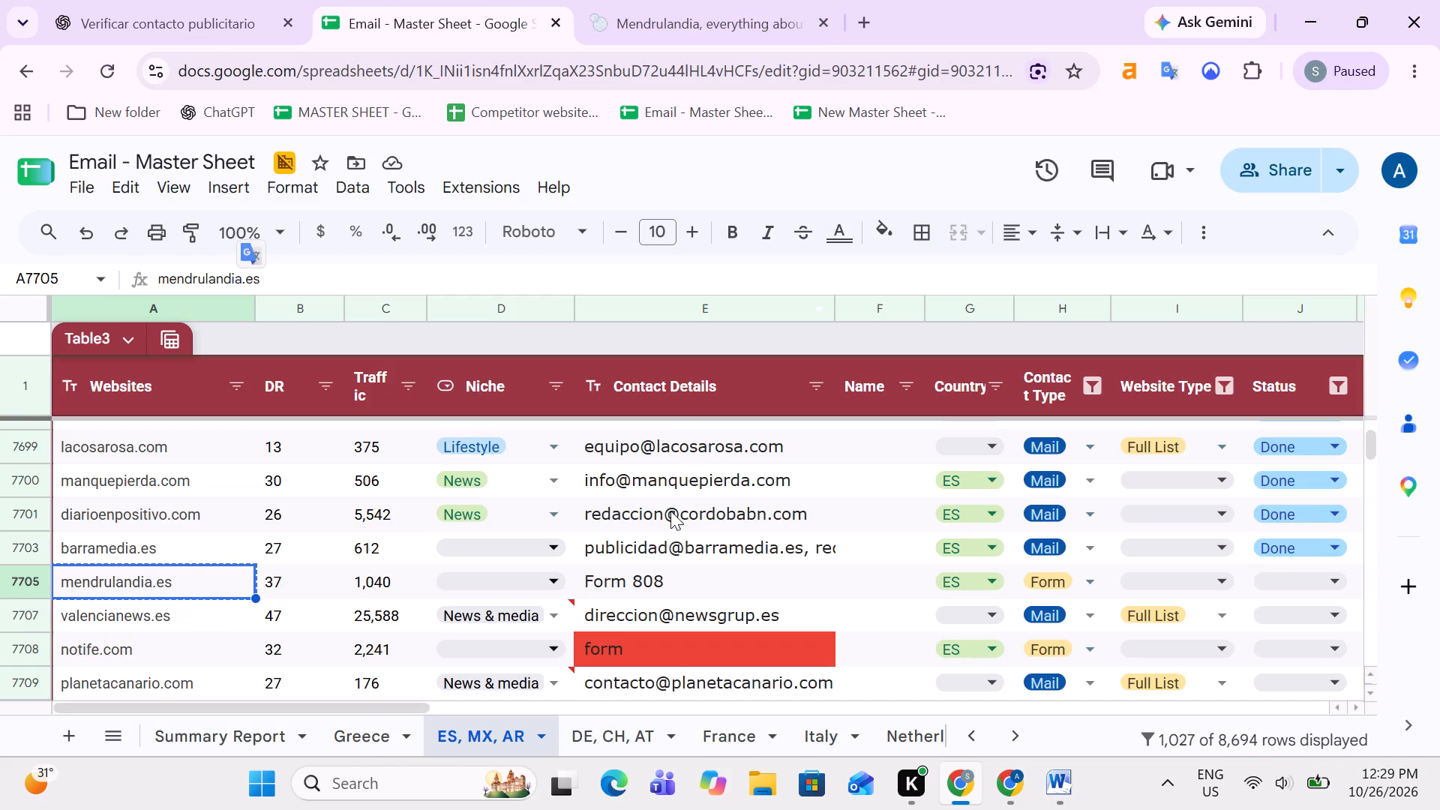
left_click(661, 577)
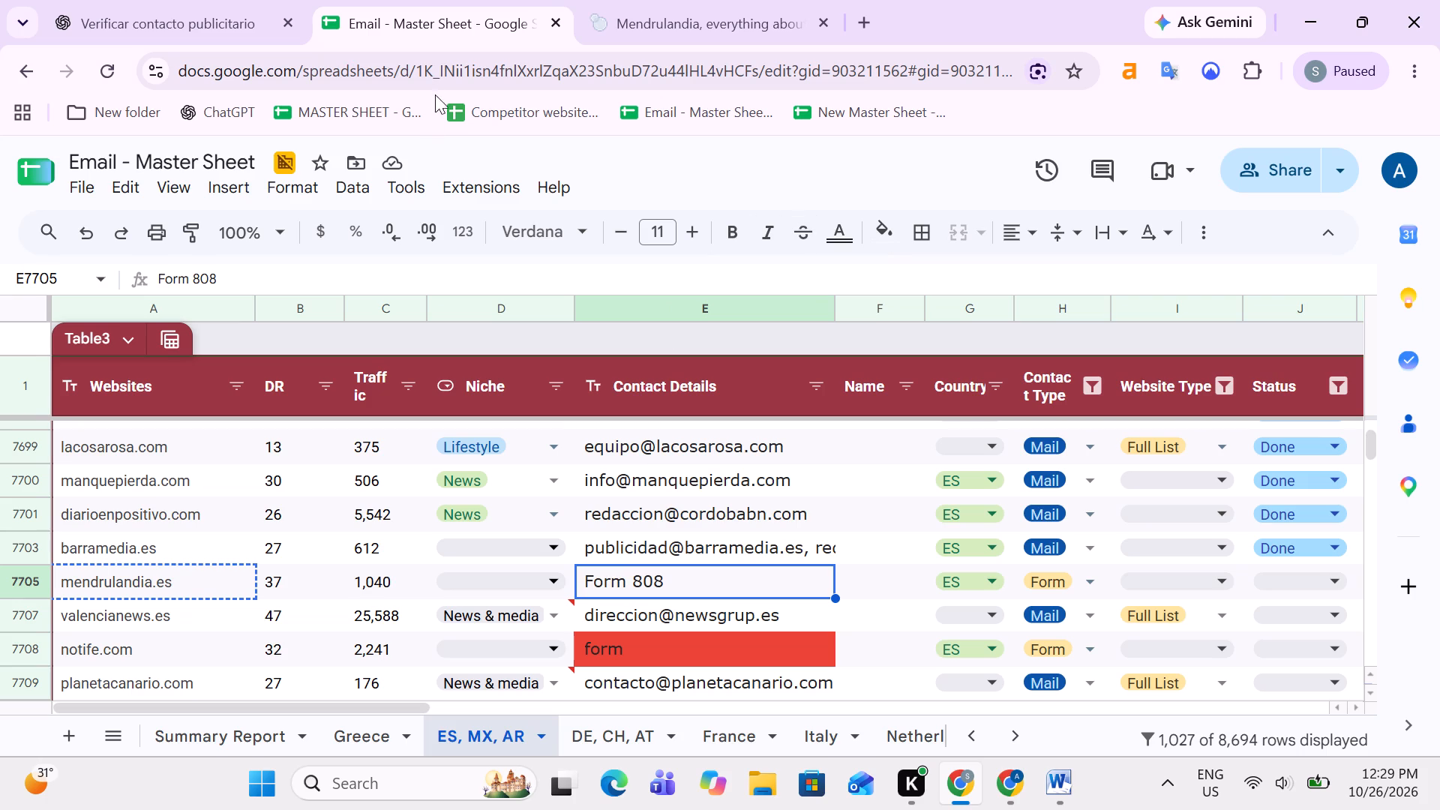
left_click(689, 0)
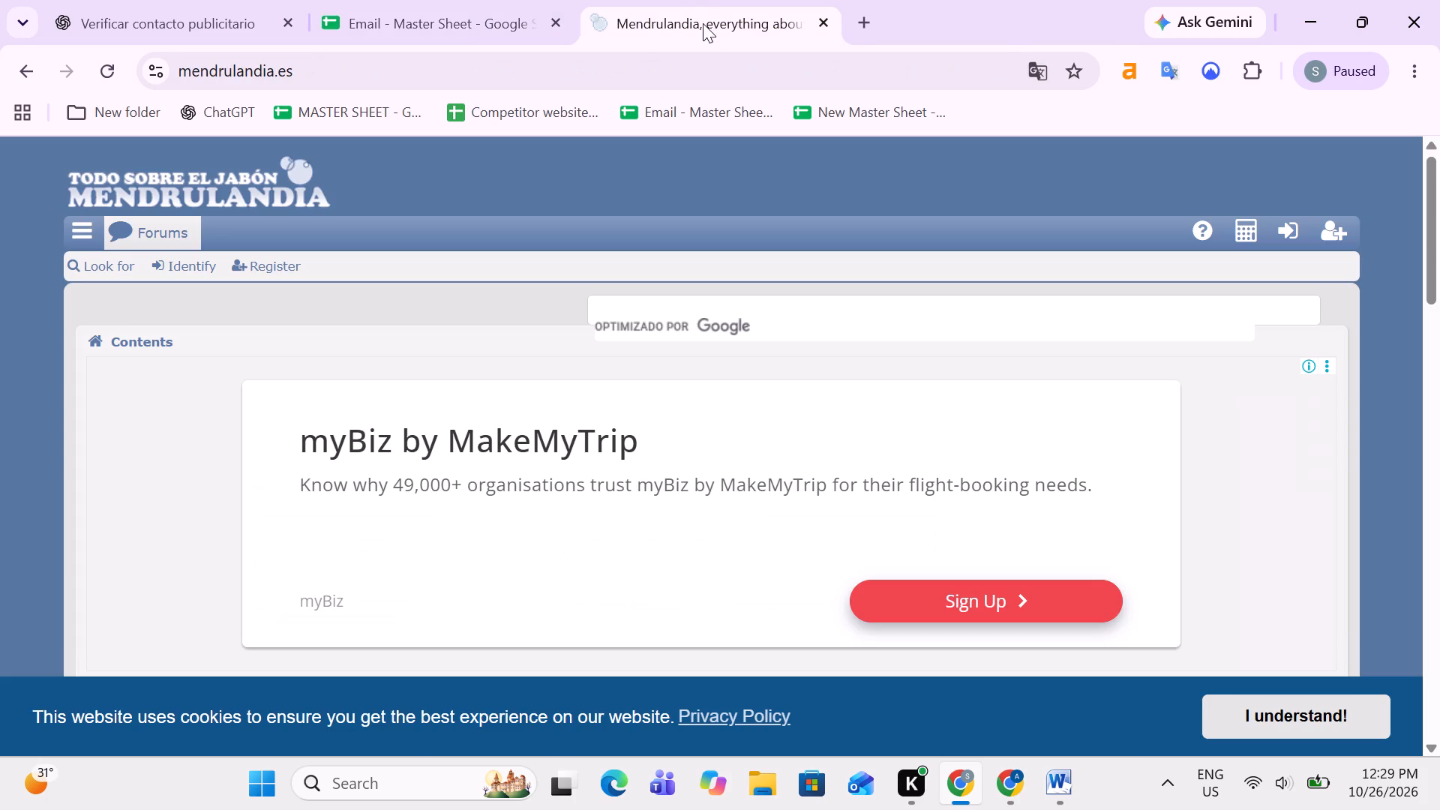
left_click(503, 0)
left_click(655, 0)
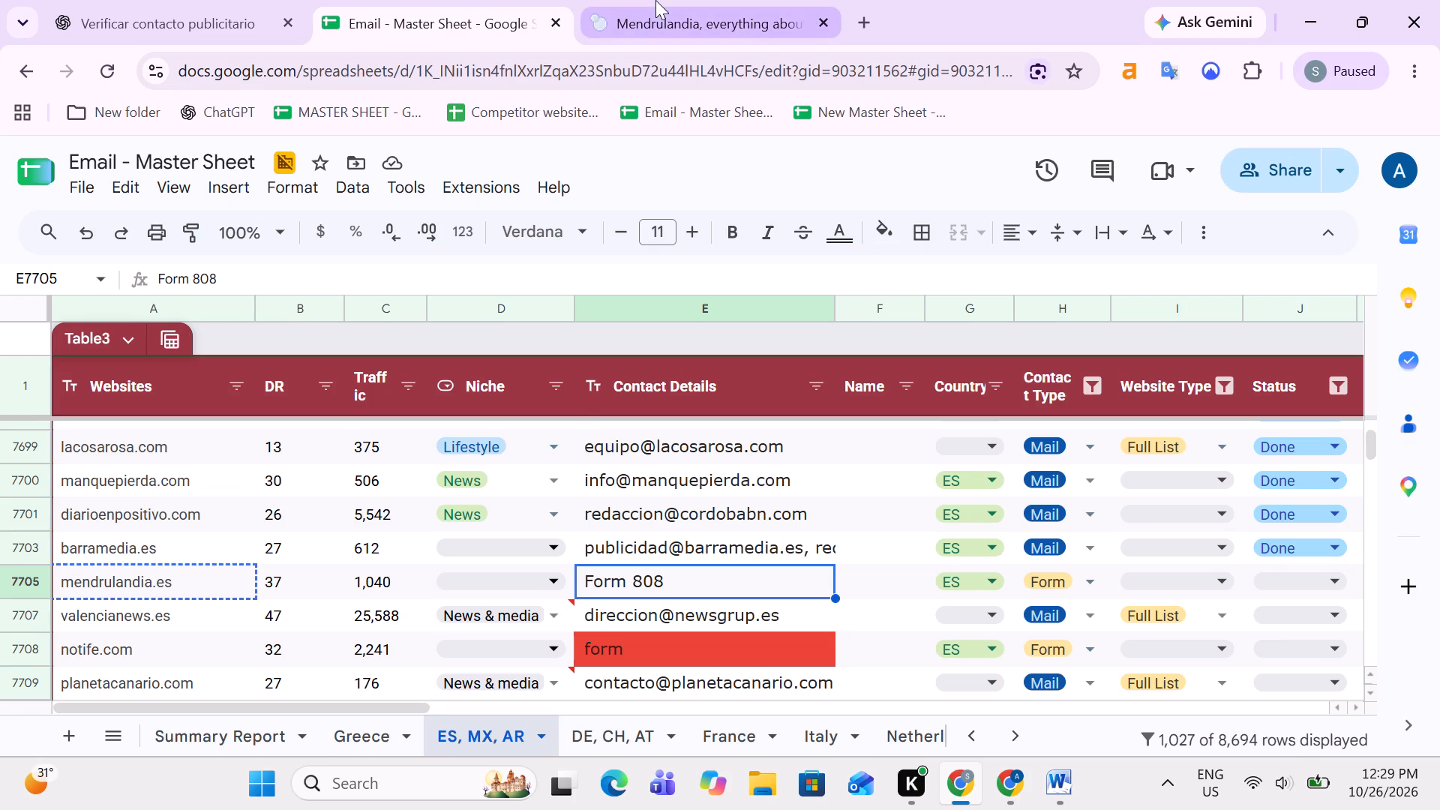
scroll(688, 437, "up", 3)
left_click(486, 0)
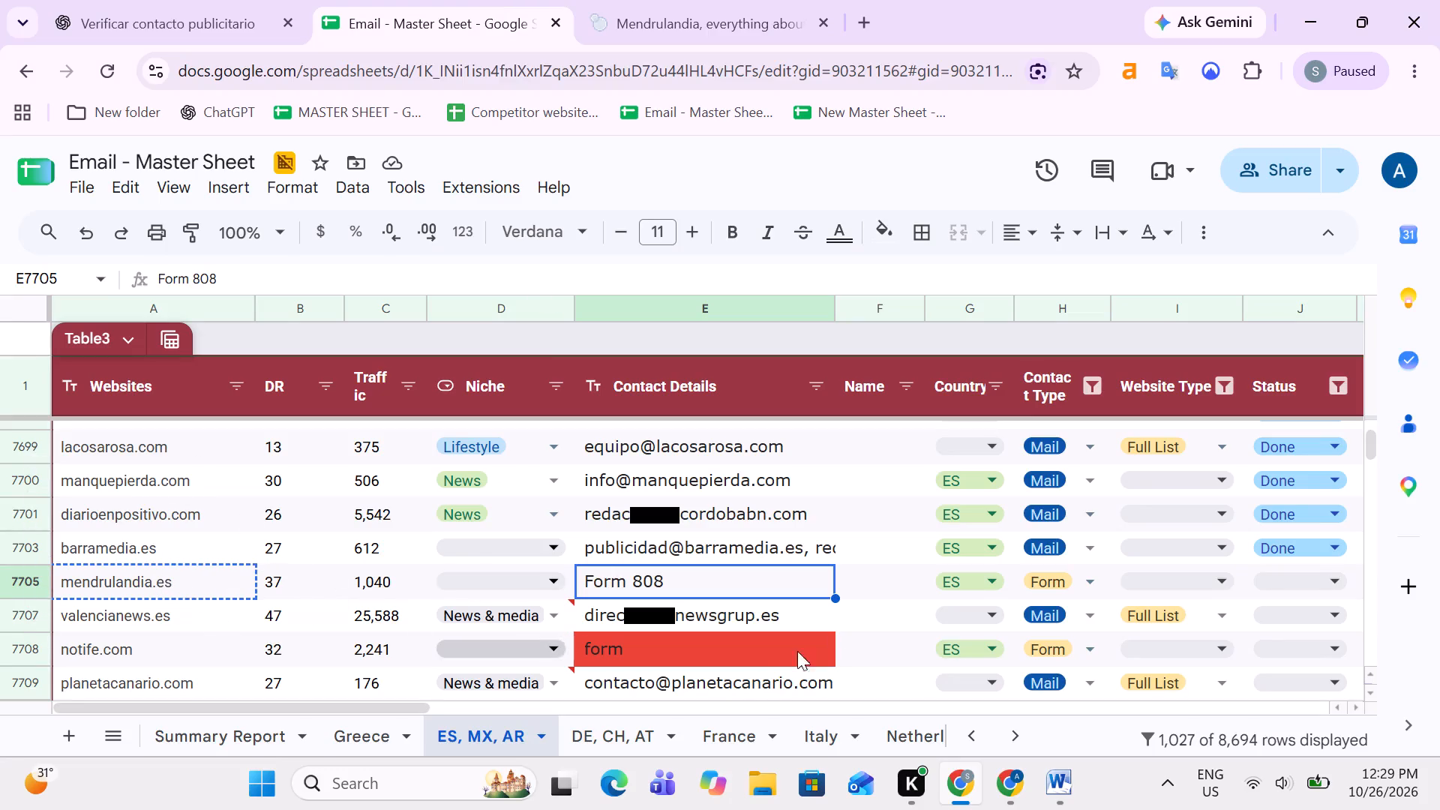
left_click(757, 0)
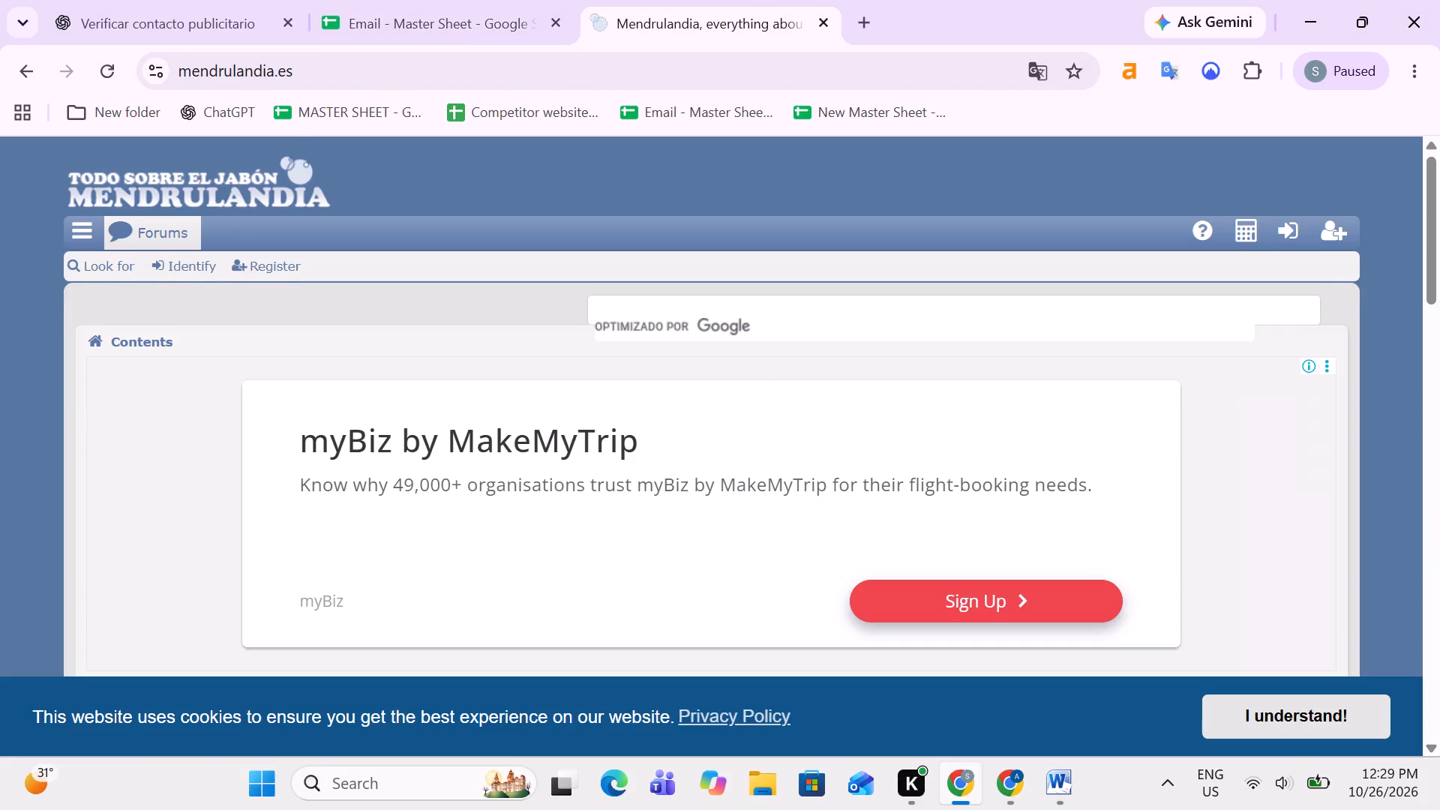
scroll(774, 322, "down", 9)
scroll(801, 376, "down", 9)
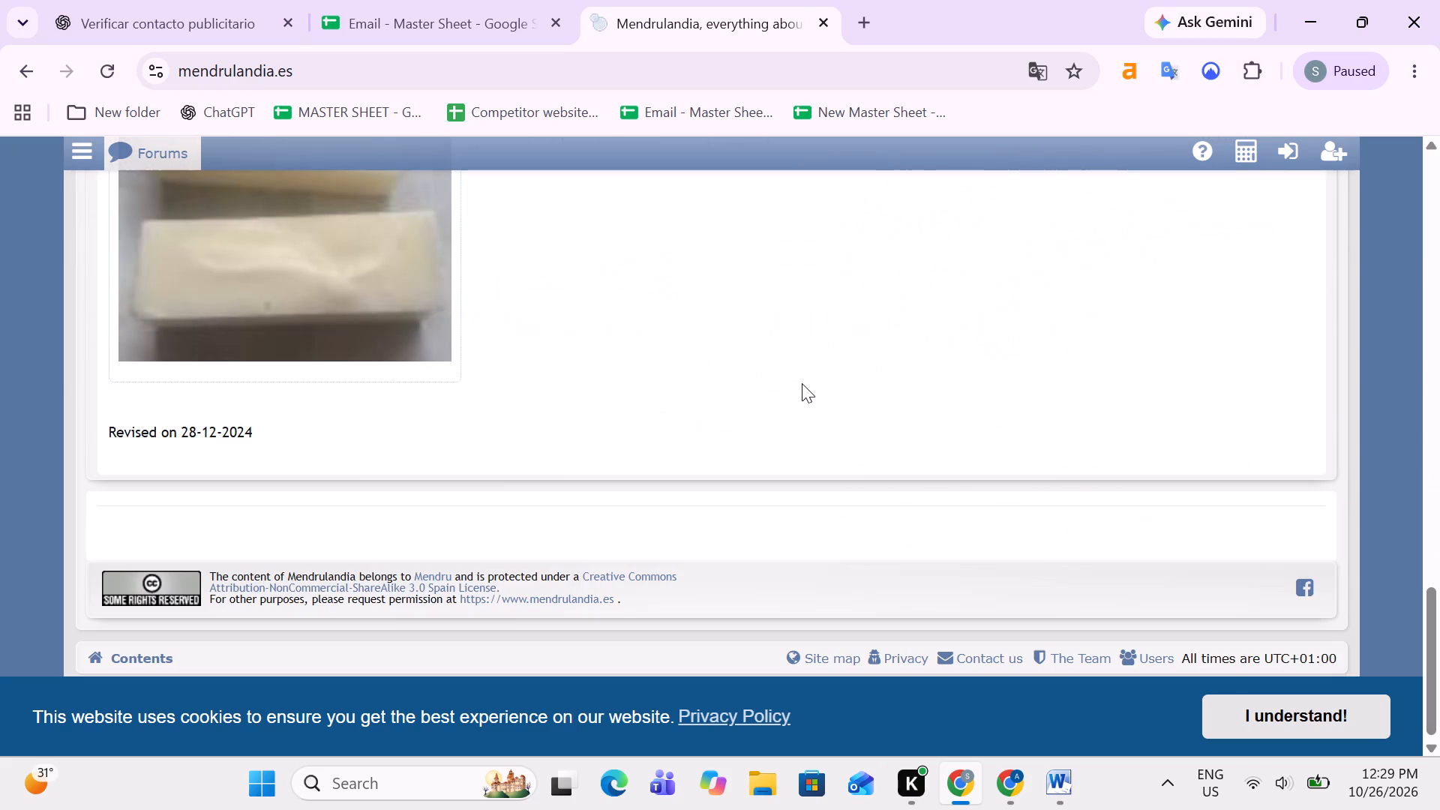
scroll(802, 384, "down", 6)
scroll(802, 386, "up", 8)
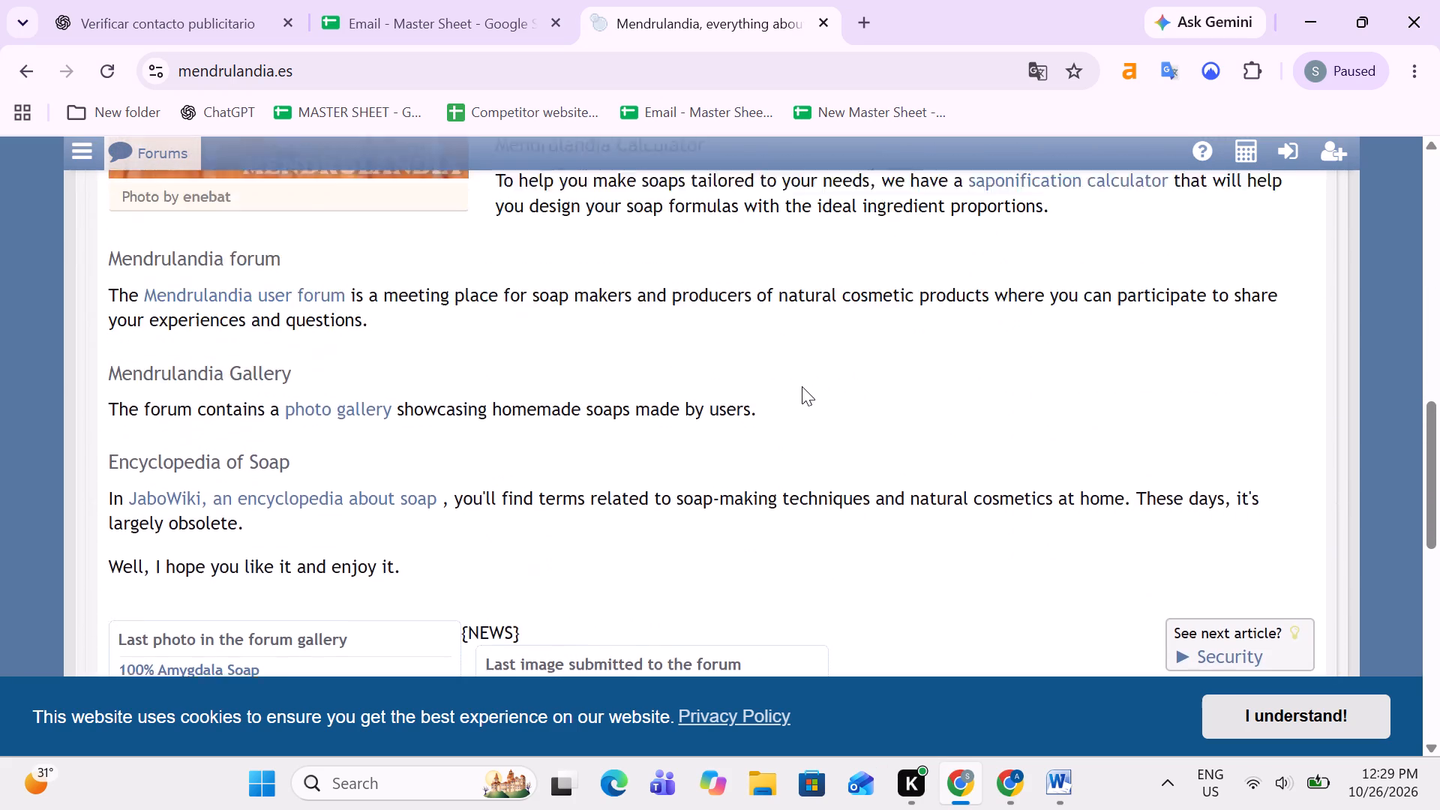
scroll(802, 386, "up", 14)
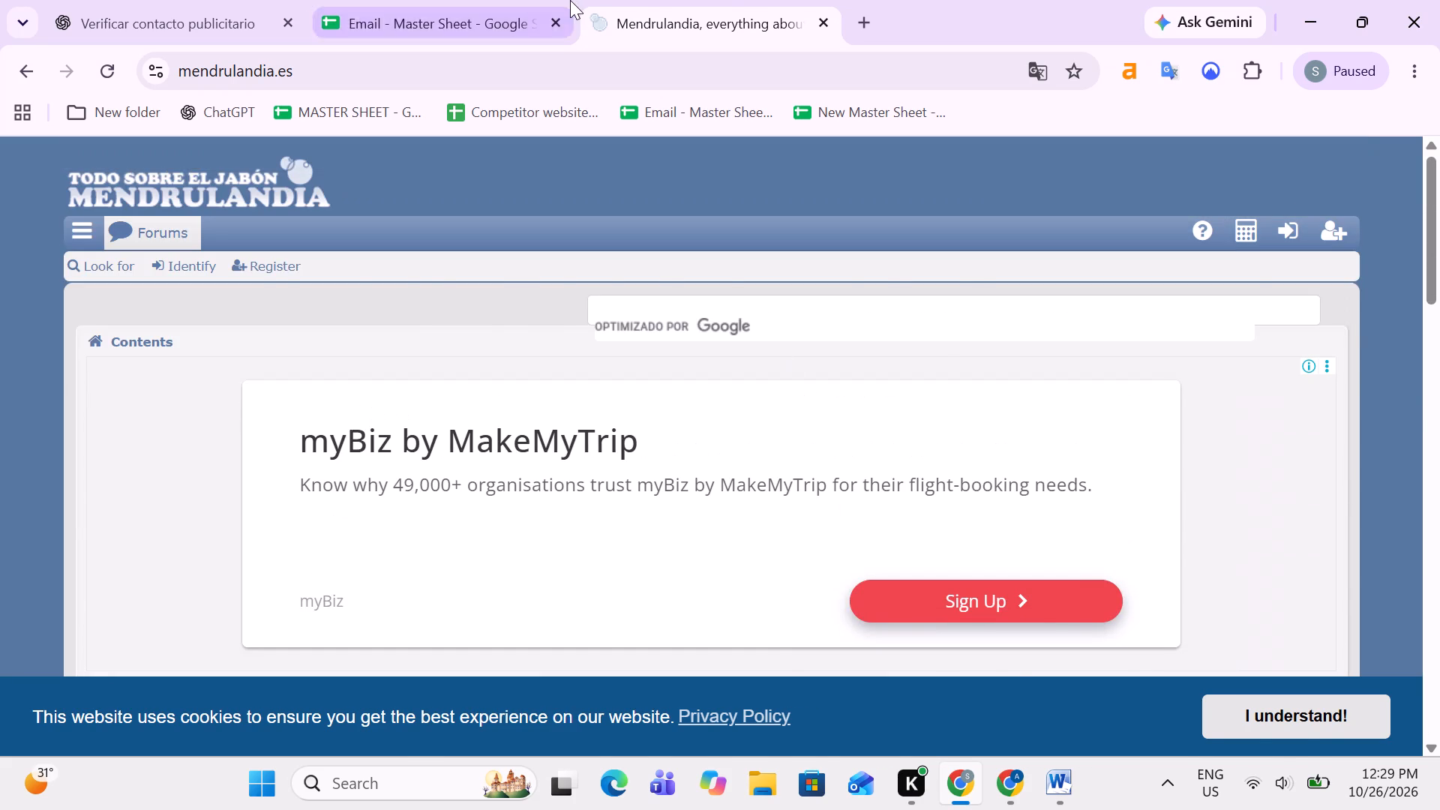
Review the mendrulandia.es row in the master sheet again, and look over the homepage down to its footer.
left_click(570, 0)
key("Right")
key("Right")
key("Left")
key("Left")
key("Left")
key("Left")
key("Left")
key("Left")
key("Left")
key("Left")
key("Left")
key("Left")
key("Left")
key("Left")
key("Left")
key("Left")
key("Left")
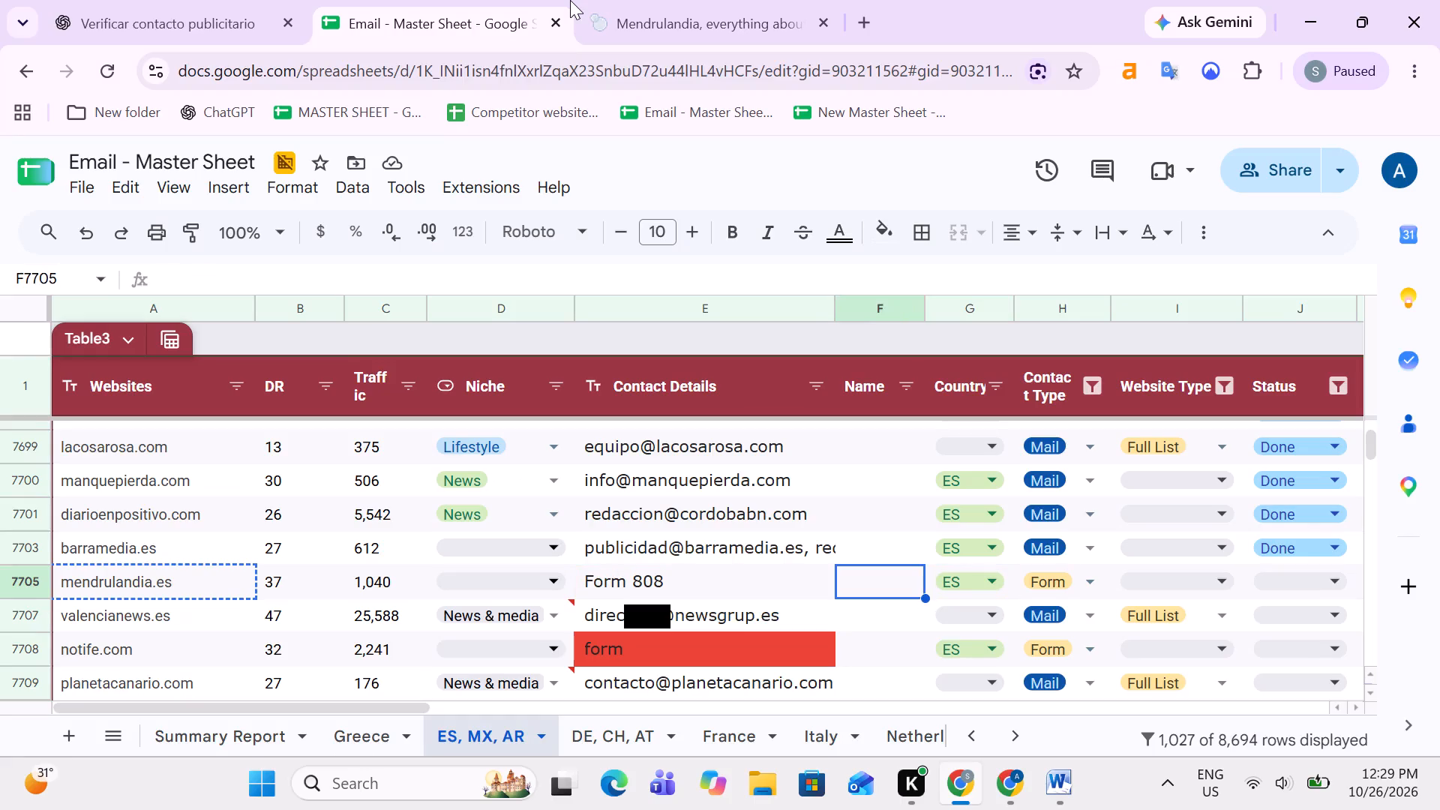
key("Right")
key("Right")
key("Right")
key("Right")
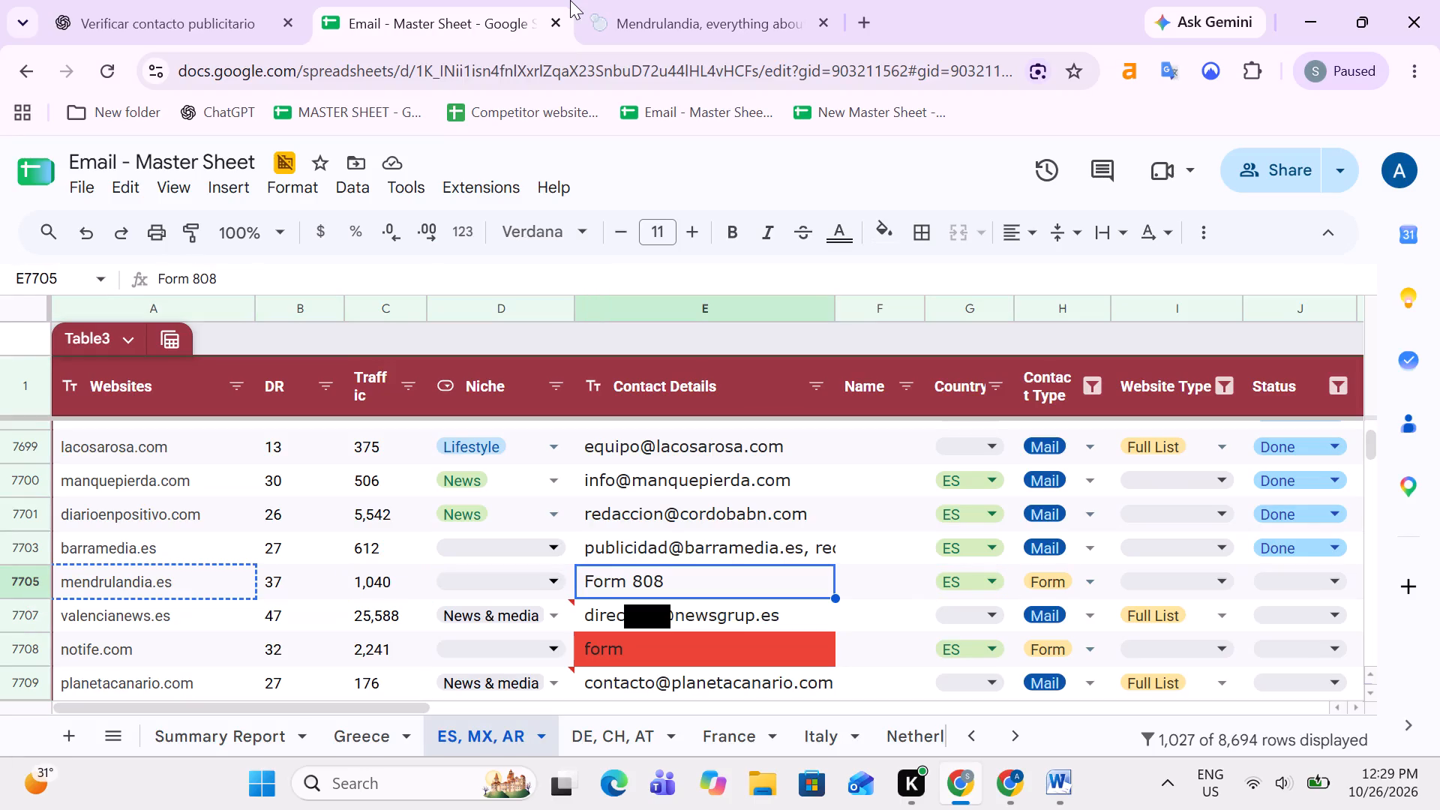
left_click(760, 0)
scroll(801, 202, "down", 6)
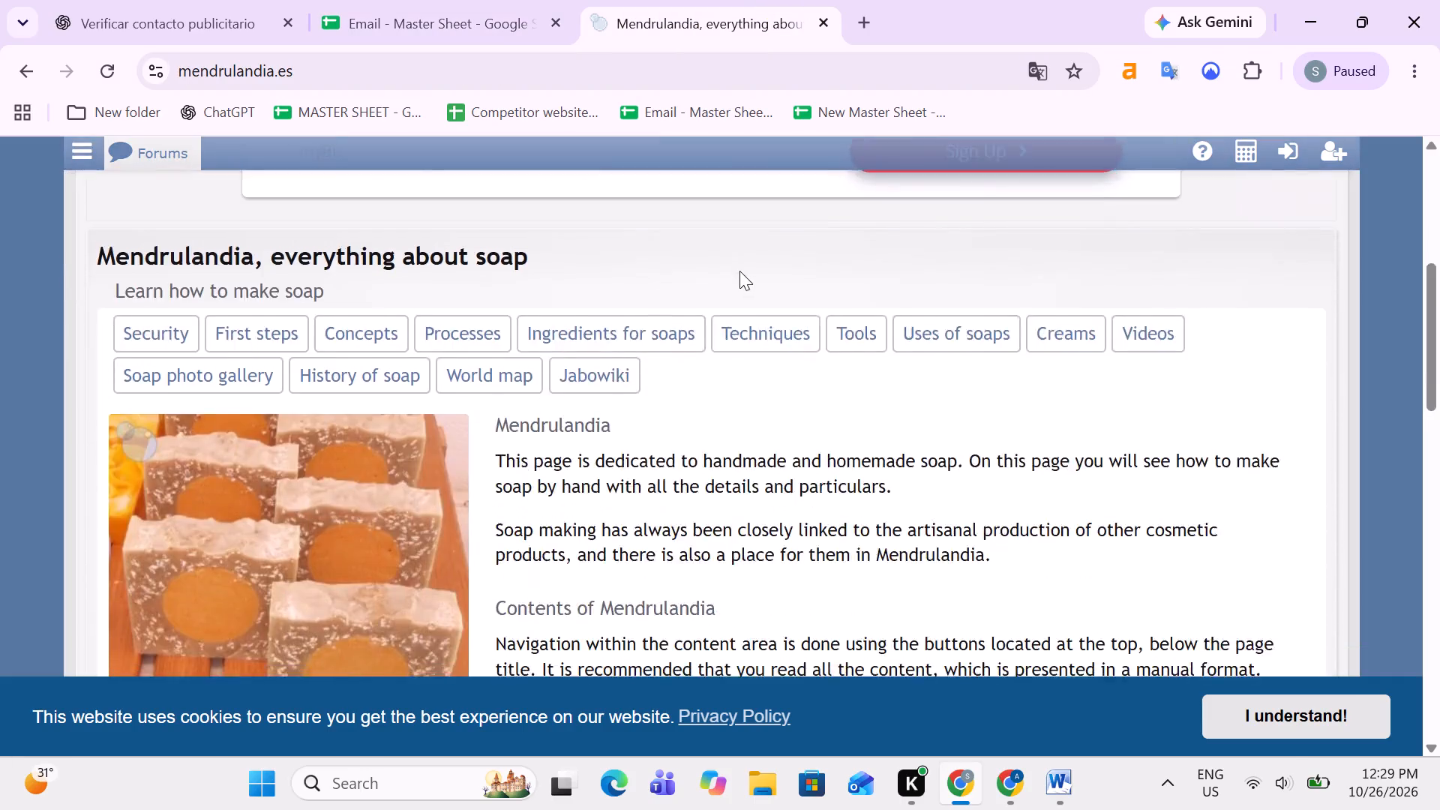
scroll(739, 271, "down", 3)
scroll(733, 286, "down", 18)
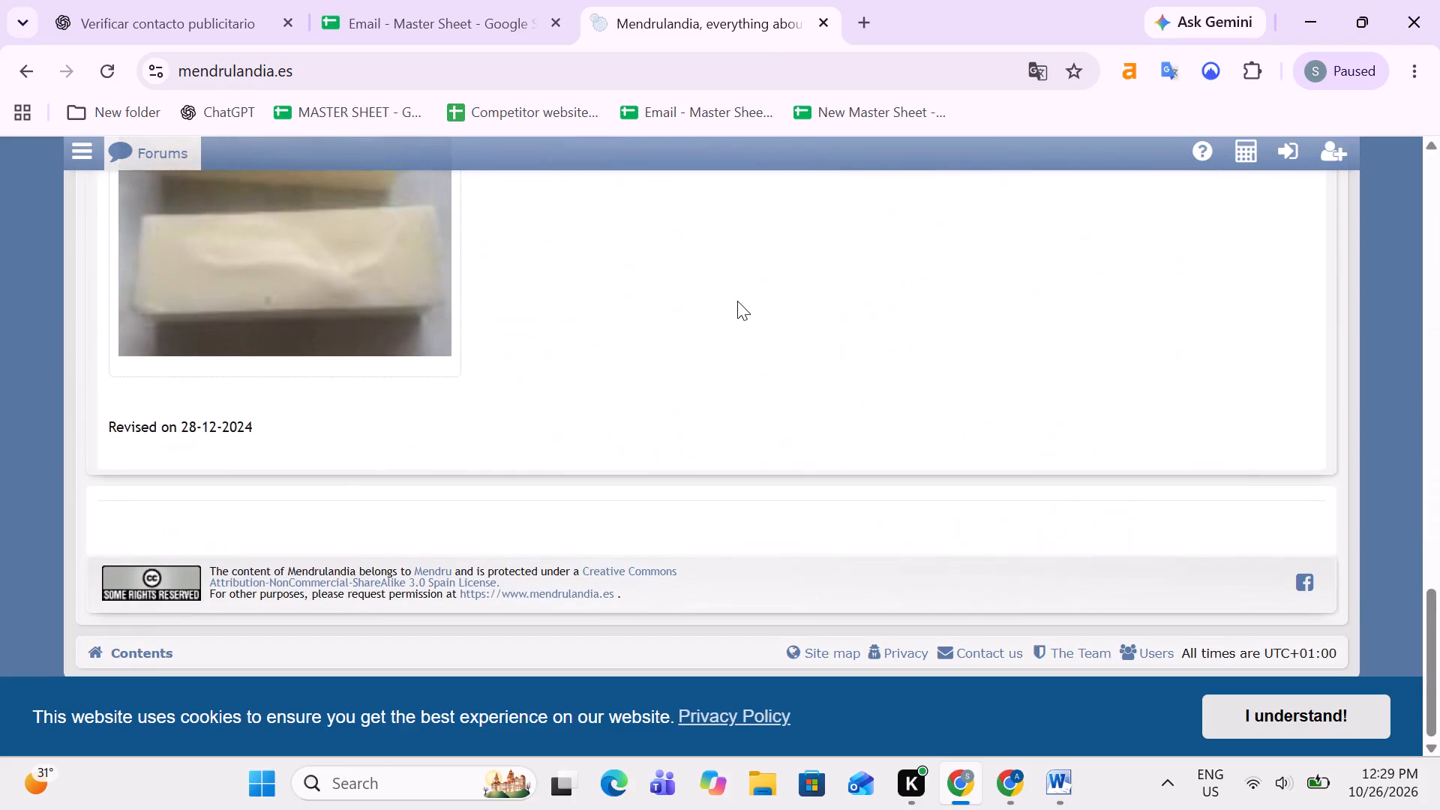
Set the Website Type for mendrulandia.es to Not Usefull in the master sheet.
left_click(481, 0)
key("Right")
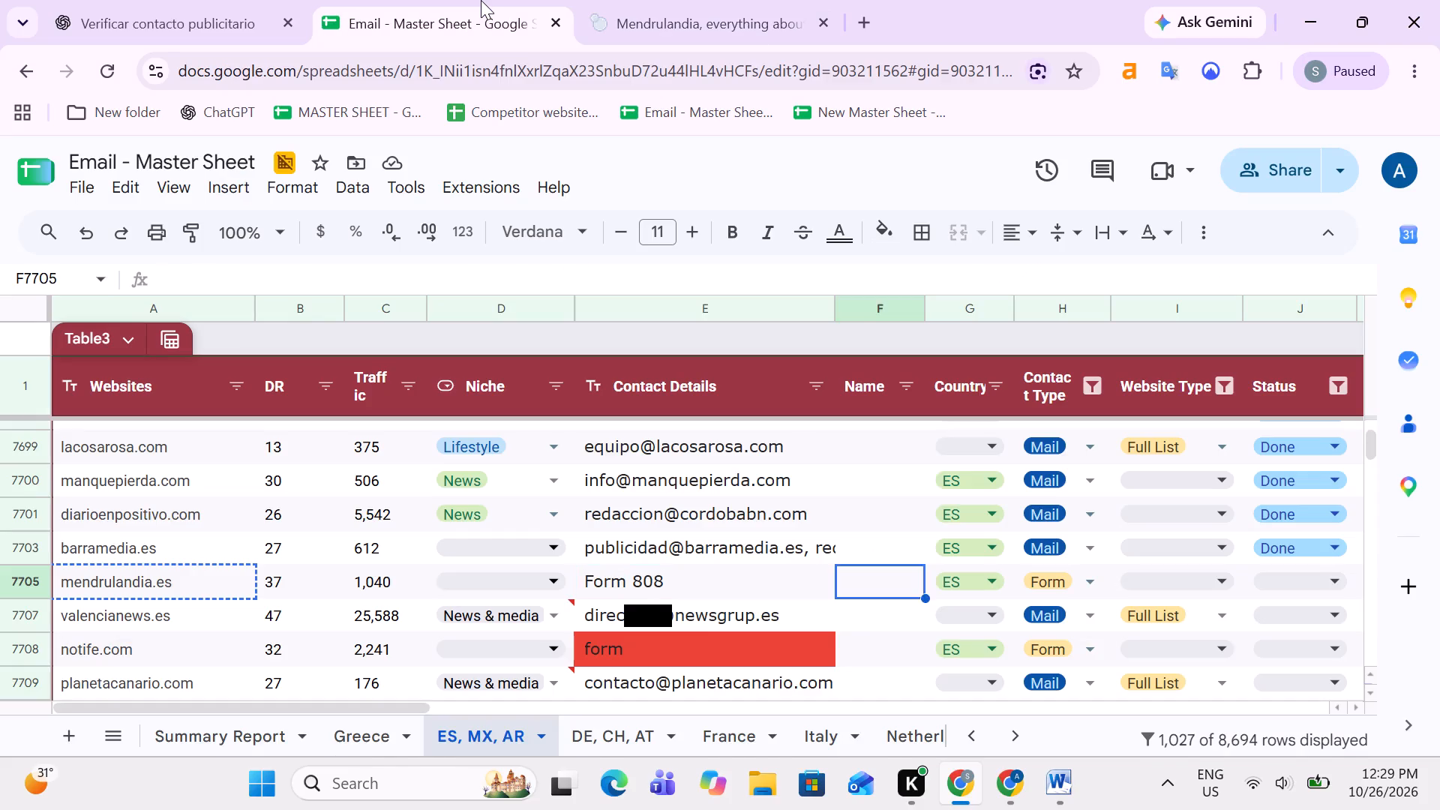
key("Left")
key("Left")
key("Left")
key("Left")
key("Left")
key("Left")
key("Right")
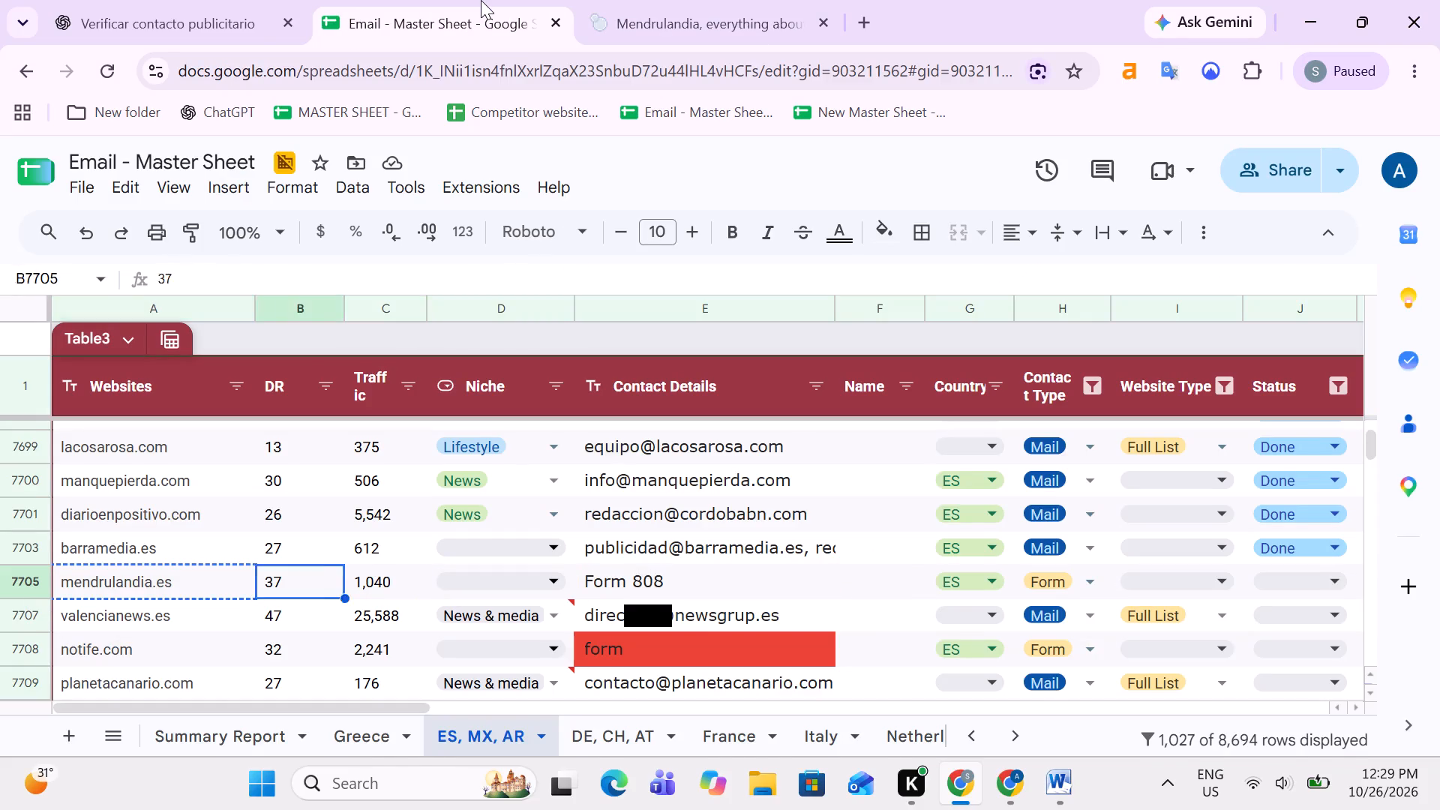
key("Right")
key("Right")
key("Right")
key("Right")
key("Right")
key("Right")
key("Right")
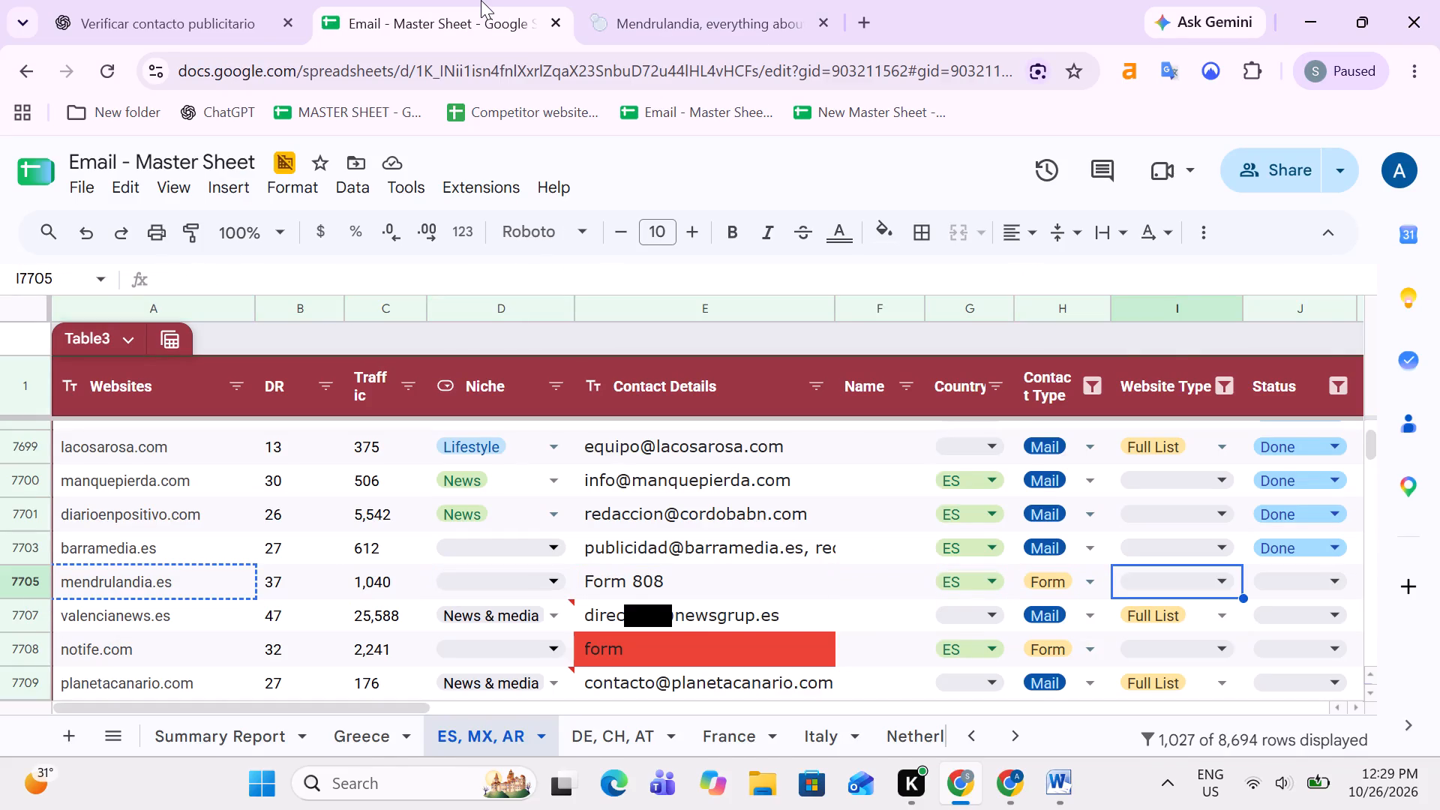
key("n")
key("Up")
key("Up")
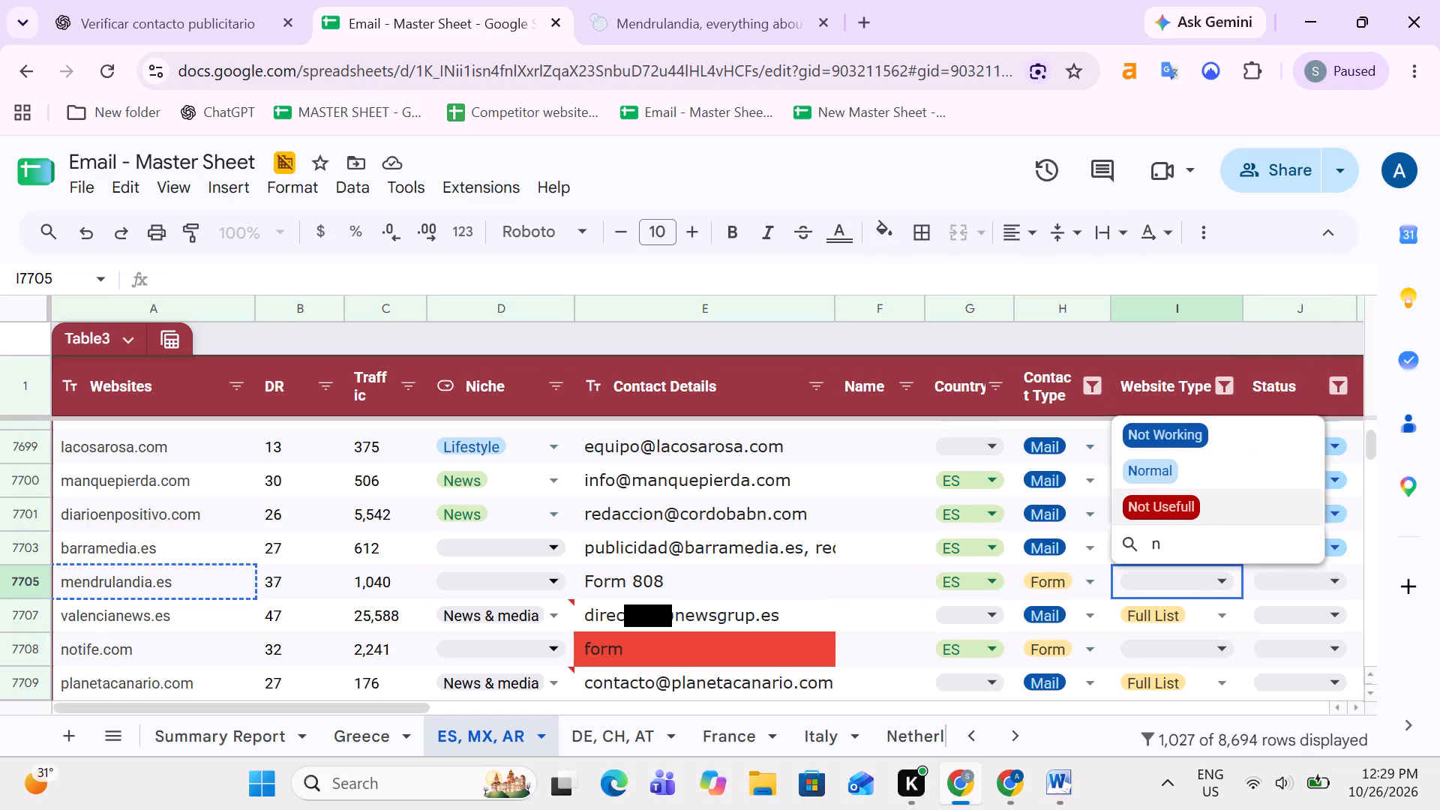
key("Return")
Review the valencianews.es row in the master sheet, including its contact details.
key("Up")
key("Right")
key("Down")
key("Left")
key("Left")
key("Left")
key("Left")
key("Left")
key("Left")
key("Left")
key("Left")
key("Left")
key("Left")
key("Left")
key("Left")
key("Left")
key("Left")
key("Left")
key("Left")
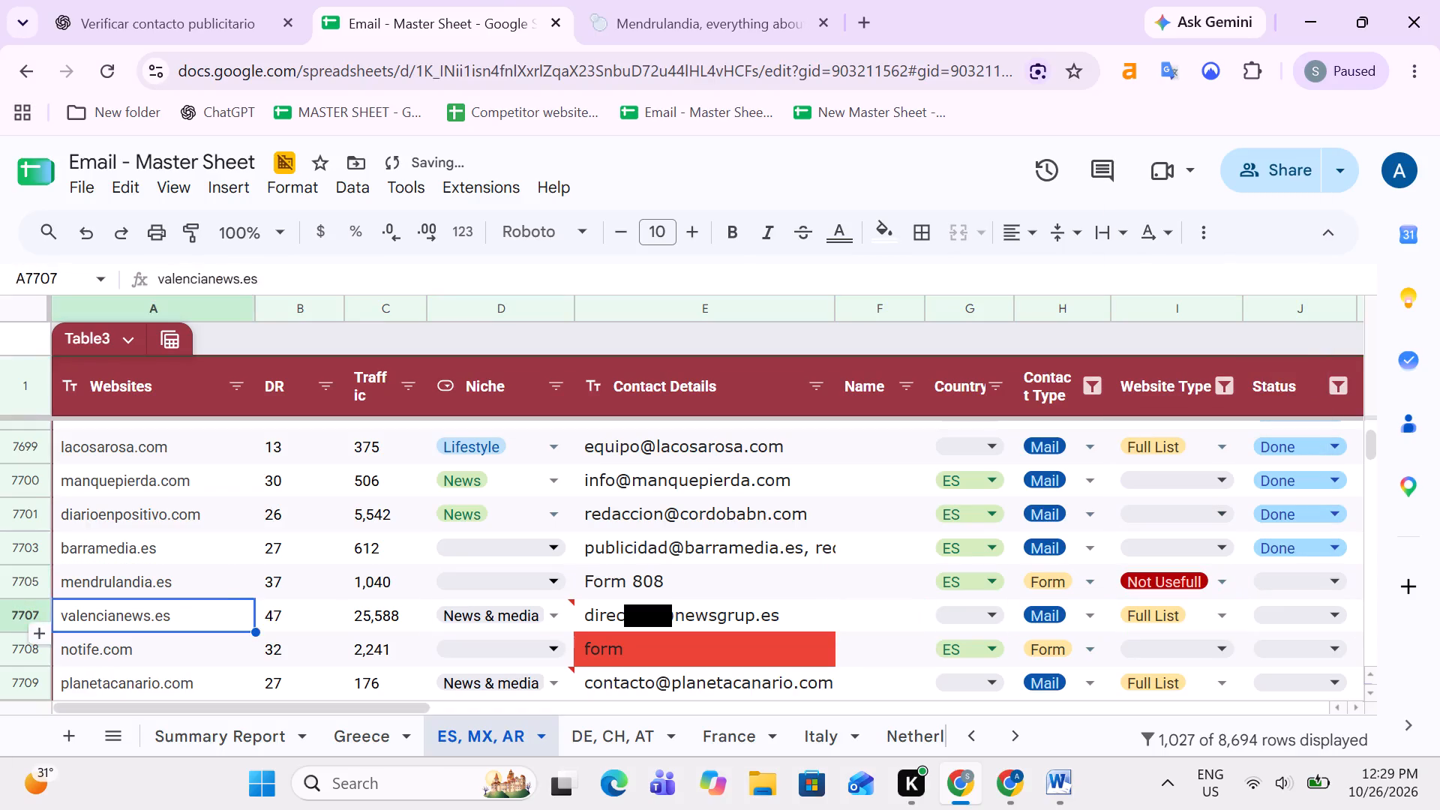
key("Right")
key("Right")
key("Right")
key("Right")
key("Right")
key("Left")
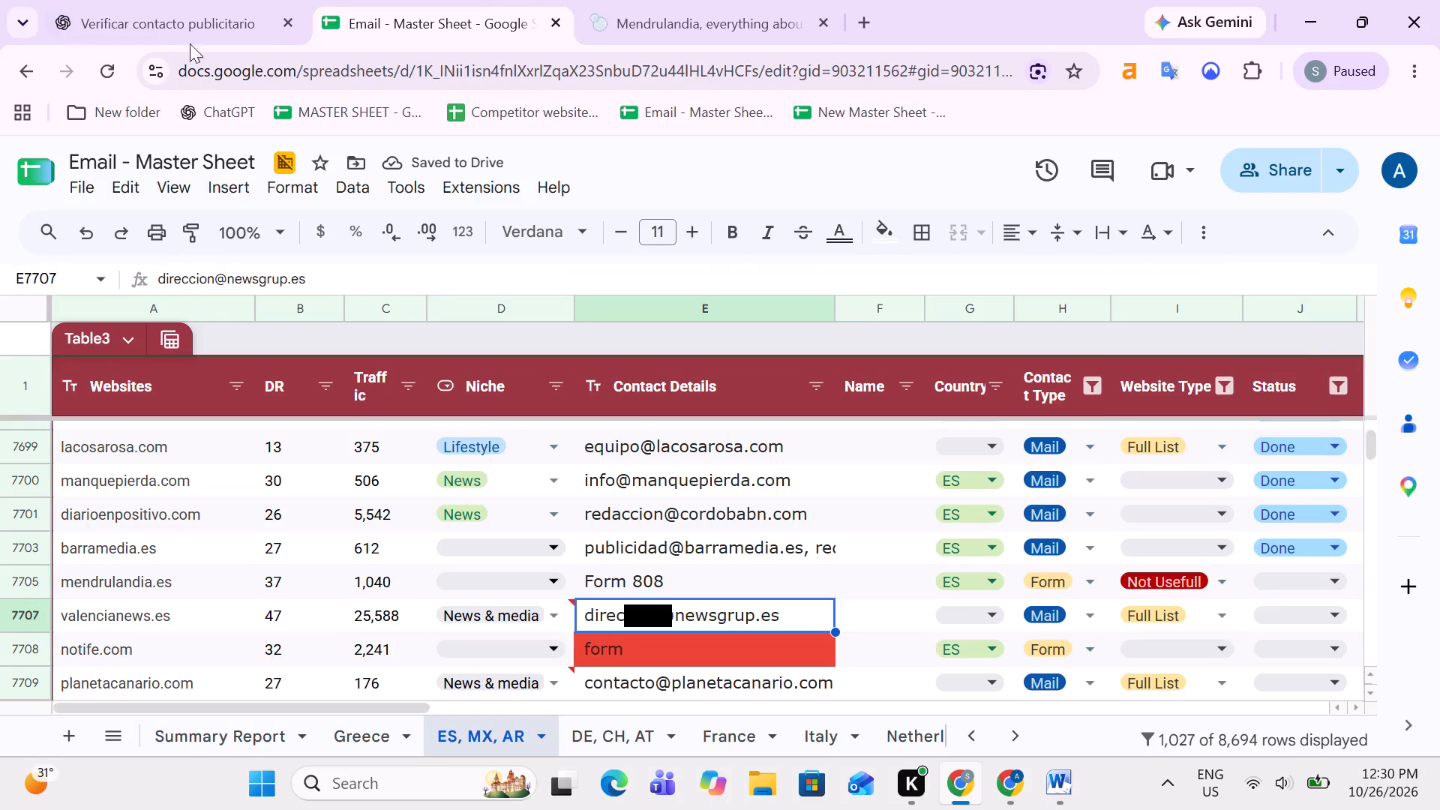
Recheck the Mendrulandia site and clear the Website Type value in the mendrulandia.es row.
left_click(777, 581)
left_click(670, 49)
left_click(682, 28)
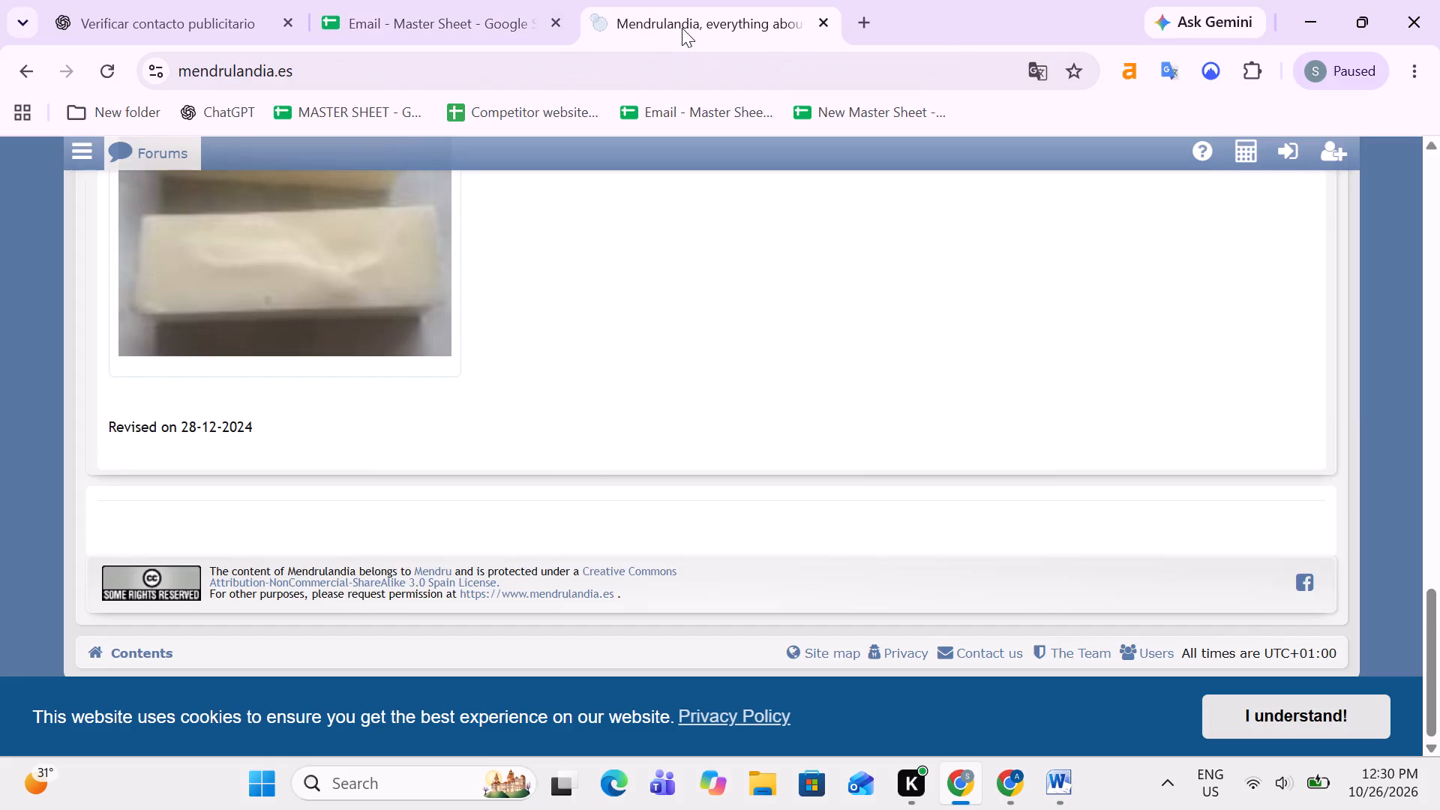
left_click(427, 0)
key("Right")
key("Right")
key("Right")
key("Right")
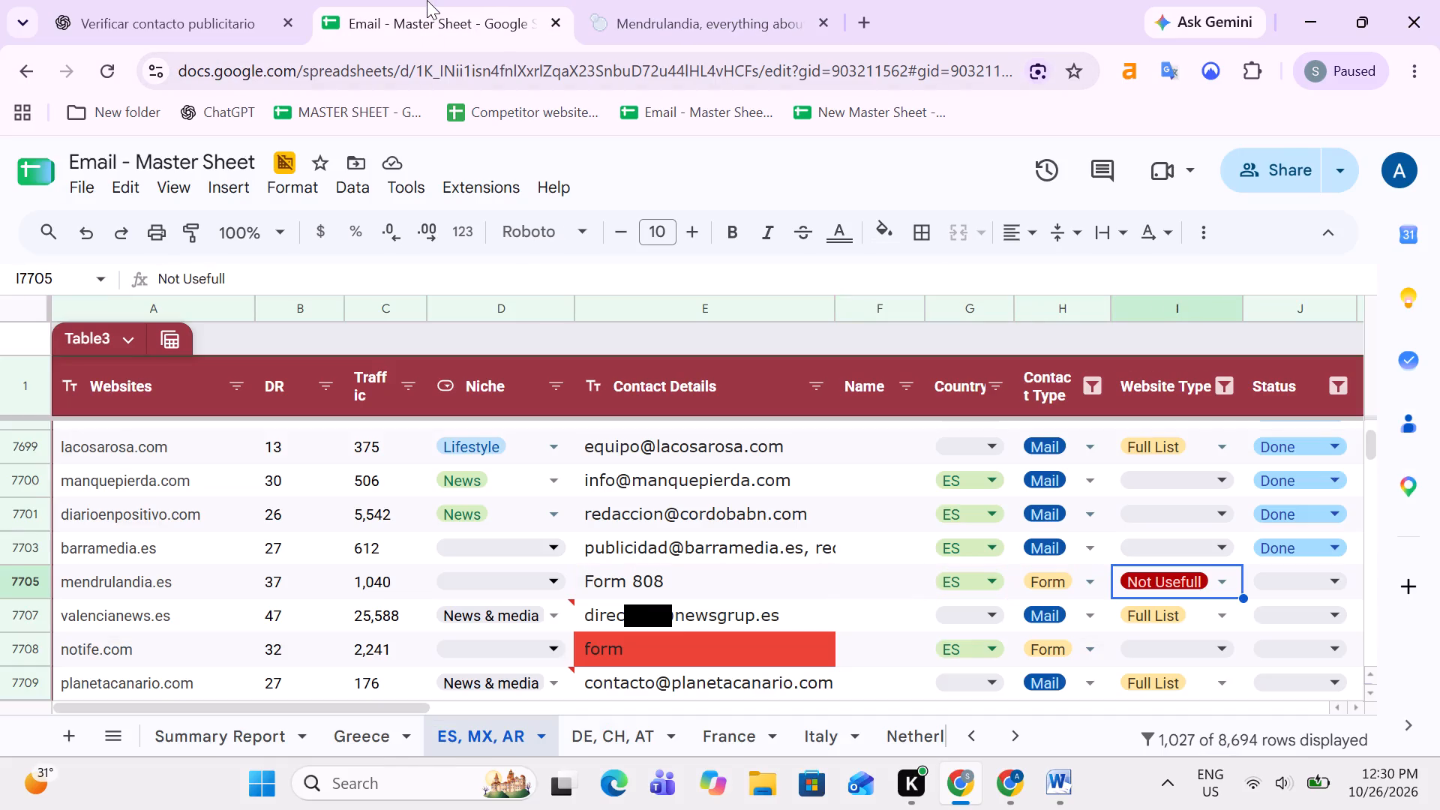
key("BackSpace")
Open Mendrulandia's contact page and bring the form for contacting a forum administrator into view.
left_click(677, 0)
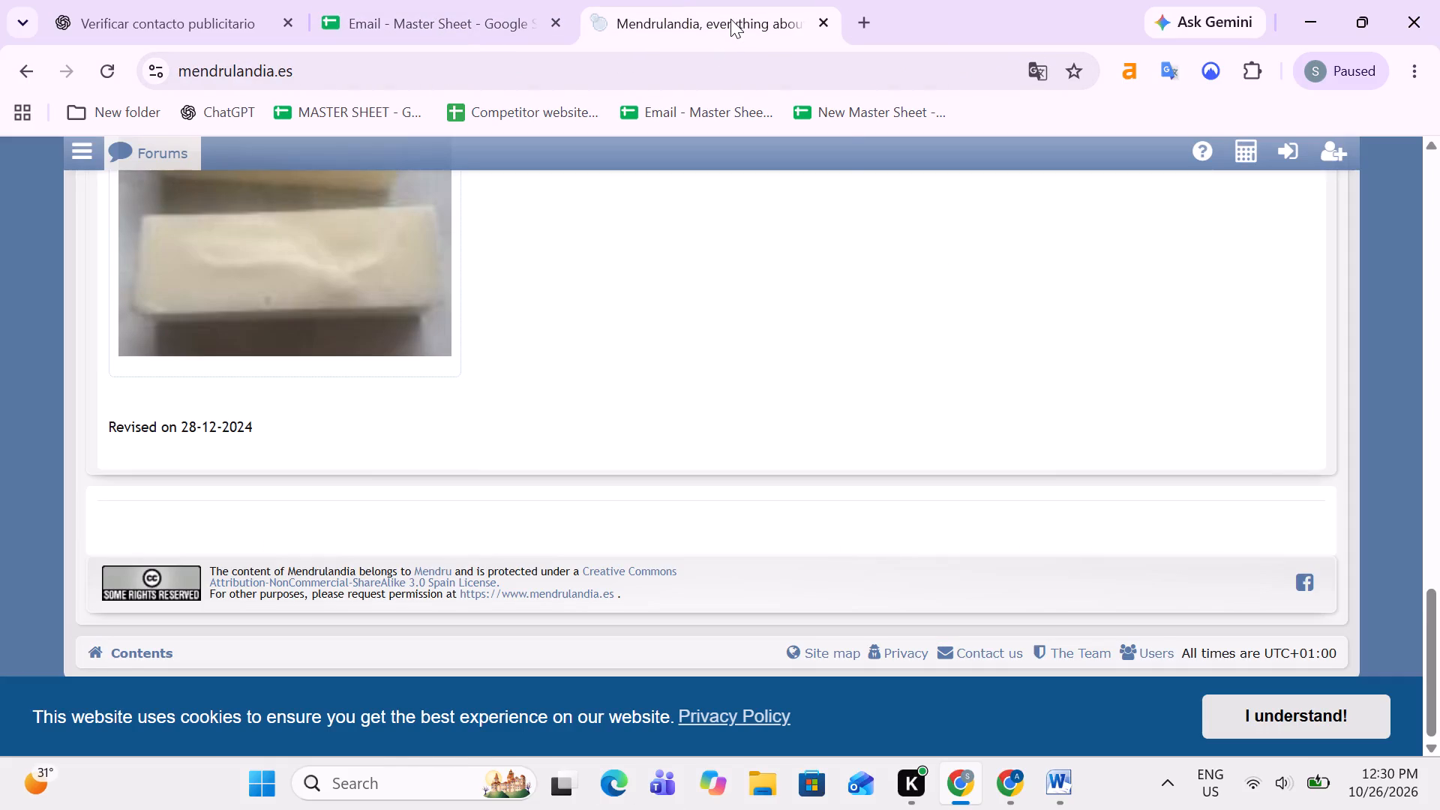
scroll(683, 277, "up", 2)
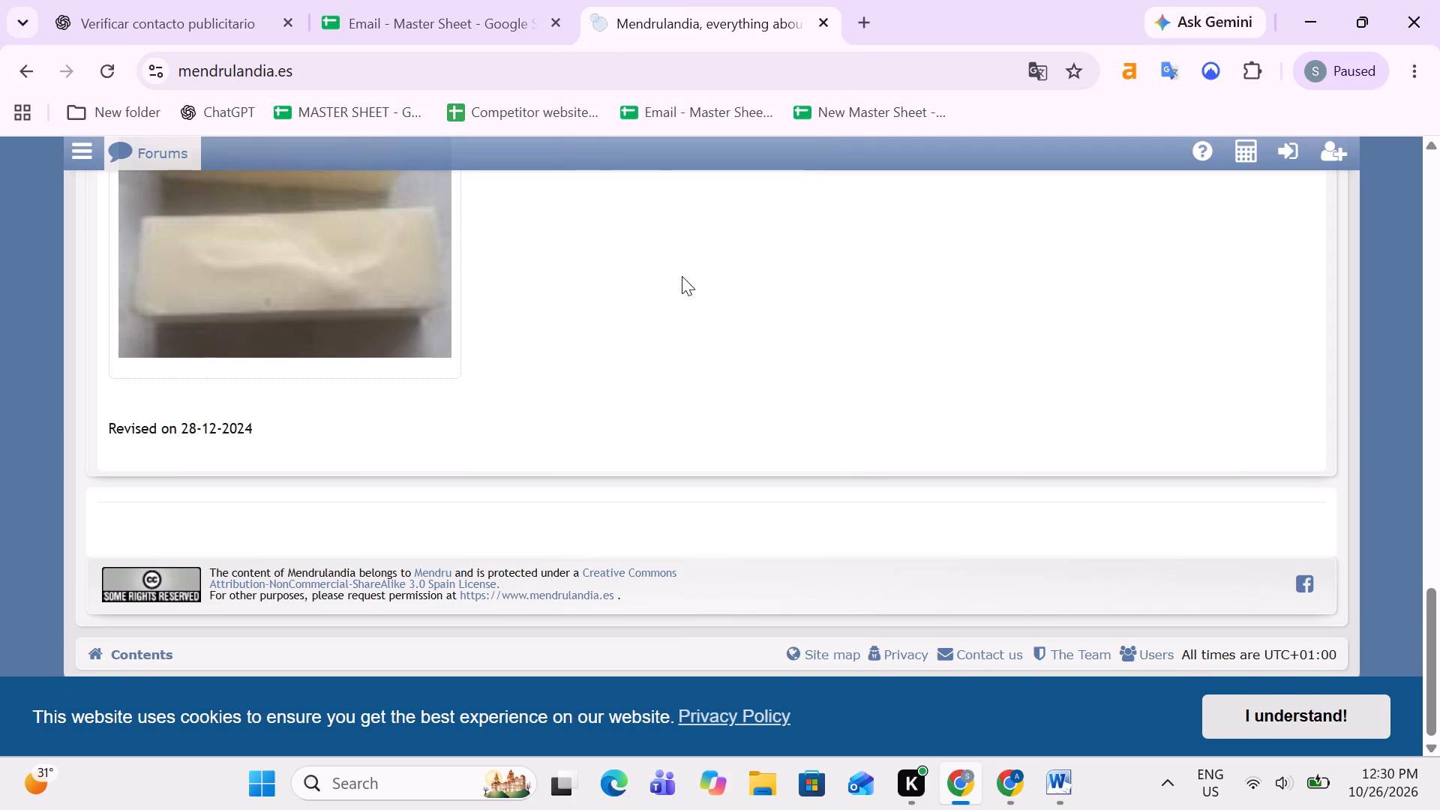
scroll(682, 276, "up", 2)
scroll(710, 349, "up", 13)
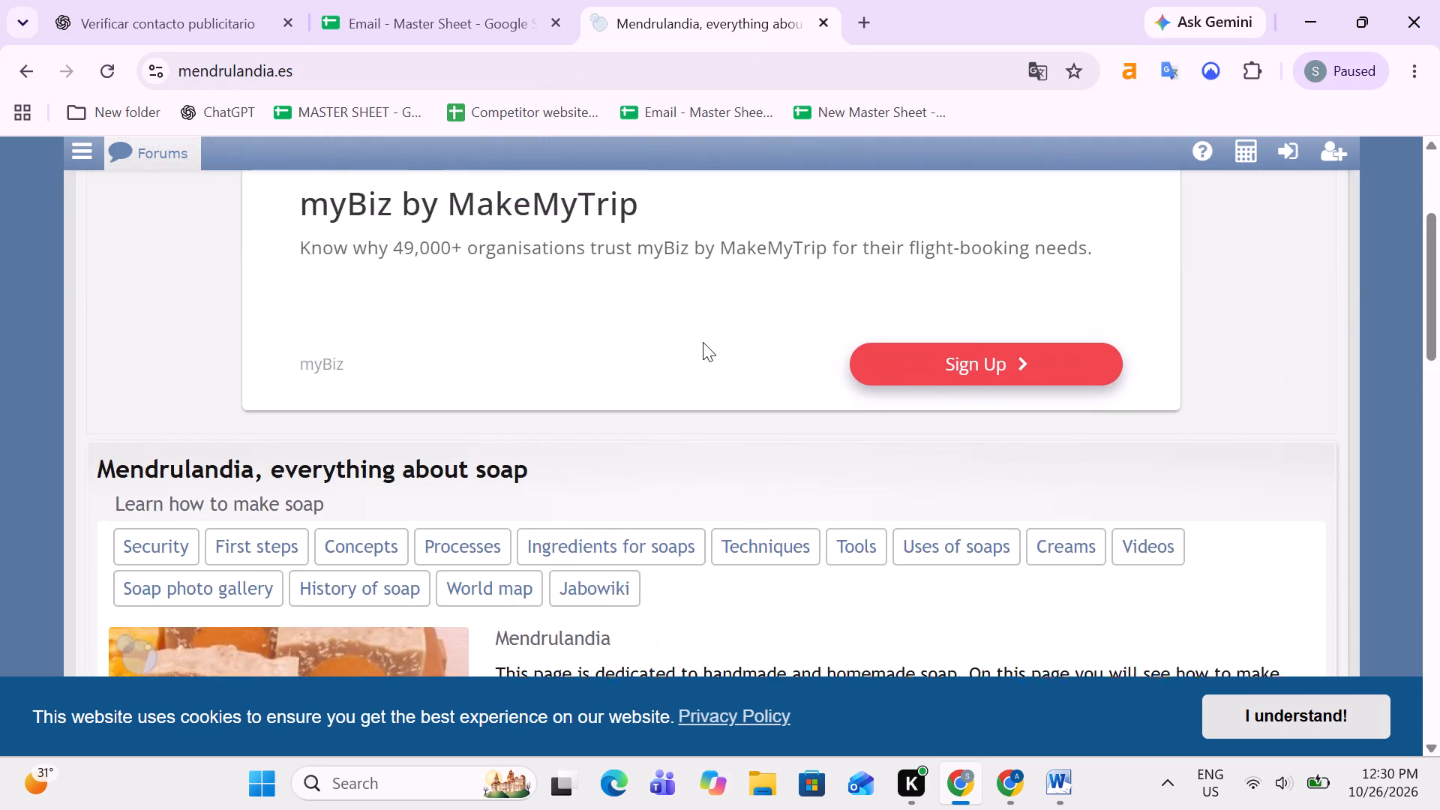
scroll(703, 342, "up", 6)
scroll(703, 342, "down", 20)
scroll(703, 342, "down", 20)
scroll(703, 342, "down", 2)
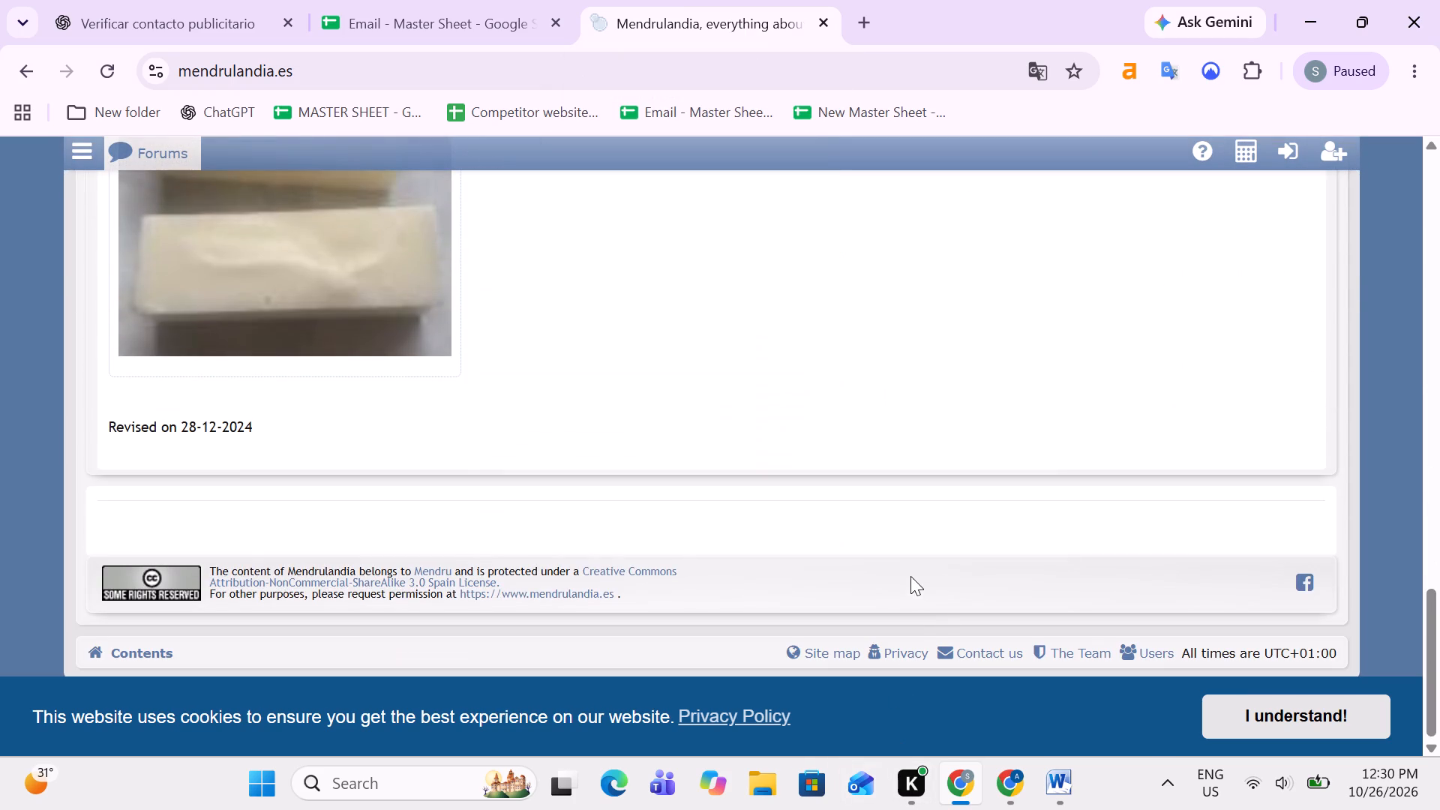
left_click(992, 651)
scroll(543, 601, "down", 2)
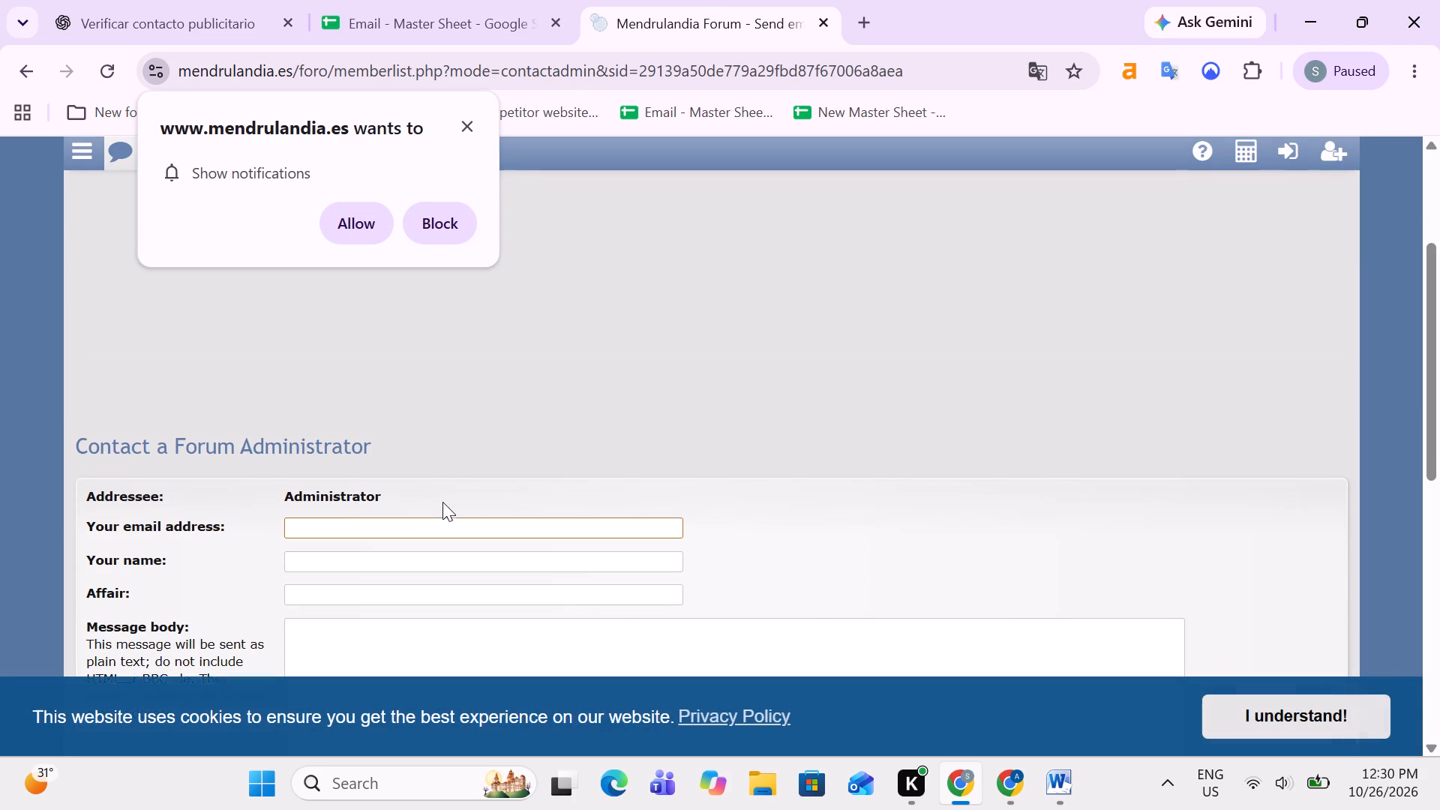
scroll(442, 502, "down", 1)
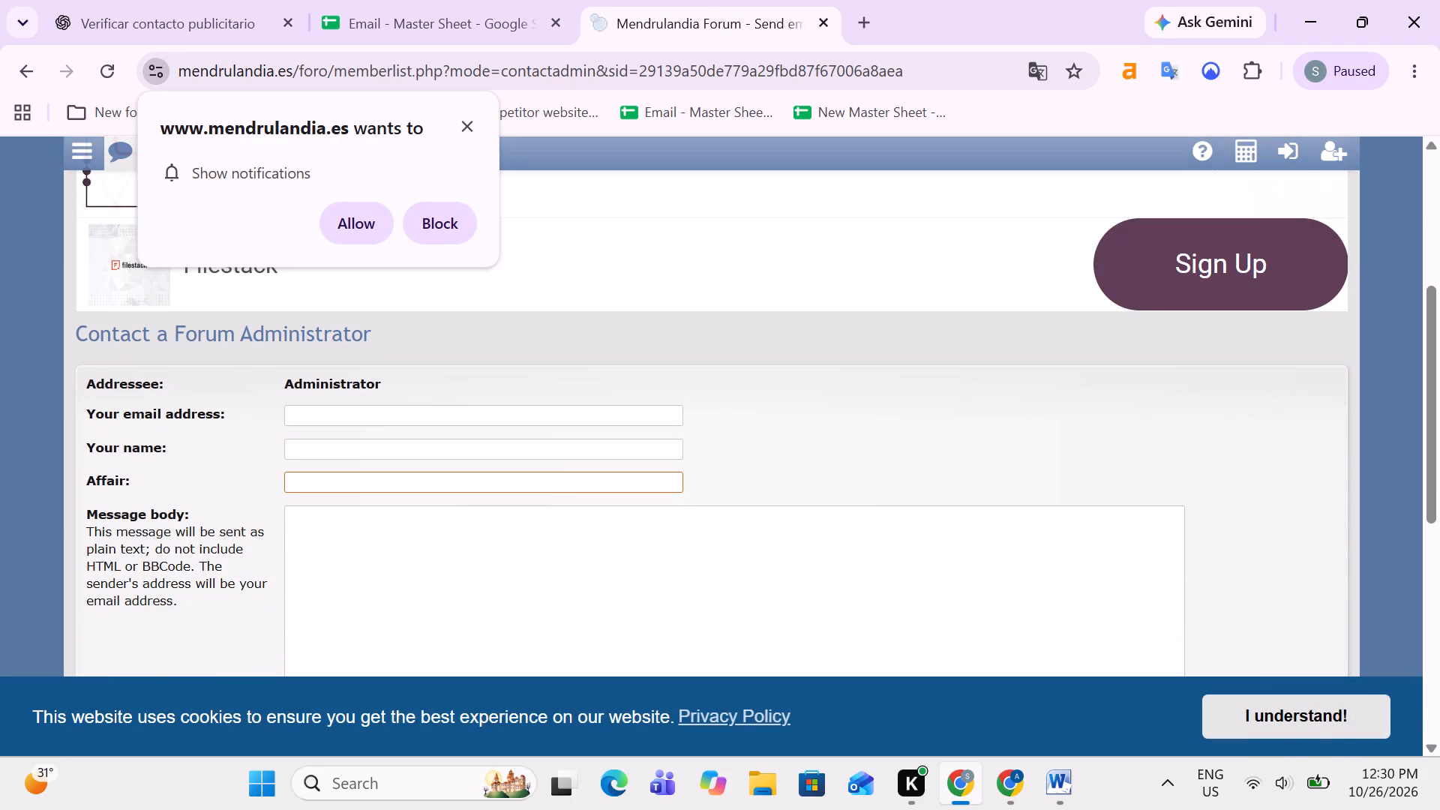
Fill in the sender's email address and name, and set the subject to "Consulta sobre contenido – diariolaeconomia.com".
left_click(421, 414)
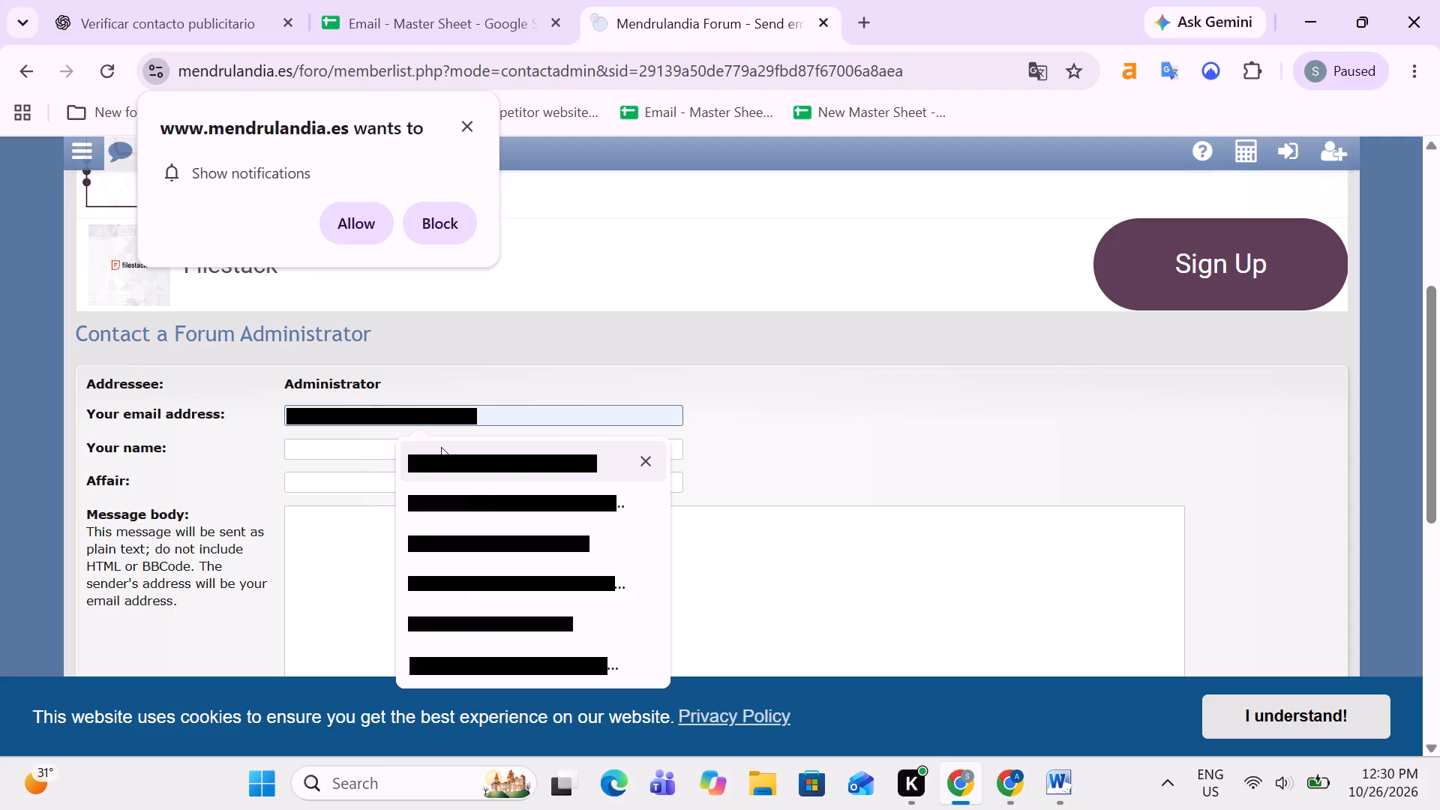
left_click(441, 447)
left_click(418, 459)
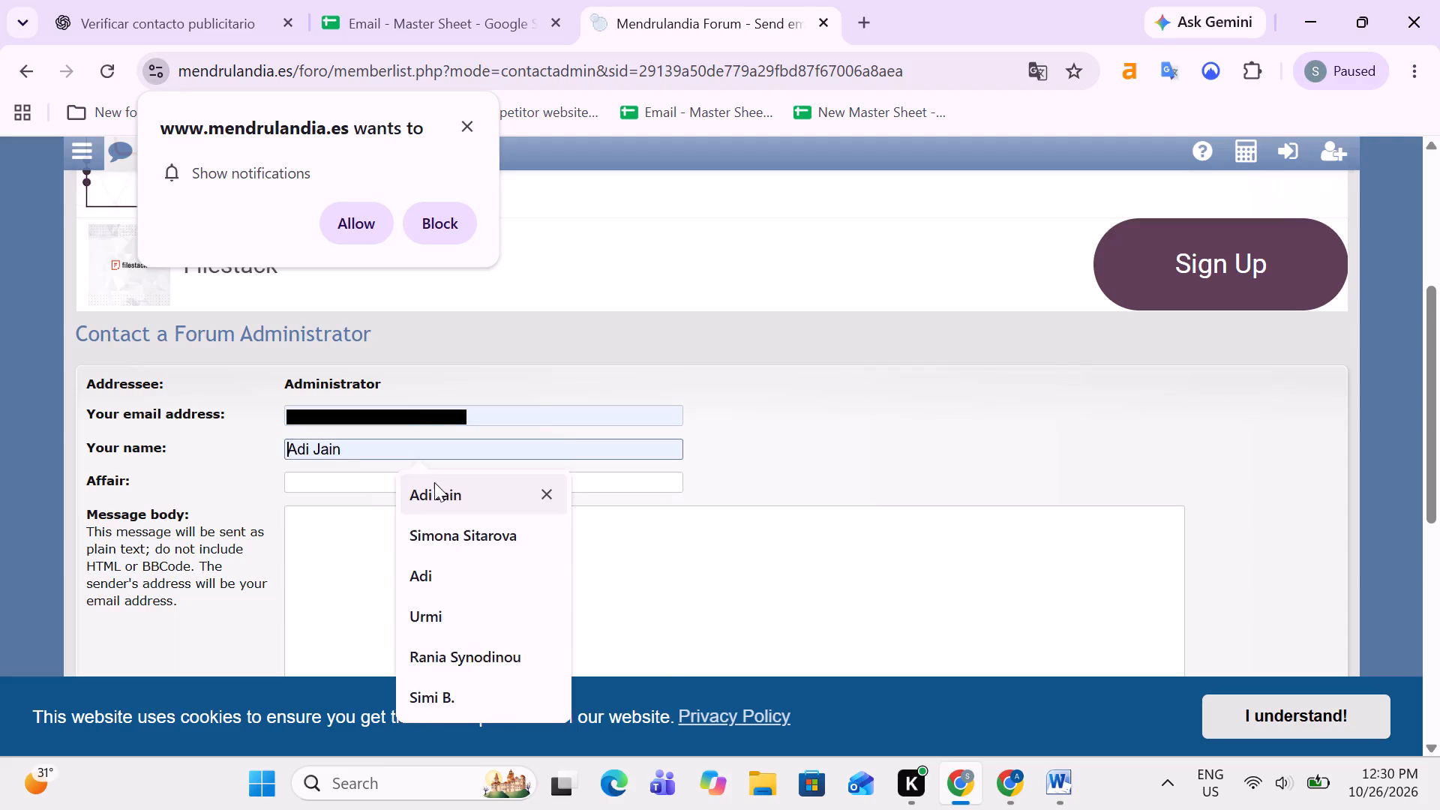
left_click(435, 482)
left_click(412, 507)
left_click(396, 486)
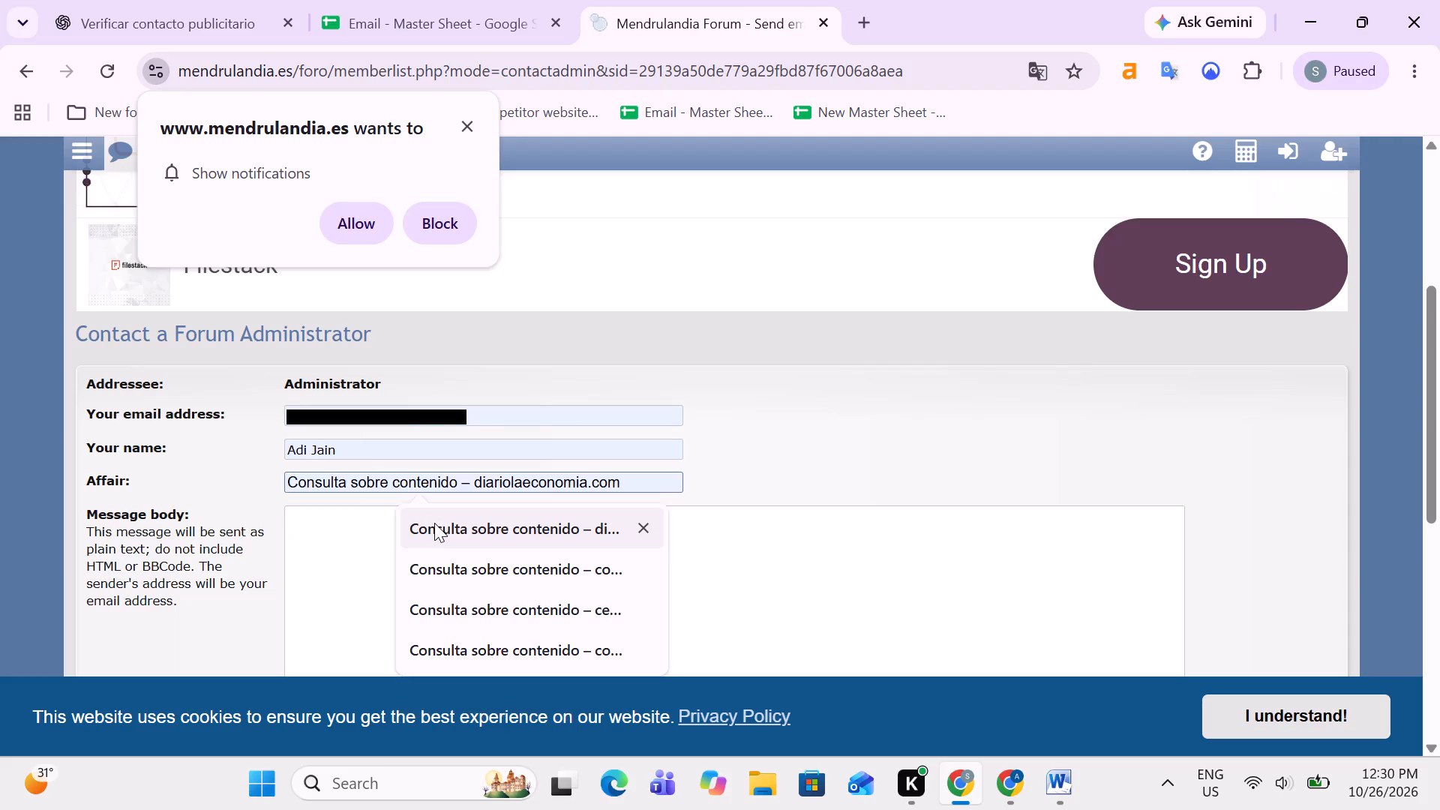
left_click(434, 523)
Switch to the Word template document and copy the Template 15 (Spanish) text from "Buenas tardes" through "Muchas gracias,".
left_click(394, 575)
key("alt+Tab")
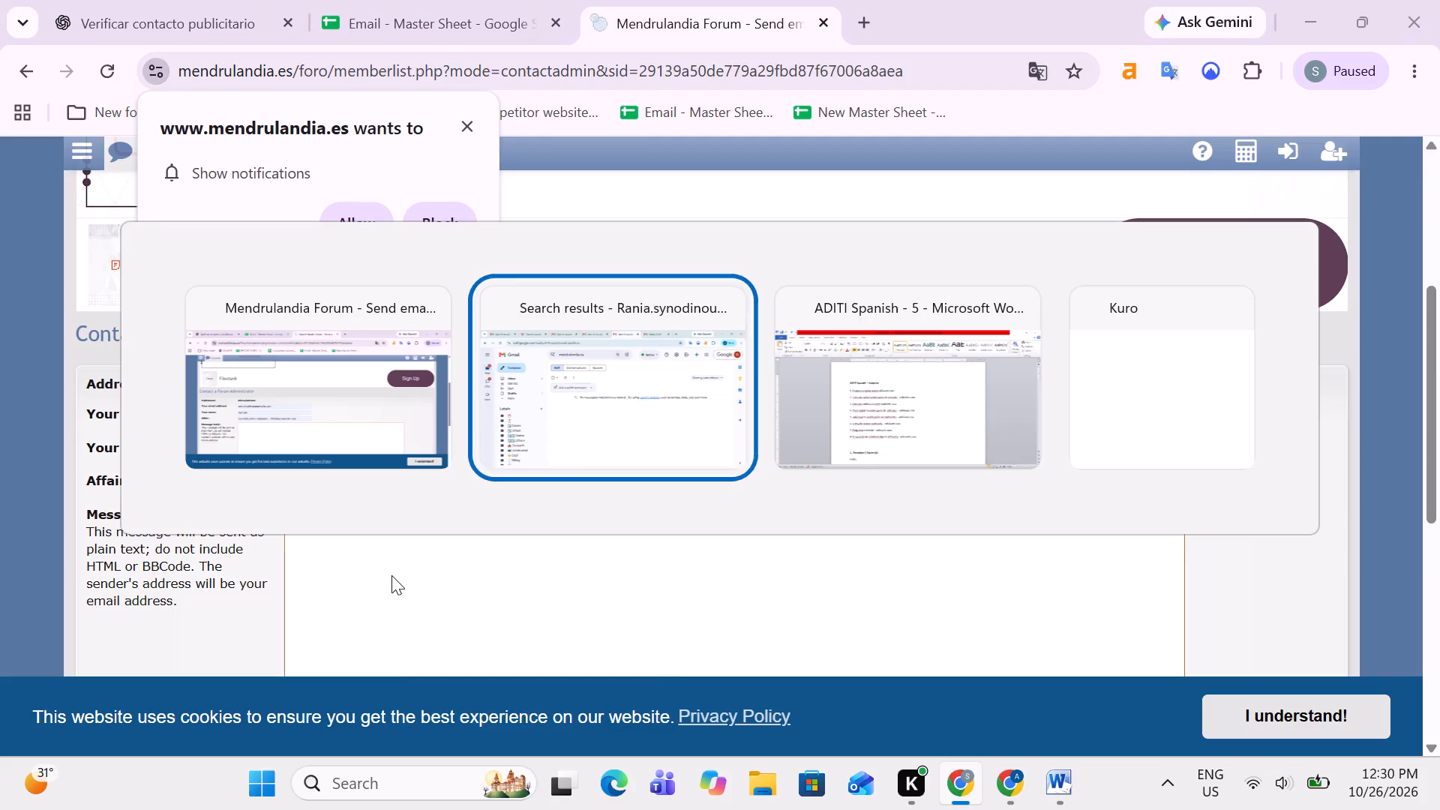
key("alt+Tab")
key("alt+Tab")
key("alt+Tab")
key("alt+Tab")
key("alt+Tab")
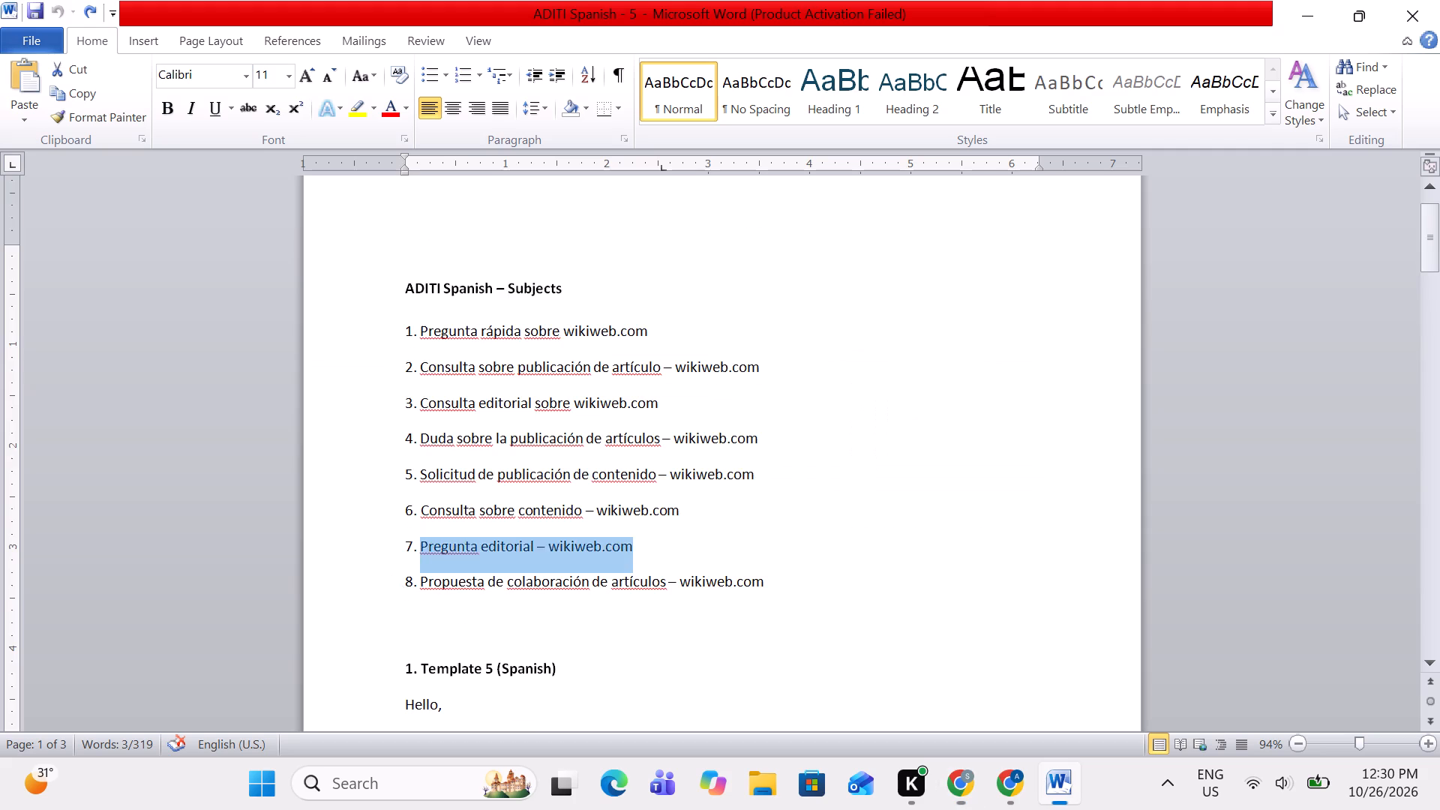
scroll(453, 613, "down", 20)
scroll(453, 613, "down", 20)
scroll(599, 521, "down", 7)
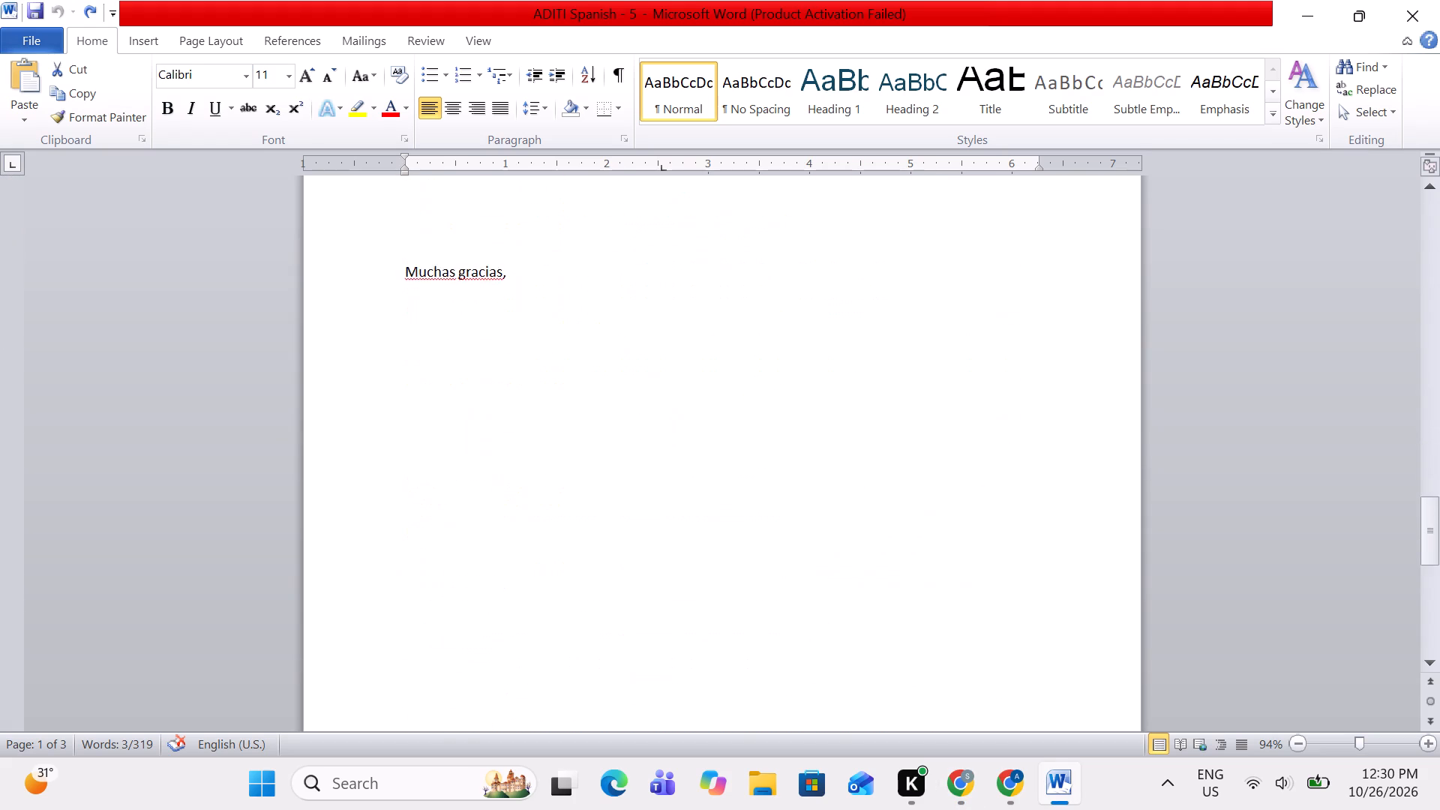
scroll(598, 521, "down", 18)
scroll(645, 523, "up", 20)
scroll(645, 523, "up", 1)
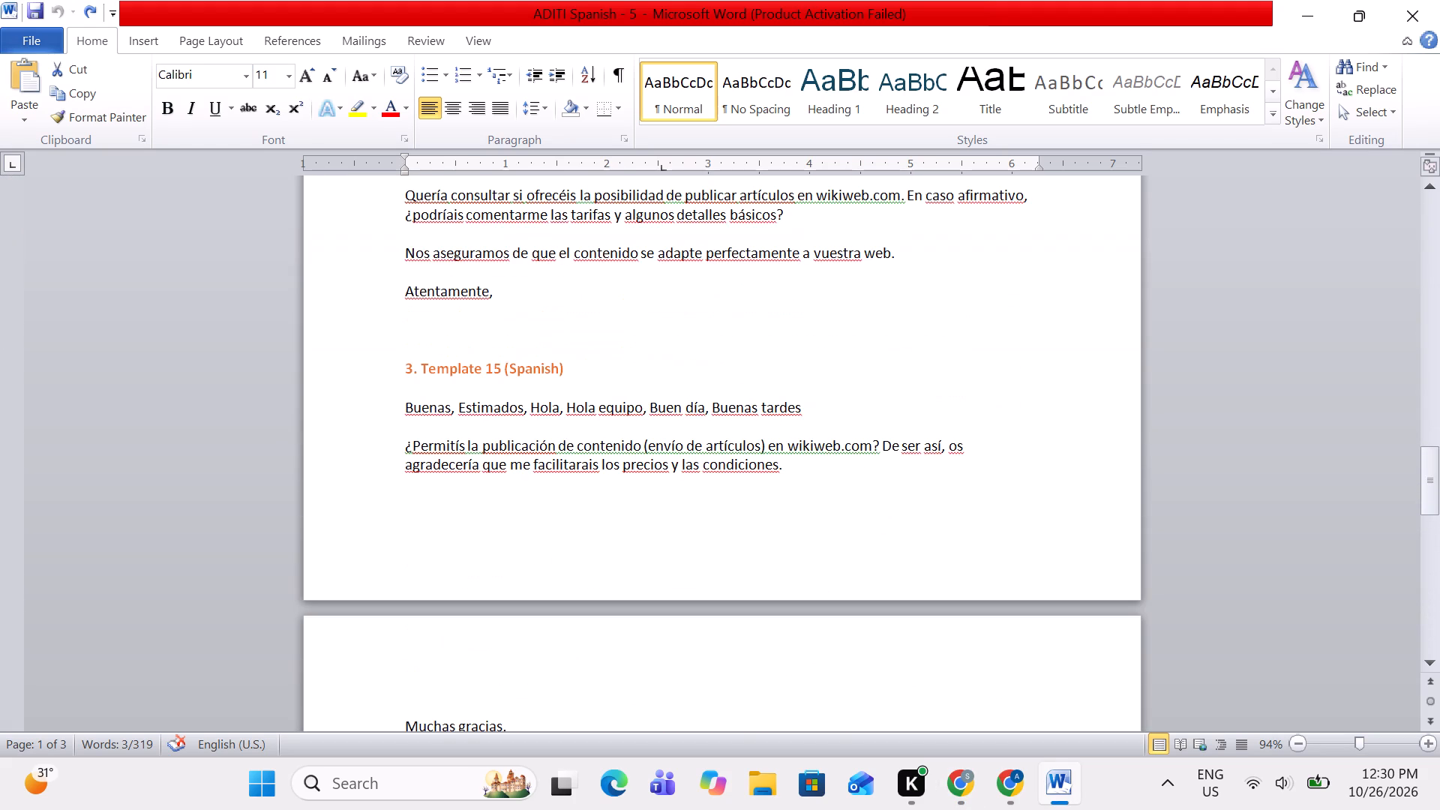
left_click(740, 399)
left_click_drag(740, 399, 765, 474)
scroll(508, 509, "down", 5)
left_click(451, 472, "shift")
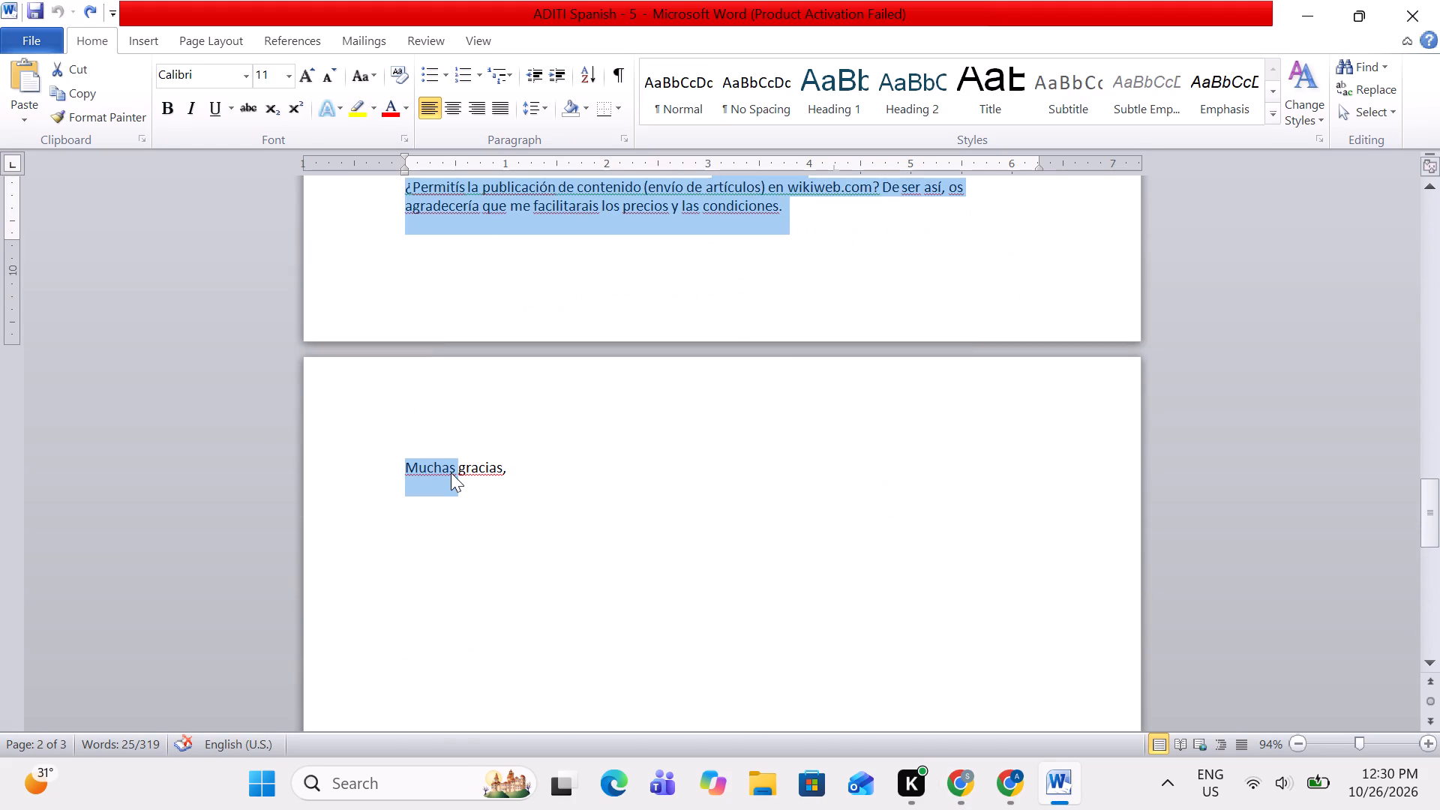
key("shift+Right")
key("shift+Right")
key("shift+Right")
key("shift+Right")
key("shift+Right")
key("shift+Right")
key("shift+Right")
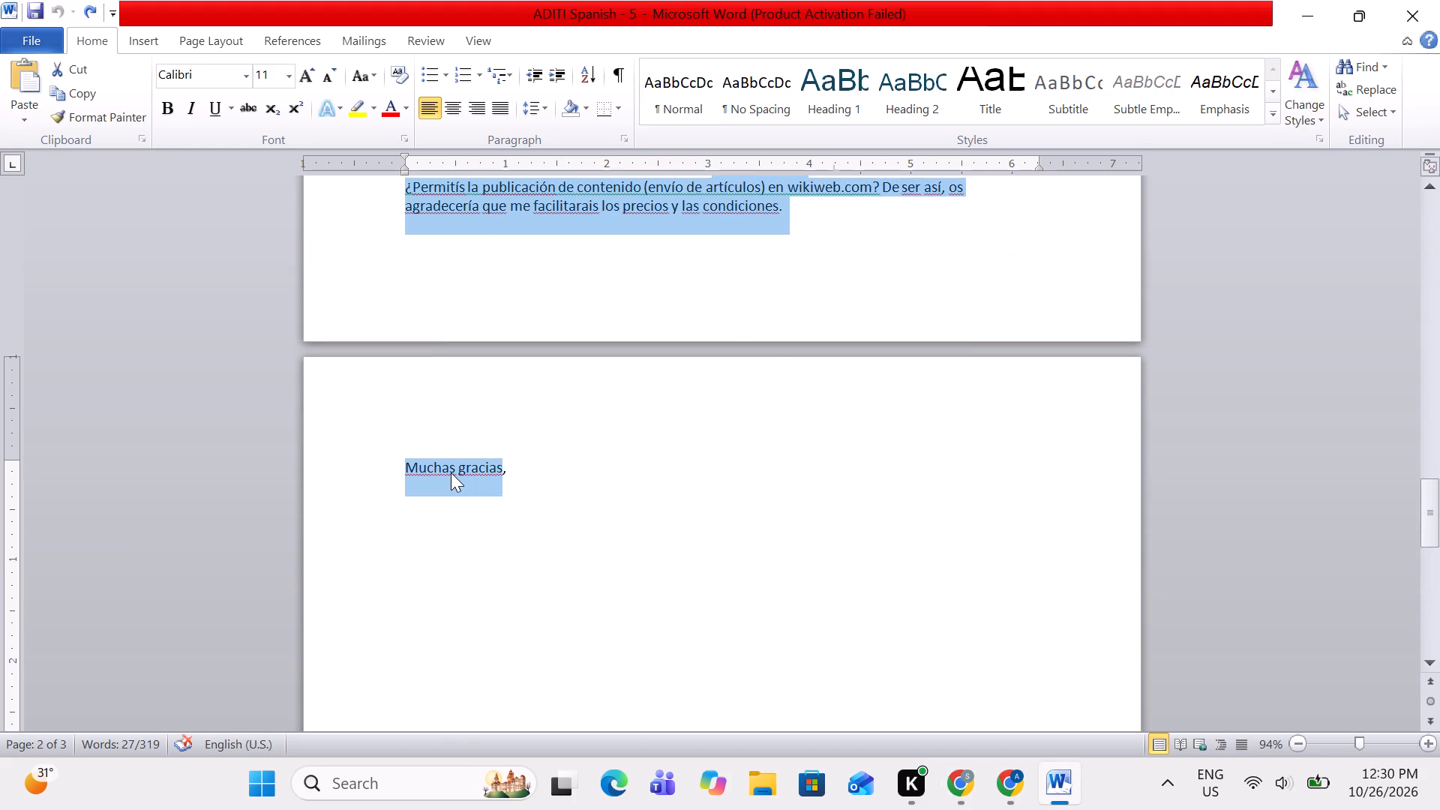
key("shift+Right")
key("ctrl+c")
key("ctrl+c")
key("alt+Tab")
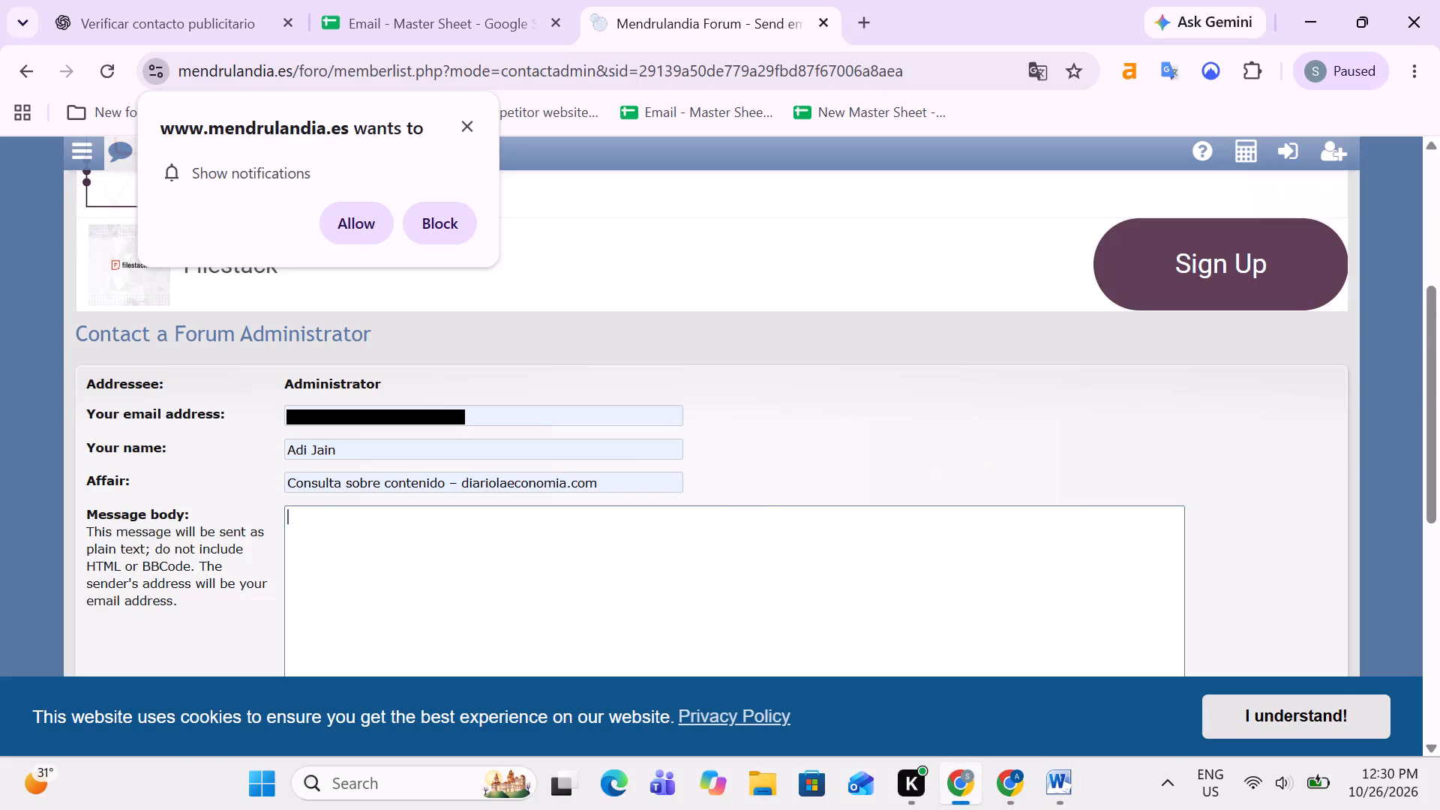
key("ctrl+v")
key("BackSpace")
key("Up")
key("Up")
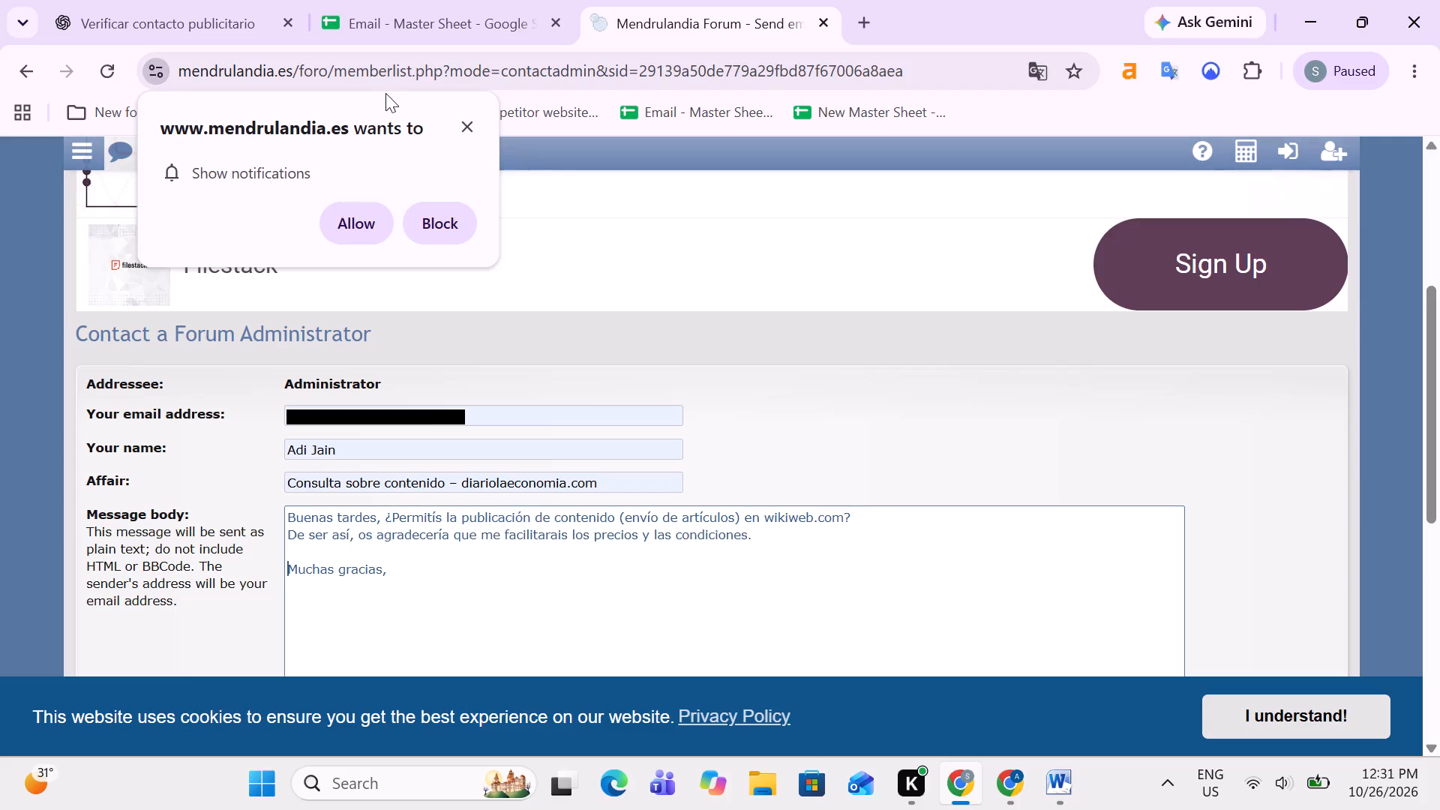
Copy the domain mendrulandia.es from the page address and replace diariolaeconomia.com in the subject with it.
left_click(292, 67)
left_click_drag(292, 67, 307, 79)
key("ctrl+c")
key("ctrl+c")
left_click_drag(461, 481, 801, 514)
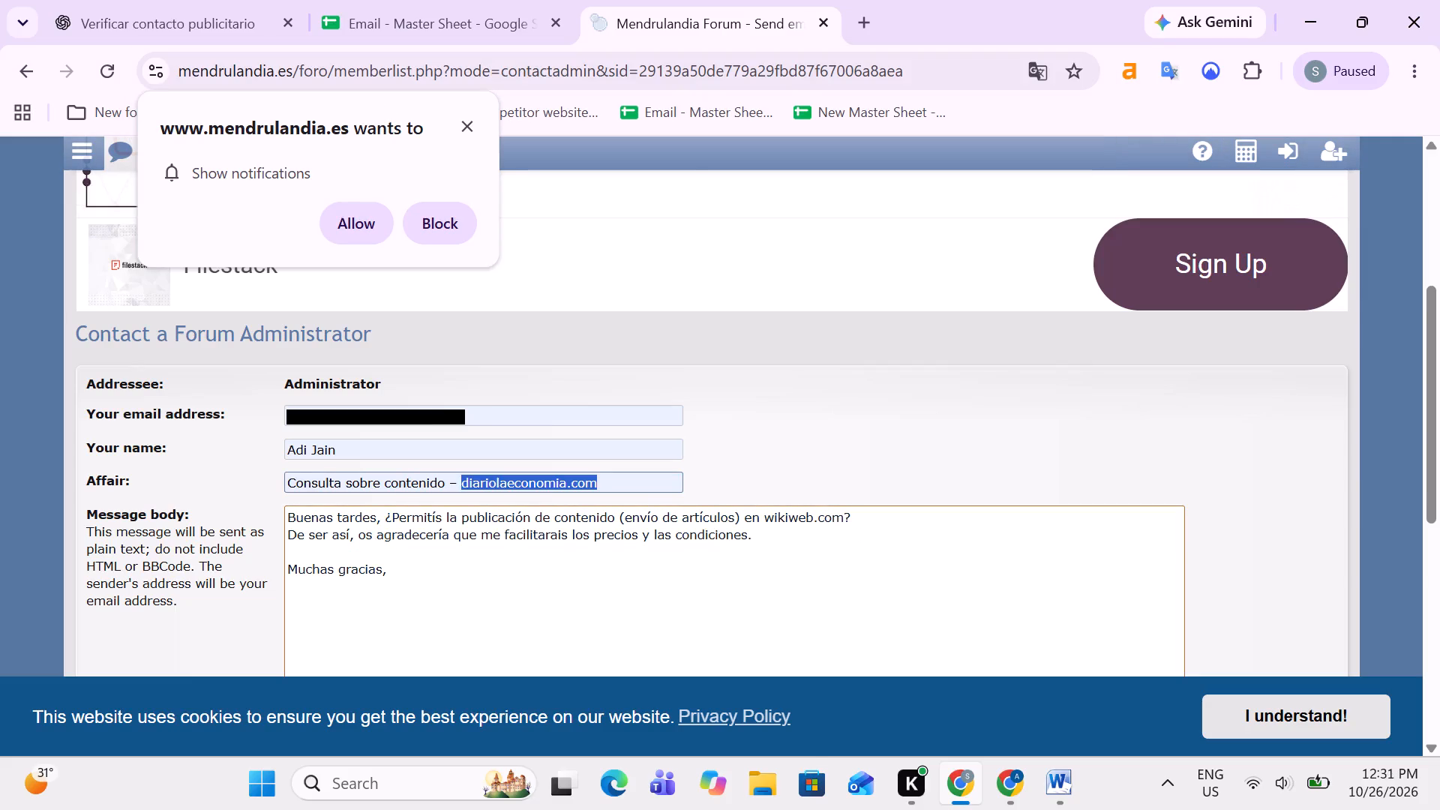
key("ctrl+v")
Replace the placeholder wikiweb.com in the message body with mendrulandia.es.
left_click(761, 520)
left_click_drag(761, 520, 796, 518)
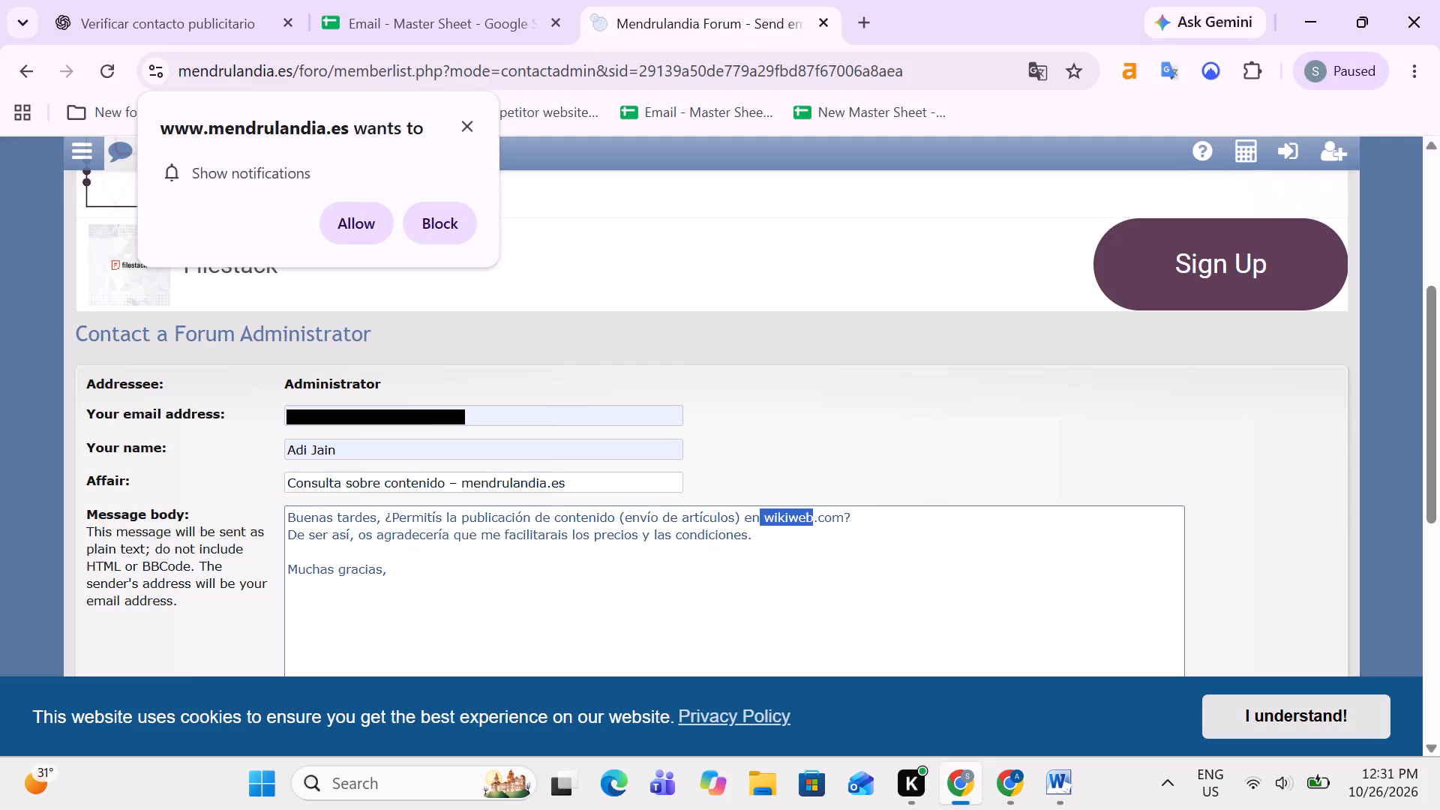
left_click(772, 515)
left_click_drag(772, 515, 822, 515)
key("ctrl+v")
Send the completed outreach message to the Mendrulandia forum administrator.
scroll(515, 505, "down", 2)
left_click(700, 604)
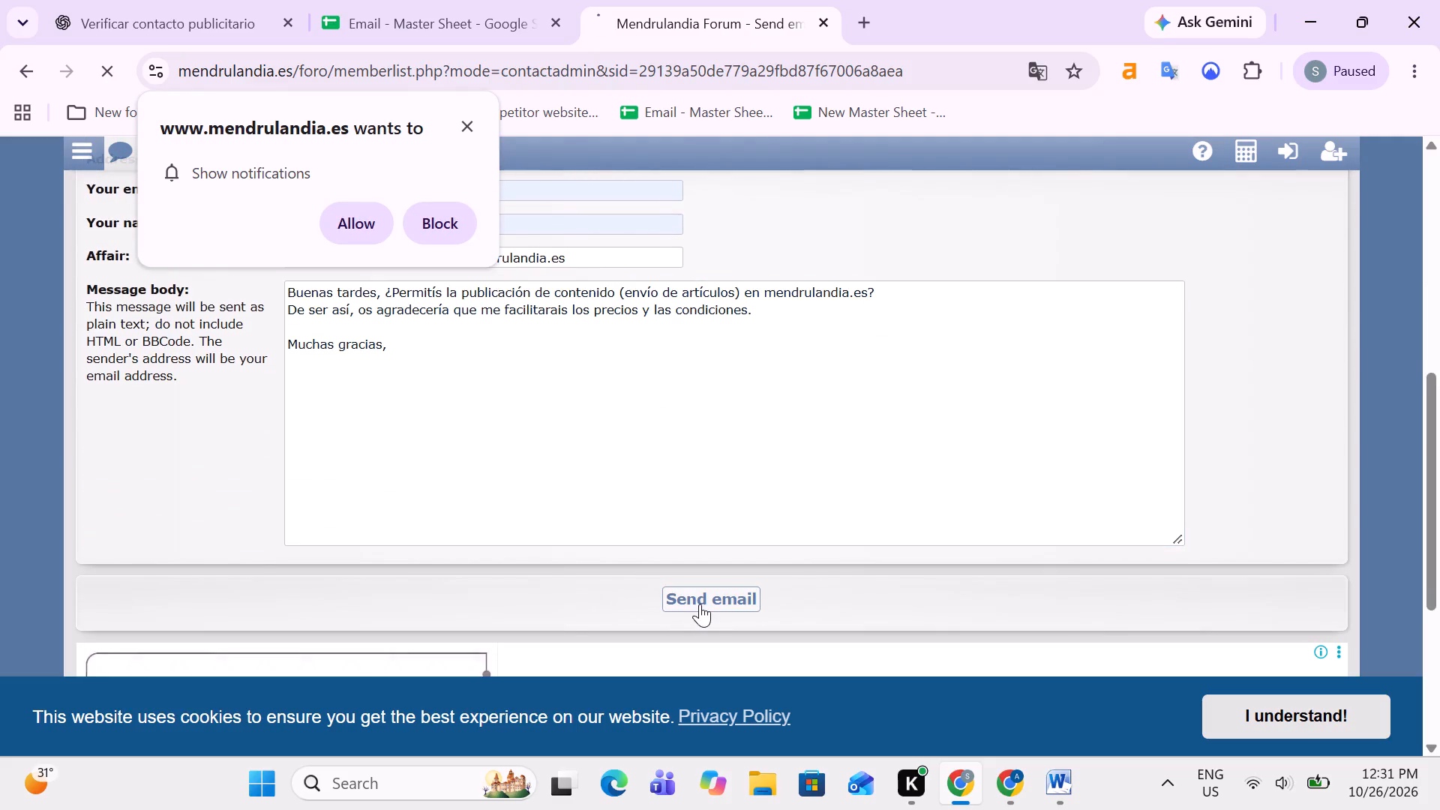
scroll(634, 588, "down", 4)
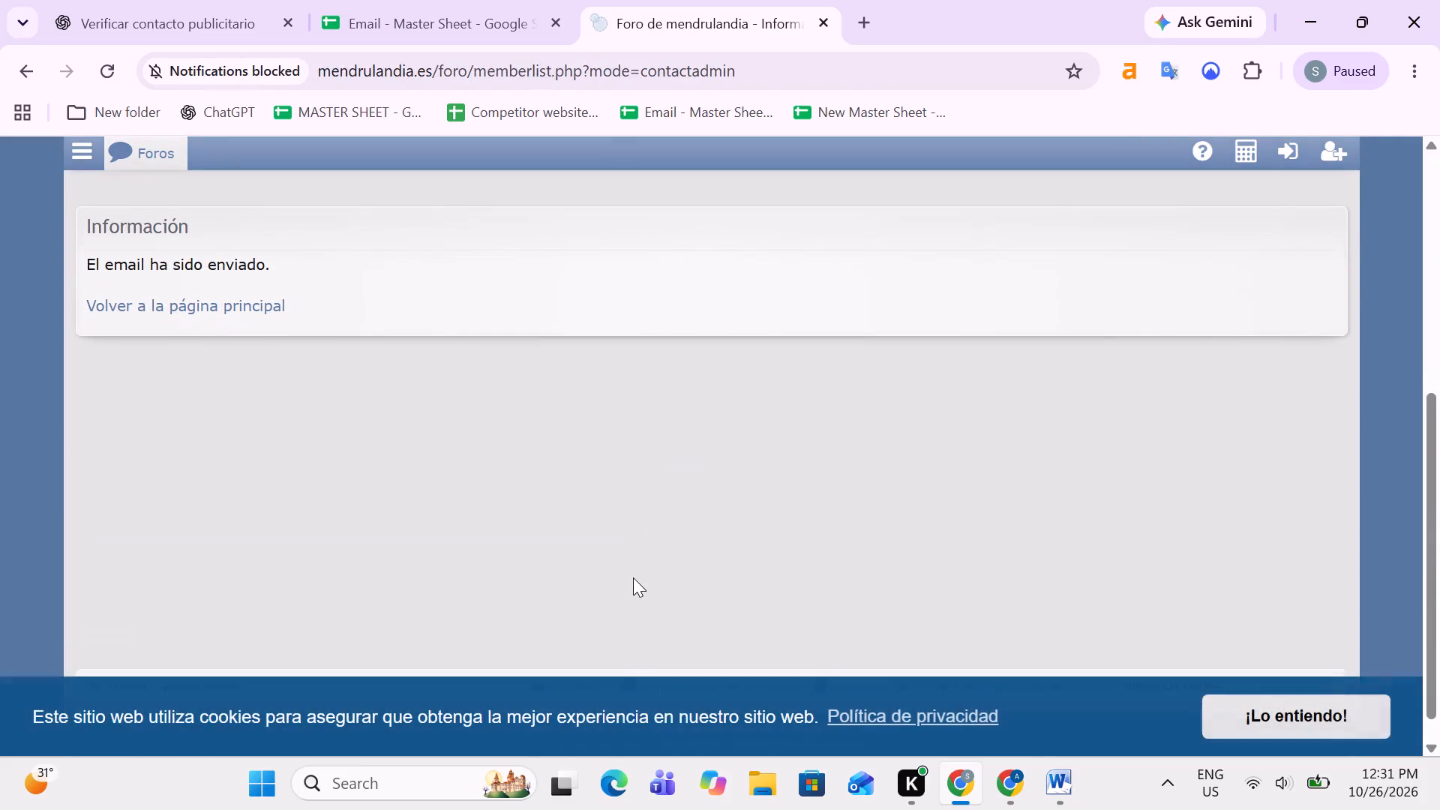
Close the Mendrulandia page and set the Status of mendrulandia.es to Done in the master sheet.
left_click(437, 0)
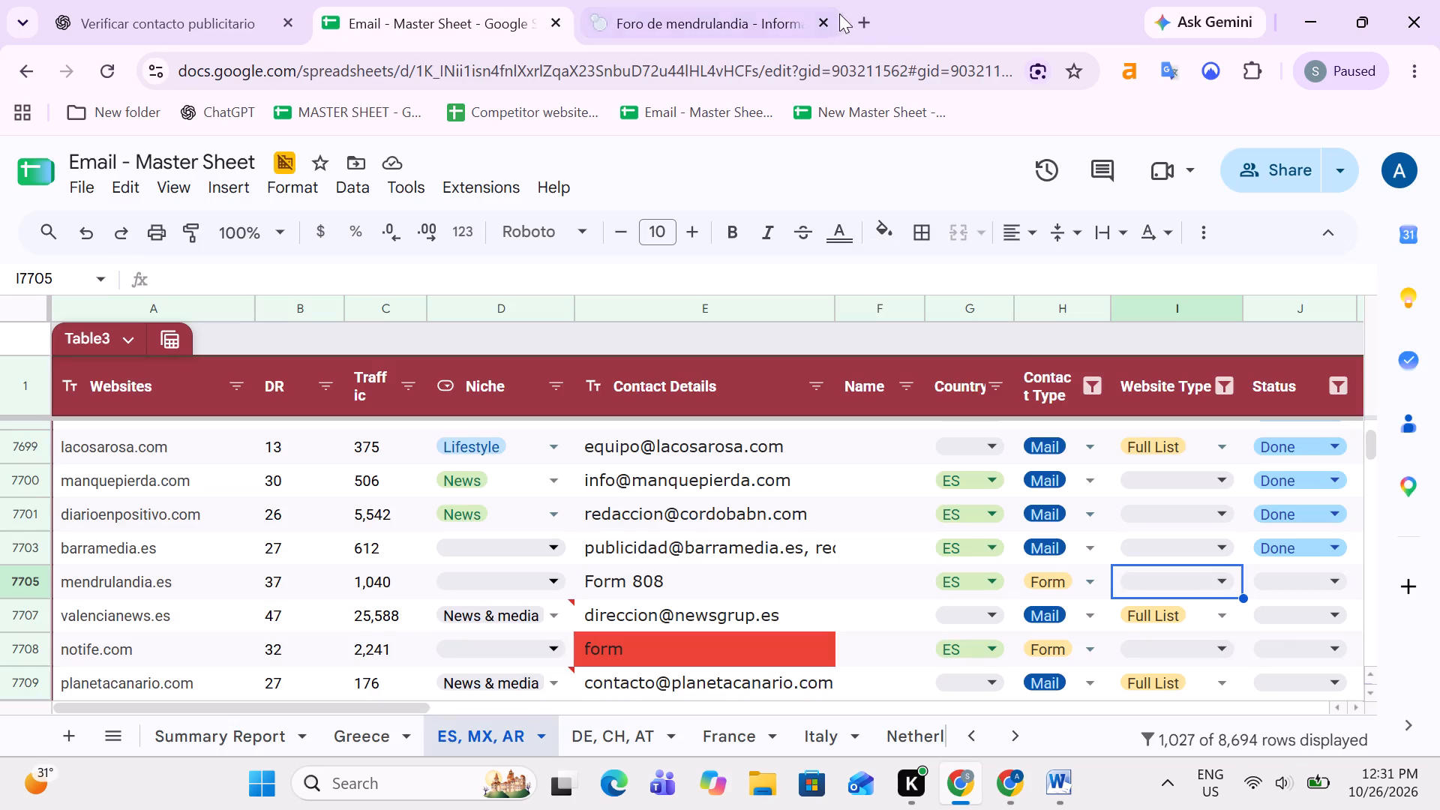
left_click(829, 17)
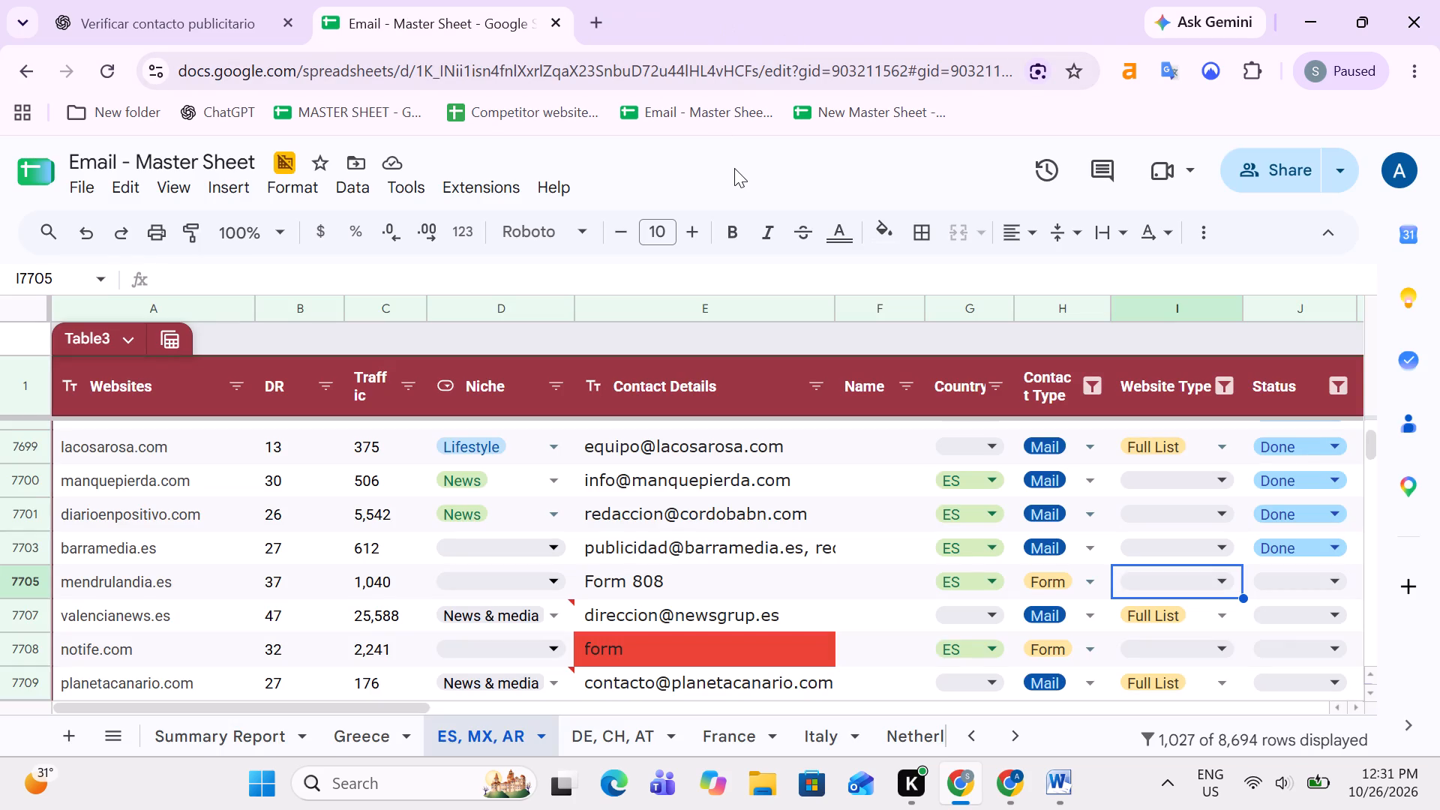
key("Right")
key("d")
key("Down")
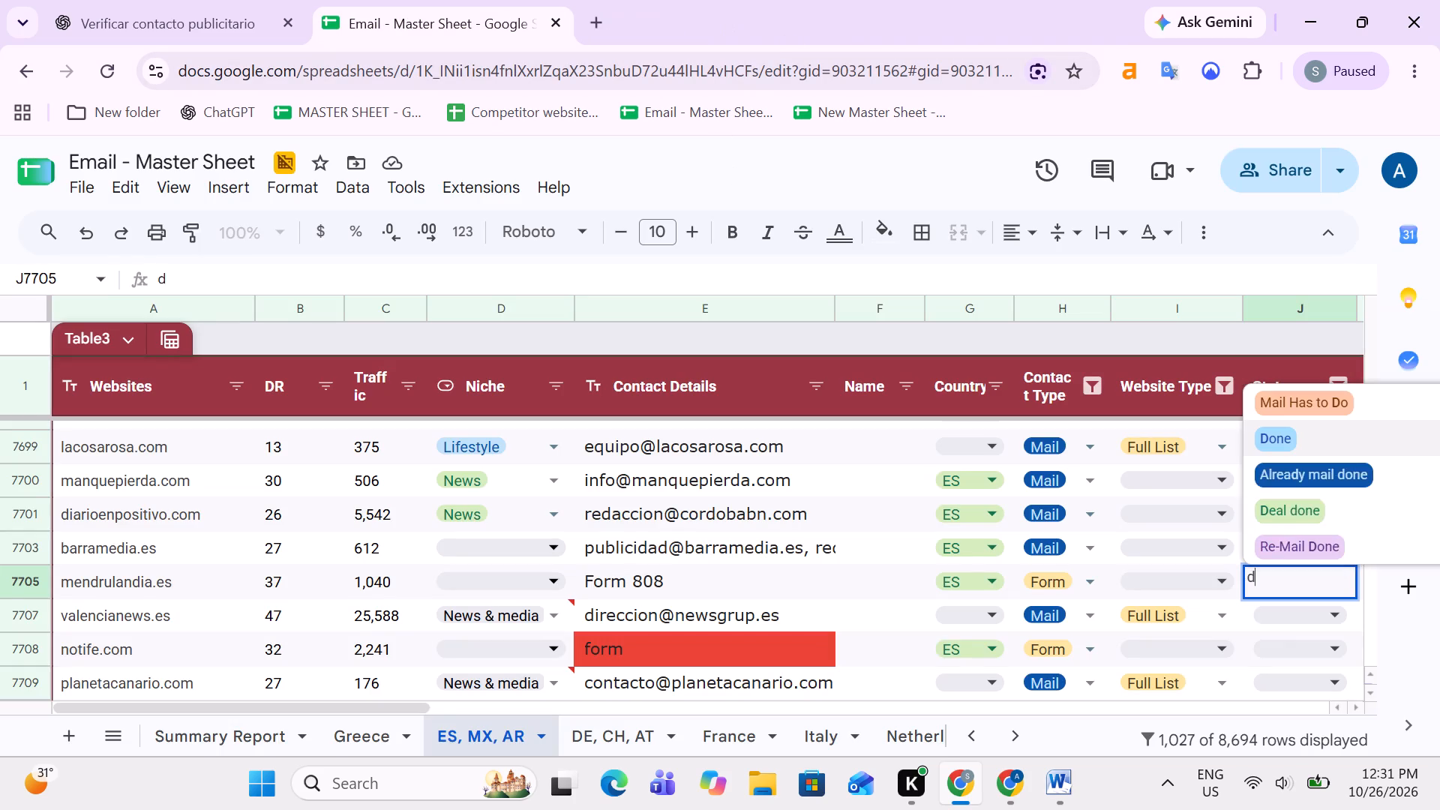
key("Return")
Copy the contact e-mail address from the valencianews.es row of the master sheet.
key("Up")
key("Right")
key("Down")
key("Left")
key("Left")
key("Left")
key("Left")
key("Left")
key("Left")
key("Left")
key("Left")
key("Left")
key("Left")
key("Left")
key("Left")
key("Left")
key("Left")
key("Left")
key("Left")
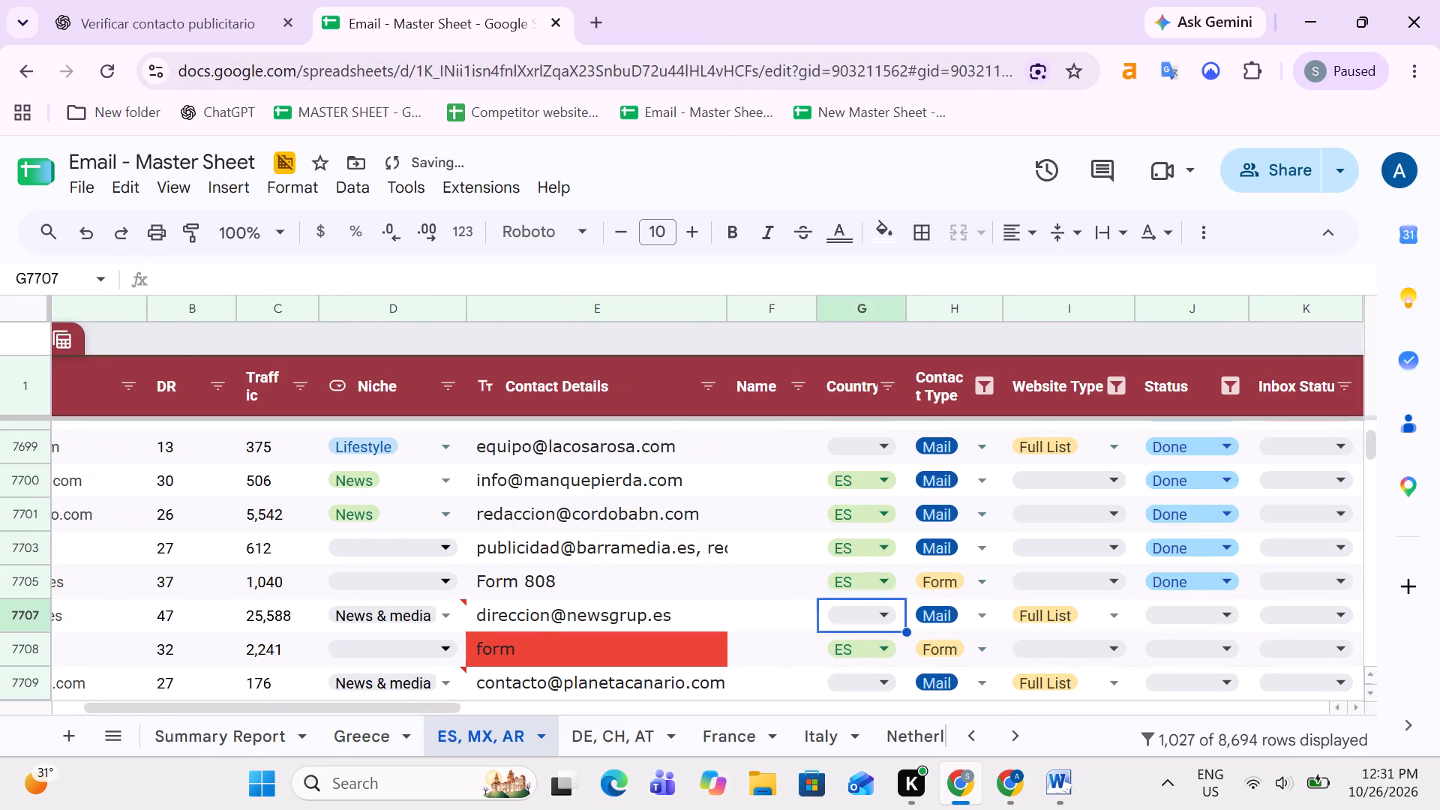
key("Right")
key("Right")
key("Right")
key("Right")
key("Right")
key("Left")
key("Left")
key("Left")
key("Left")
key("Left")
key("Left")
key("Left")
key("Left")
key("Left")
key("Left")
key("Left")
key("Left")
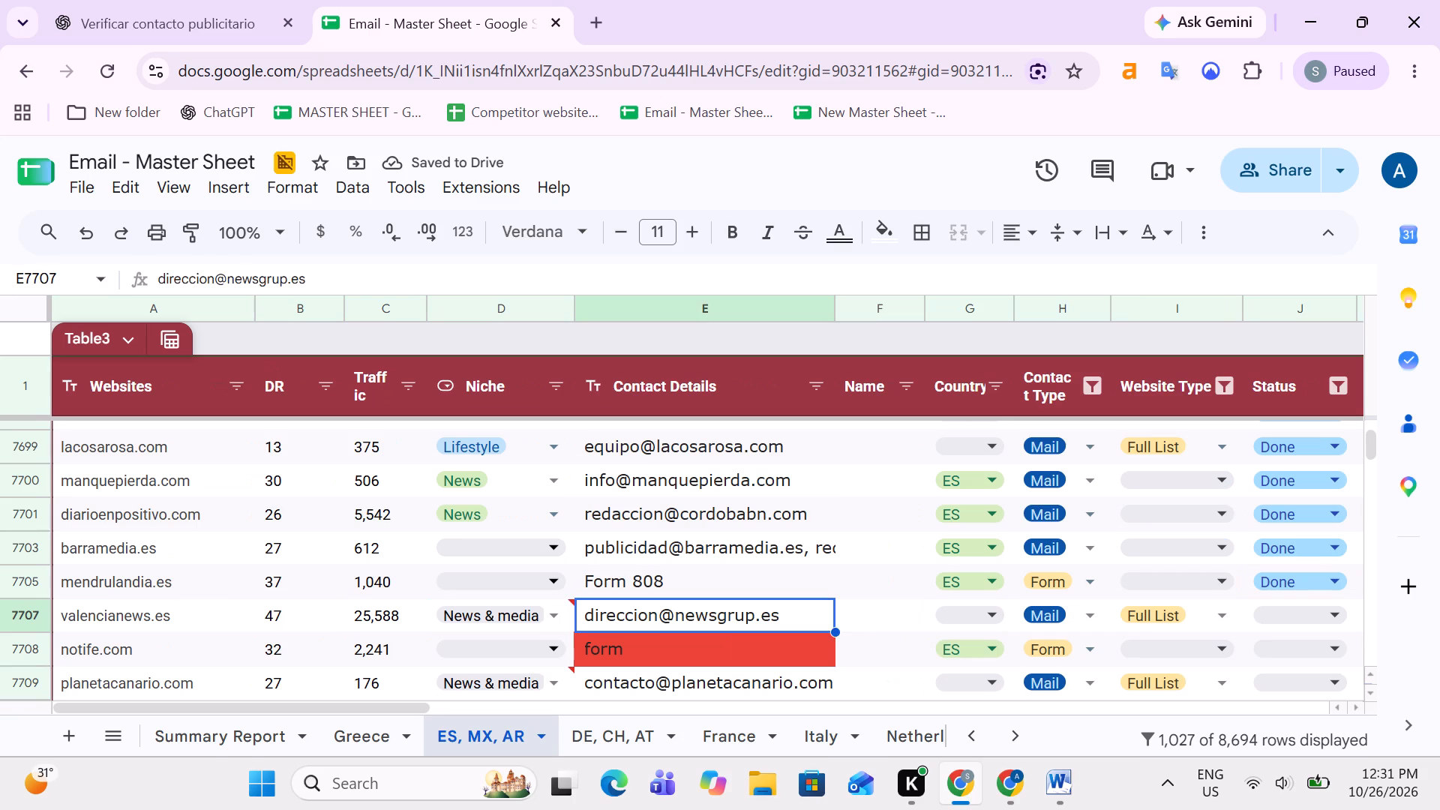
key("Right")
key("Right")
key("Right")
key("Right")
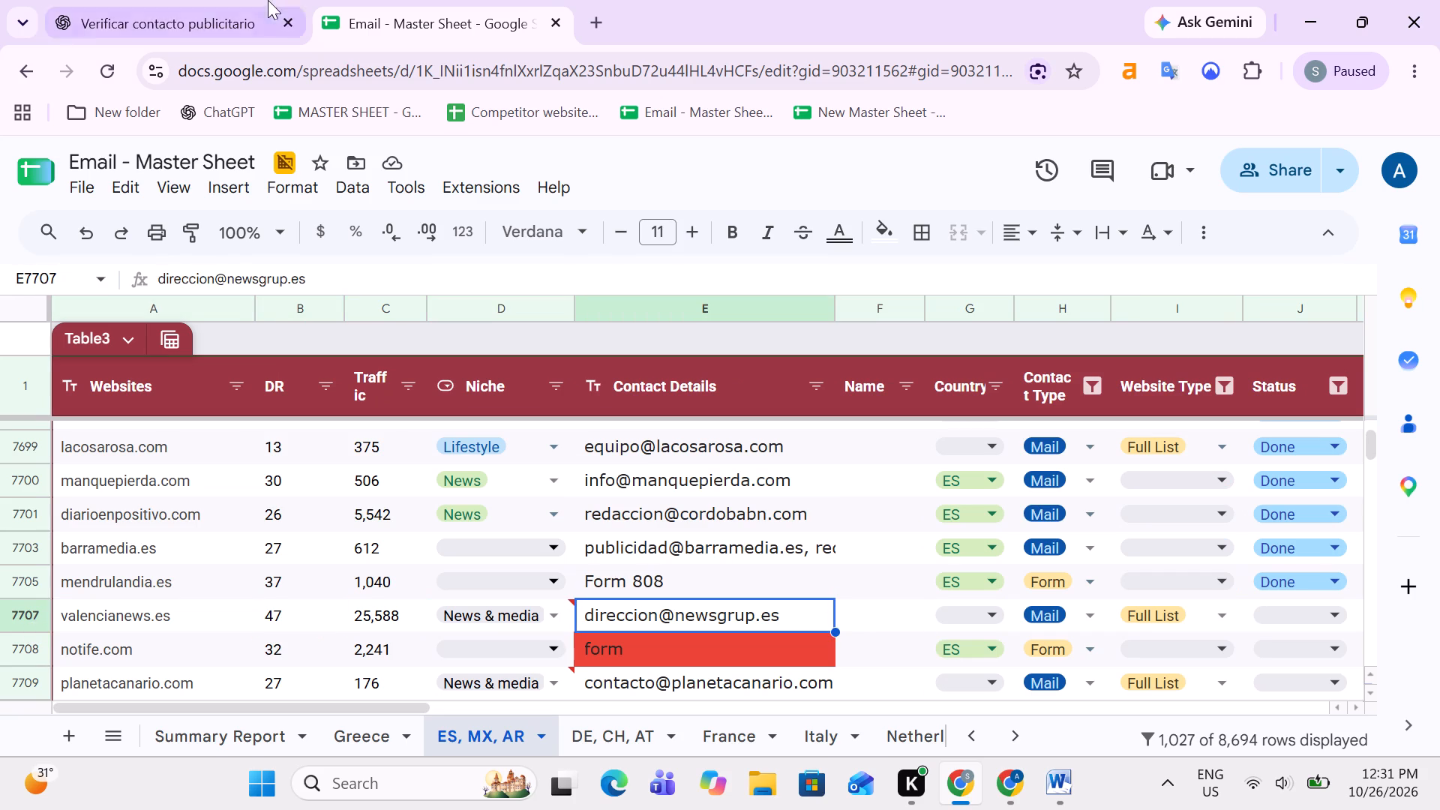
triple_click(251, 270)
key("ctrl+c")
key("ctrl+c")
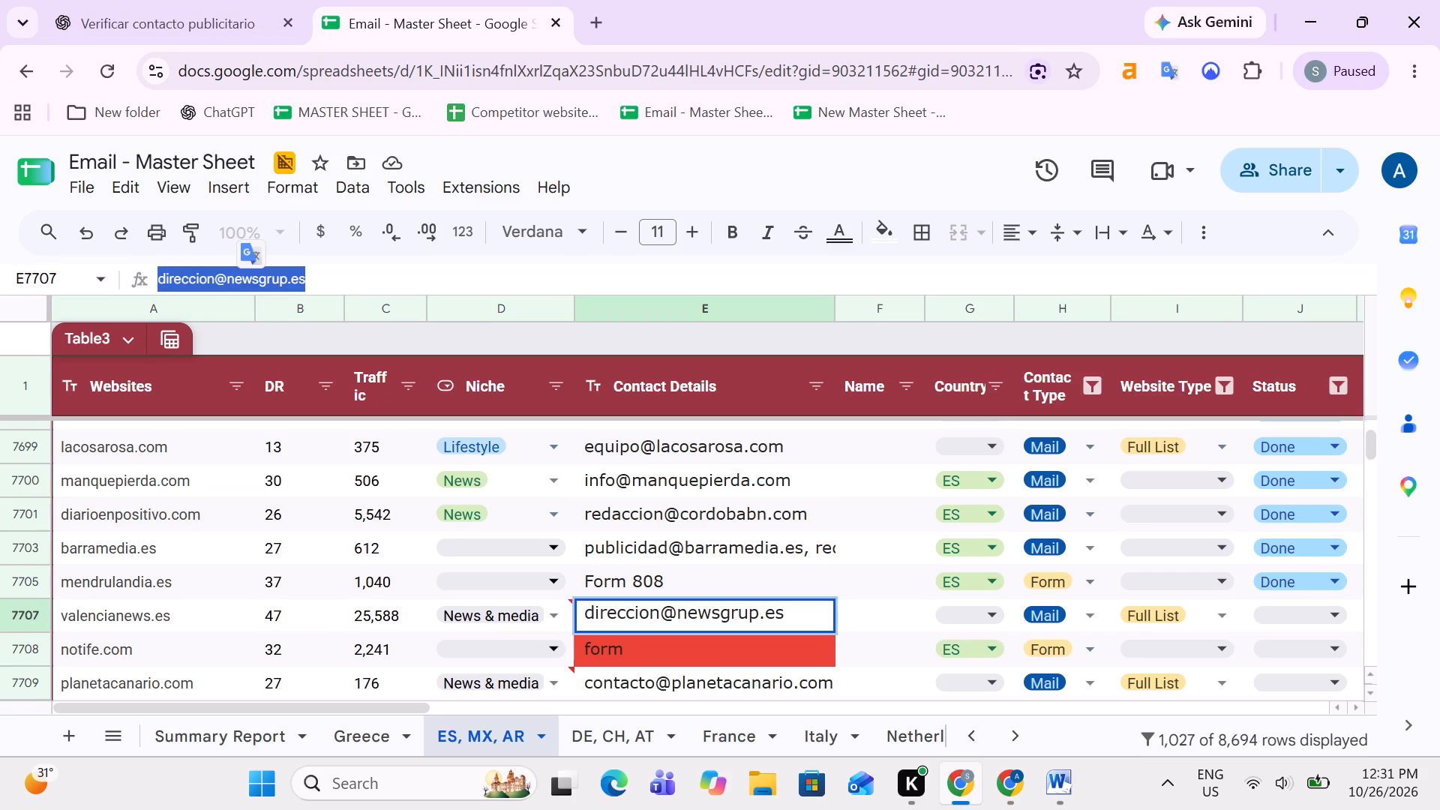
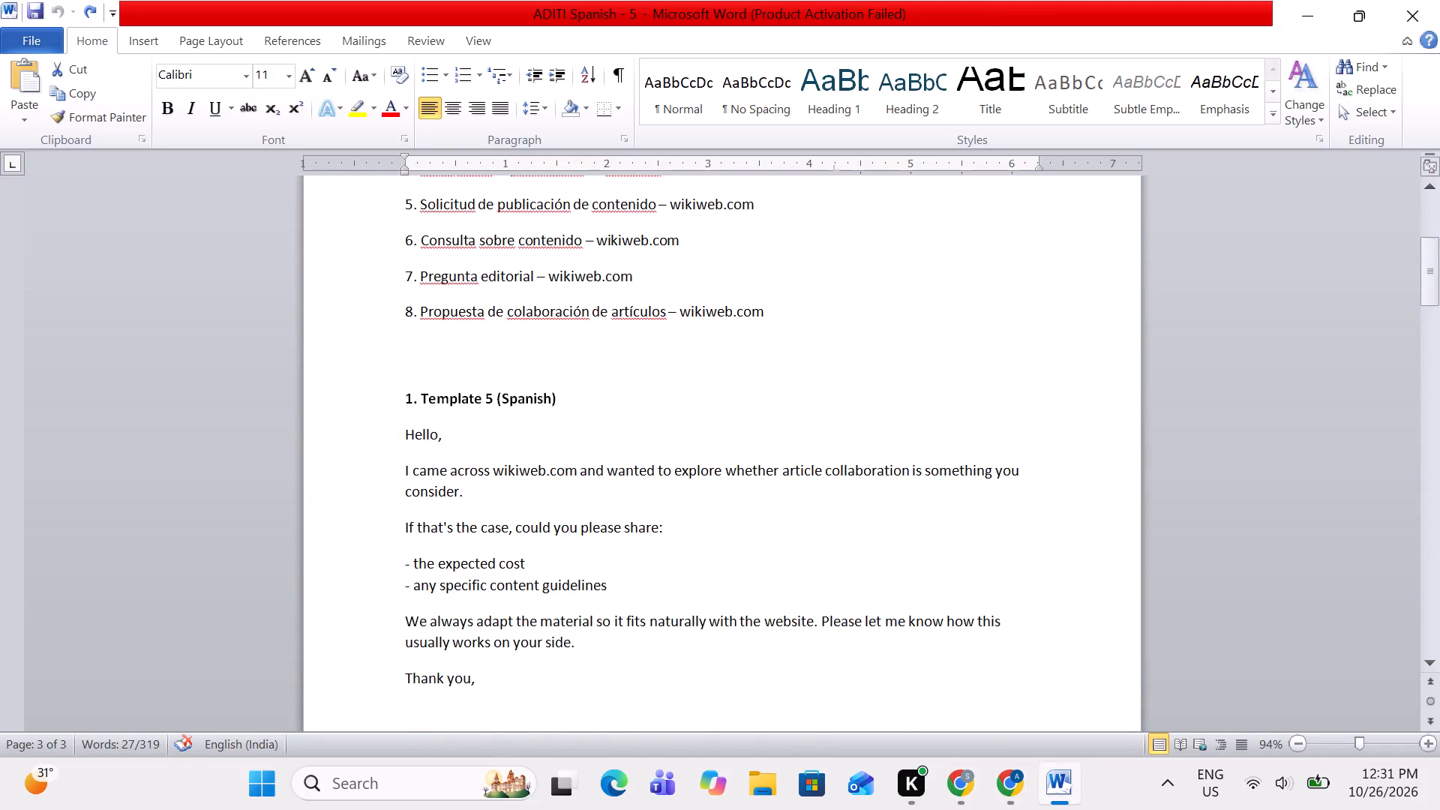
Select the text of subject line 8, "Propuesta de colaboración de artículos – wikiweb.", in the Spanish template document.
left_click(455, 268)
left_click_drag(455, 268, 567, 274)
double_click(465, 328)
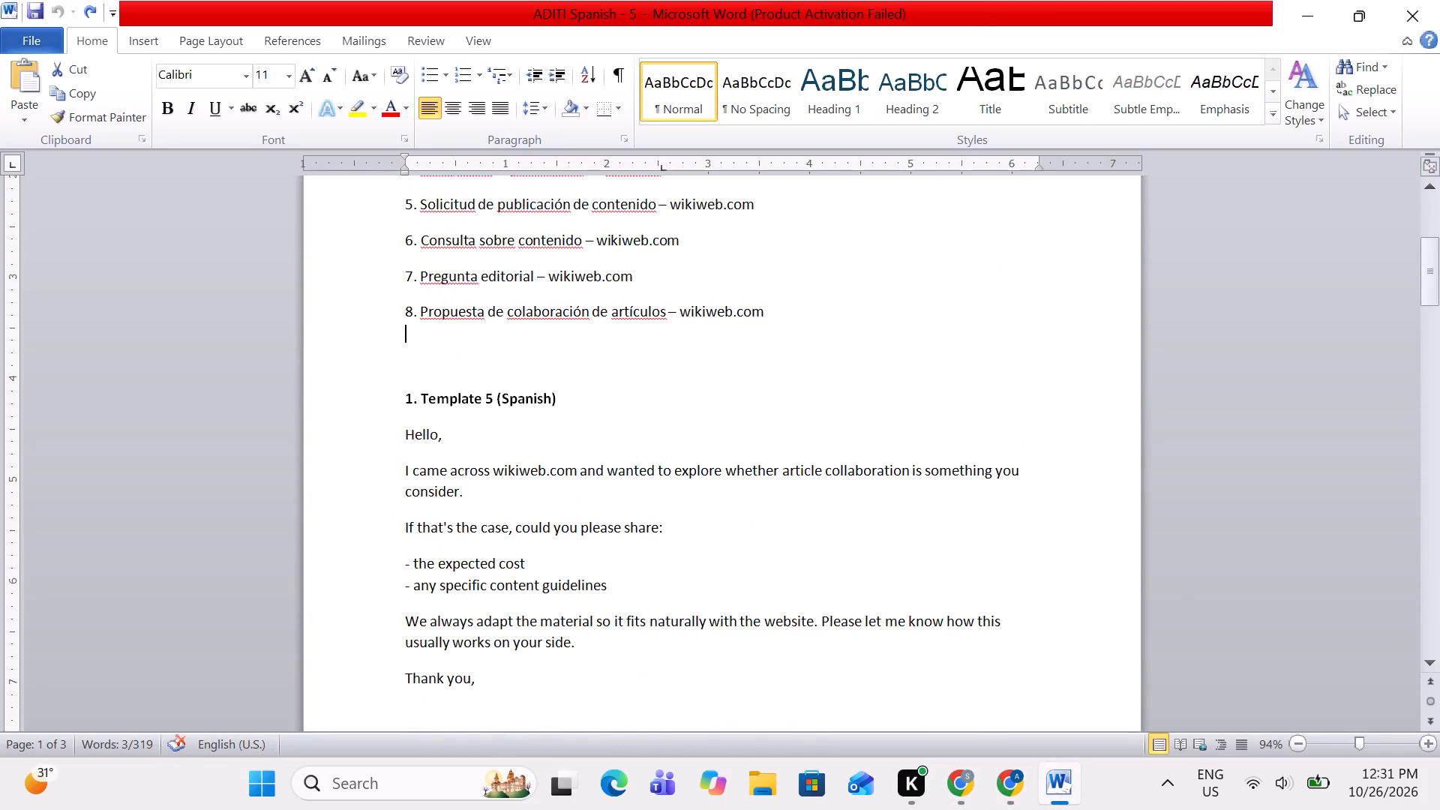
left_click(441, 316)
left_click_drag(441, 316, 736, 318)
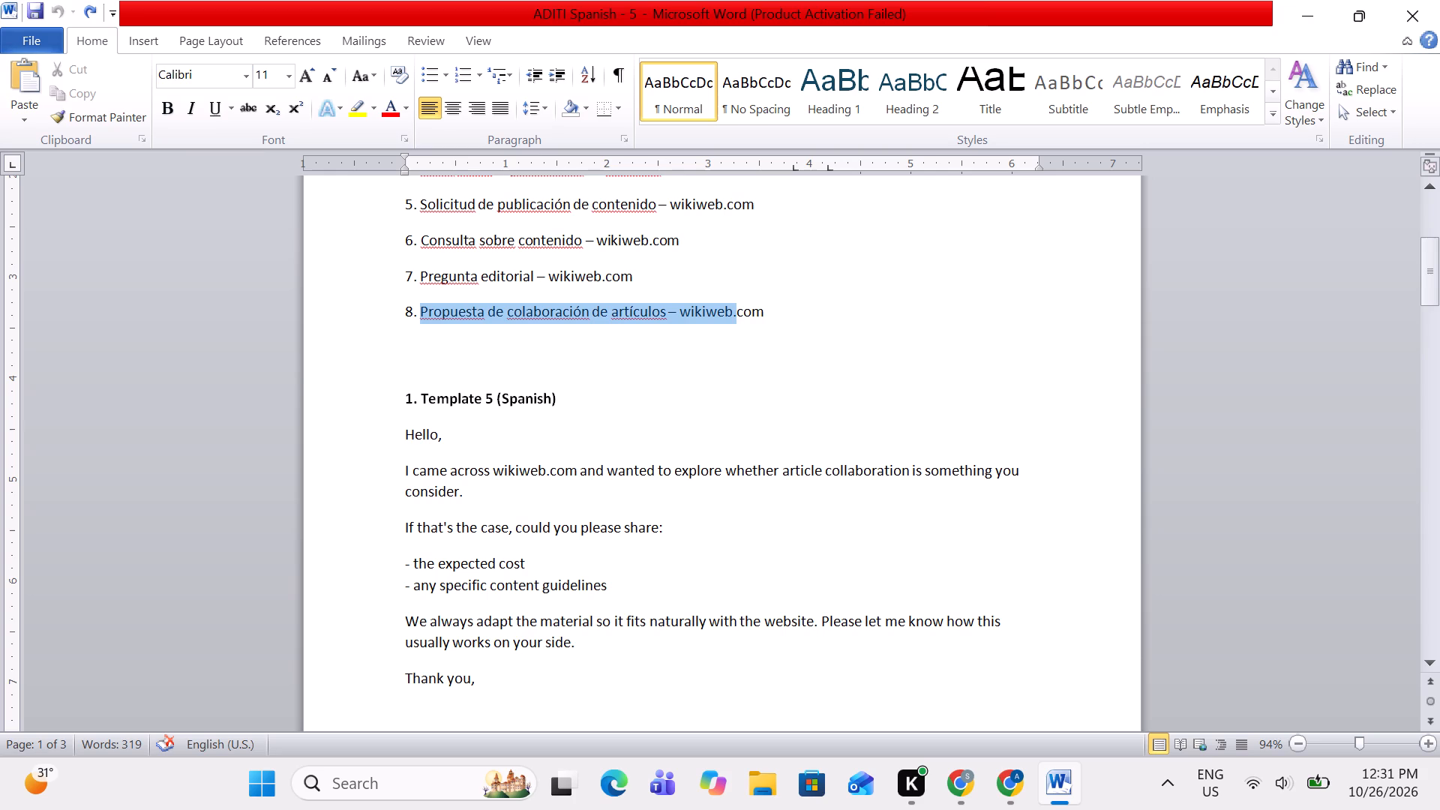
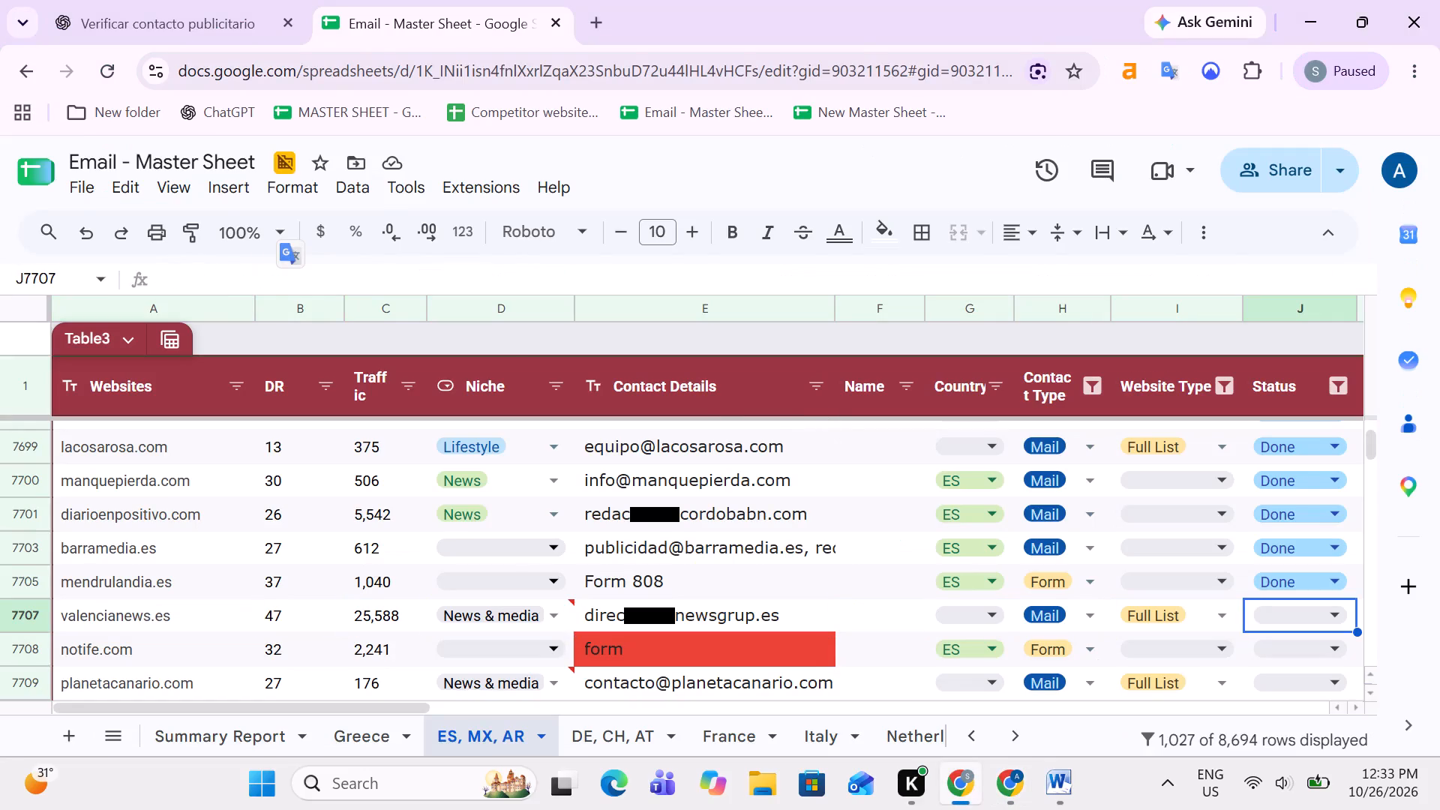
Set the Status of the valencianews.es row to Done.
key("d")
key("Down")
key("Return")
key("Up")
Change the Niche of the valencianews.es row to News.
key("Right")
key("Right")
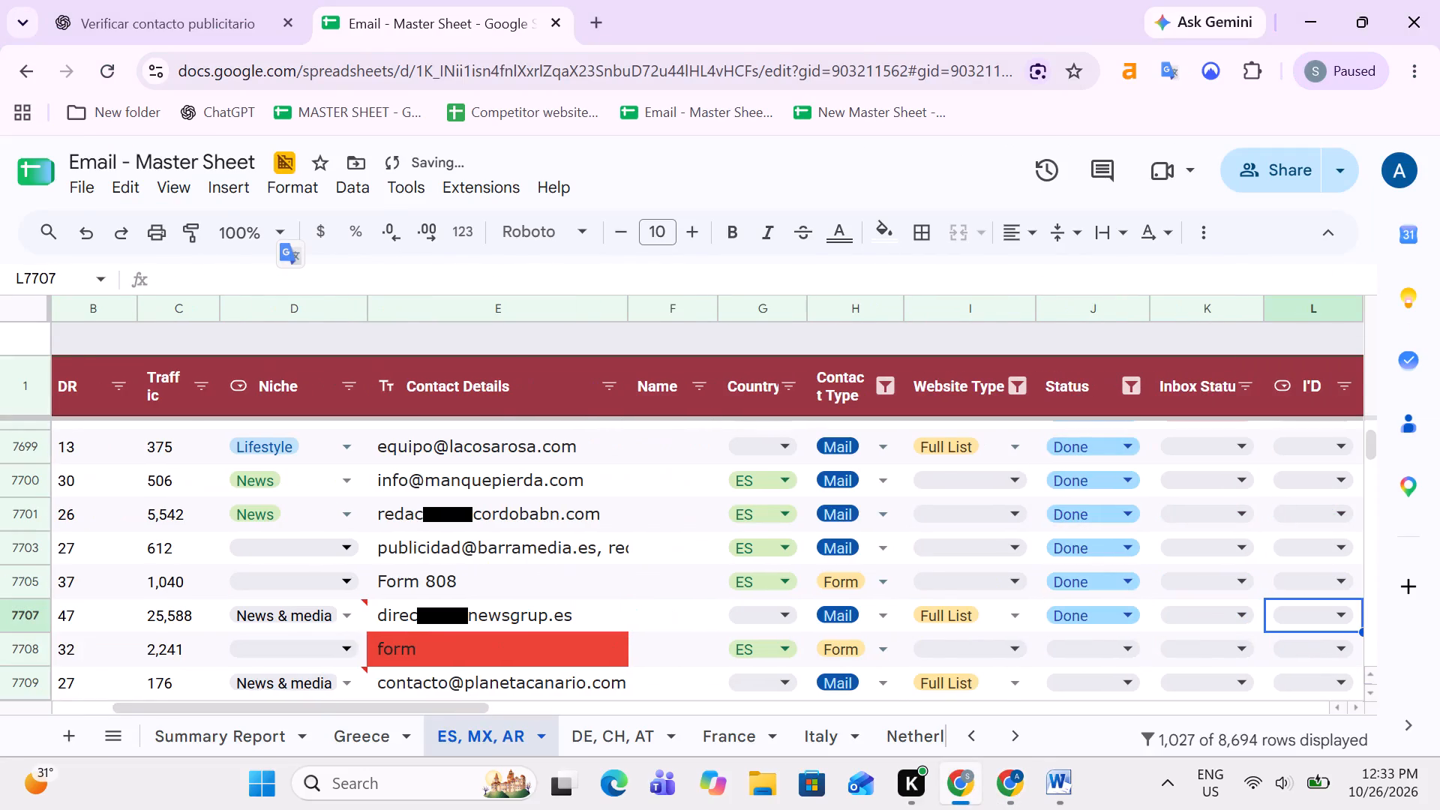
key("Left")
key("Left")
key("Left")
key("Left")
key("Left")
key("Left")
key("Left")
key("Left")
key("Left")
key("Left")
key("Left")
key("Left")
key("Left")
key("Left")
key("Left")
key("Left")
key("Left")
key("Left")
key("Left")
key("Left")
key("Left")
key("Right")
key("Right")
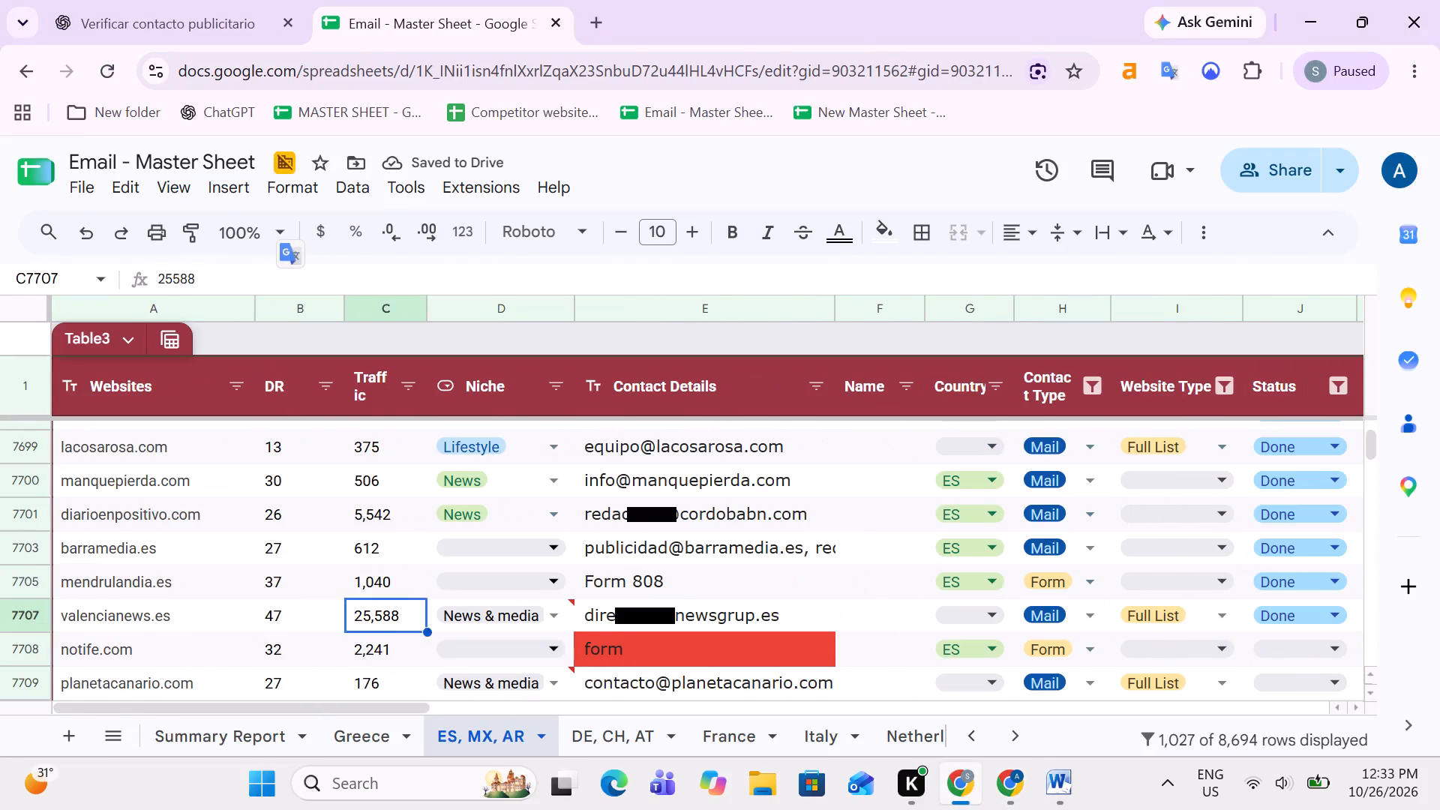
key("Right")
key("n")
key("Down")
key("Return")
key("Up")
Enter the current date, 10/26/2026, as the Post date of the valencianews.es row.
key("Right")
key("Right")
key("Right")
key("Right")
key("Right")
key("Right")
key("Right")
key("Right")
key("Right")
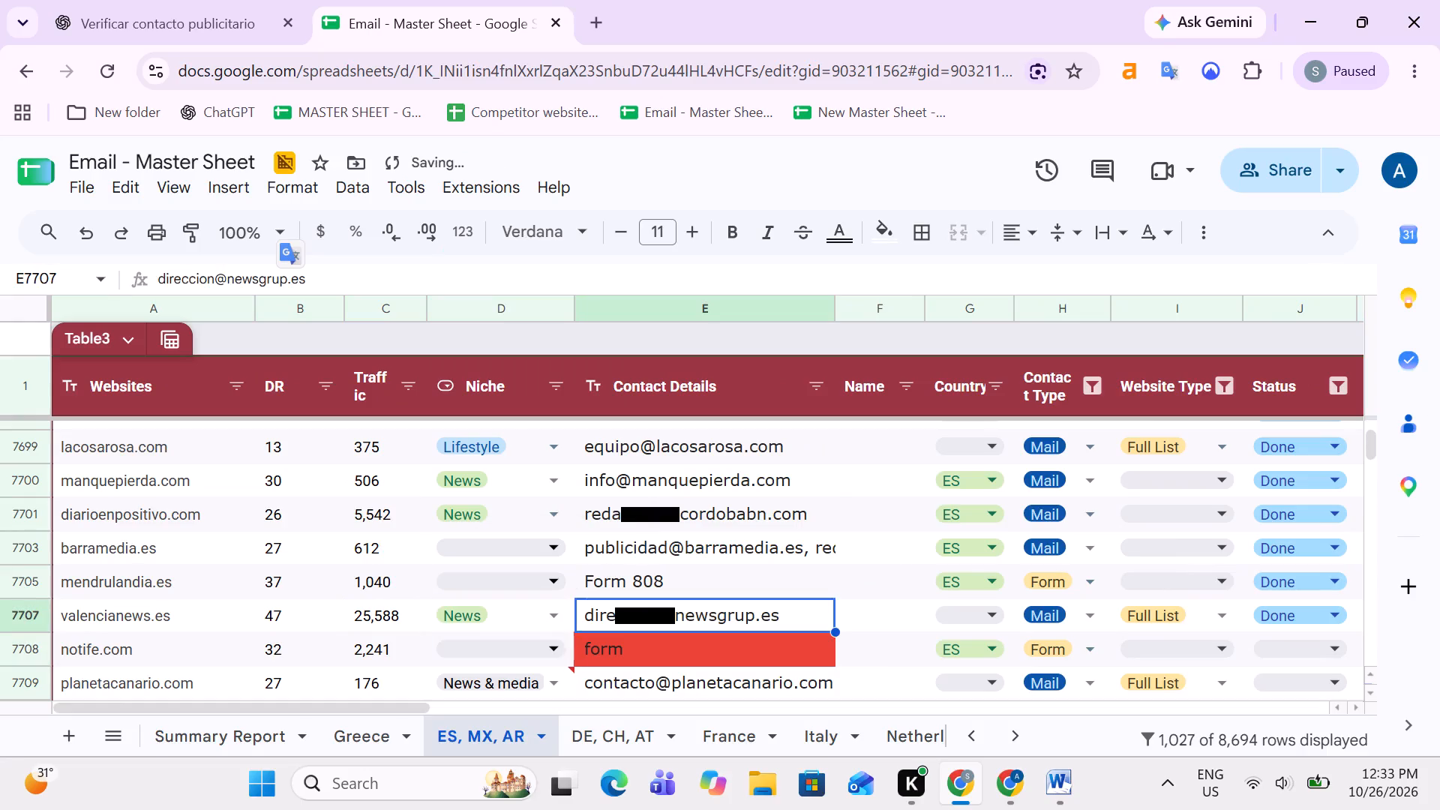
key("Right")
key("Left")
key("Left")
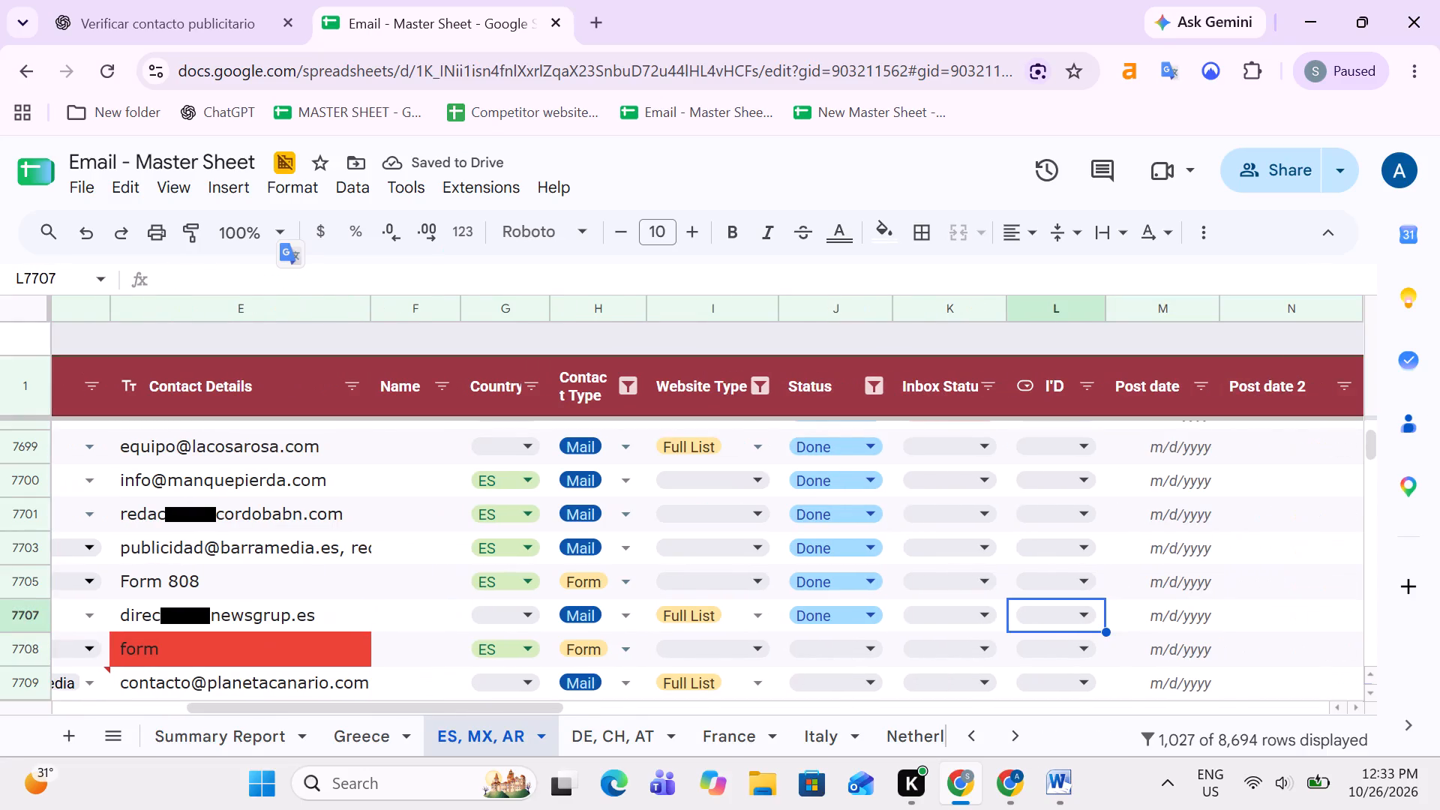
key("Right")
key("ctrl+semicolon")
key("Right")
key("Left")
Copy the valencianews.es post date into the empty Post date cells above it, from row 7696 down to row 7707.
key("ctrl+c")
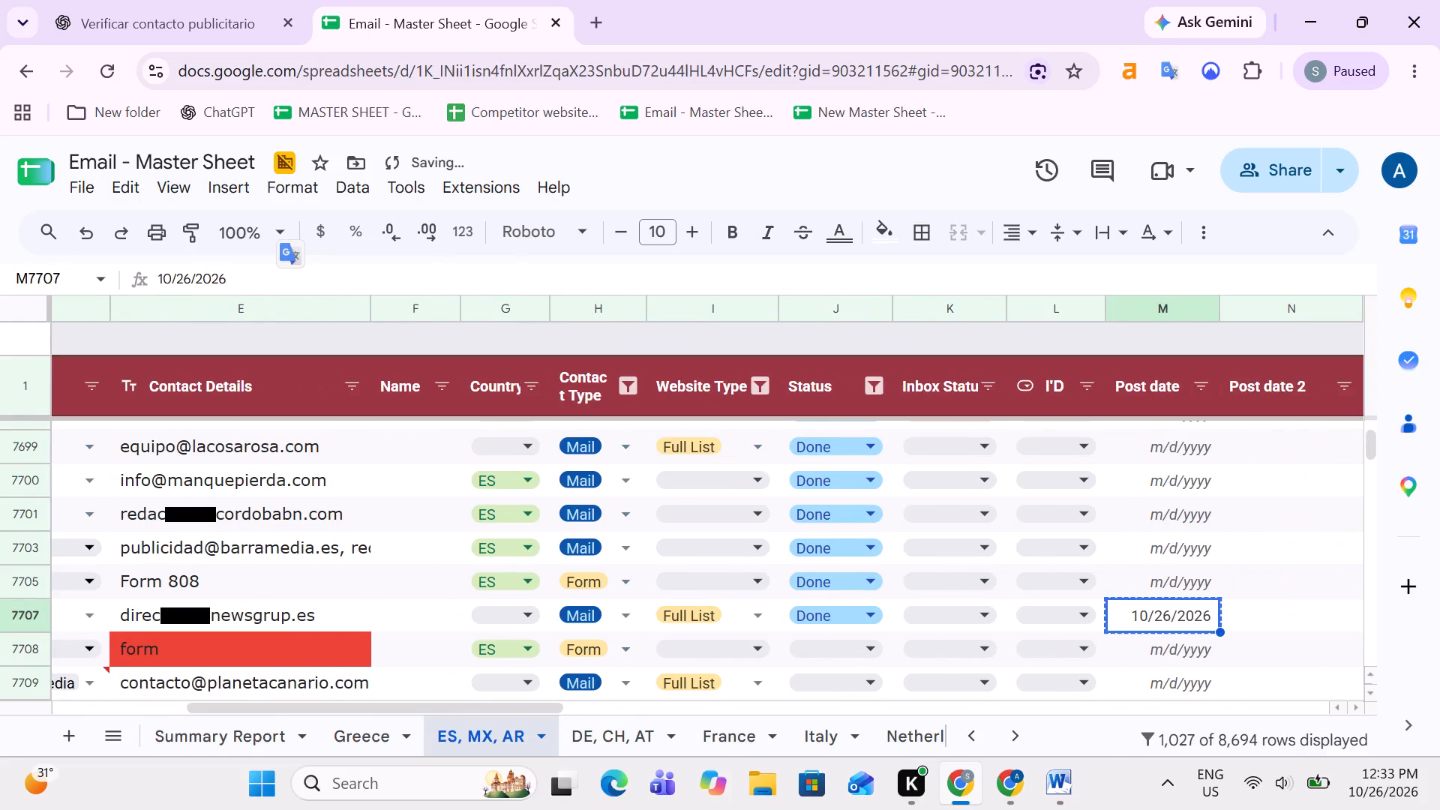
key("ctrl+shift+Up")
key("shift+Down")
key("shift+Down")
key("shift+Up")
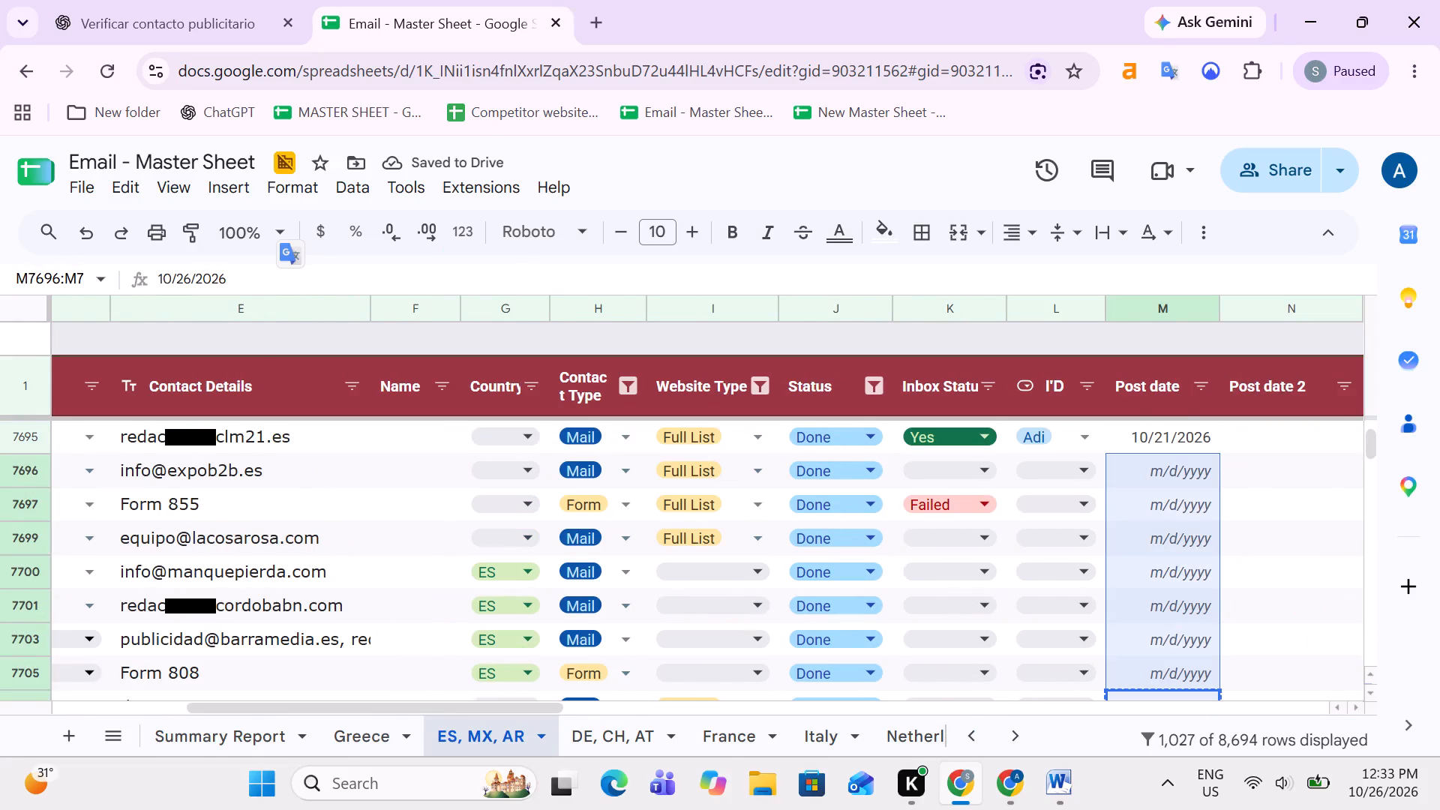
key("ctrl+v")
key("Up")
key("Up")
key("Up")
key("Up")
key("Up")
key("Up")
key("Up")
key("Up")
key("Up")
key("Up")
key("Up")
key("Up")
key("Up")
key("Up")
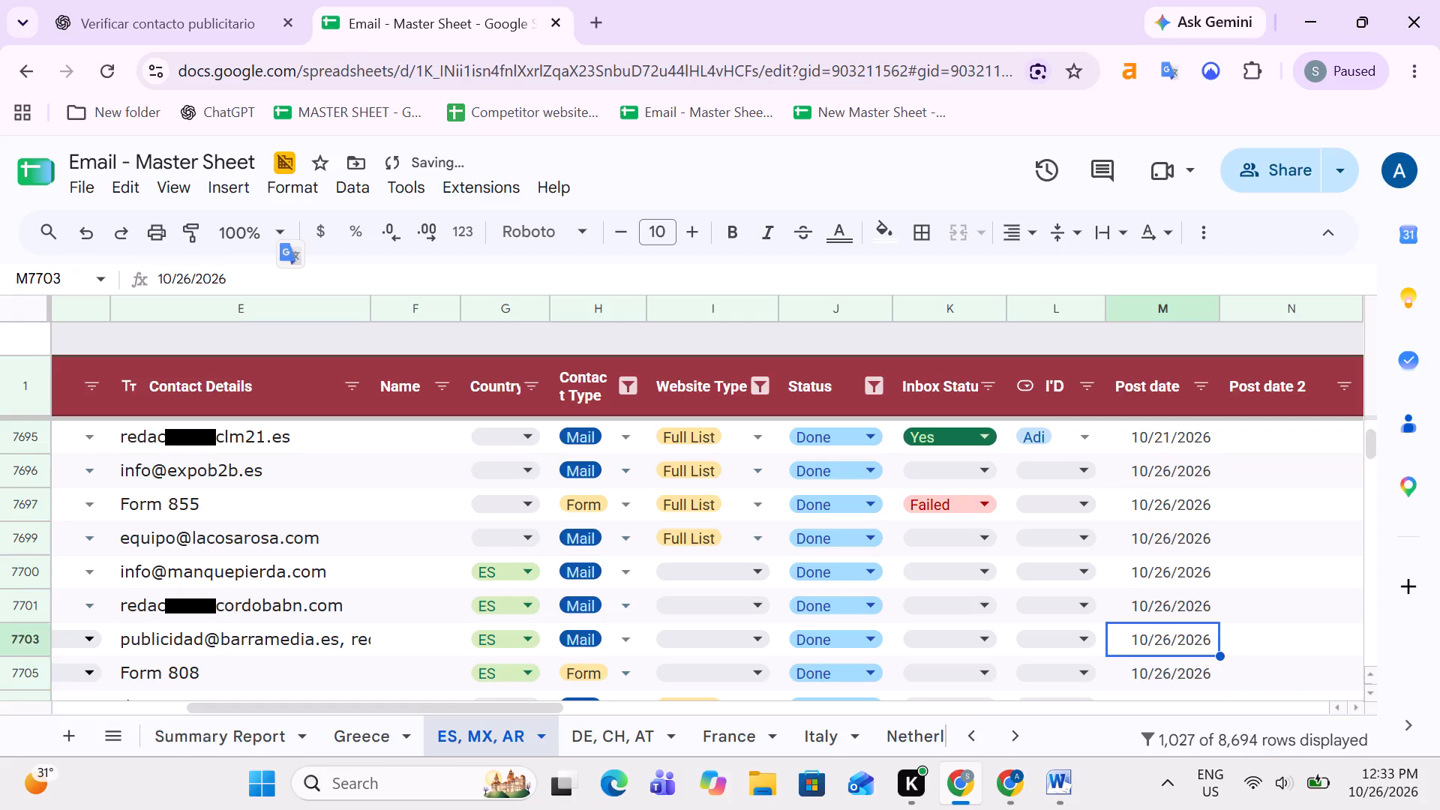
Paste the date 10/26/2026 into the Post date cell of row 7673, the first undated row of the blank block.
key("Down")
key("Down")
key("Down")
key("Down")
key("Down")
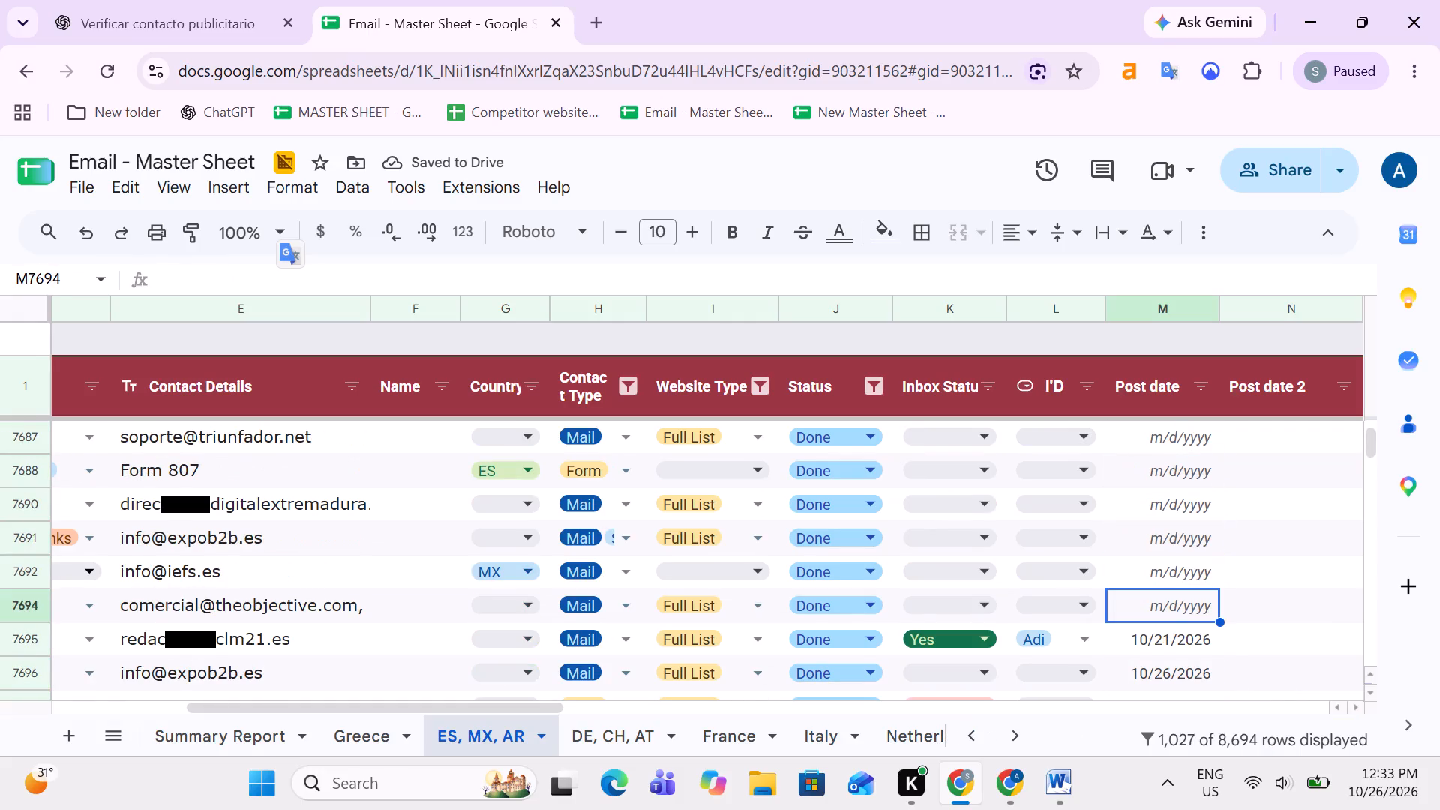
key("ctrl+shift+Up")
key("shift+Down")
key("shift+Down")
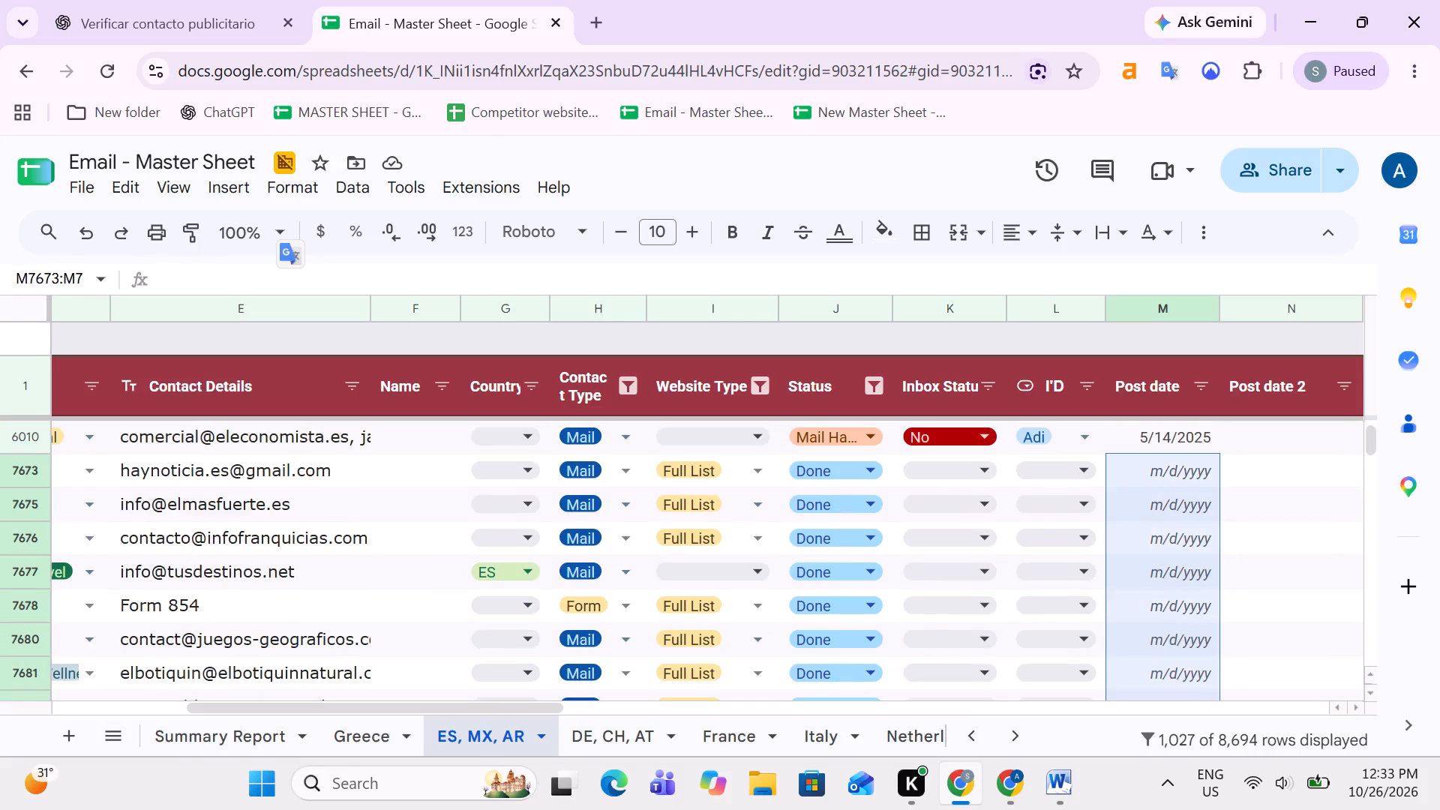
key("shift+Up")
key("ctrl+v")
key("Down")
key("Up")
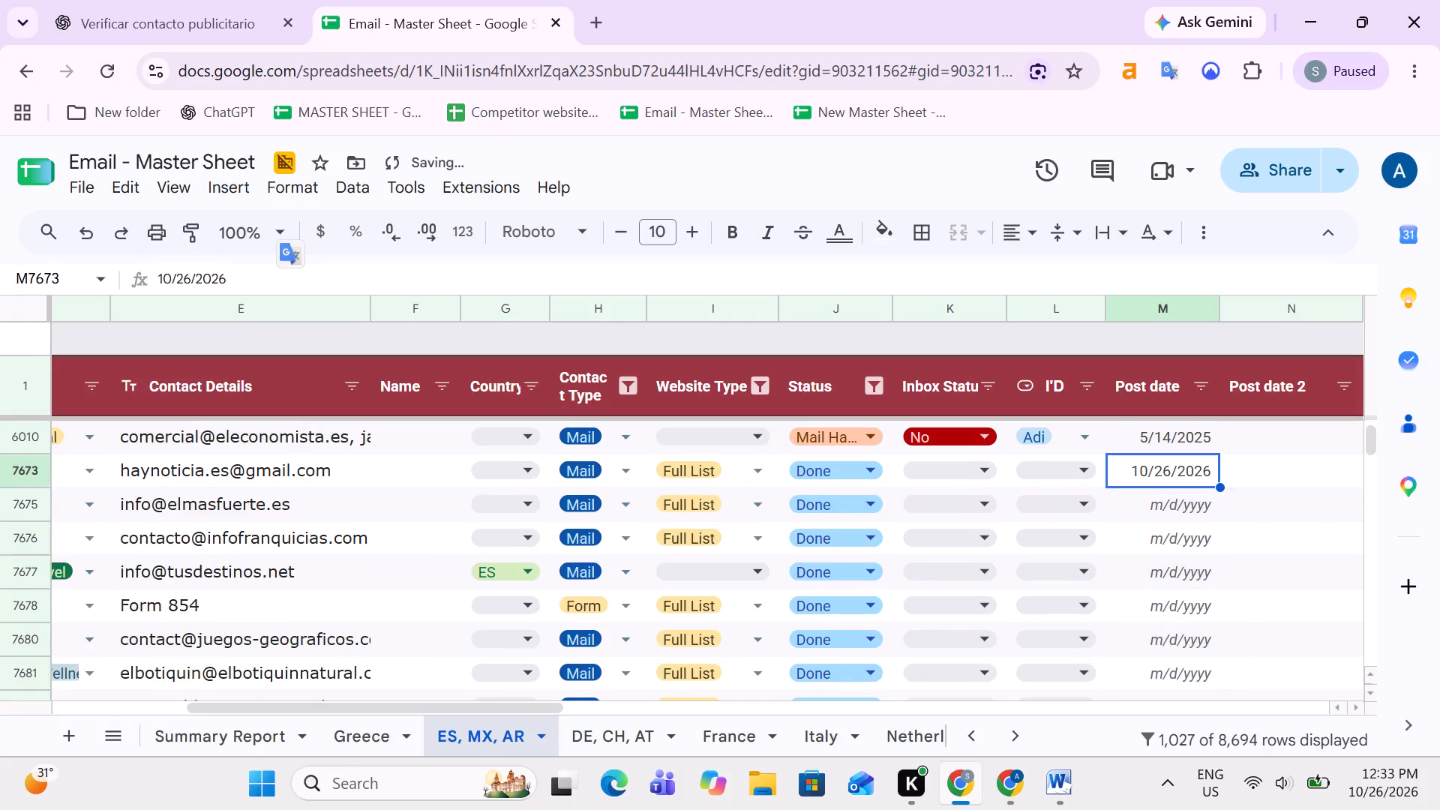
Copy the 10/26/2026 Post date from row 7673 into the blank Post date cells down through row 7694.
key("ctrl+c")
key("ctrl+shift+Down")
key("shift+Up")
key("ctrl+v")
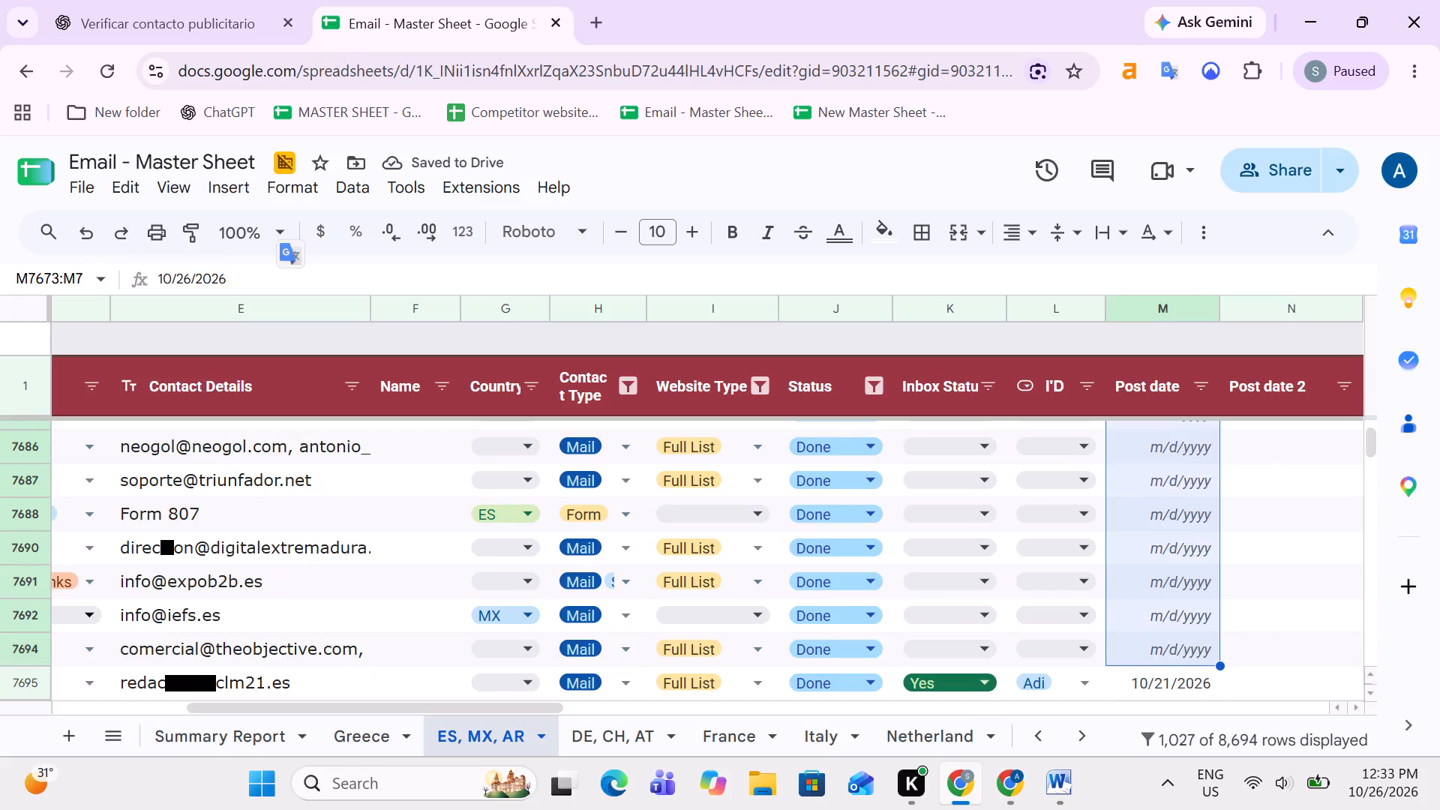
key("Up")
key("Down")
key("Left")
key("Left")
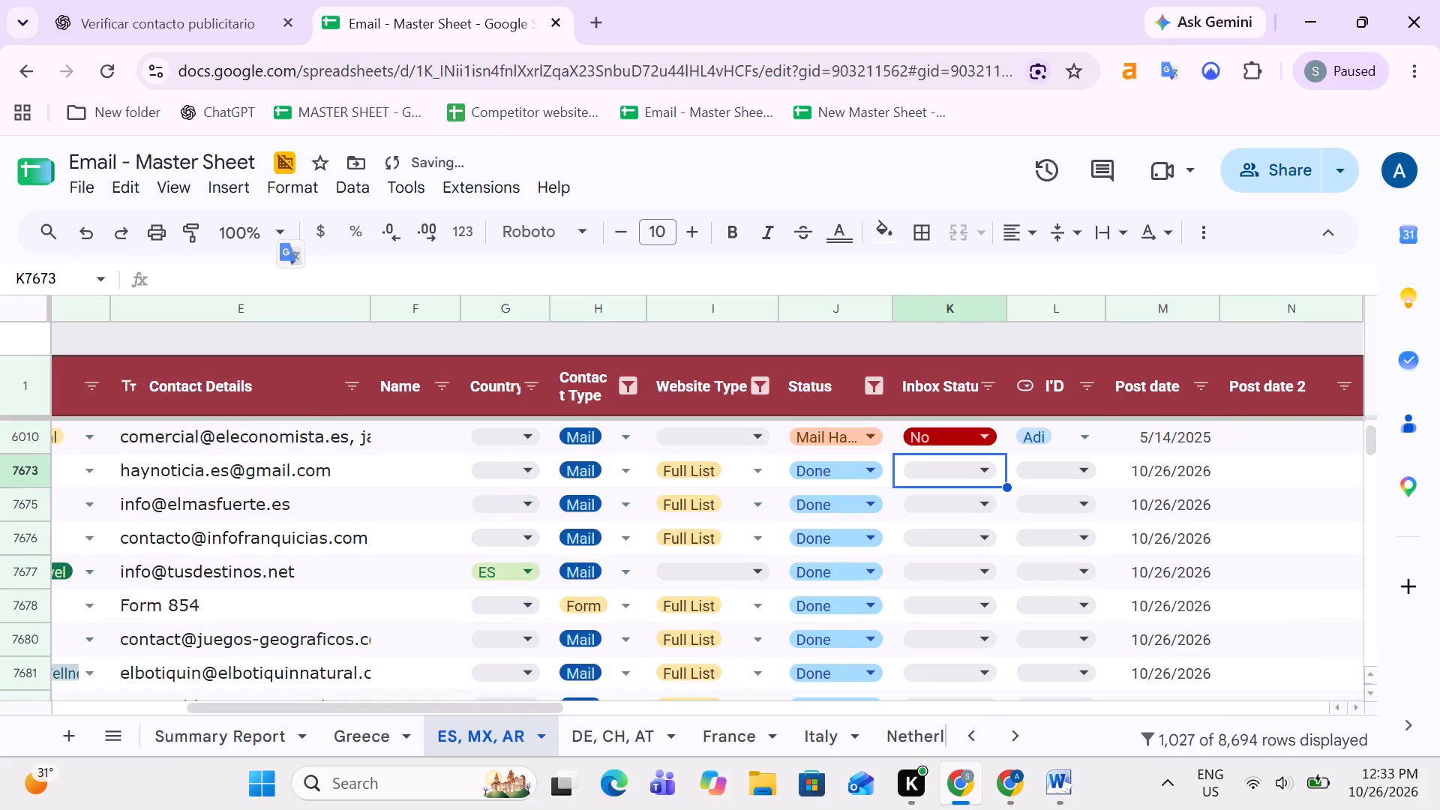
Examine how far the Done statuses run down from row 7673 and look across that row's columns.
key("Left")
key("ctrl+shift+Down")
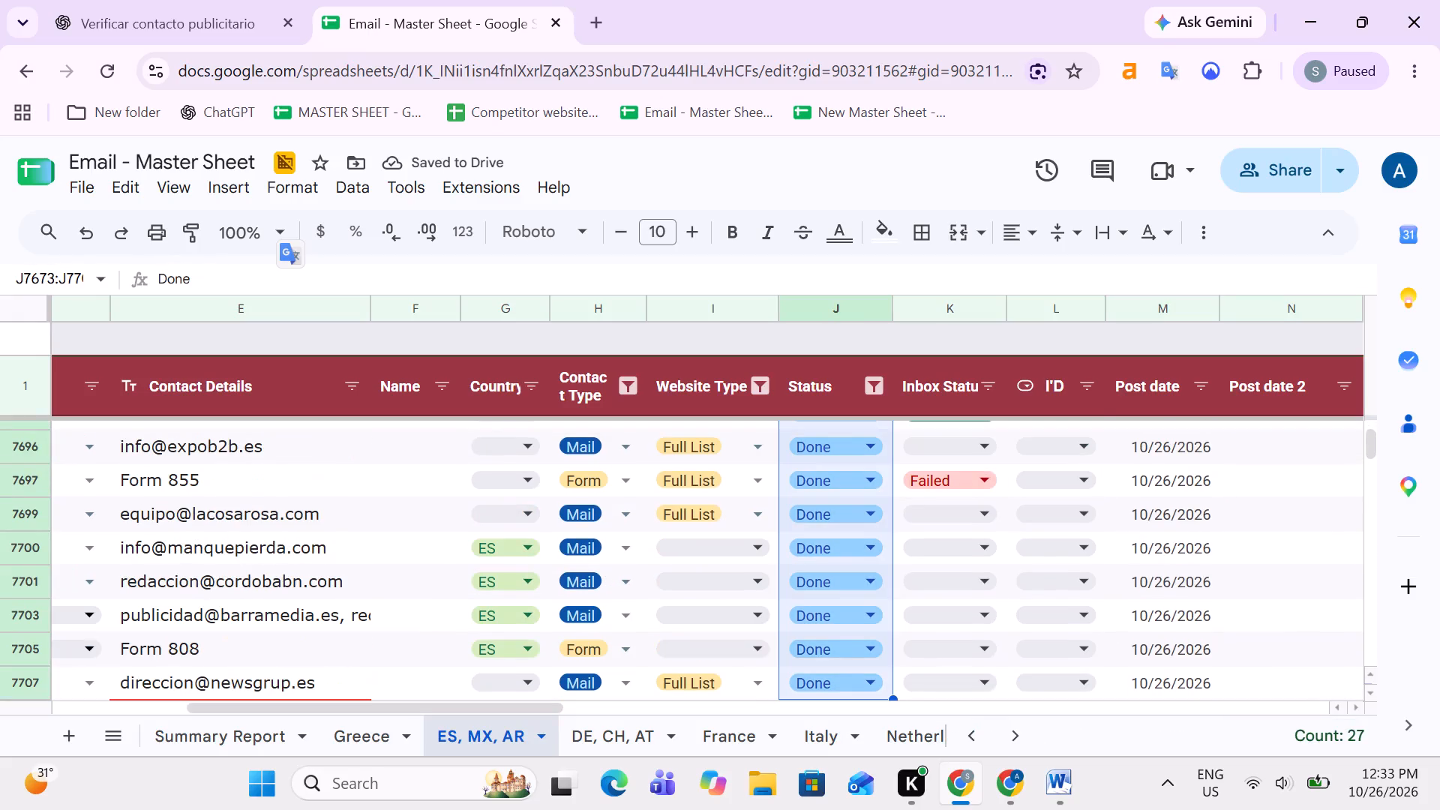
key("ctrl+shift+Down")
key("ctrl+shift+Up")
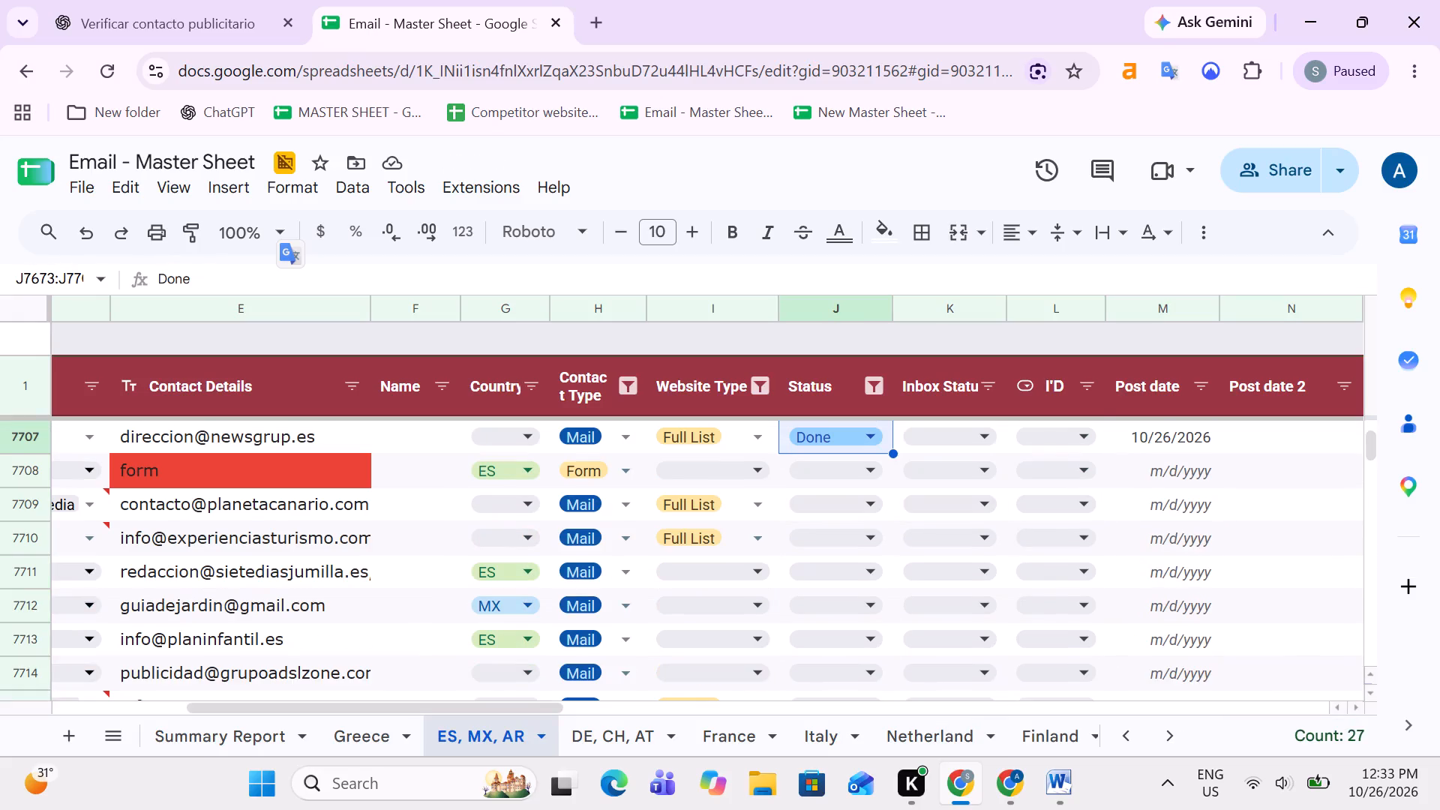
key("Up")
key("Down")
key("Right")
key("Right")
key("Right")
key("Right")
key("Left")
key("Left")
key("Left")
key("Left")
key("Left")
key("Left")
key("Left")
key("Left")
key("Left")
key("Left")
key("Left")
key("Left")
key("Left")
key("Left")
key("Left")
key("Left")
key("Left")
key("Left")
key("Left")
key("Left")
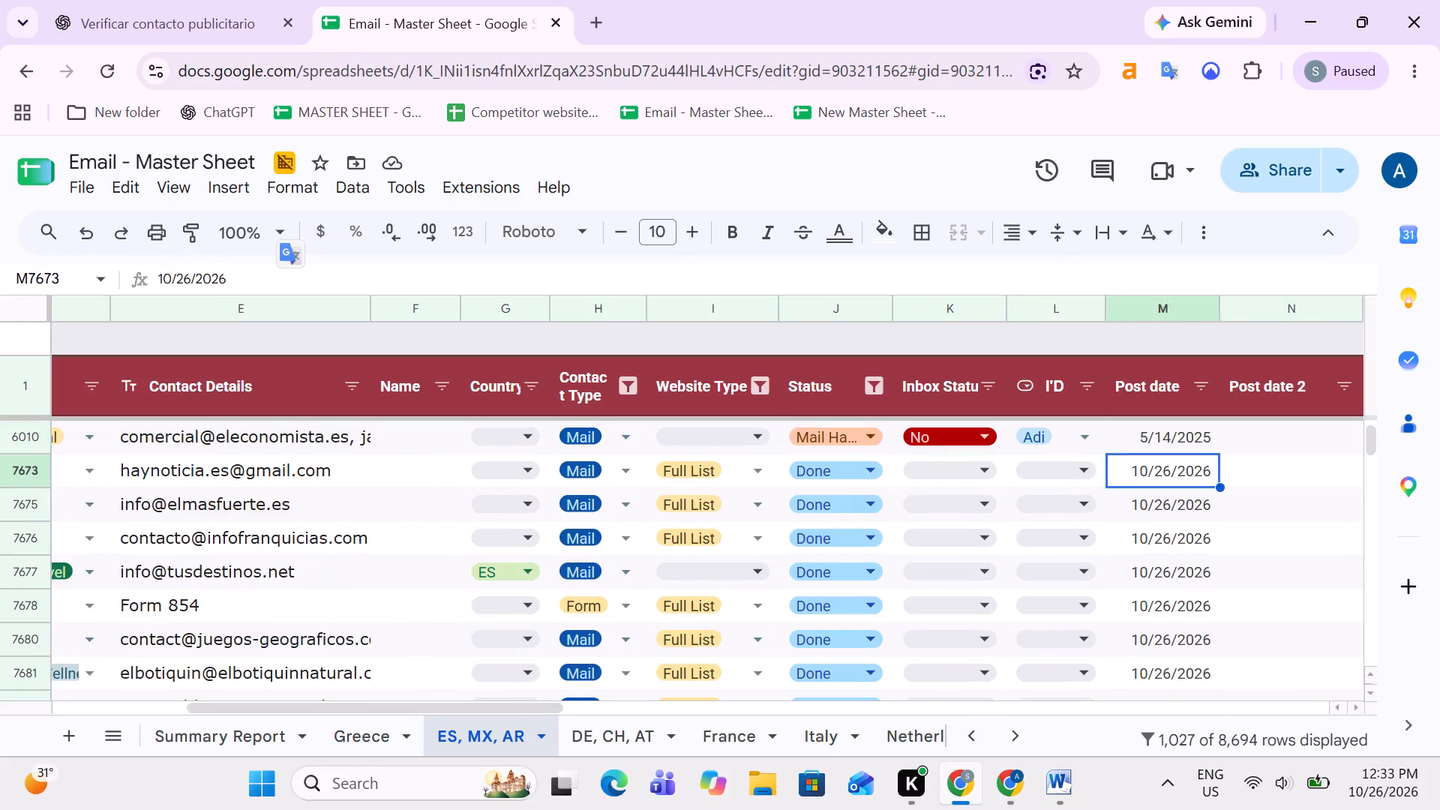
key("Right")
key("Right")
key("Right")
key("Right")
key("Right")
key("Right")
key("Right")
key("Right")
key("Right")
key("Right")
key("Right")
key("Right")
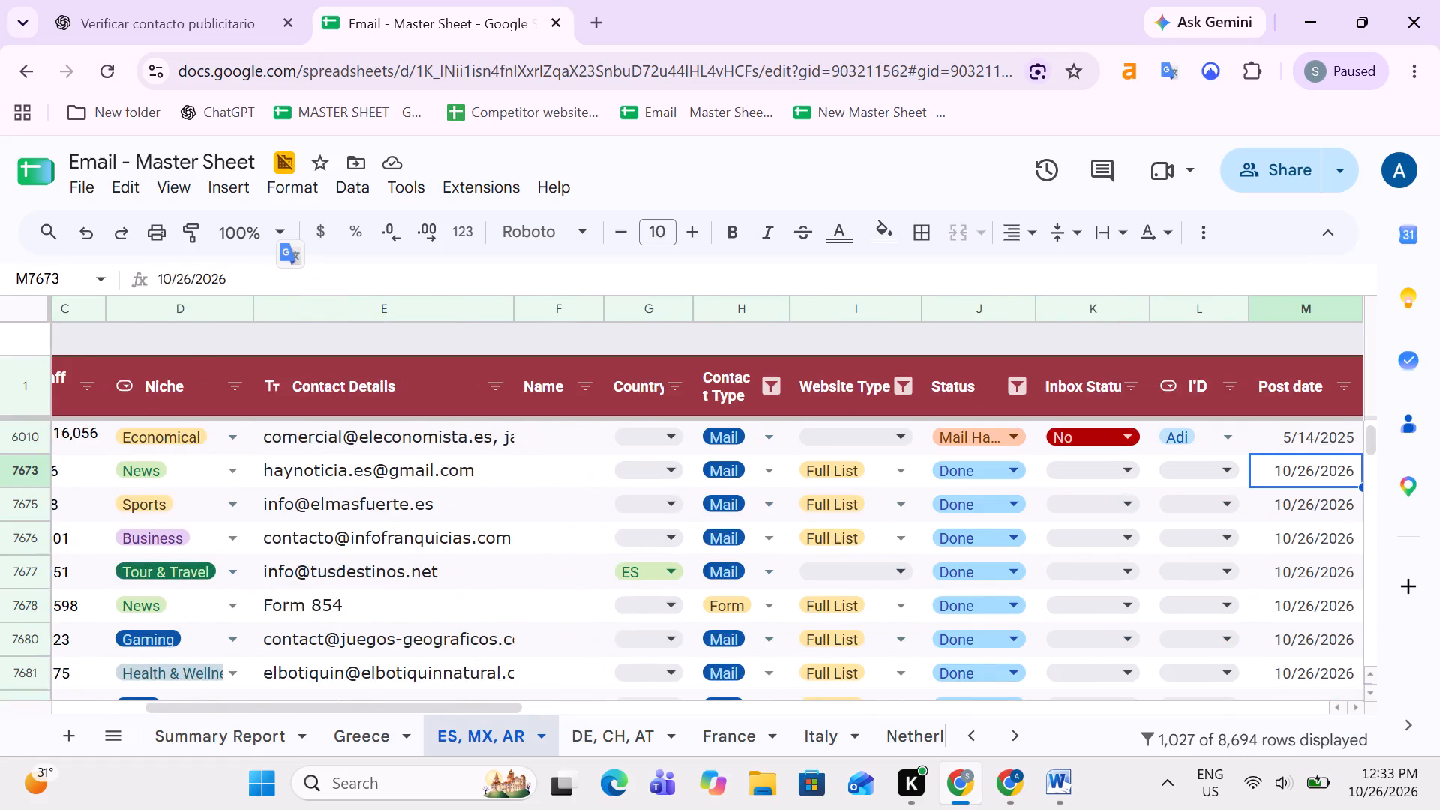
Copy the I'D value Adi from row 6010 into the I'D column from row 7673 down to row 8695.
key("Left")
key("Up")
key("ctrl+c")
key("Down")
key("Left")
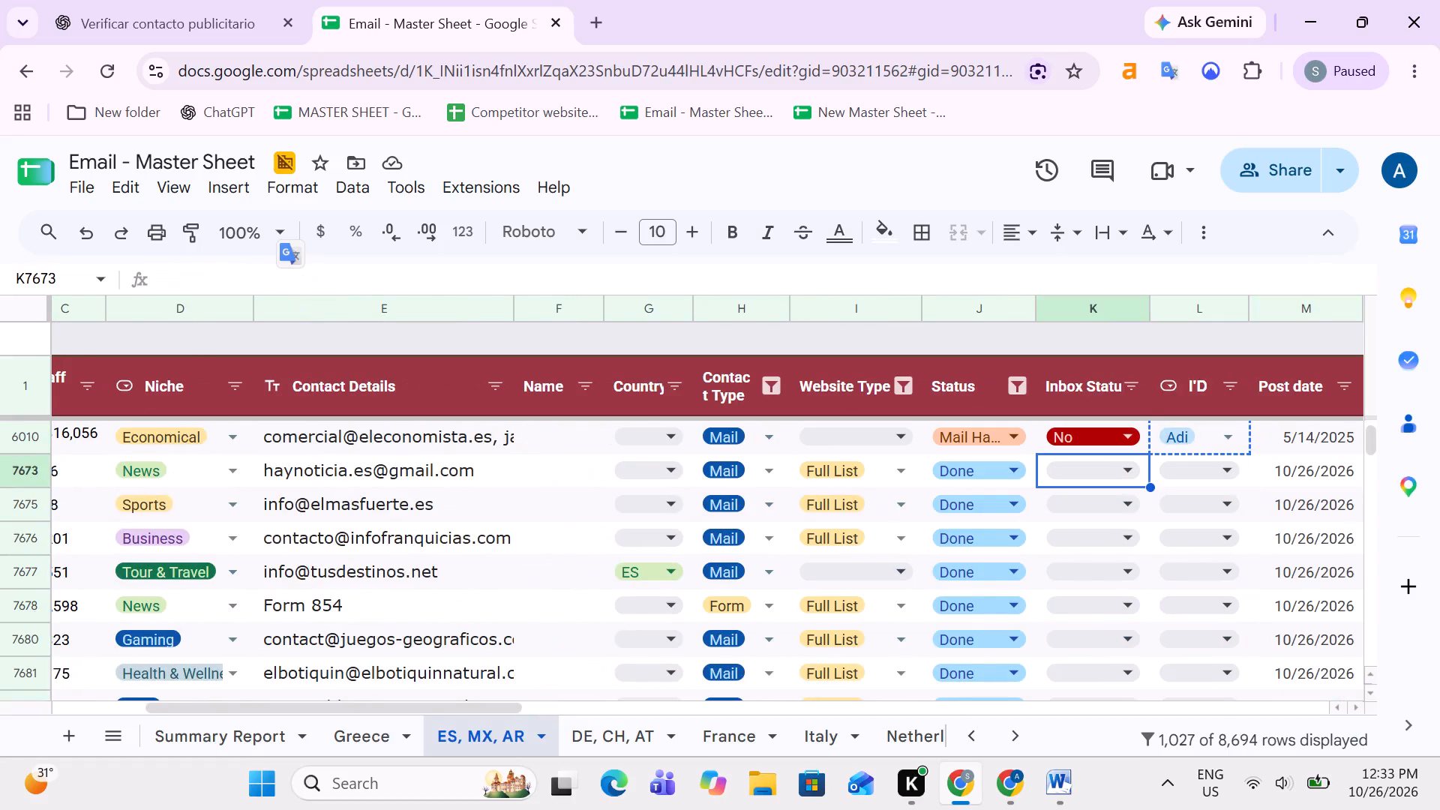
key("Left")
key("Right")
key("Right")
key("ctrl+shift+Down")
key("ctrl+shift+Down")
key("ctrl+shift+Down")
key("ctrl+shift+Down")
key("ctrl+shift+Down")
key("ctrl+shift+Down")
key("ctrl+shift+Down")
key("ctrl+shift+Down")
key("ctrl+shift+Down")
key("ctrl+shift+Down")
key("ctrl+shift+Down")
key("ctrl+shift+Down")
key("ctrl+shift+Down")
key("ctrl+shift+Down")
key("ctrl+shift+Down")
key("ctrl+shift+Down")
key("ctrl+shift+Down")
key("ctrl+shift+Down")
key("ctrl+shift+Down")
key("ctrl+shift+Down")
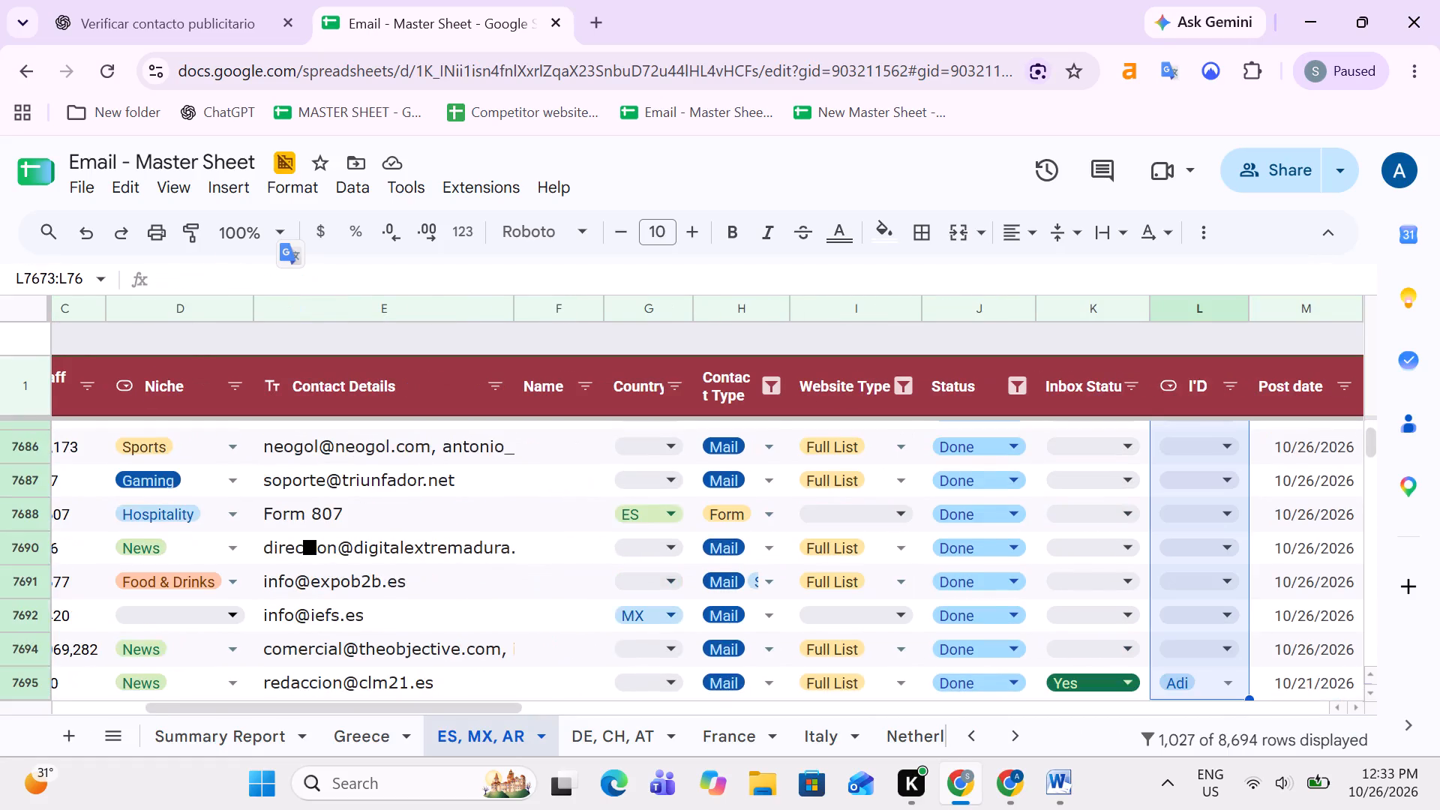
key("ctrl+v")
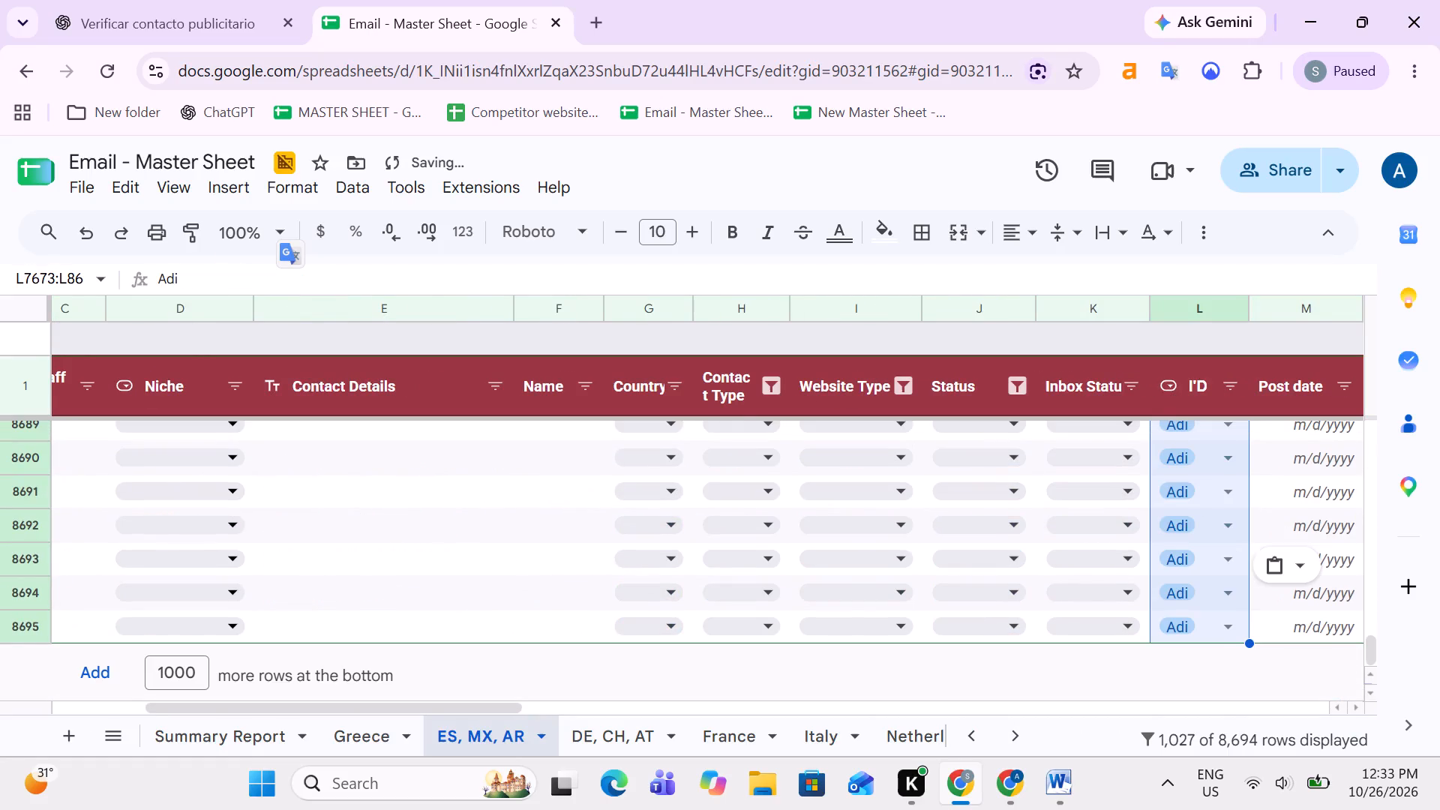
Return to the haynoticia.es cell in the Websites column of row 7673.
key("Up")
key("Down")
key("Left")
key("Left")
key("Left")
key("Left")
key("Left")
key("Left")
key("Left")
key("Left")
key("Left")
key("Left")
key("Left")
key("Left")
key("Left")
key("Left")
key("Left")
key("Left")
key("Left")
key("Left")
key("Left")
key("Left")
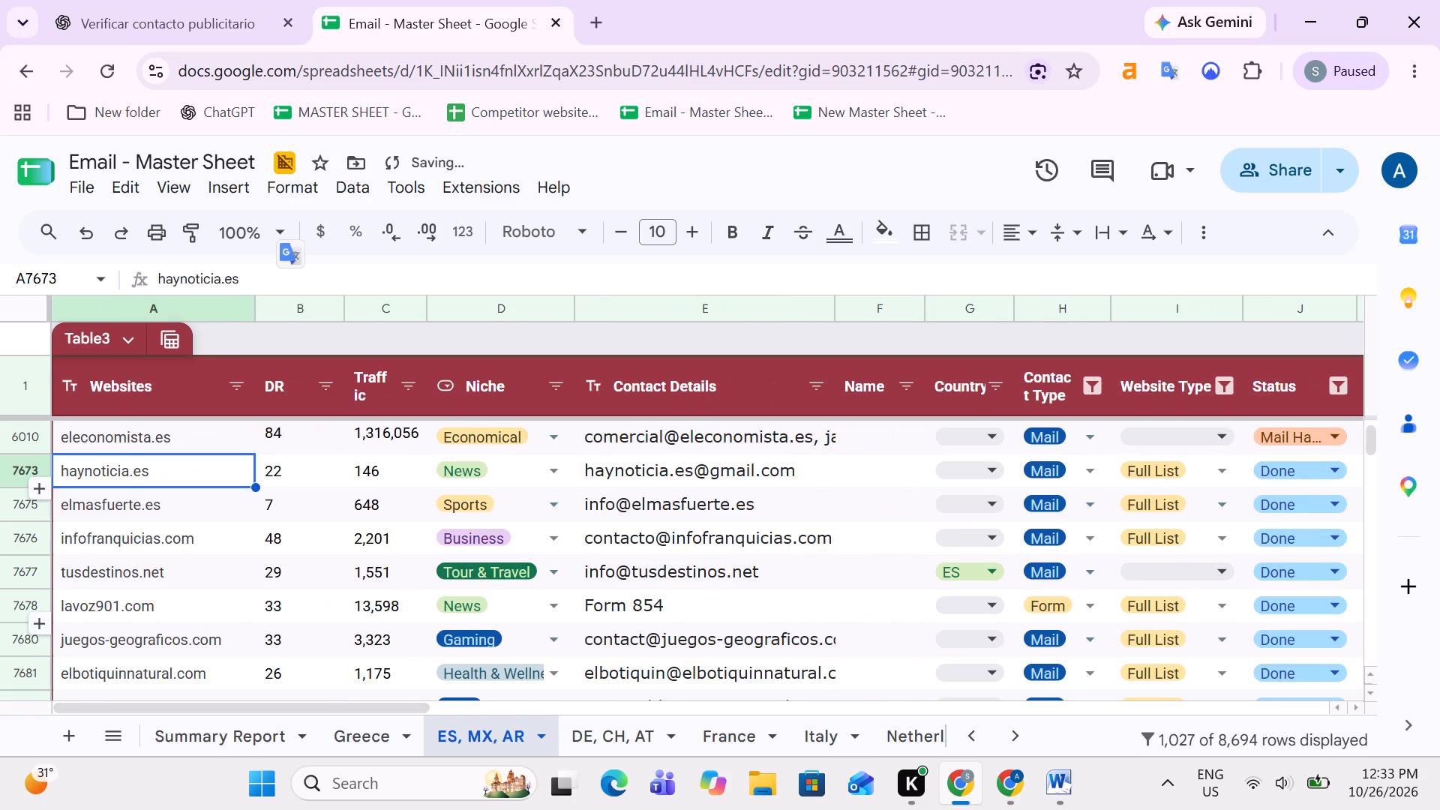
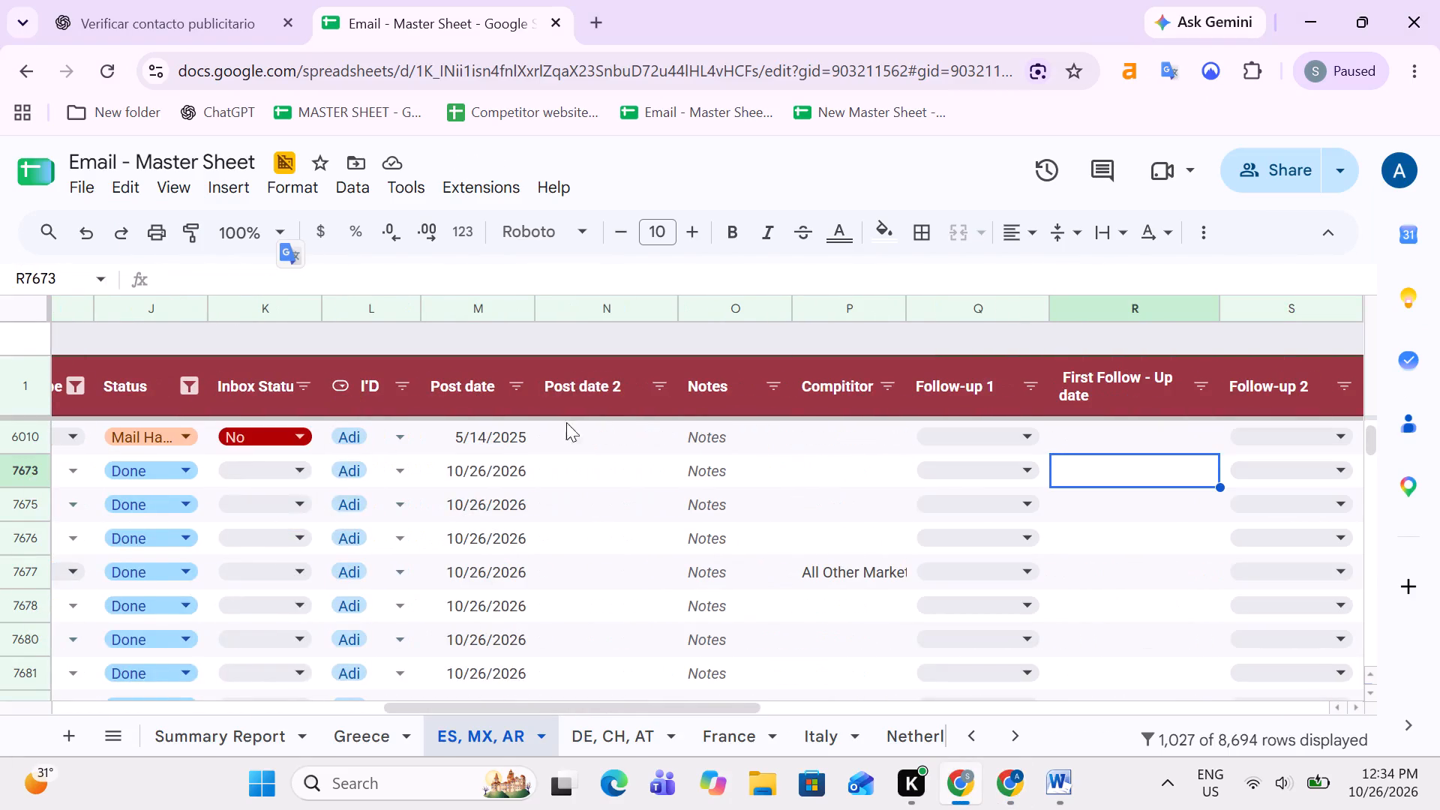
Remove the filter from the ES, MX, AR sheet.
left_click(1213, 241)
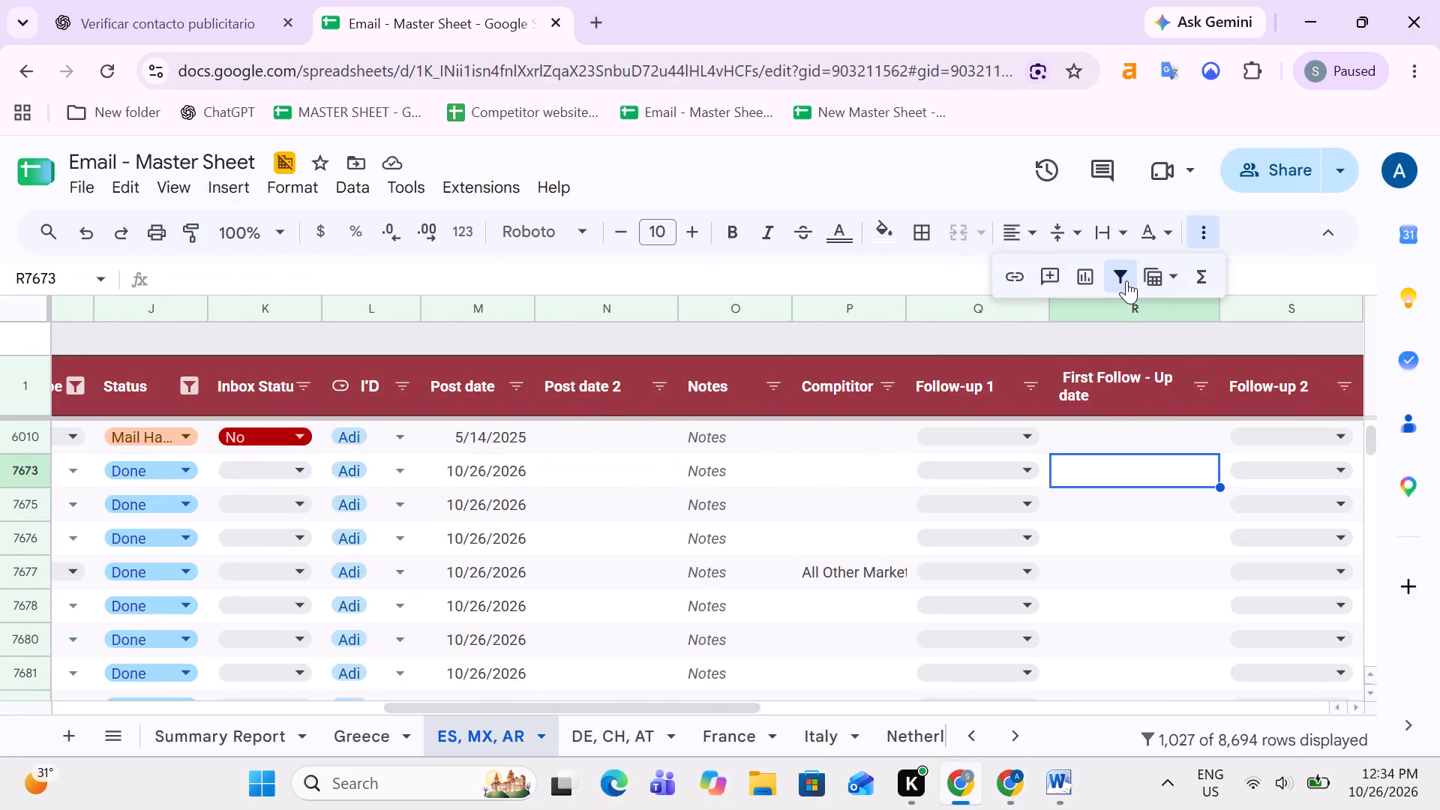
left_click(1126, 280)
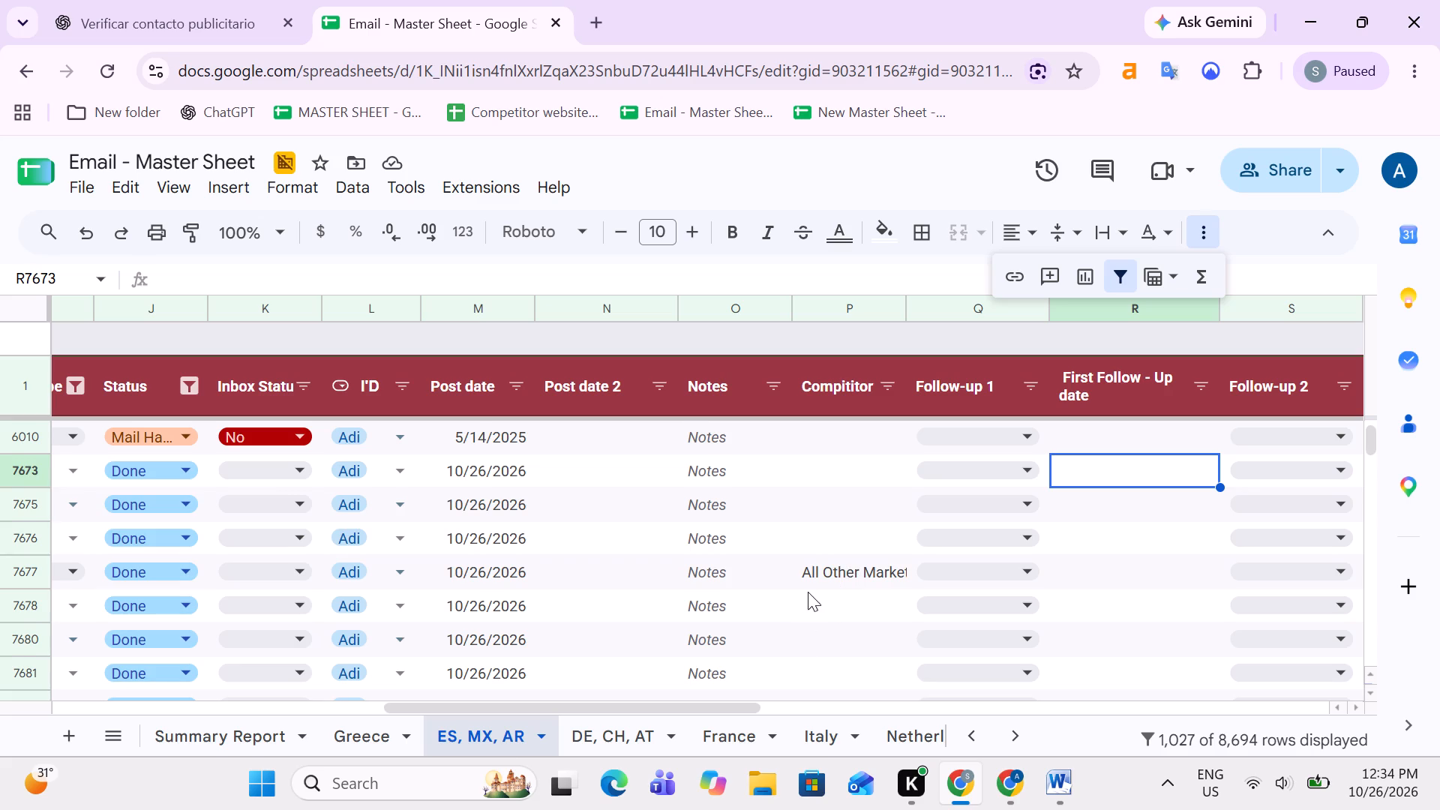
left_click(712, 543)
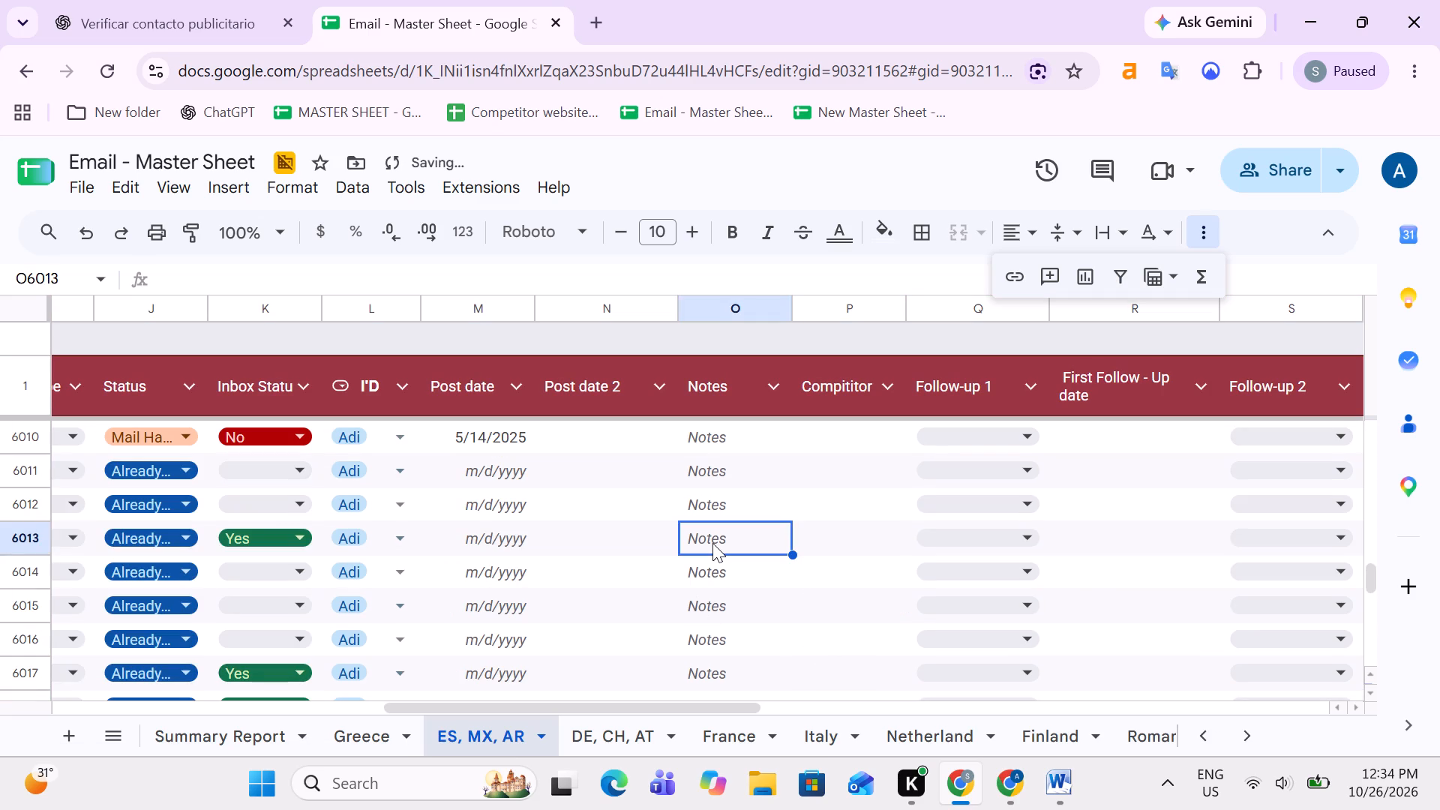
Filter the First Follow-Up date column to show only rows dated 10/23/2026.
key("Right")
key("Right")
key("Right")
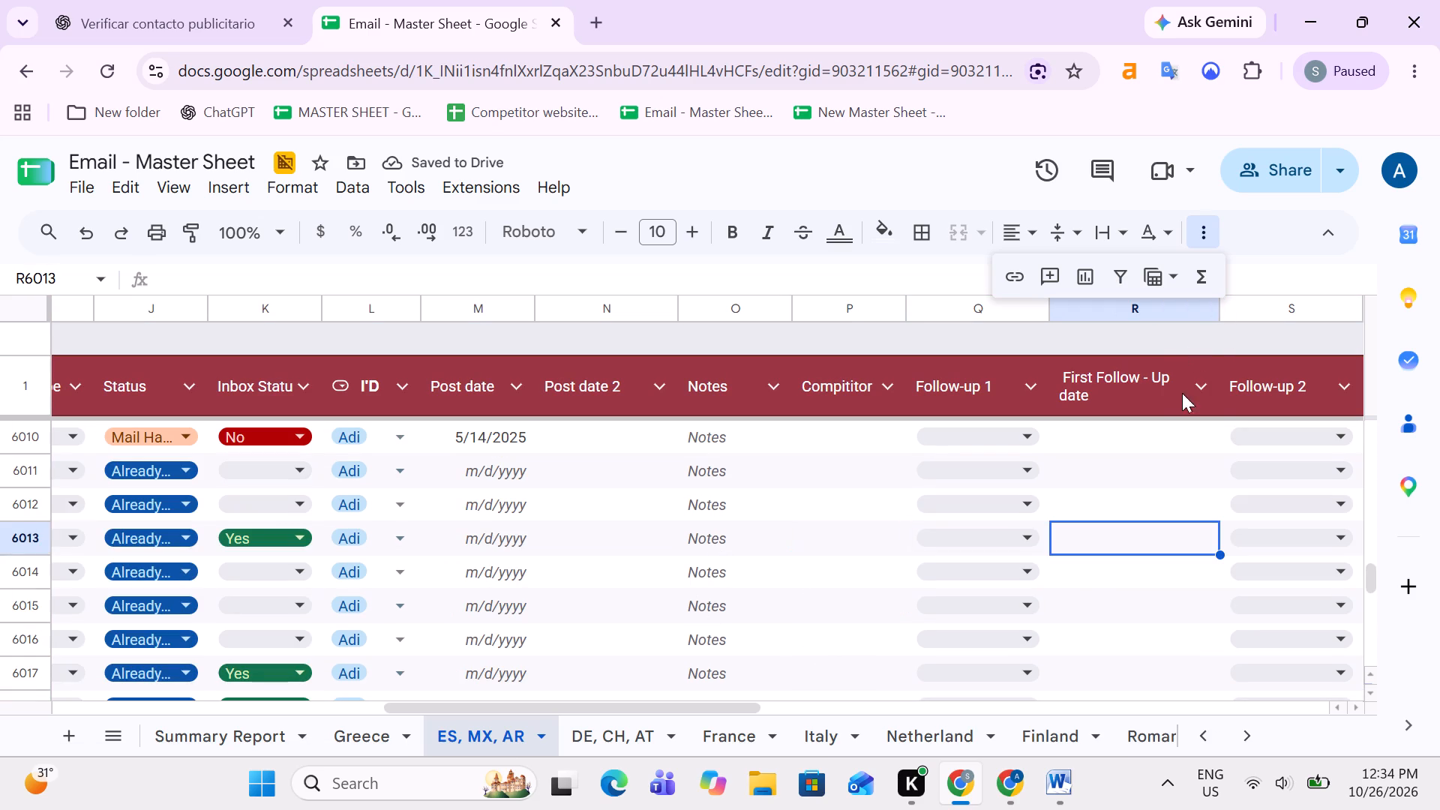
left_click(1206, 376)
left_click(968, 509)
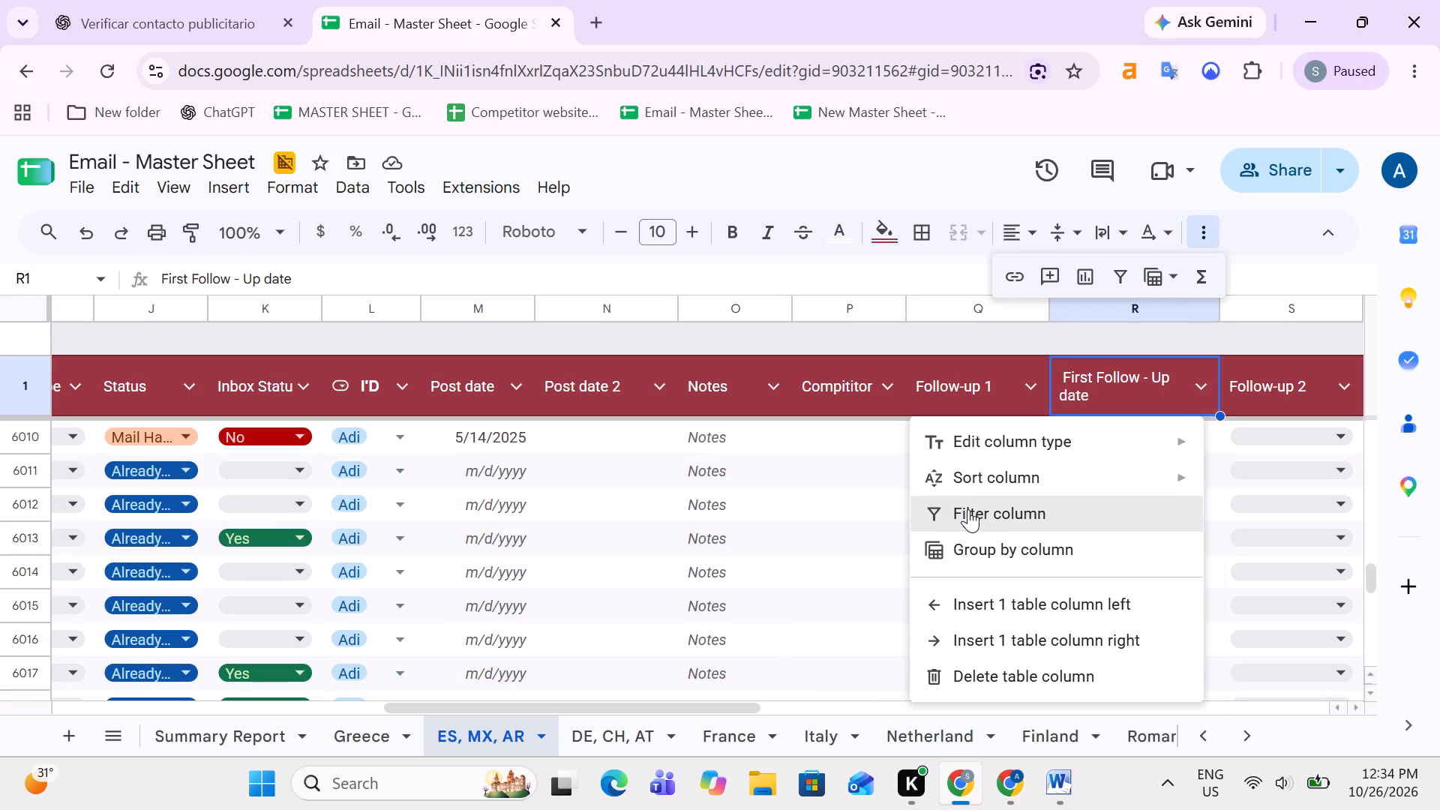
scroll(954, 535, "down", 4)
left_click(1012, 452)
scroll(1030, 575, "down", 10)
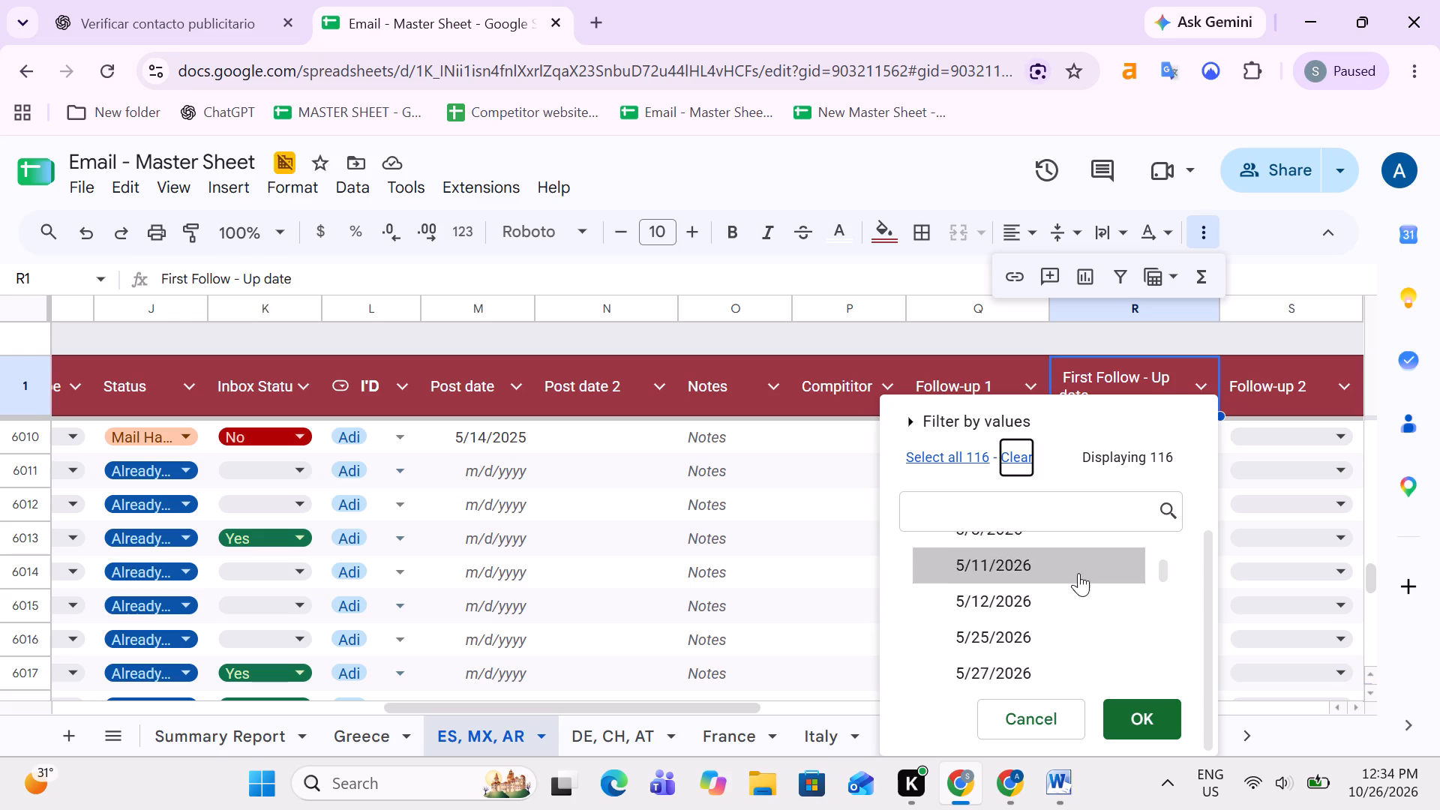
left_click_drag(1158, 574, 1129, 727)
scroll(1052, 626, "down", 5)
left_click(1067, 661)
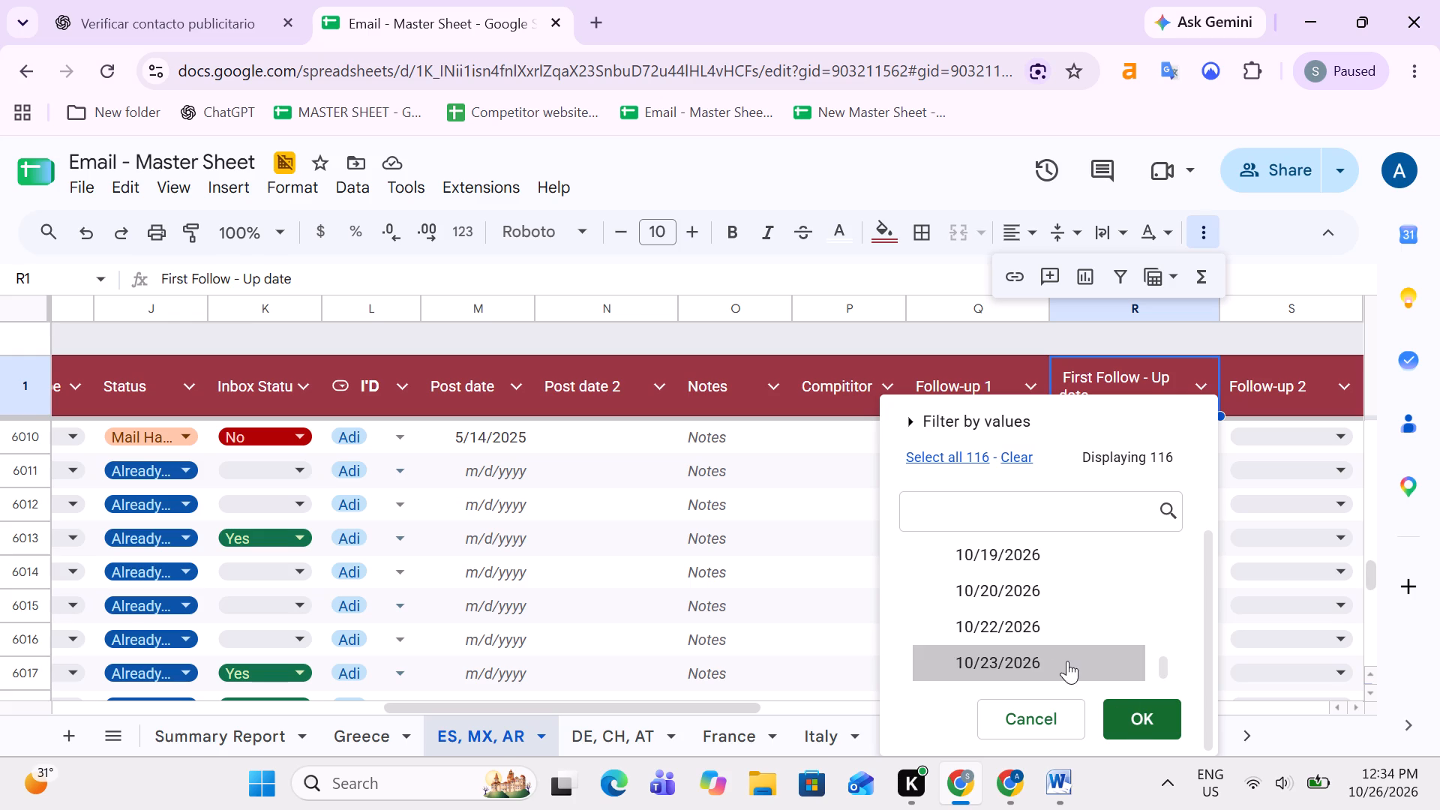
left_click(1132, 712)
scroll(1121, 625, "down", 15)
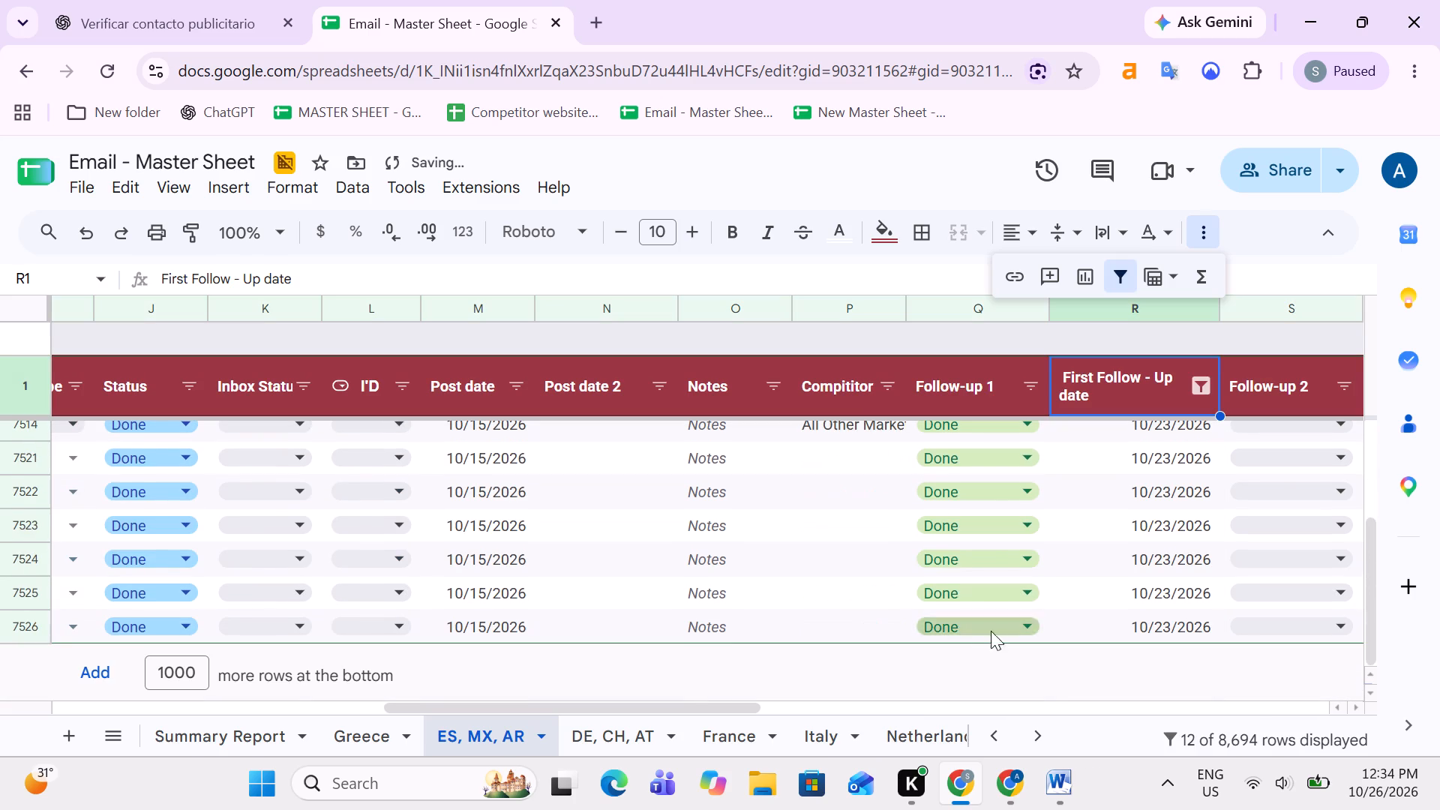
Check the Post date of the last filtered row, 7526, and remove the follow-up date filter.
left_click(724, 623)
key("Left")
key("Left")
key("Left")
key("Left")
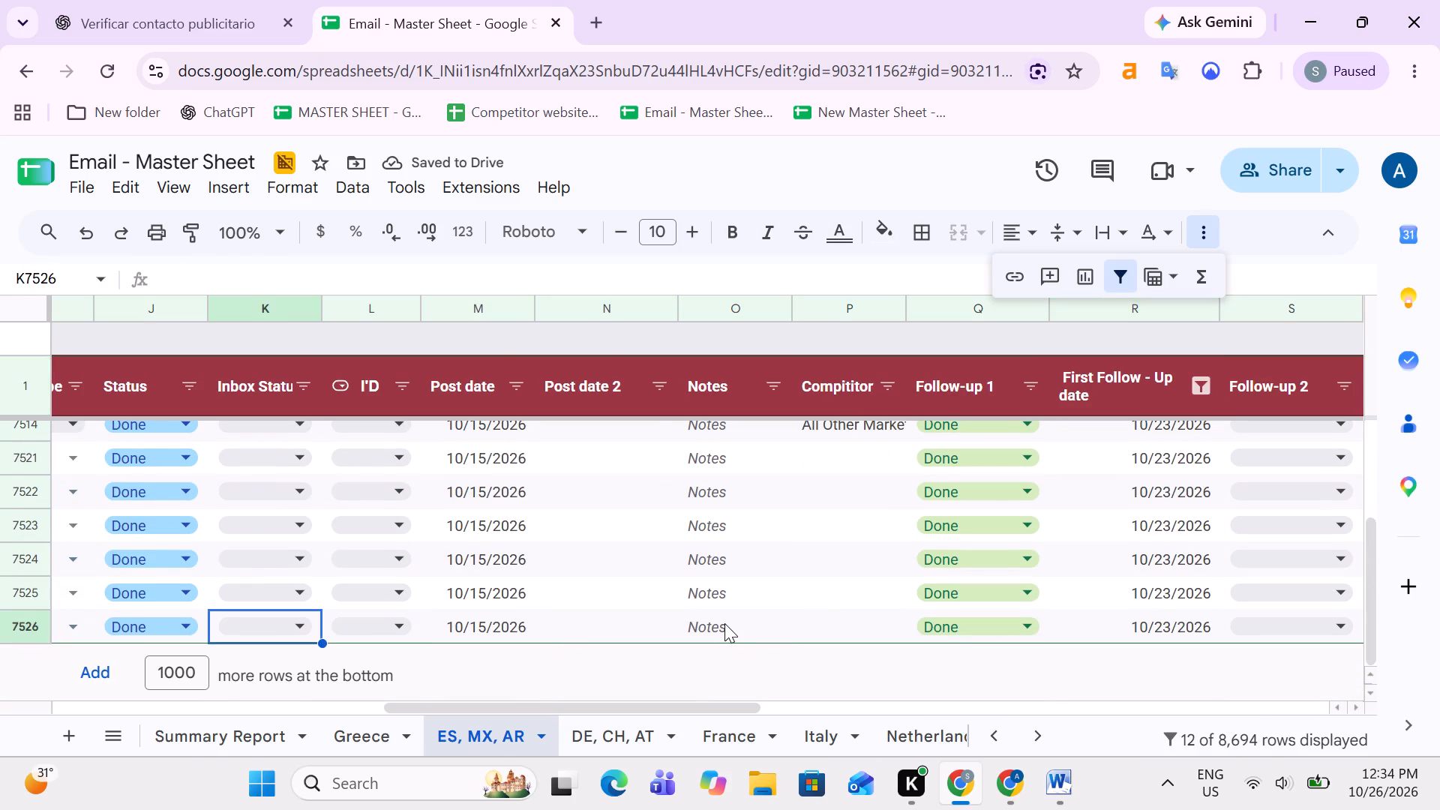
key("Right")
key("Right")
key("Left")
key("Right")
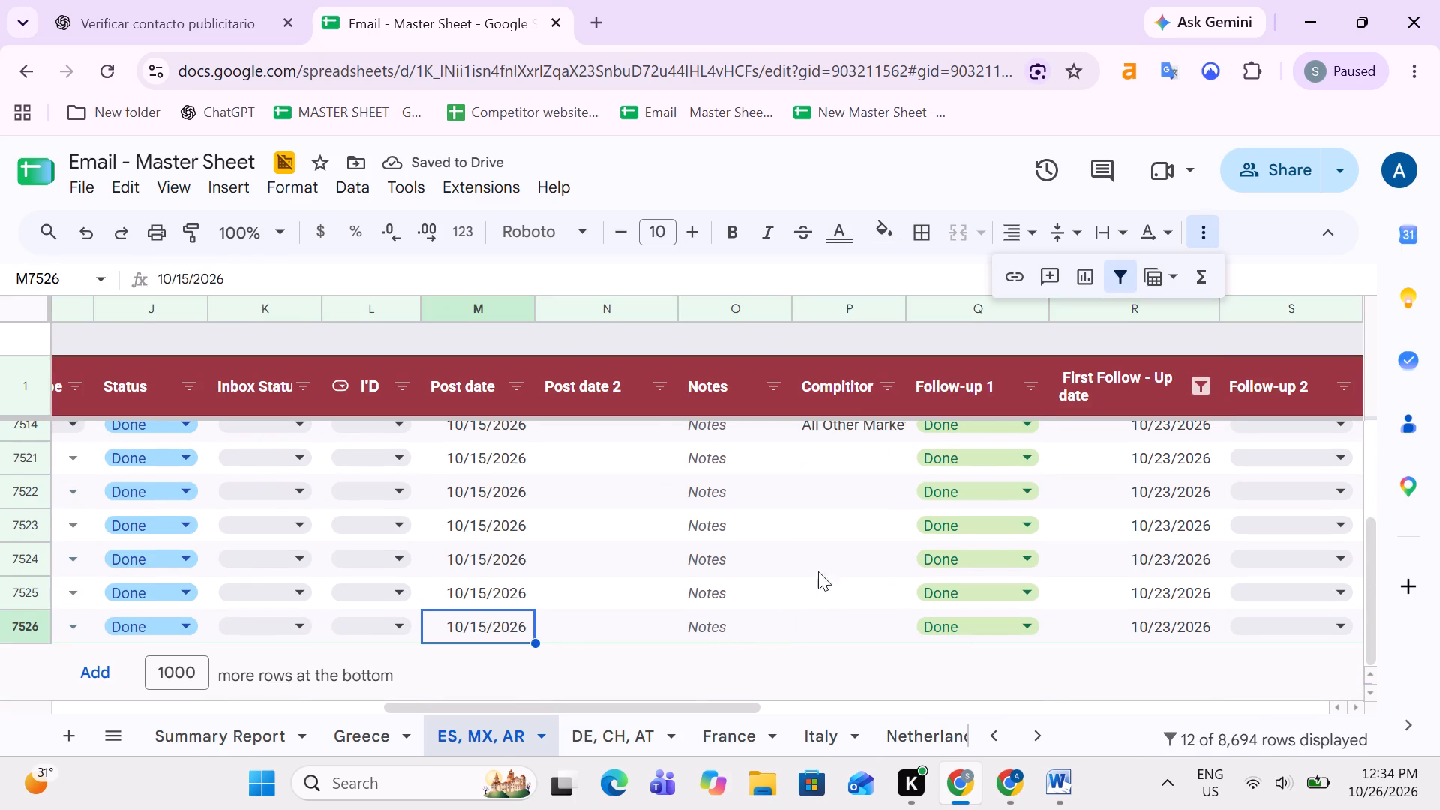
left_click(1124, 286)
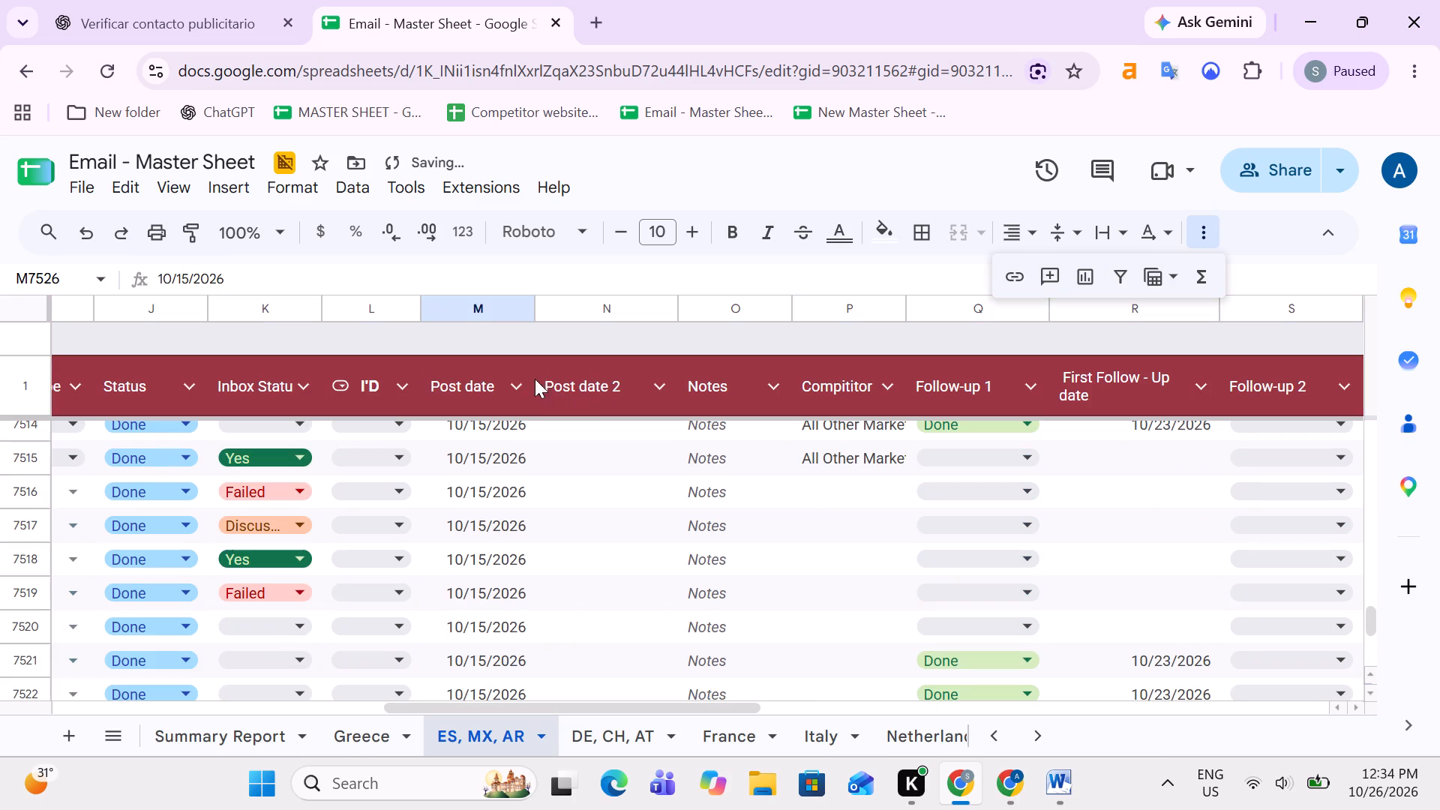
Filter the Post date column to show only rows dated 10/16/2026.
left_click(517, 383)
left_click(615, 512)
scroll(409, 497, "down", 2)
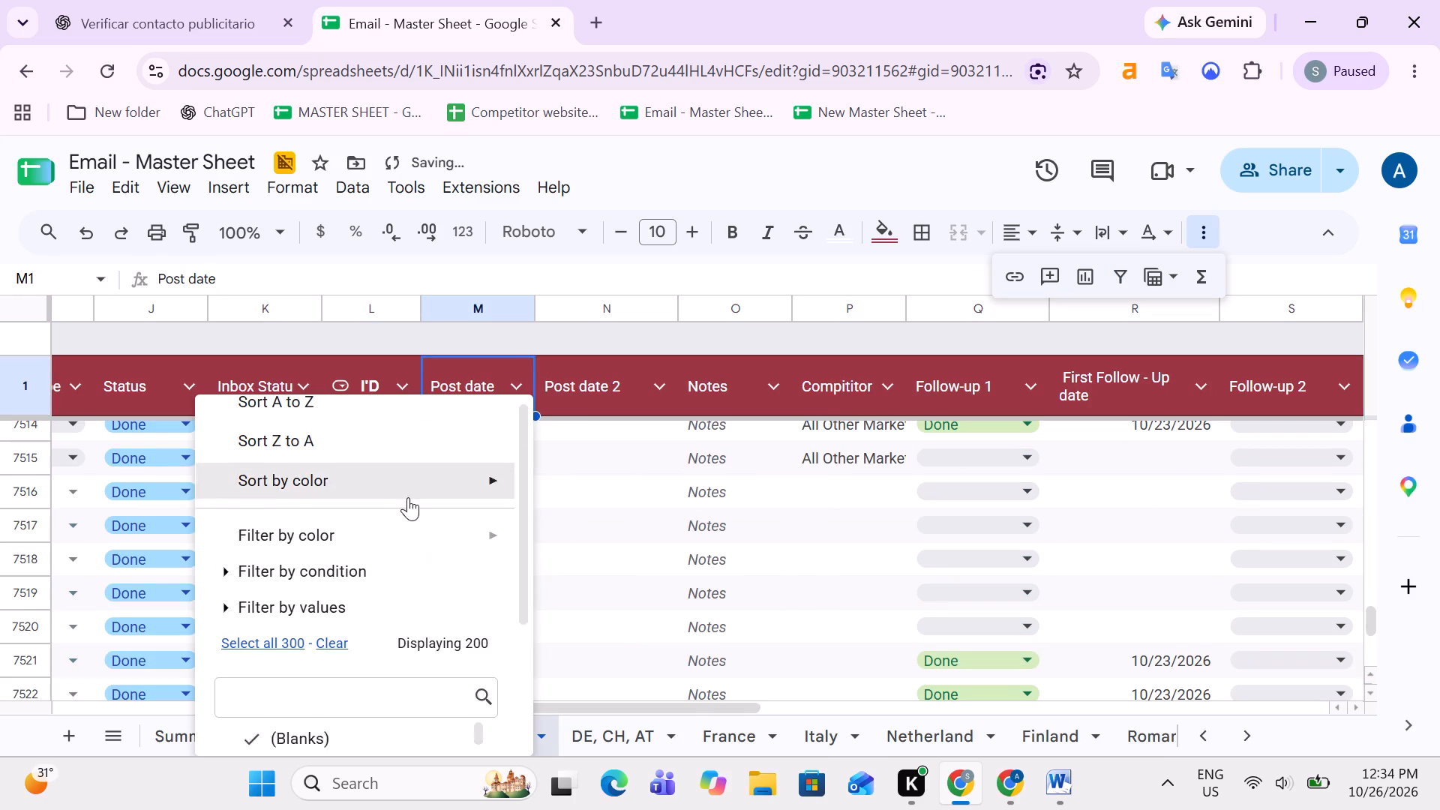
scroll(408, 497, "down", 2)
left_click(319, 466)
left_click(334, 500)
type("10/1")
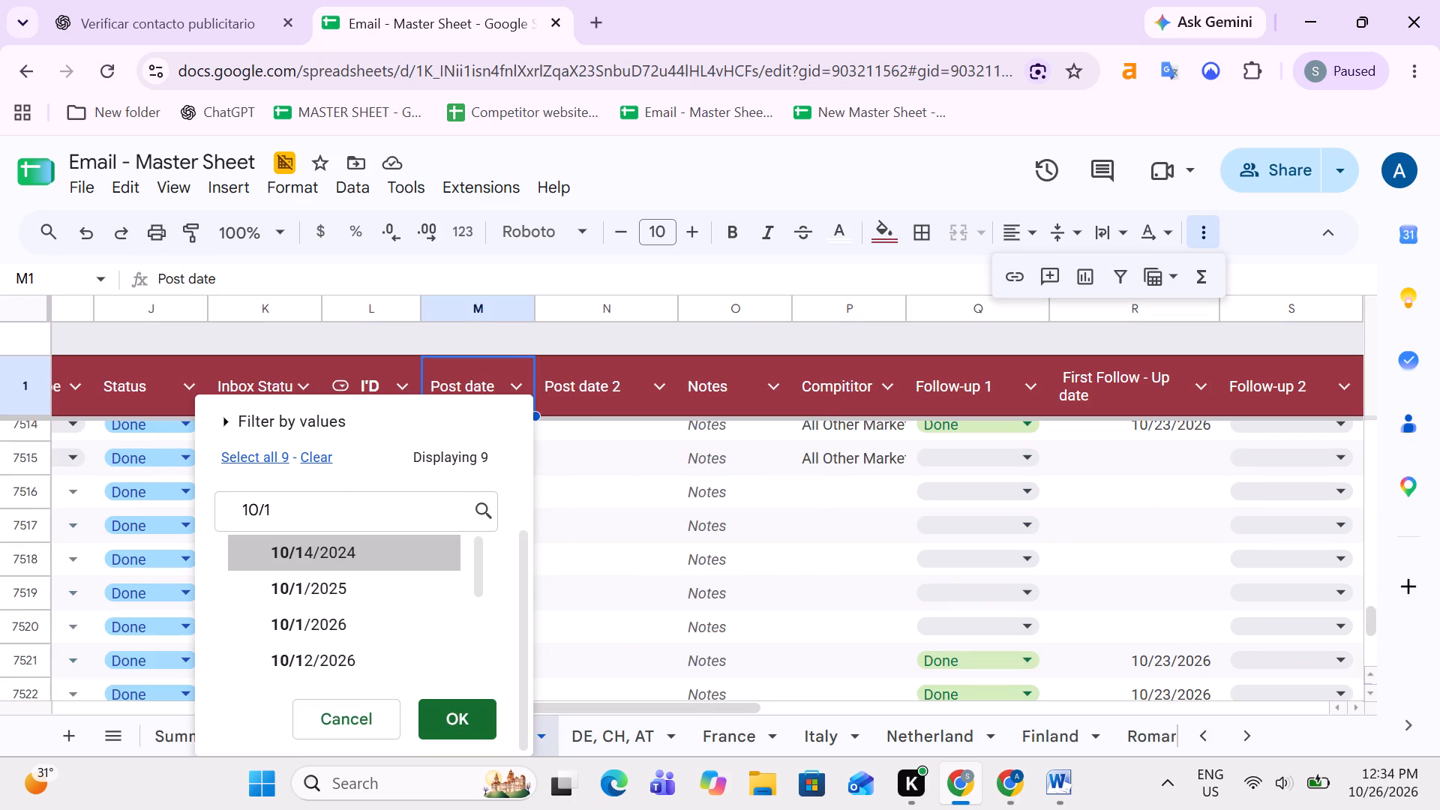
key("6")
left_click(334, 563)
left_click(448, 709)
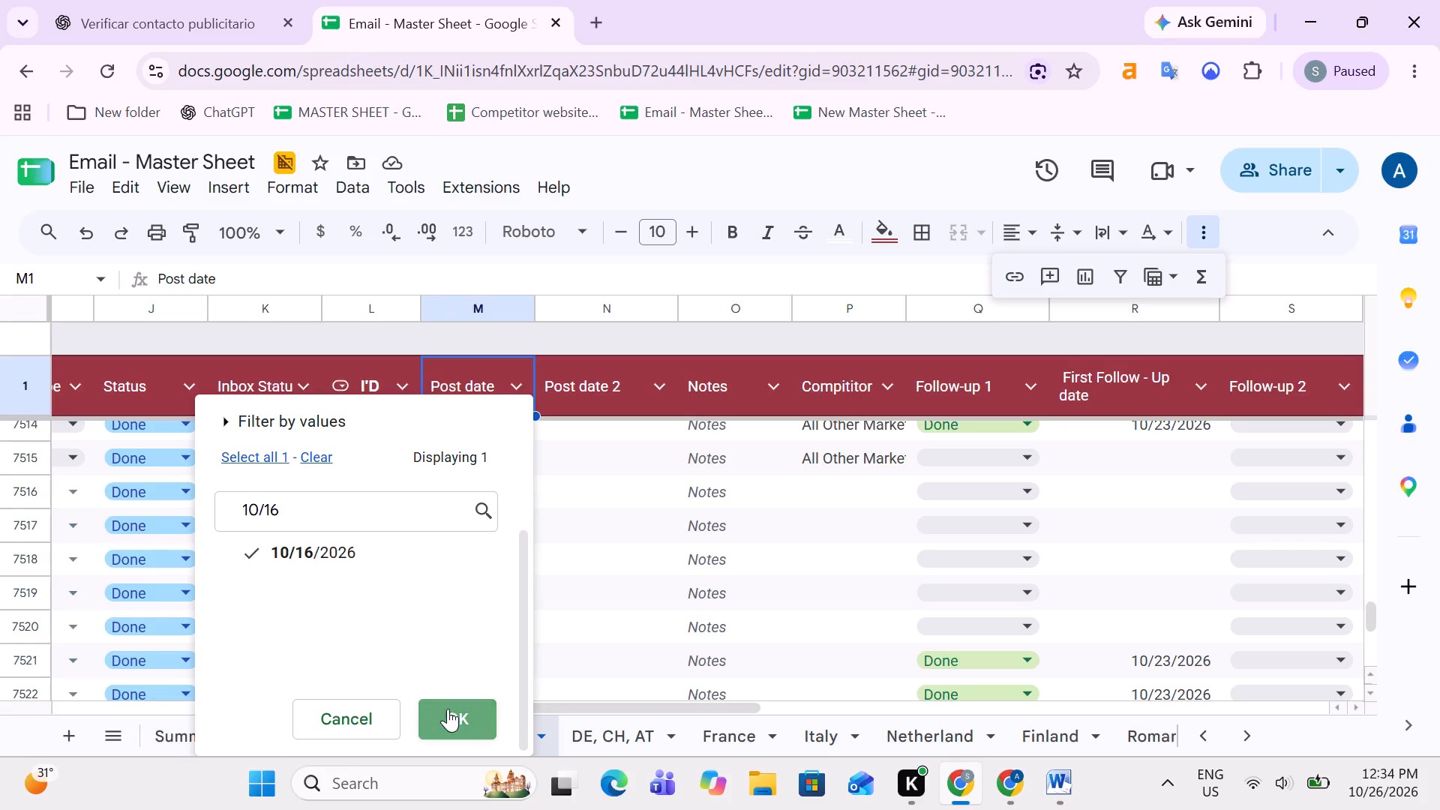
Select all filtered entries in the Websites column, from row 7527 down to row 7554.
key("Up")
key("Down")
key("Up")
key("Down")
key("Left")
key("Left")
key("Left")
key("Left")
key("Left")
key("Left")
key("Left")
key("Left")
key("Left")
key("Left")
key("Left")
key("Left")
key("Left")
key("Left")
key("Left")
key("Left")
key("Left")
key("Left")
key("Left")
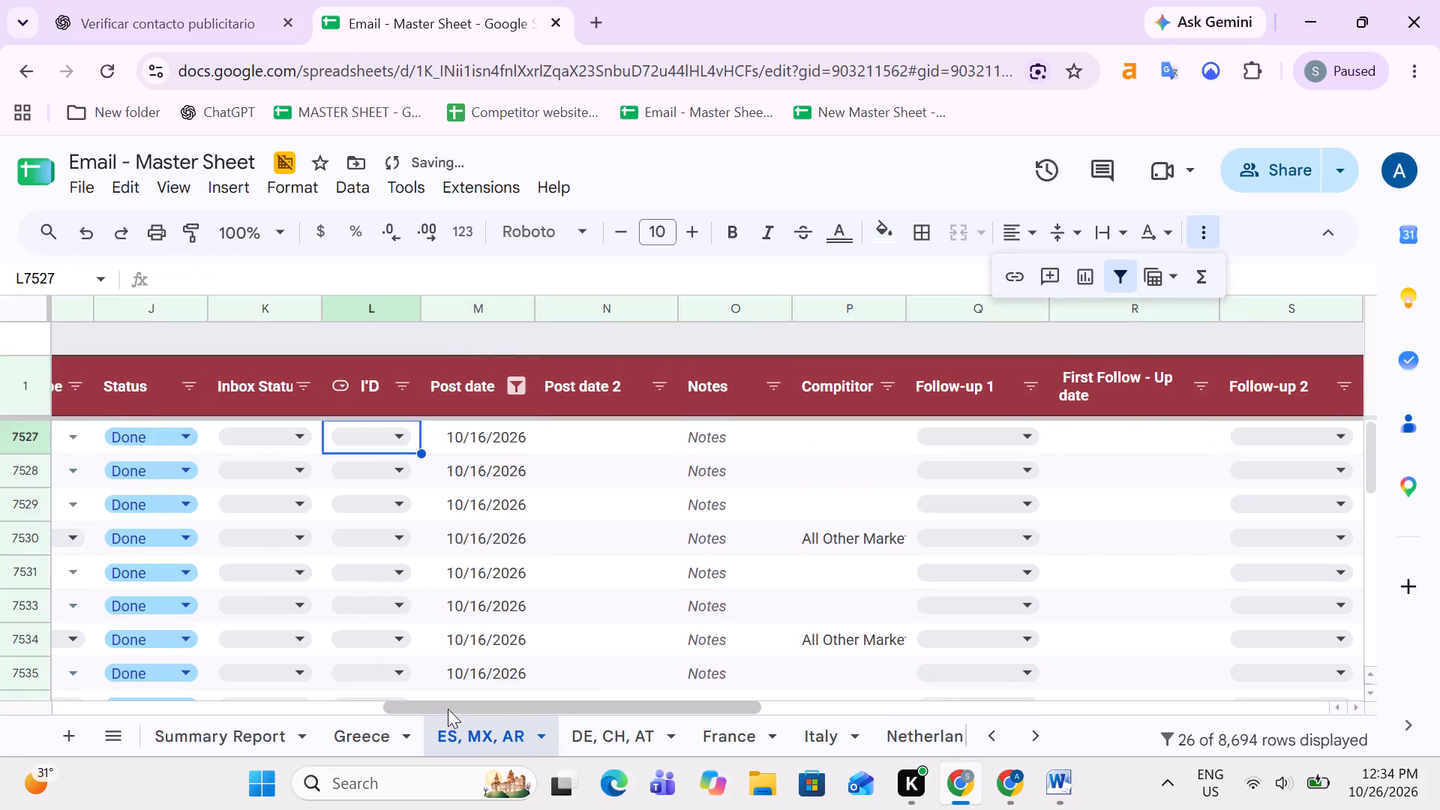
key("Up")
key("Down")
key("ctrl+shift+Down")
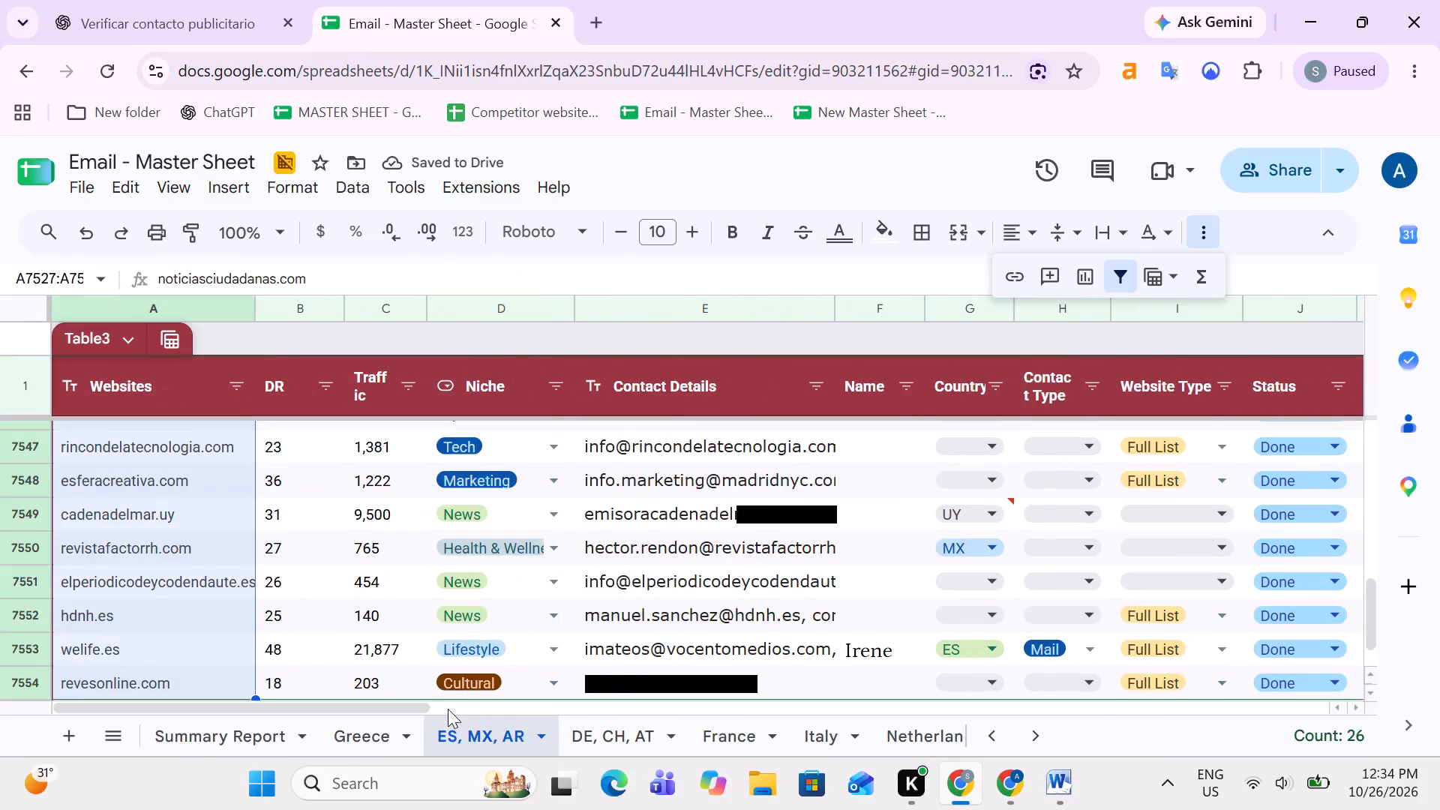
Look through the Name column and contact details of the filtered 10/16/2026 rows.
key("Up")
key("Down")
key("Right")
key("Right")
key("Right")
key("Right")
key("Right")
key("Right")
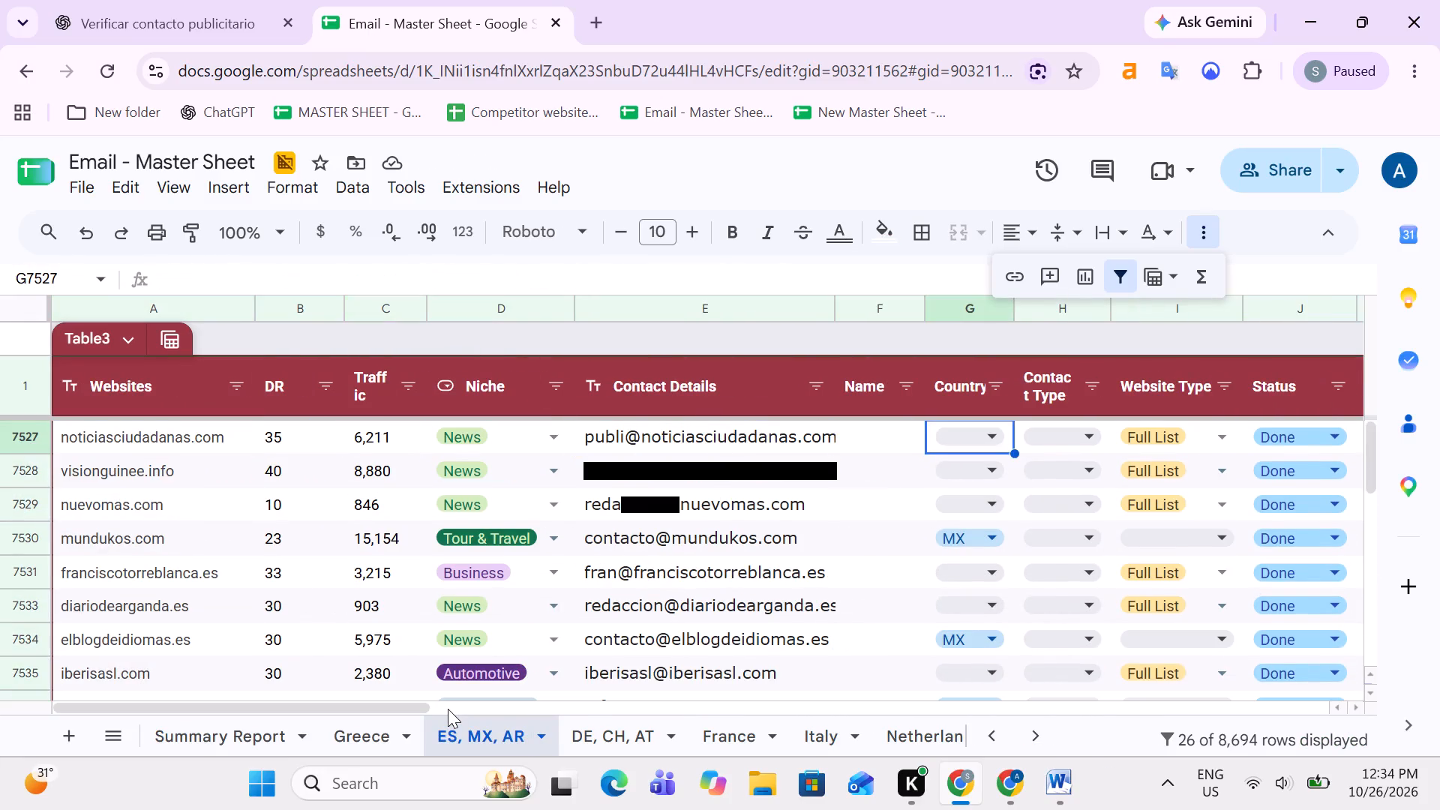
key("Left")
key("Down")
key("Down")
key("Down")
key("Down")
key("Down")
key("Down")
key("Down")
key("Down")
key("Down")
key("Down")
key("Down")
key("Down")
key("Down")
key("Down")
key("Down")
key("Down")
key("Down")
key("Down")
key("Down")
key("Down")
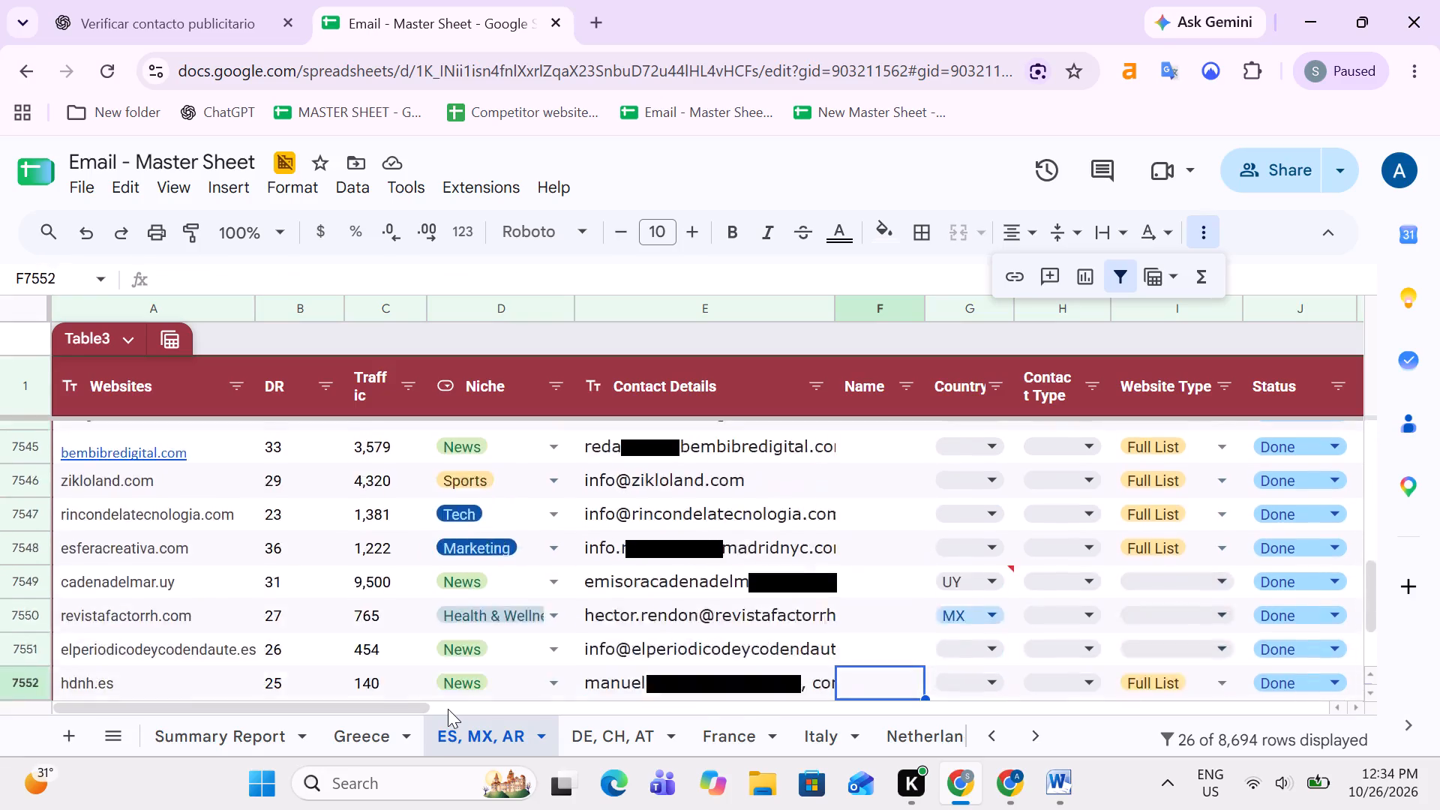
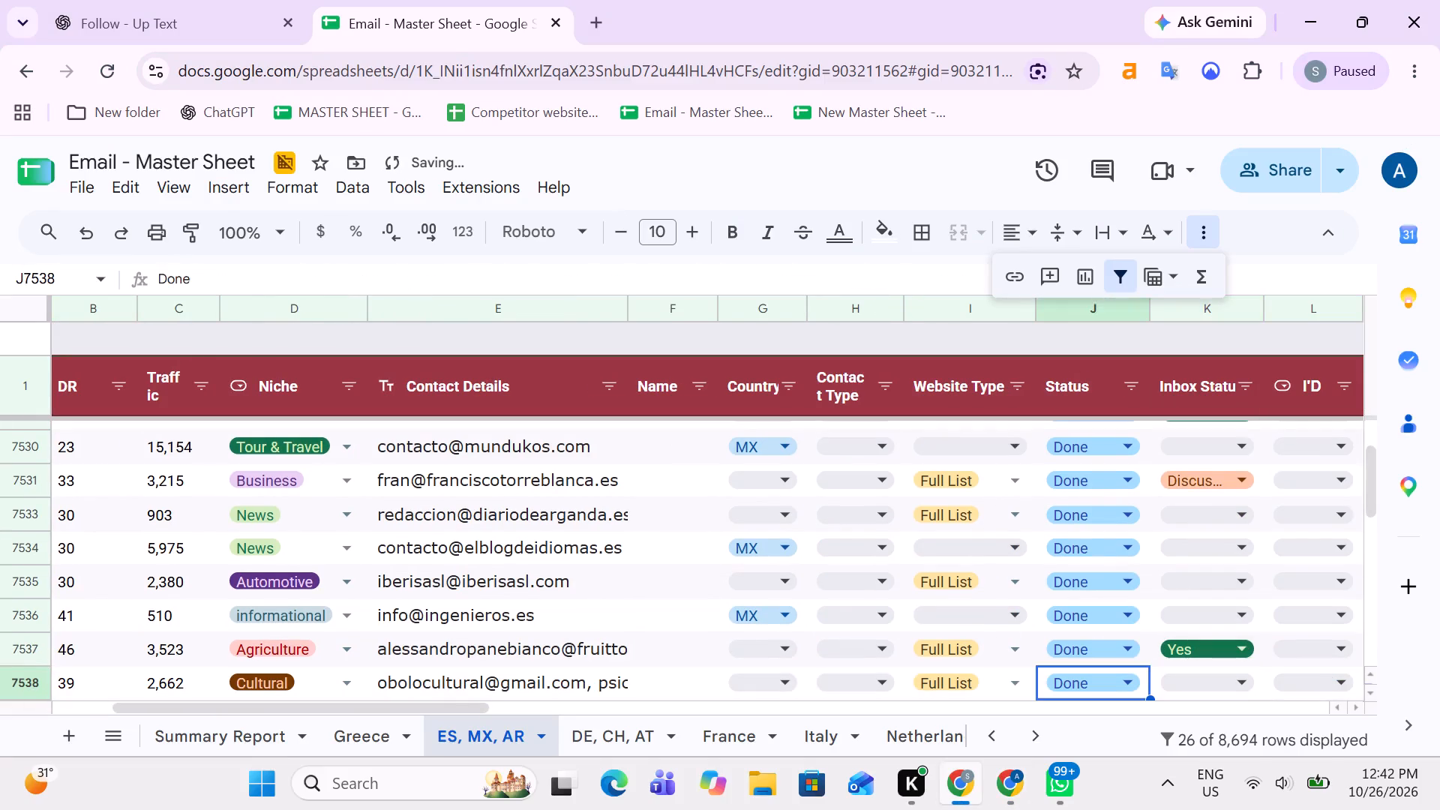
key("ctrl+c")
key("alt+Tab")
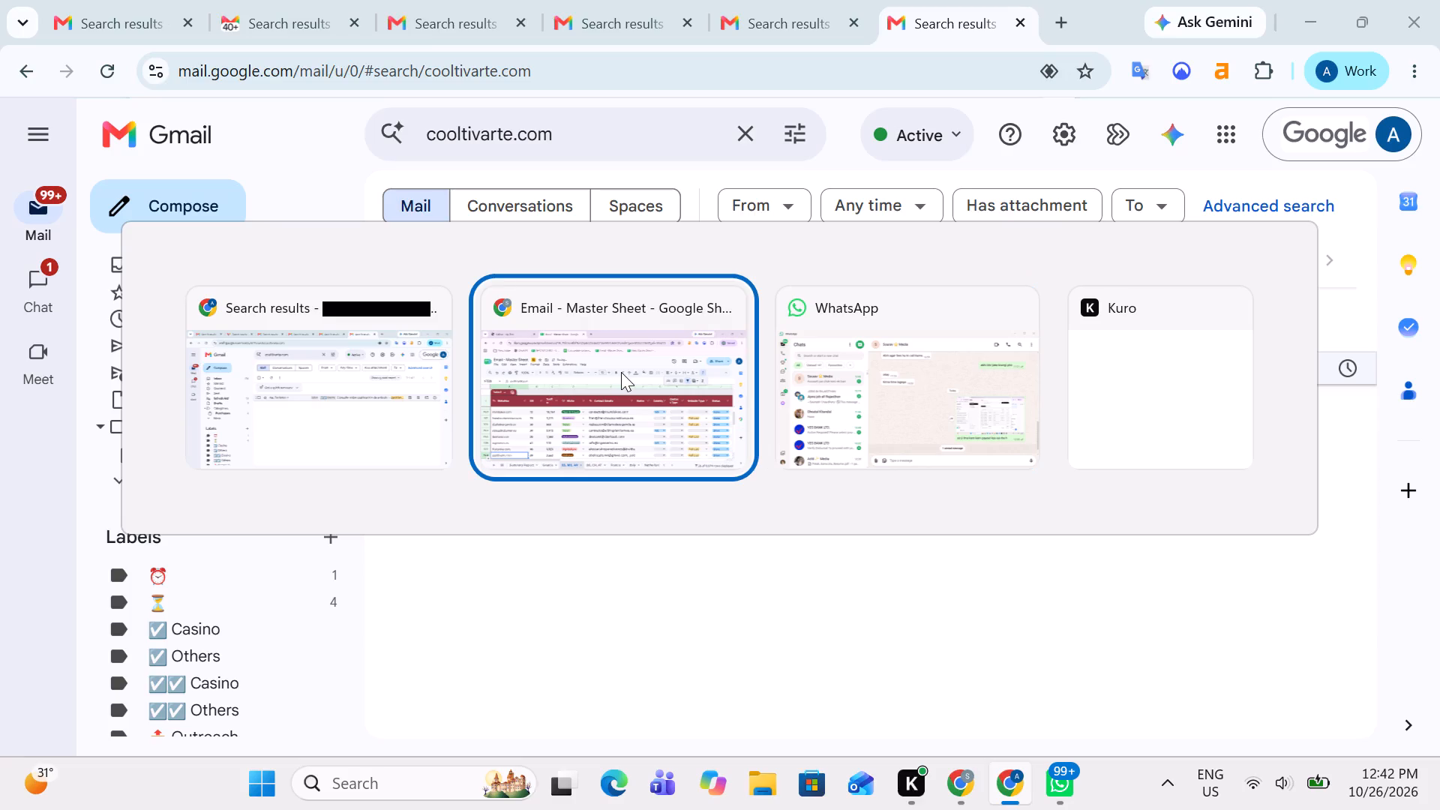
key("Return")
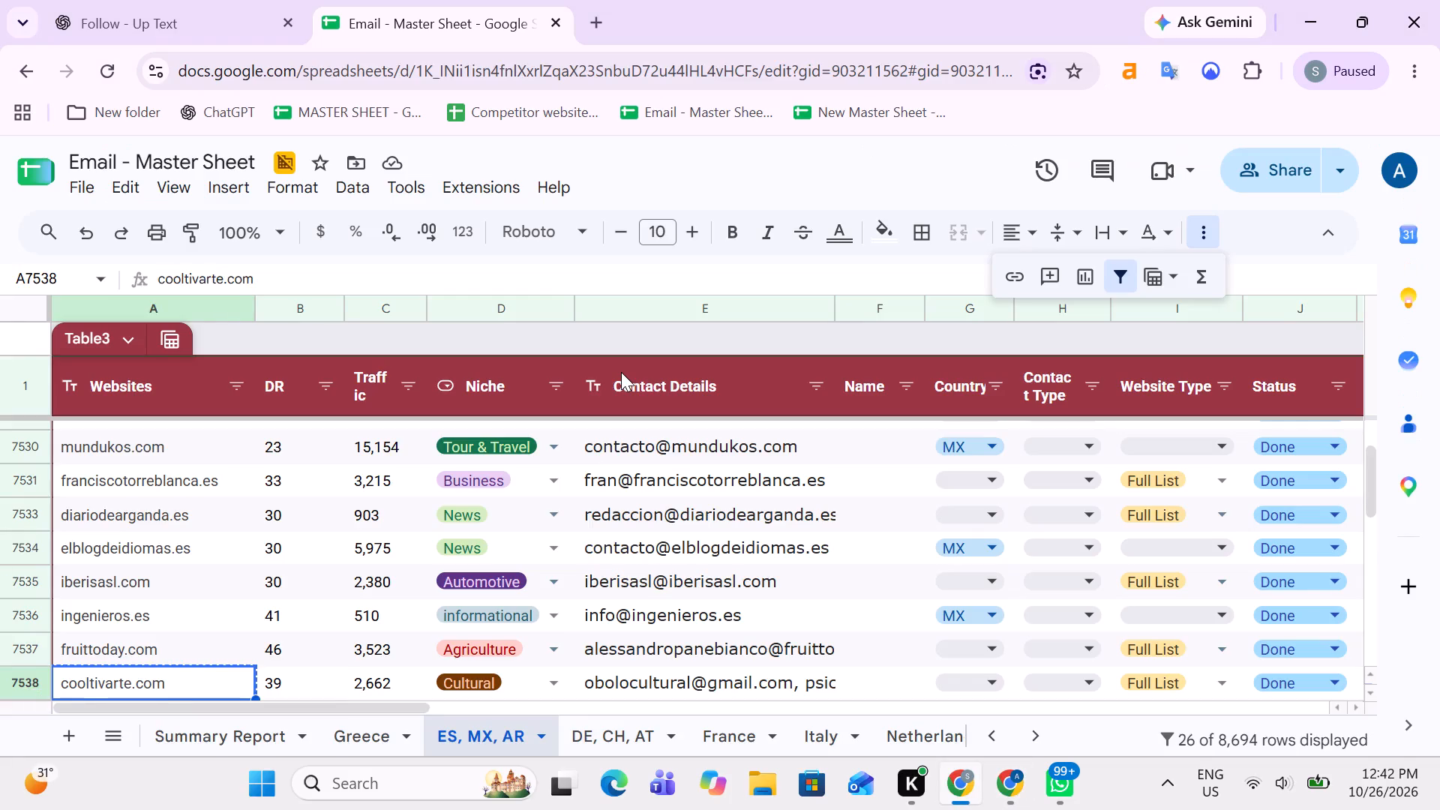
key("Right")
key("Right")
key("Right")
key("Right")
key("Right")
key("Right")
key("Right")
key("Right")
key("Right")
key("Right")
key("Right")
key("Left")
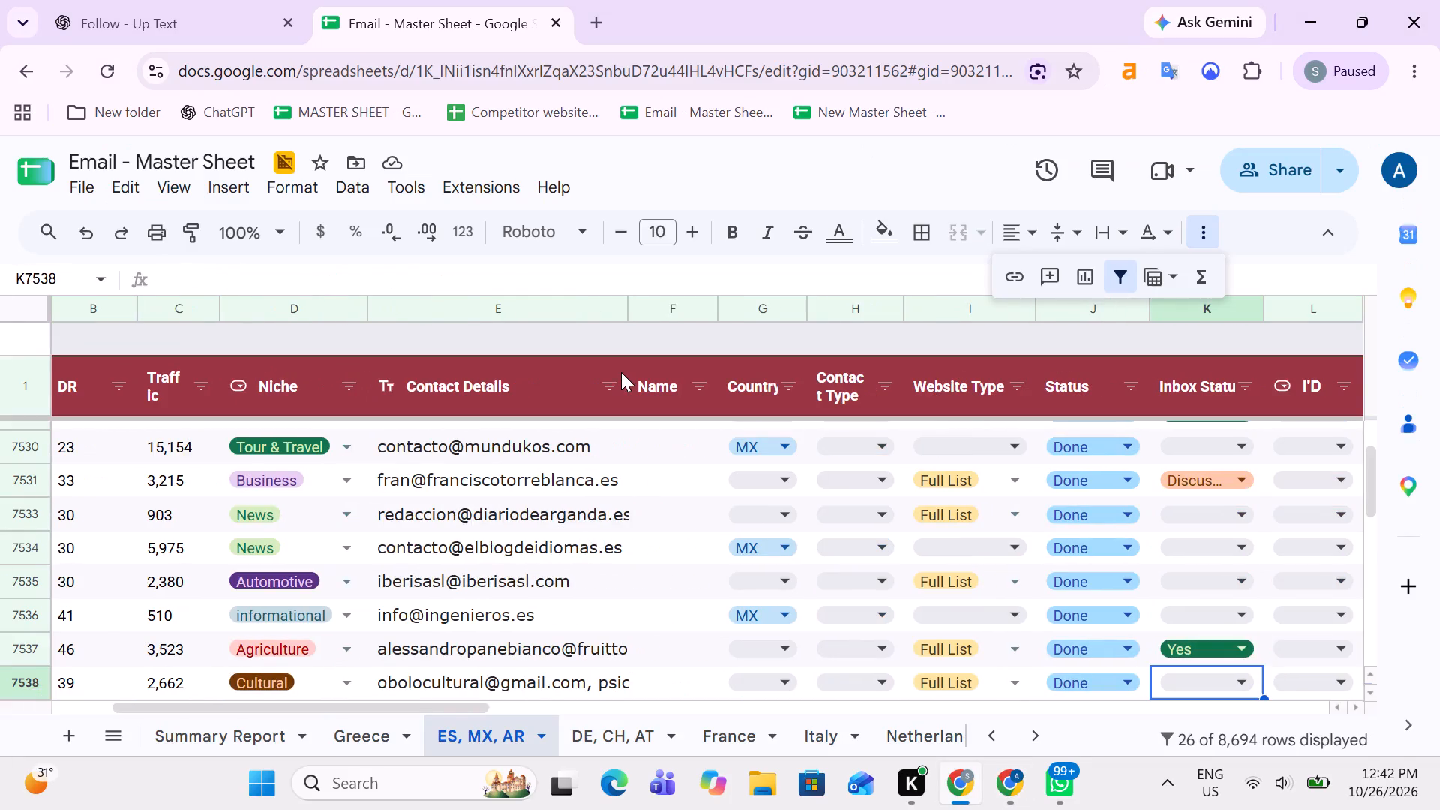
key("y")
key("Down")
key("Return")
key("alt+Tab")
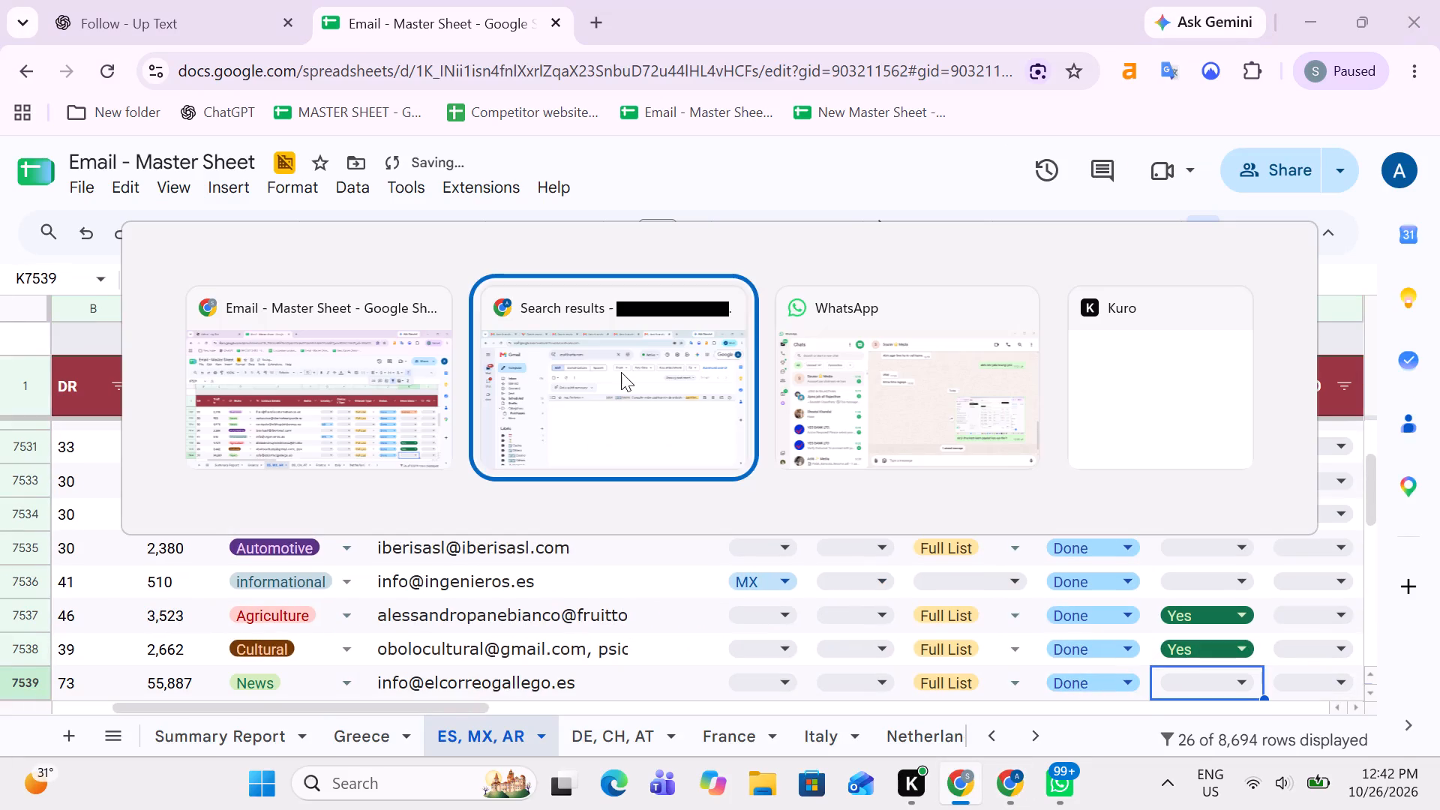
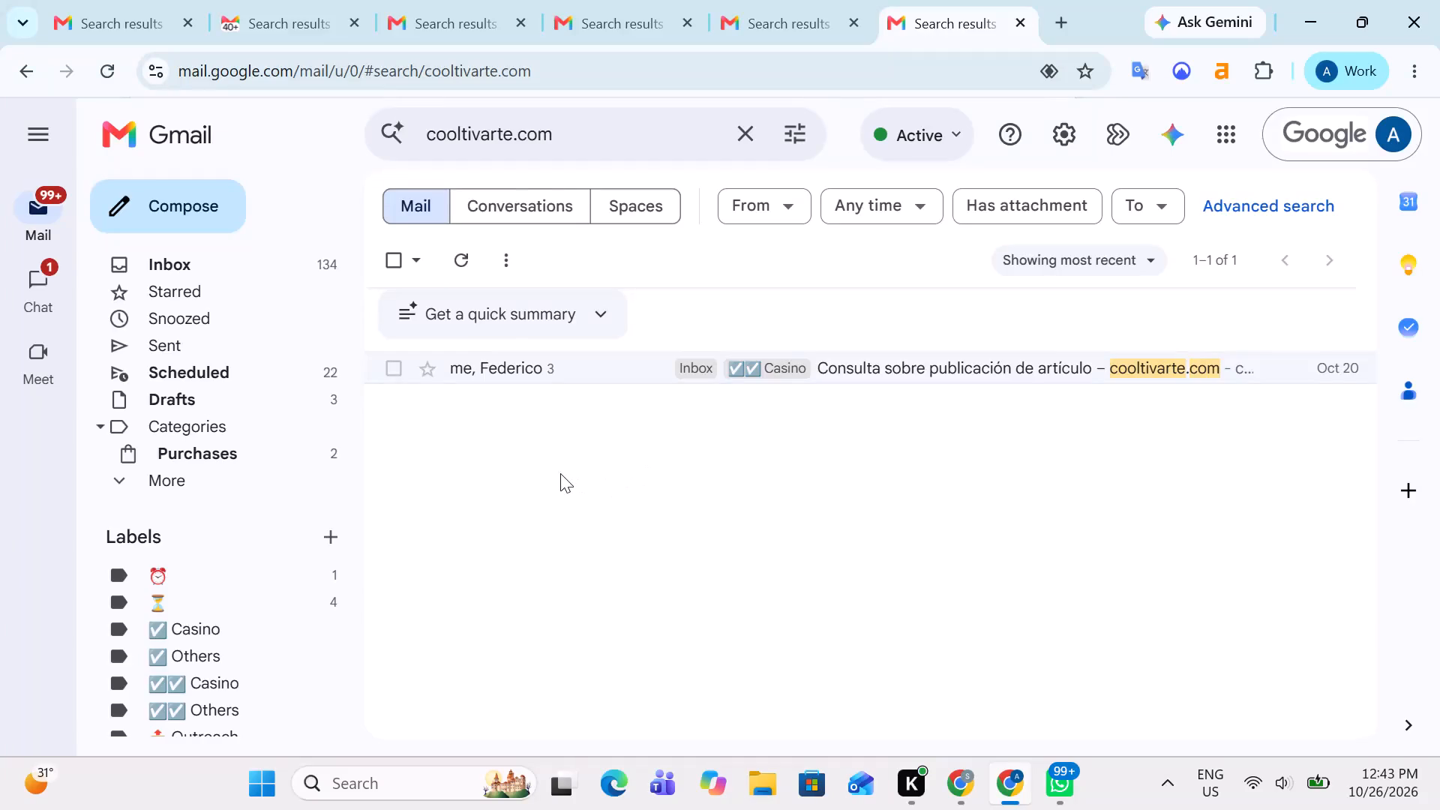
Copy elcorreogallego.es from the Websites column of the master sheet and search Gmail for it.
key("alt+Tab")
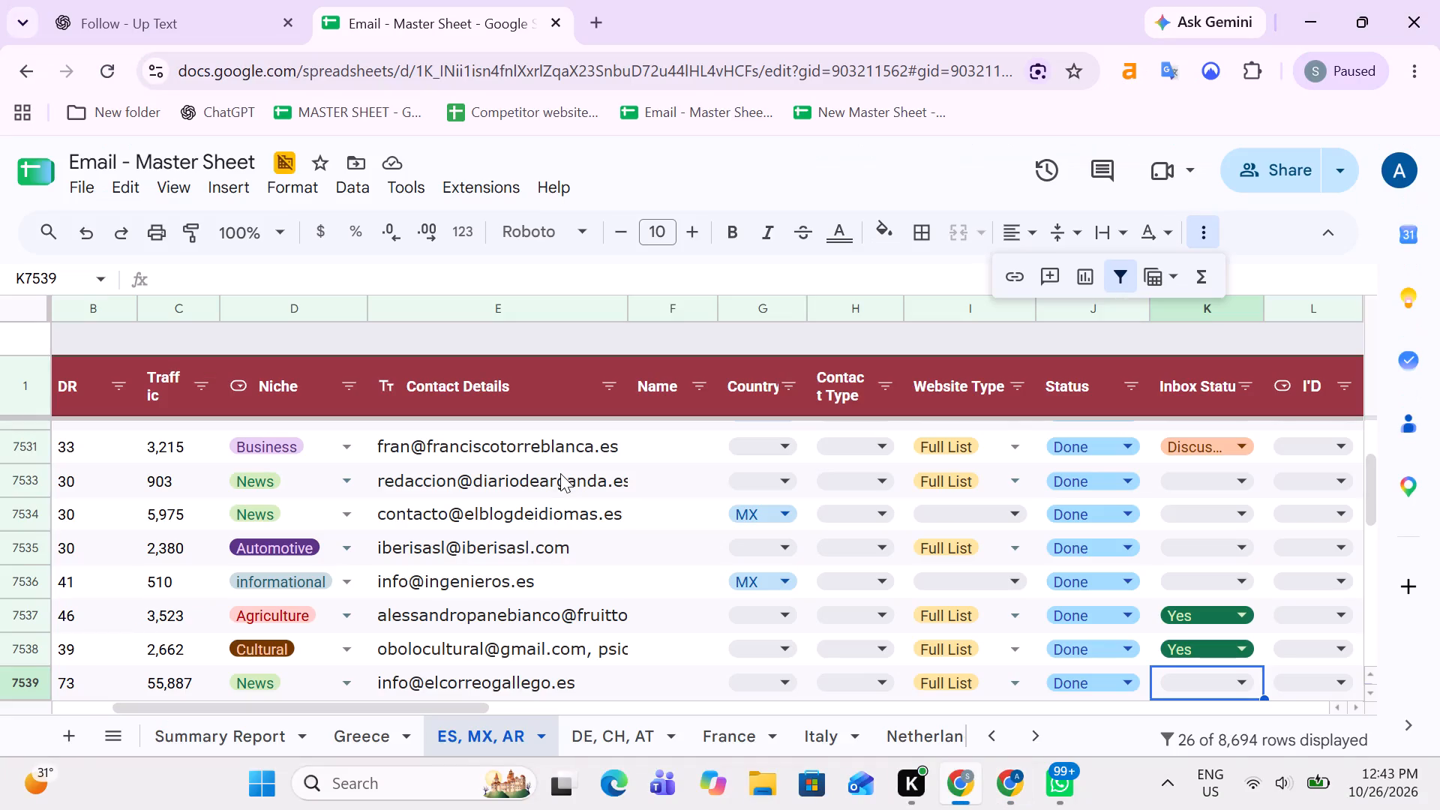
key("Left")
key("Left")
key("Left")
key("Left")
key("Left")
key("Left")
key("Left")
key("Left")
key("Left")
key("Left")
key("Left")
key("Left")
key("Left")
key("Left")
key("Left")
key("Left")
key("Left")
key("Left")
key("ctrl+c")
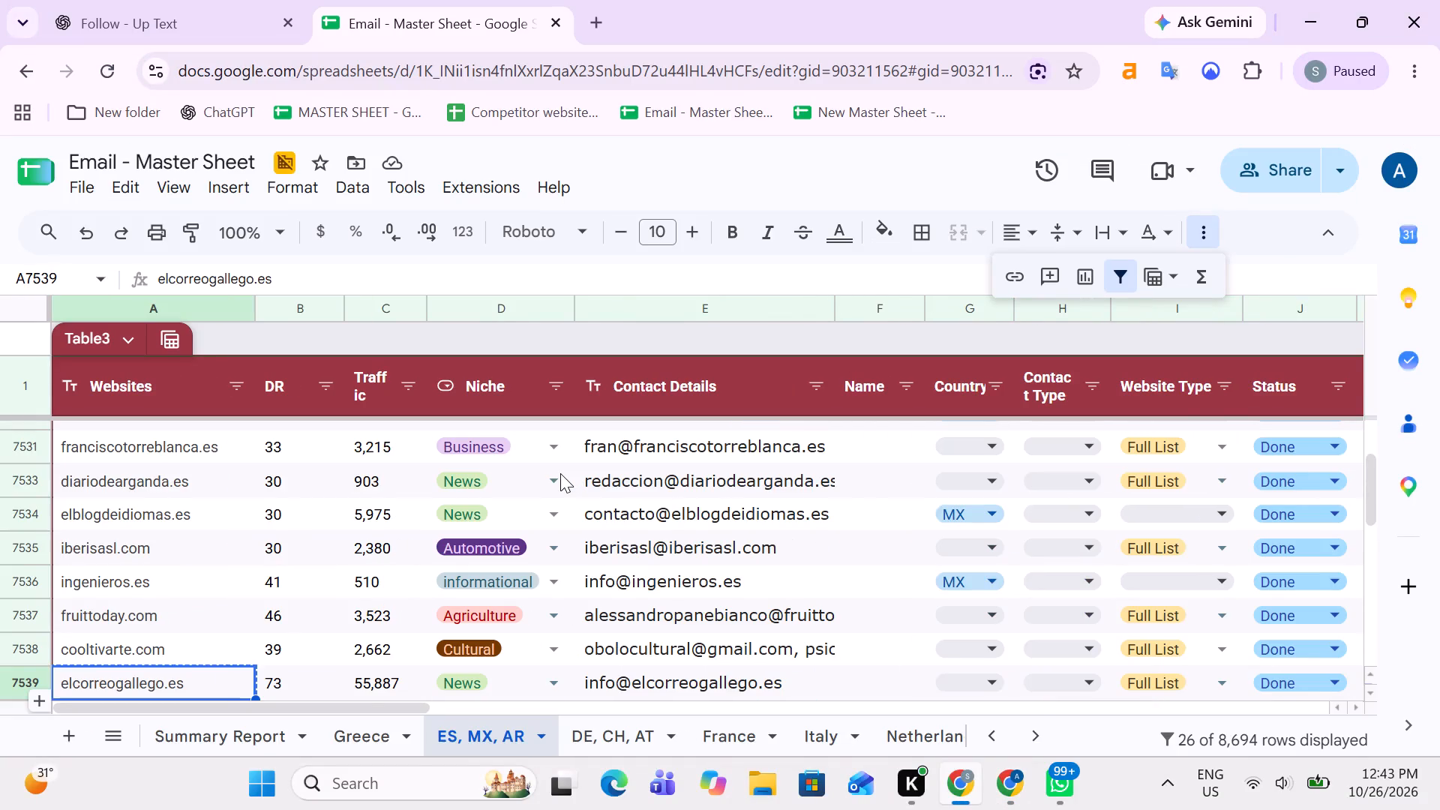
key("alt+Tab")
left_click(742, 121)
key("ctrl+v")
key("Return")
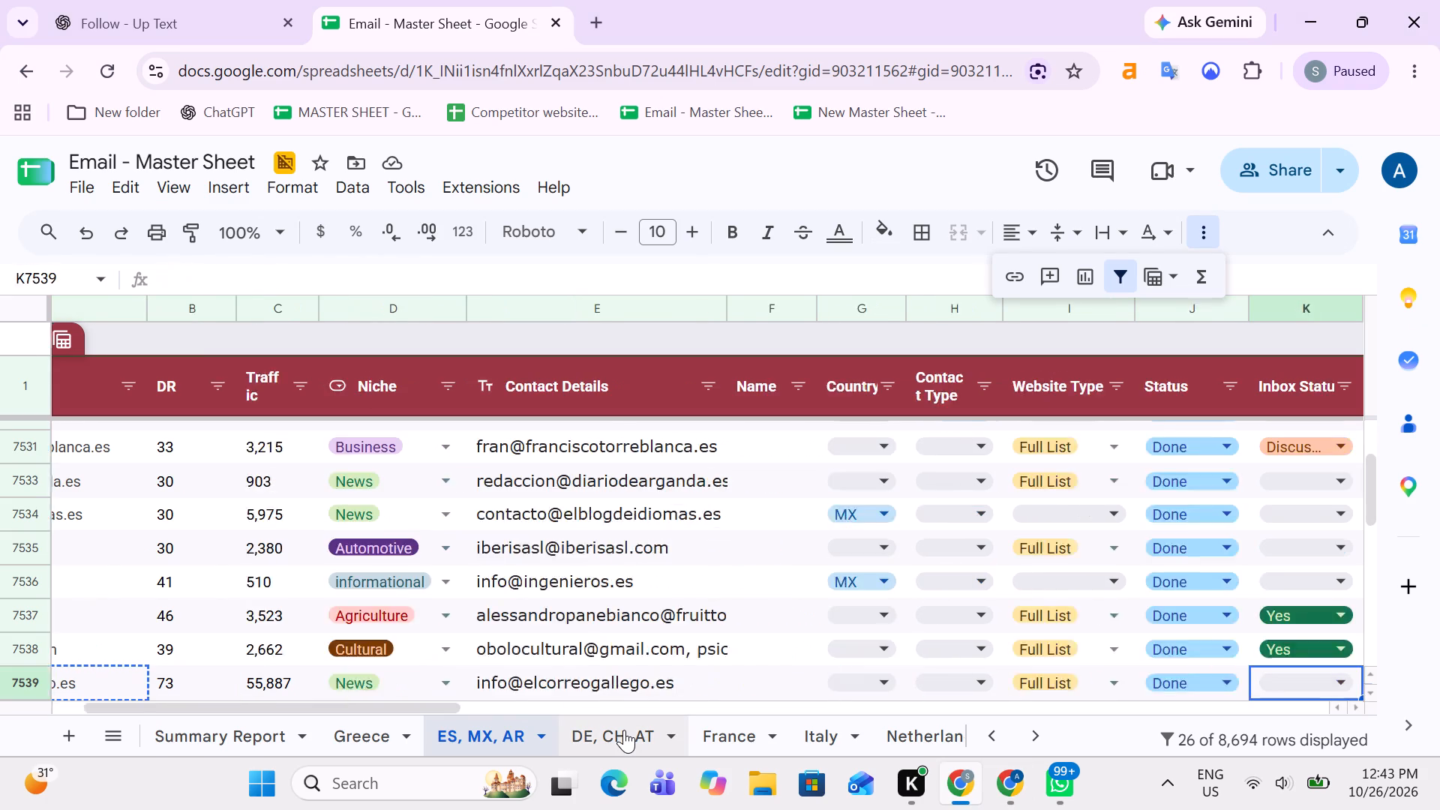
key("Right")
key("Right")
key("Left")
key("Left")
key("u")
key("BackSpace")
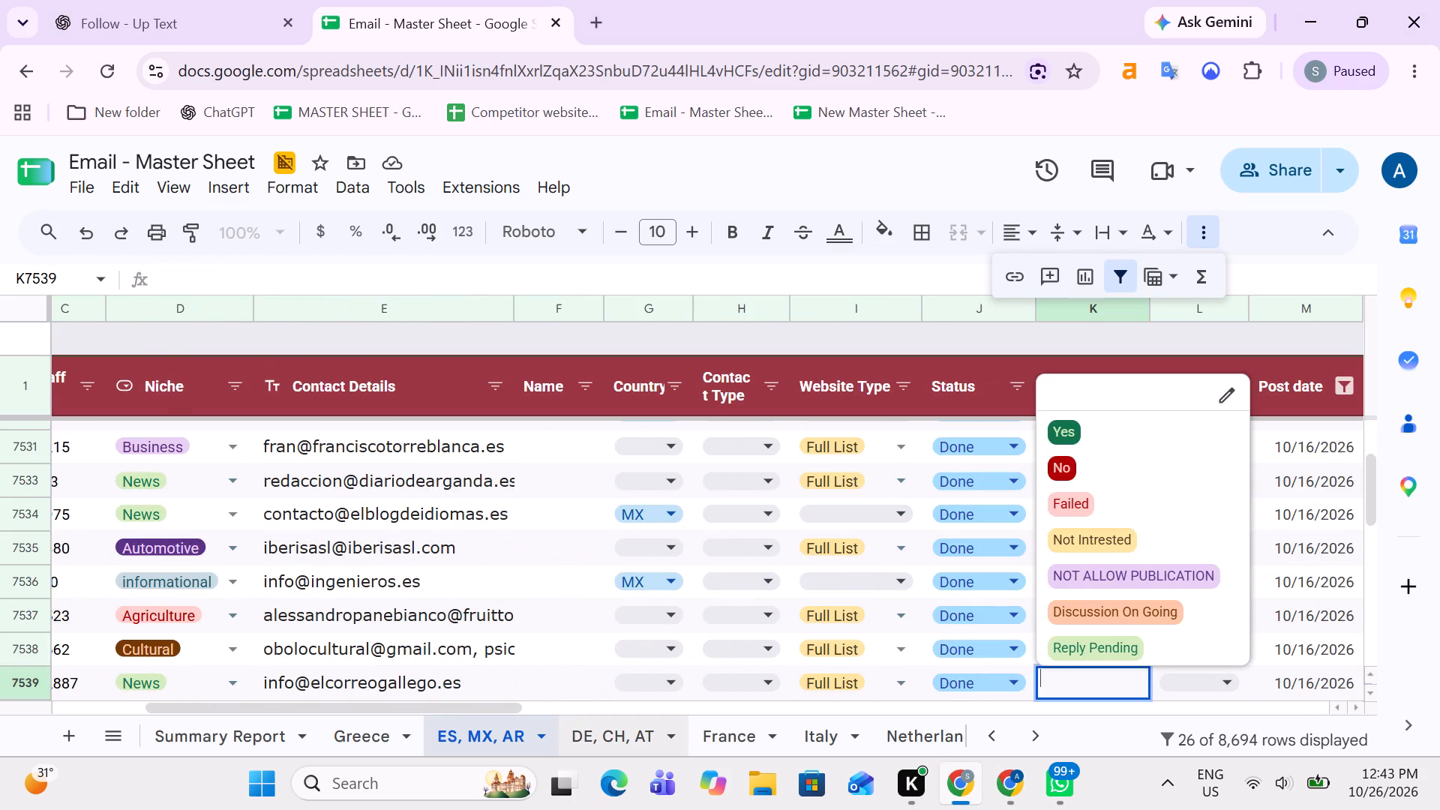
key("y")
key("Down")
key("Return")
key("Left")
key("Left")
key("Left")
key("Left")
key("Left")
key("Left")
key("Left")
key("Left")
key("Left")
key("Left")
key("Left")
key("Left")
key("Left")
key("Left")
key("Left")
key("Left")
key("Left")
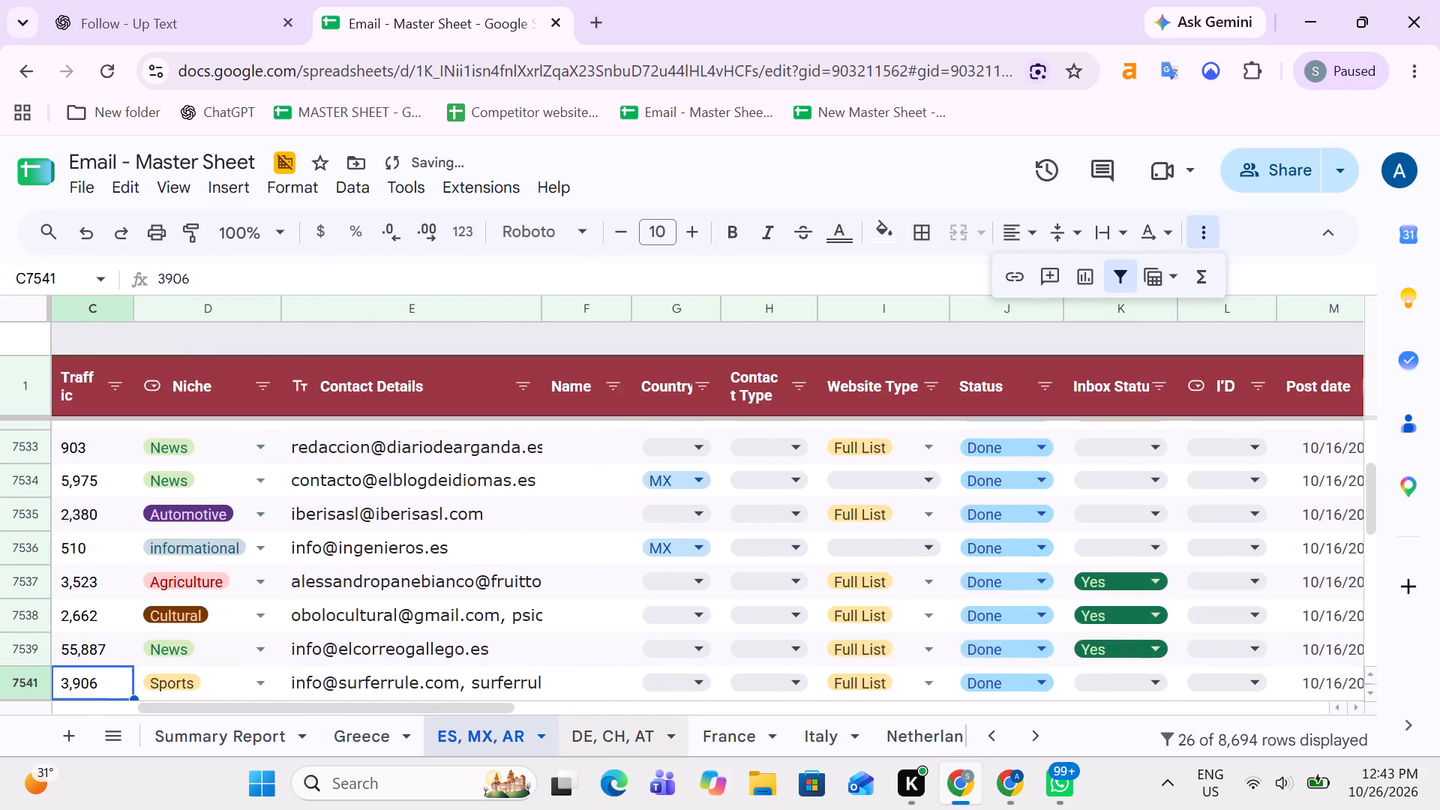
key("ctrl+c")
key("alt+Tab")
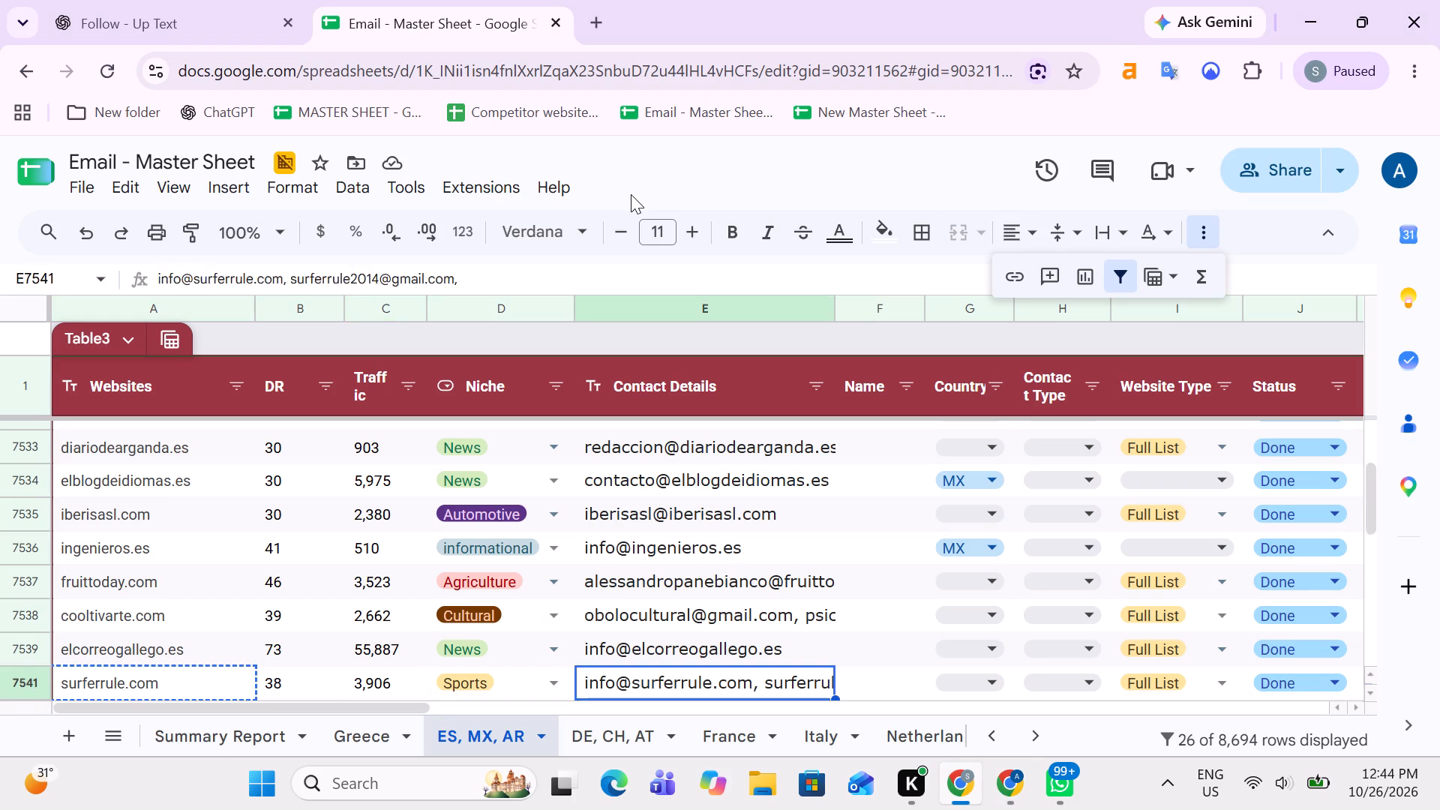
key("Right")
key("Right")
key("Right")
key("Right")
key("Right")
key("Right")
key("Right")
key("Left")
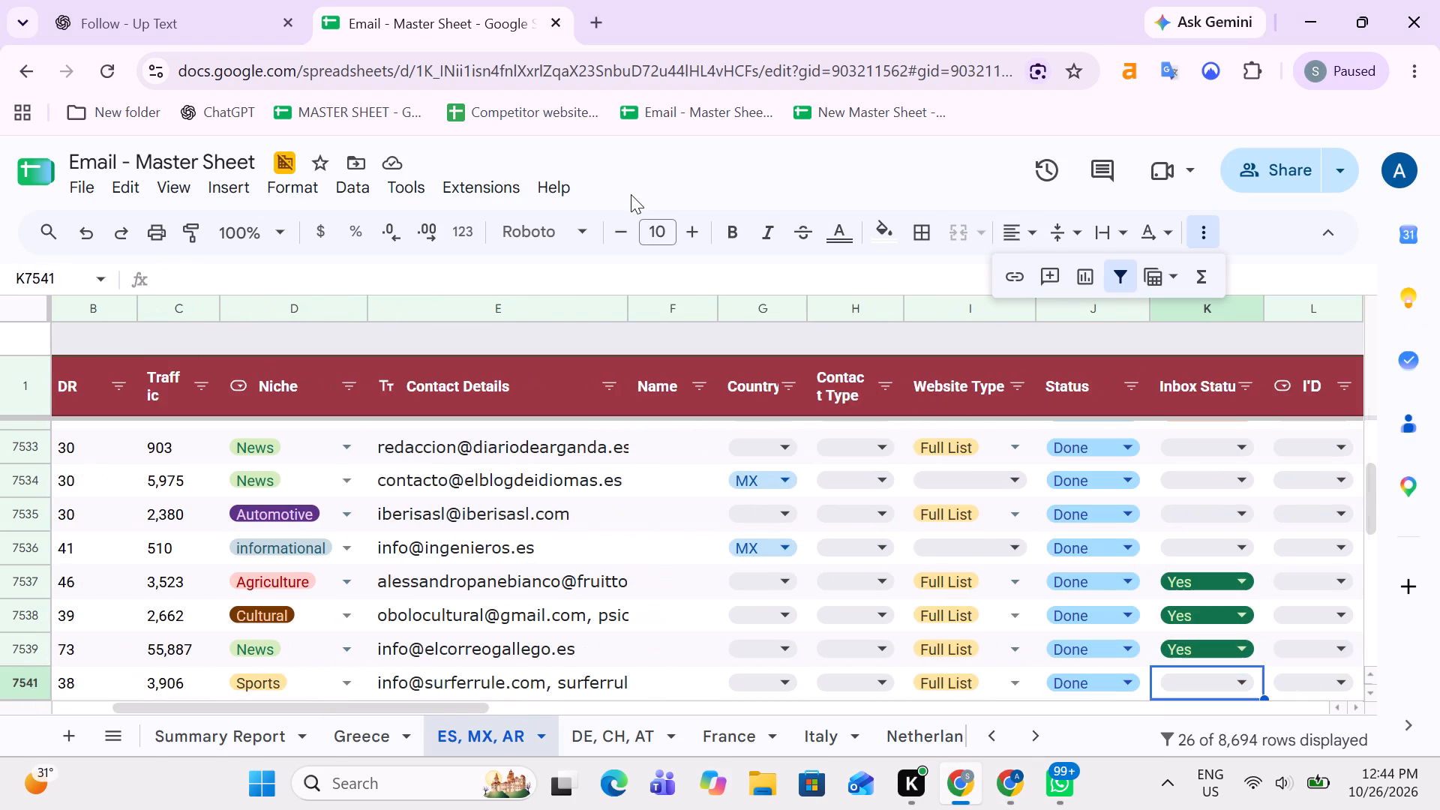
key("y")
key("Down")
key("Left")
key("Left")
key("Left")
key("Left")
key("Left")
key("Left")
key("Left")
key("Left")
key("Left")
key("Left")
key("Left")
key("Left")
key("Left")
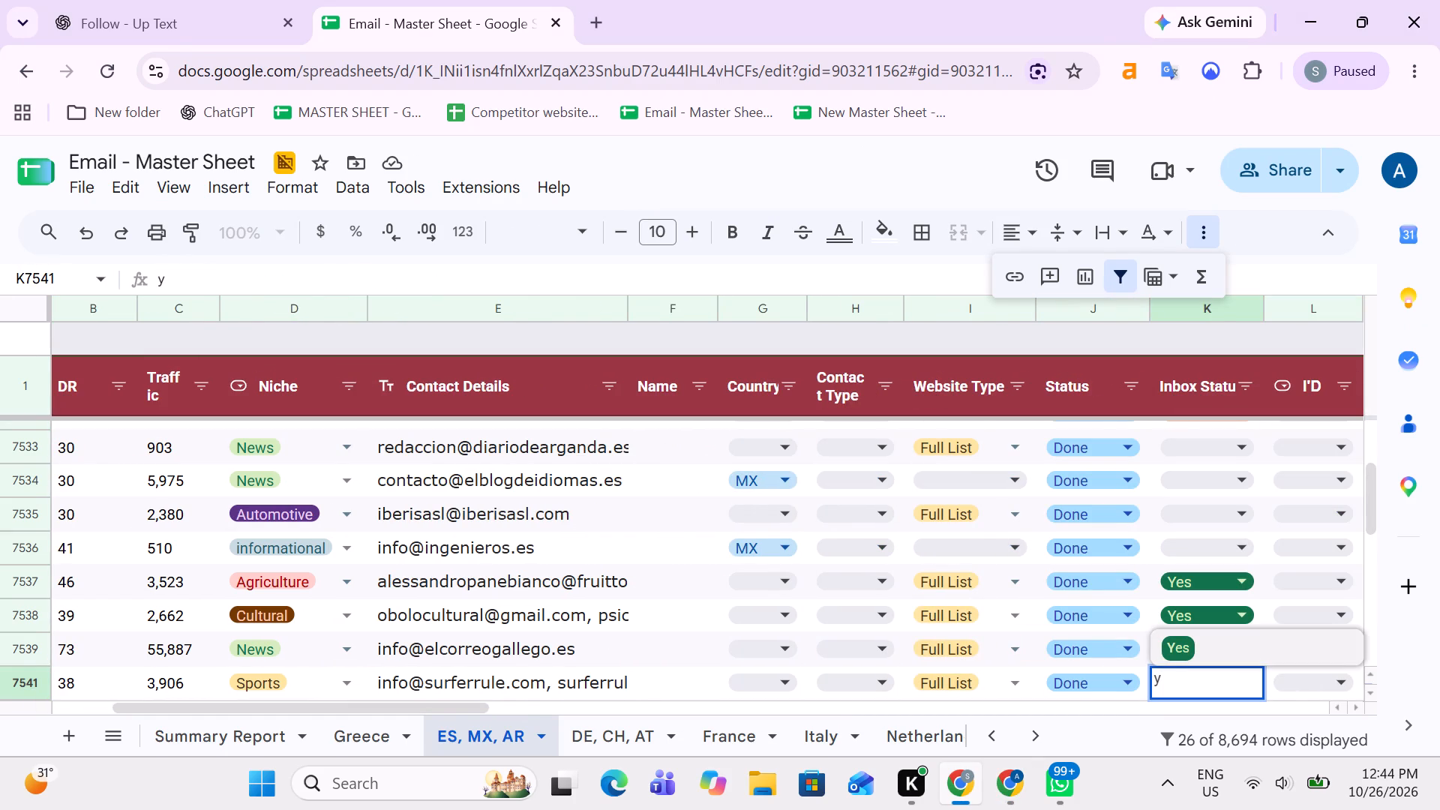
key("Right")
key("Return")
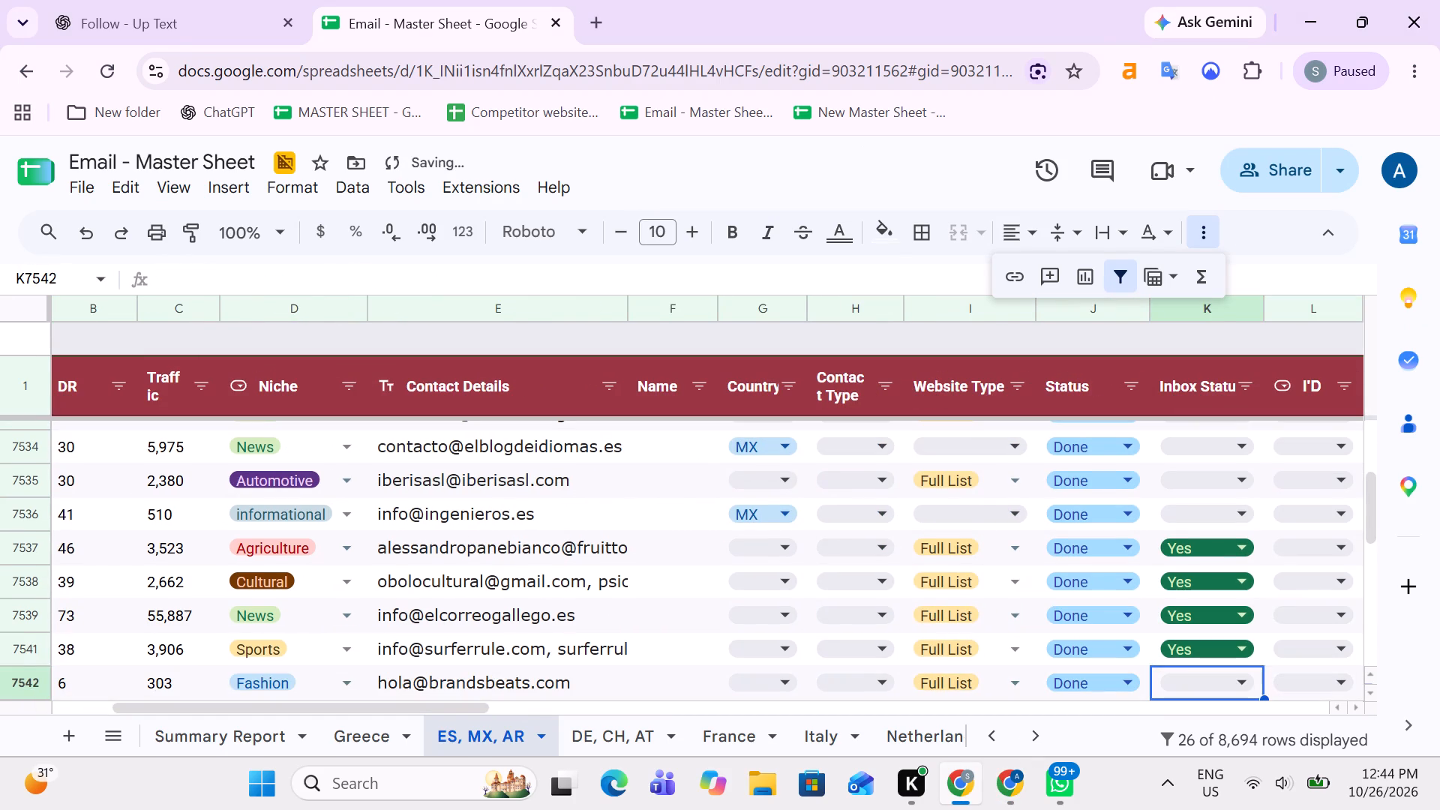
key("Up")
key("Right")
key("Down")
key("Left")
key("Left")
key("Left")
key("Left")
key("Left")
key("Left")
key("Left")
key("Left")
key("Left")
key("Left")
key("Left")
key("Left")
key("Left")
key("Left")
key("Left")
key("Left")
key("Left")
key("Left")
key("Left")
key("Left")
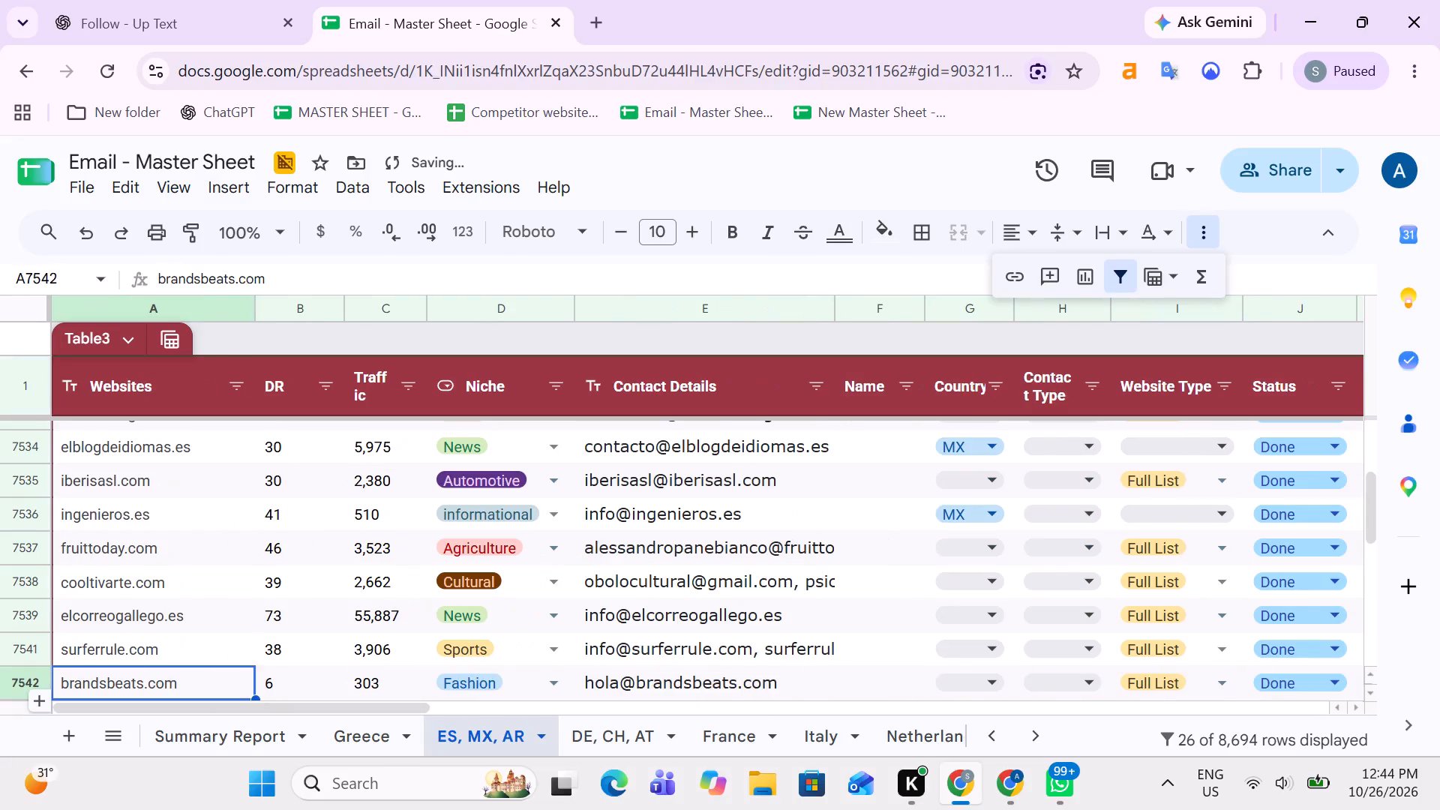
key("ctrl+c")
key("alt+Tab")
left_click(730, 129)
key("ctrl+v")
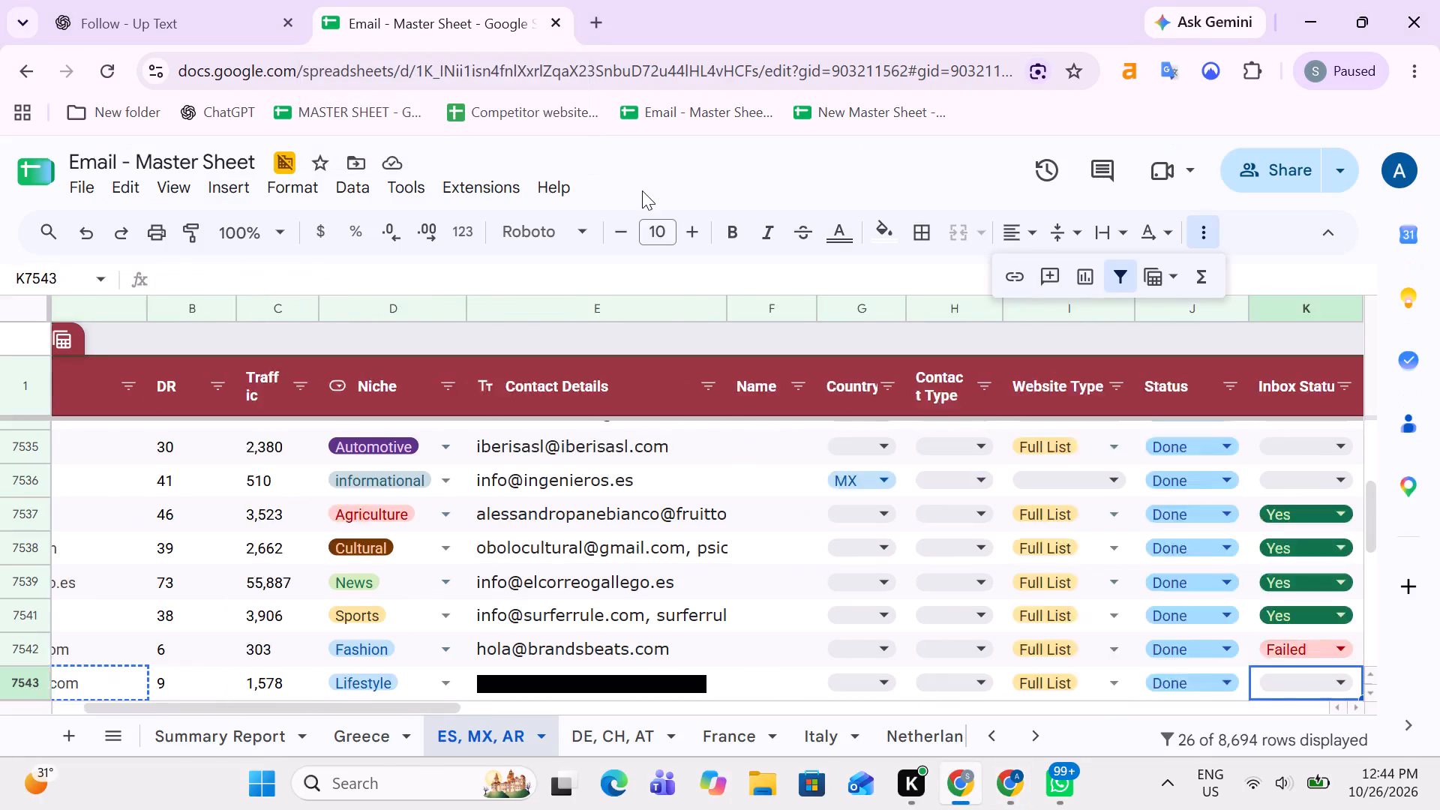
key("Right")
key("Left")
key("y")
key("Down")
key("Return")
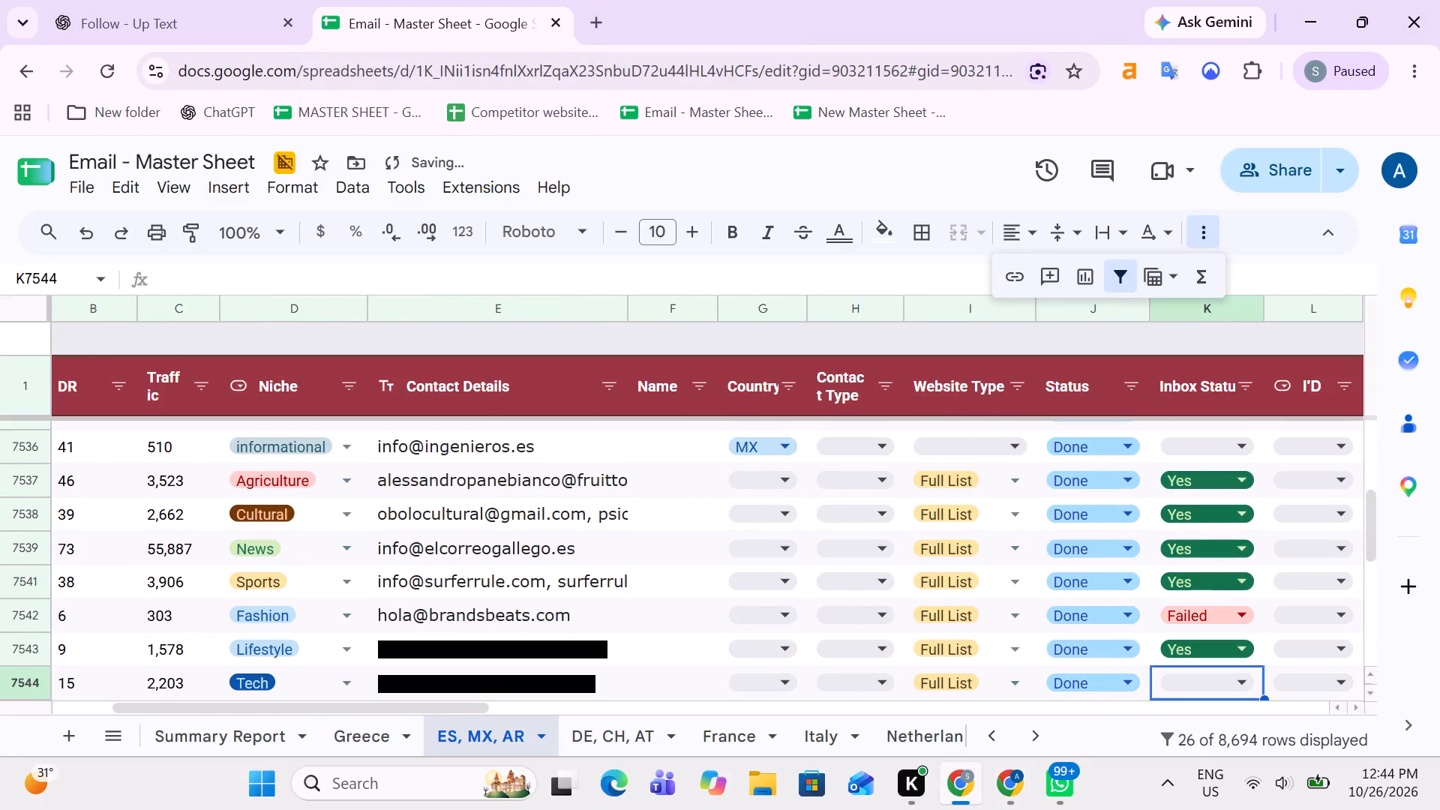
key("Left")
key("Left")
key("Left")
key("Left")
key("Left")
key("Left")
key("Left")
key("Left")
key("Left")
key("Left")
key("Left")
key("Left")
key("Left")
key("Left")
key("Left")
key("Left")
key("Left")
key("ctrl+c")
key("alt+Tab")
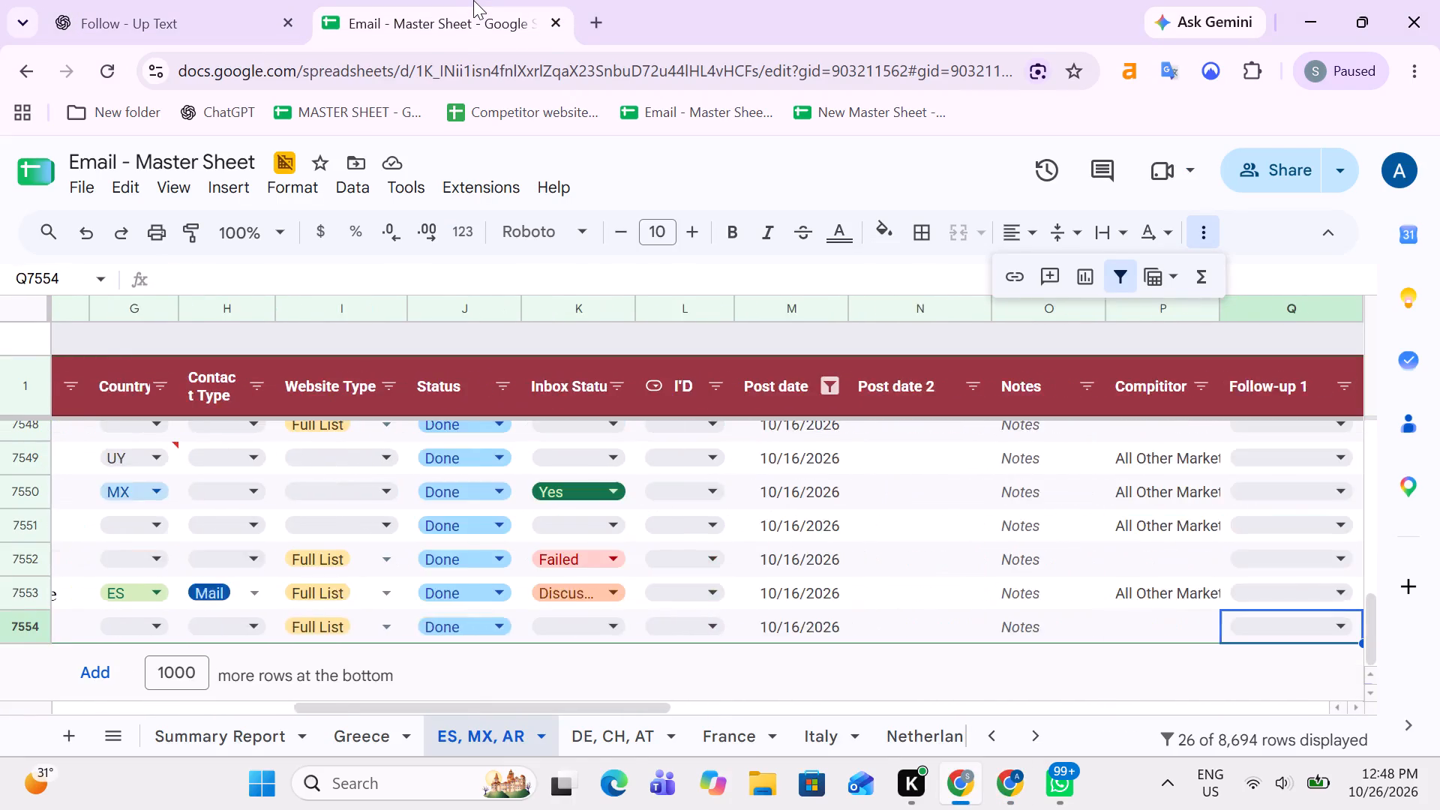
In the ES, MX, AR sheet, filter the Inbox Status column to show only (Blanks) among the 10/16/2026 rows.
key("Right")
key("Left")
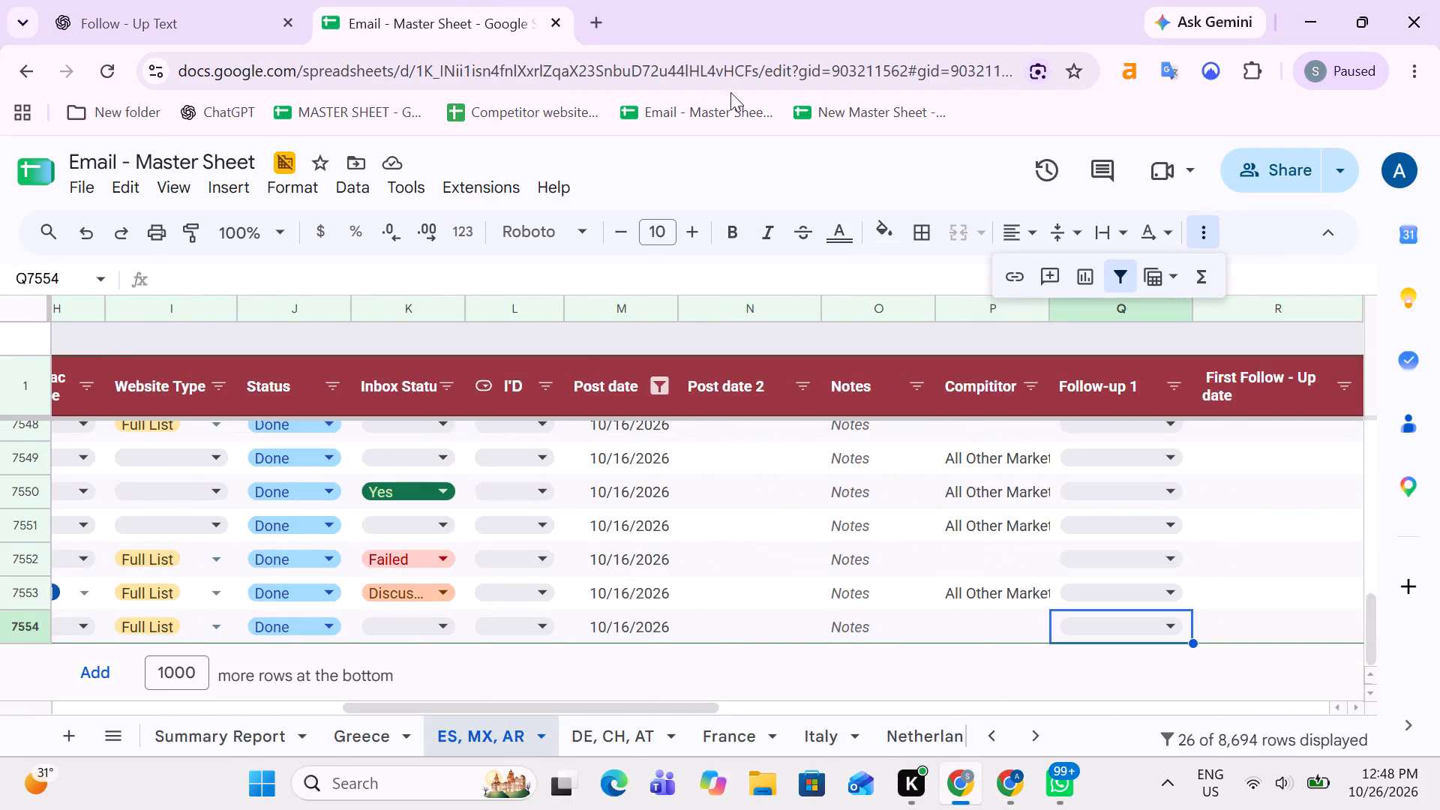
left_click(449, 383)
scroll(401, 501, "down", 5)
scroll(333, 567, "down", 2)
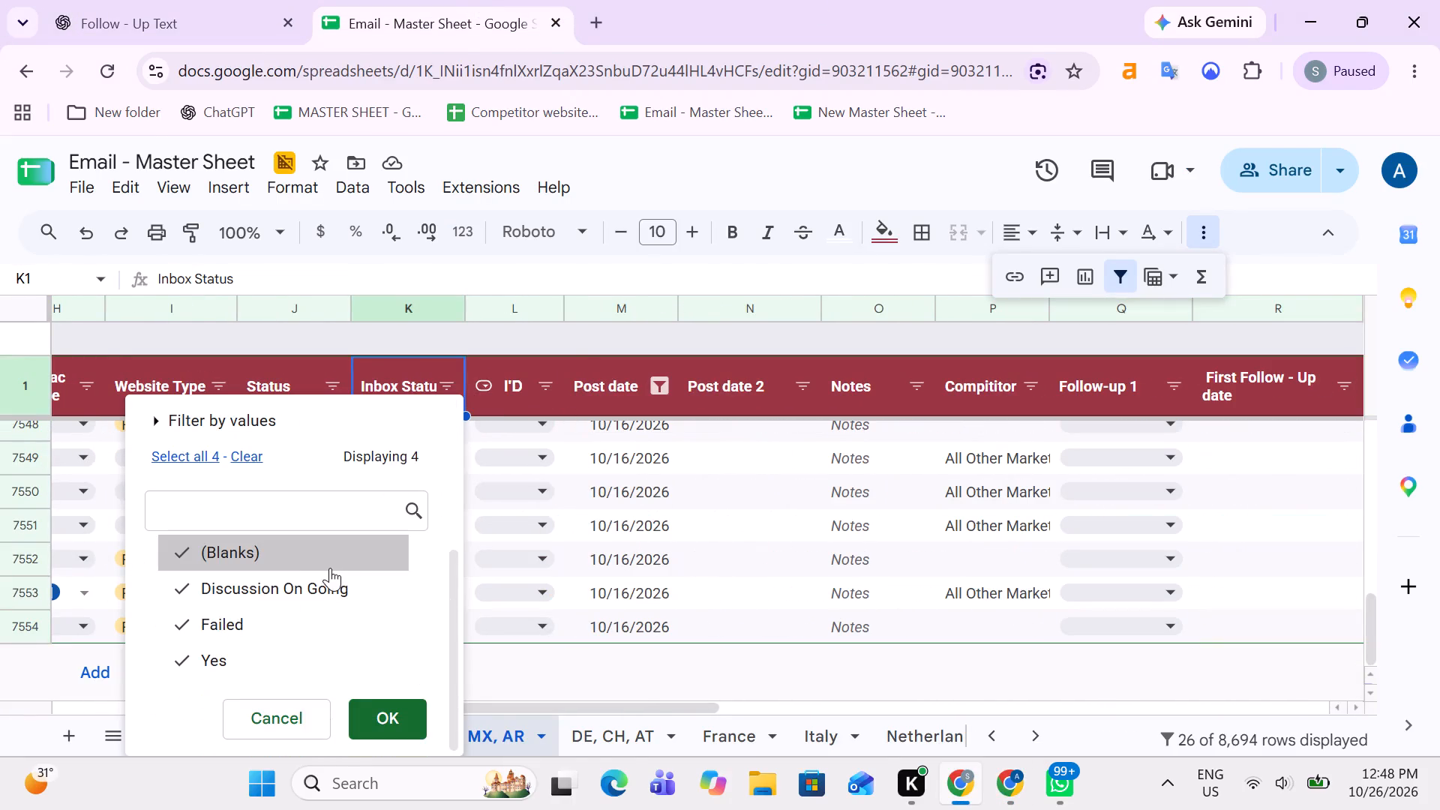
scroll(330, 568, "down", 3)
left_click(255, 460)
left_click(258, 545)
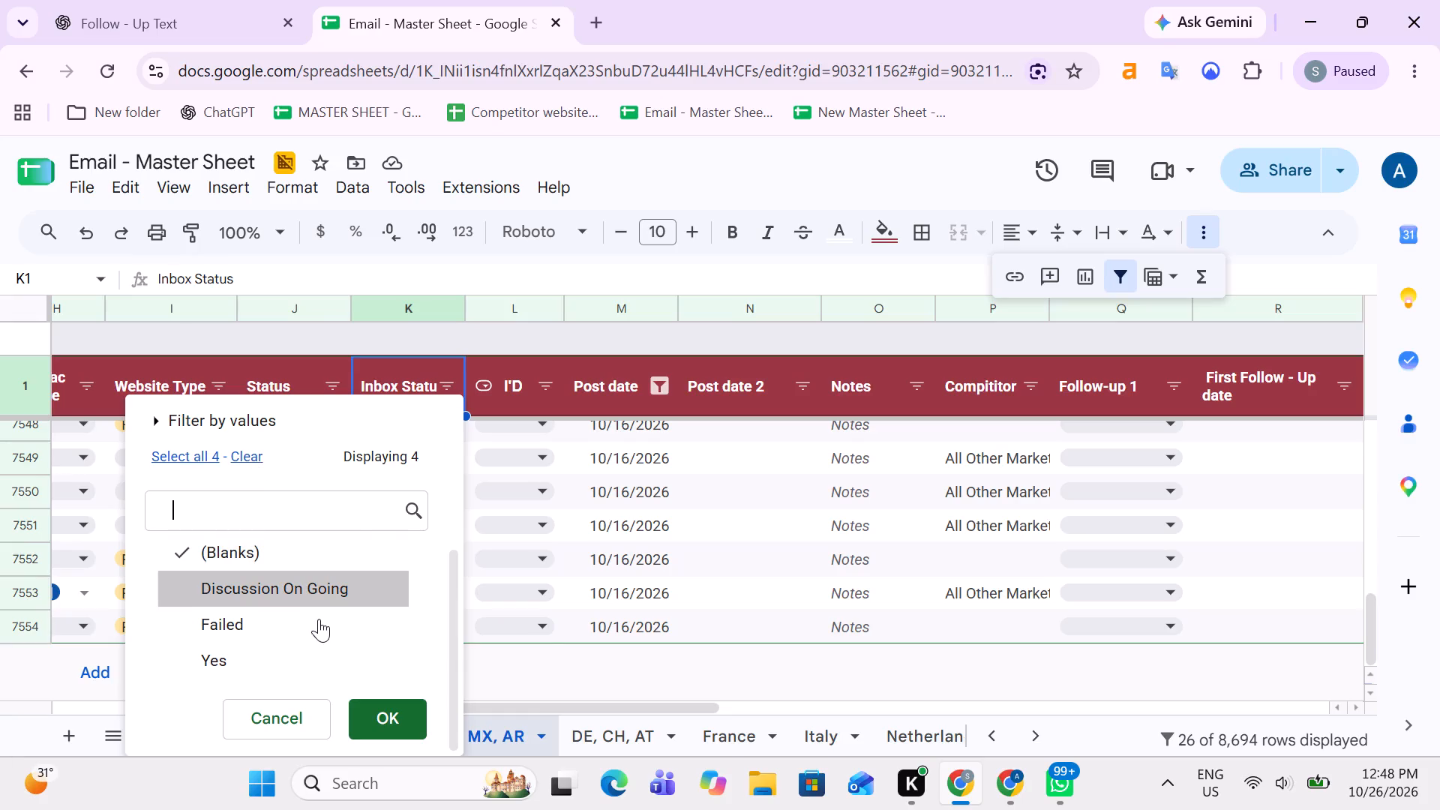
scroll(321, 634, "down", 6)
left_click(372, 717)
key("Up")
key("Down")
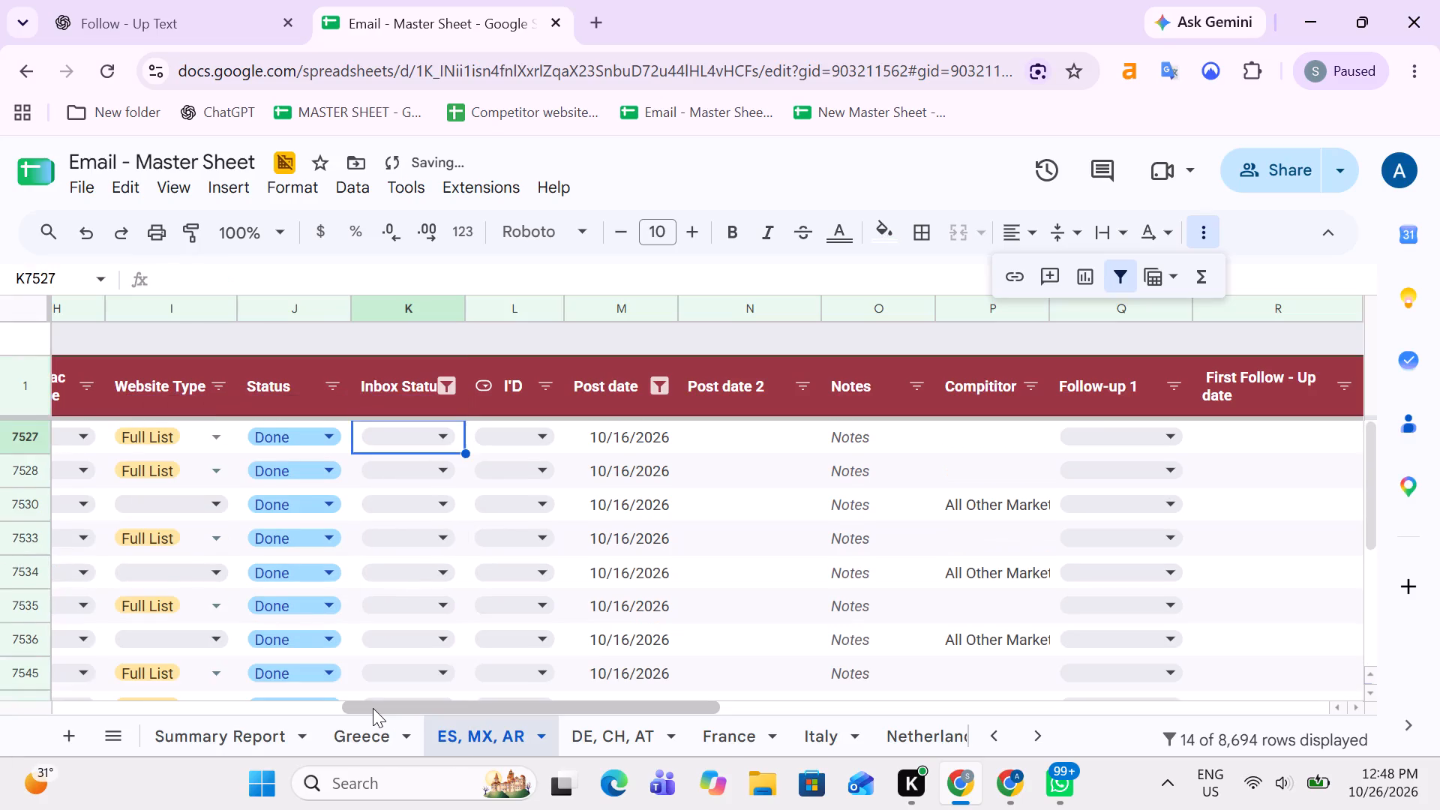
Select all filtered entries in the Websites column, from row 7527 down to row 7554.
key("Up")
key("Down")
key("Left")
key("Left")
key("Left")
key("Left")
key("Left")
key("Left")
key("Left")
key("Left")
key("Left")
key("Left")
key("Left")
key("Left")
key("Left")
key("Left")
key("Left")
key("Left")
key("Left")
key("Left")
key("Left")
key("Up")
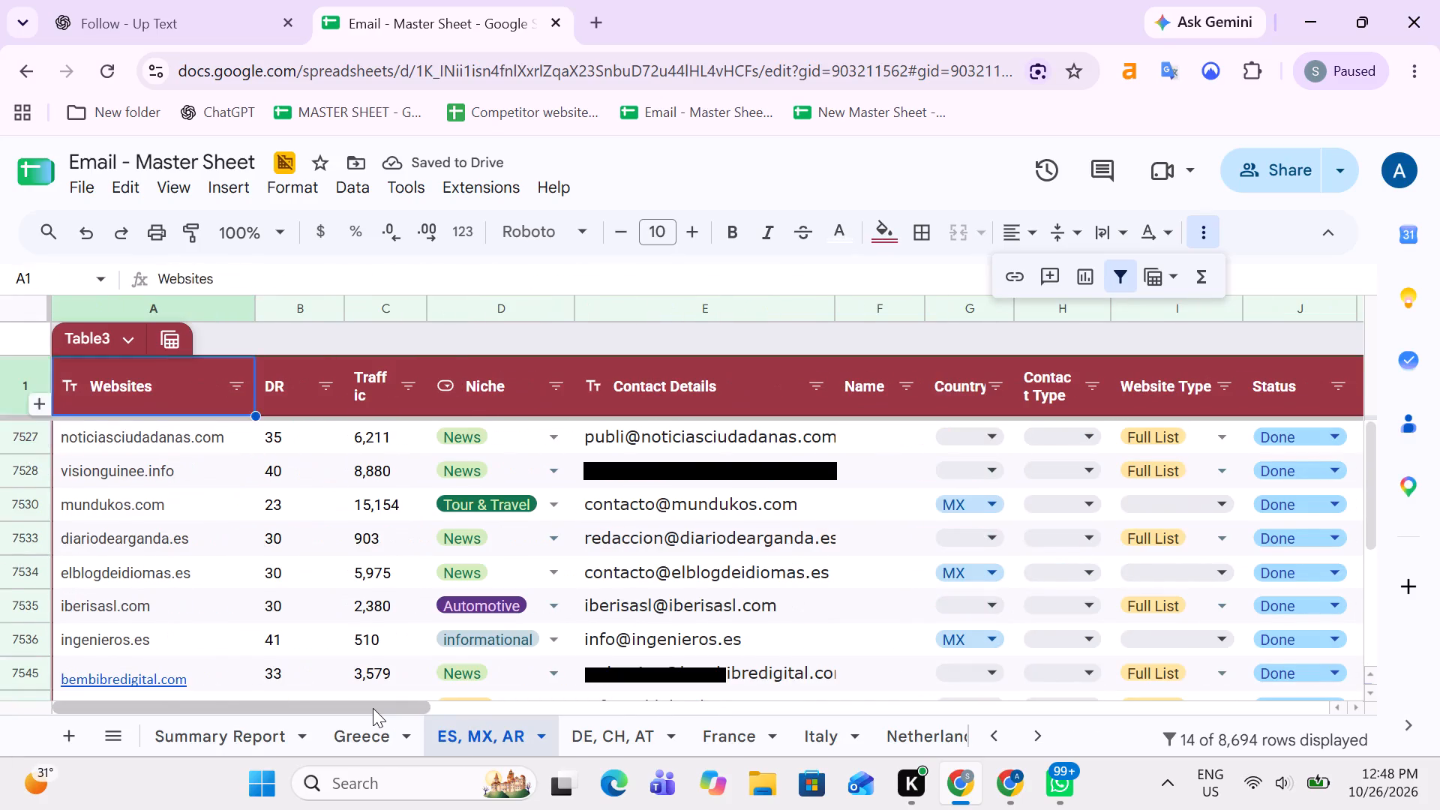
key("Down")
key("ctrl+shift+Down")
key("Up")
key("Down")
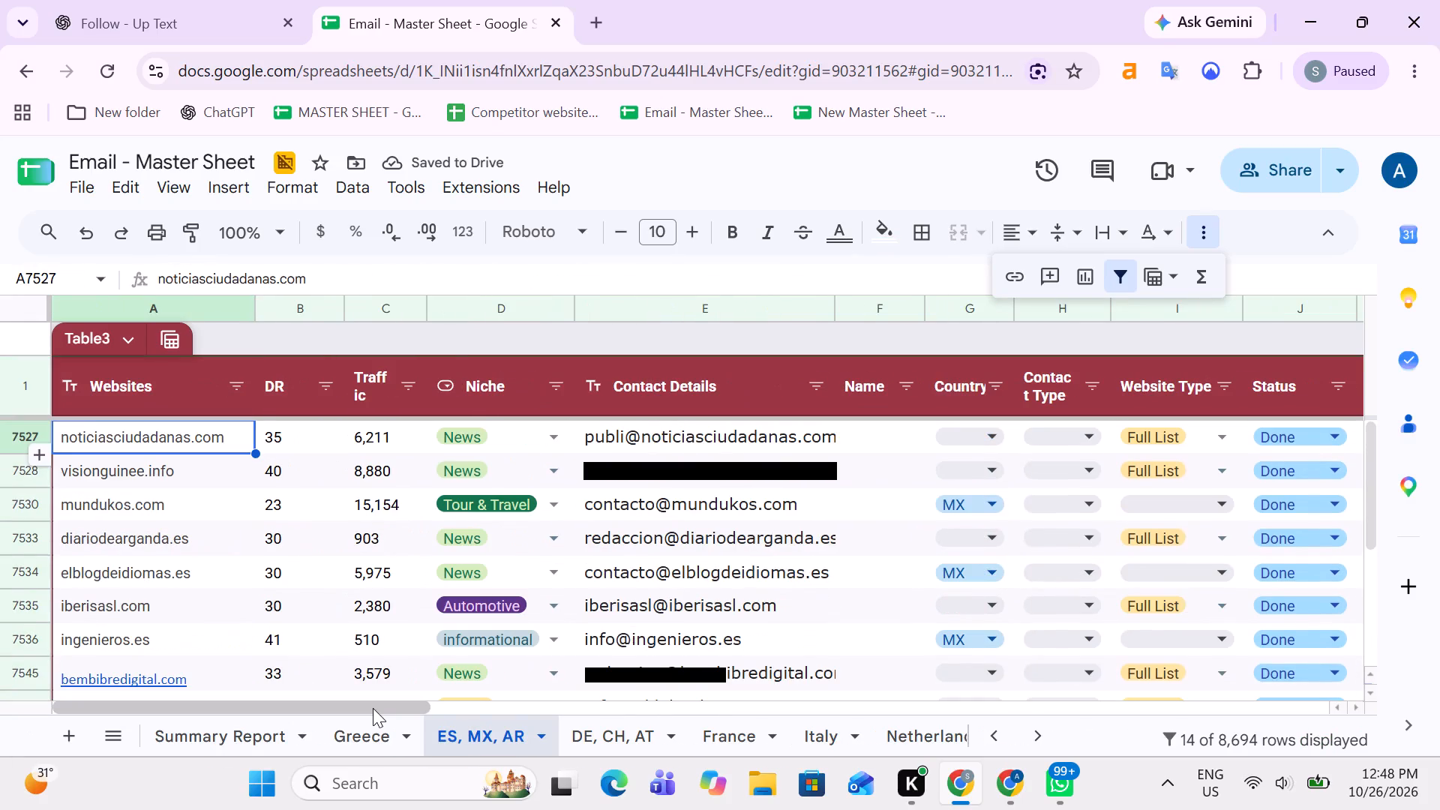
key("Up")
key("Down")
key("Up")
key("Down")
key("ctrl+shift+Down")
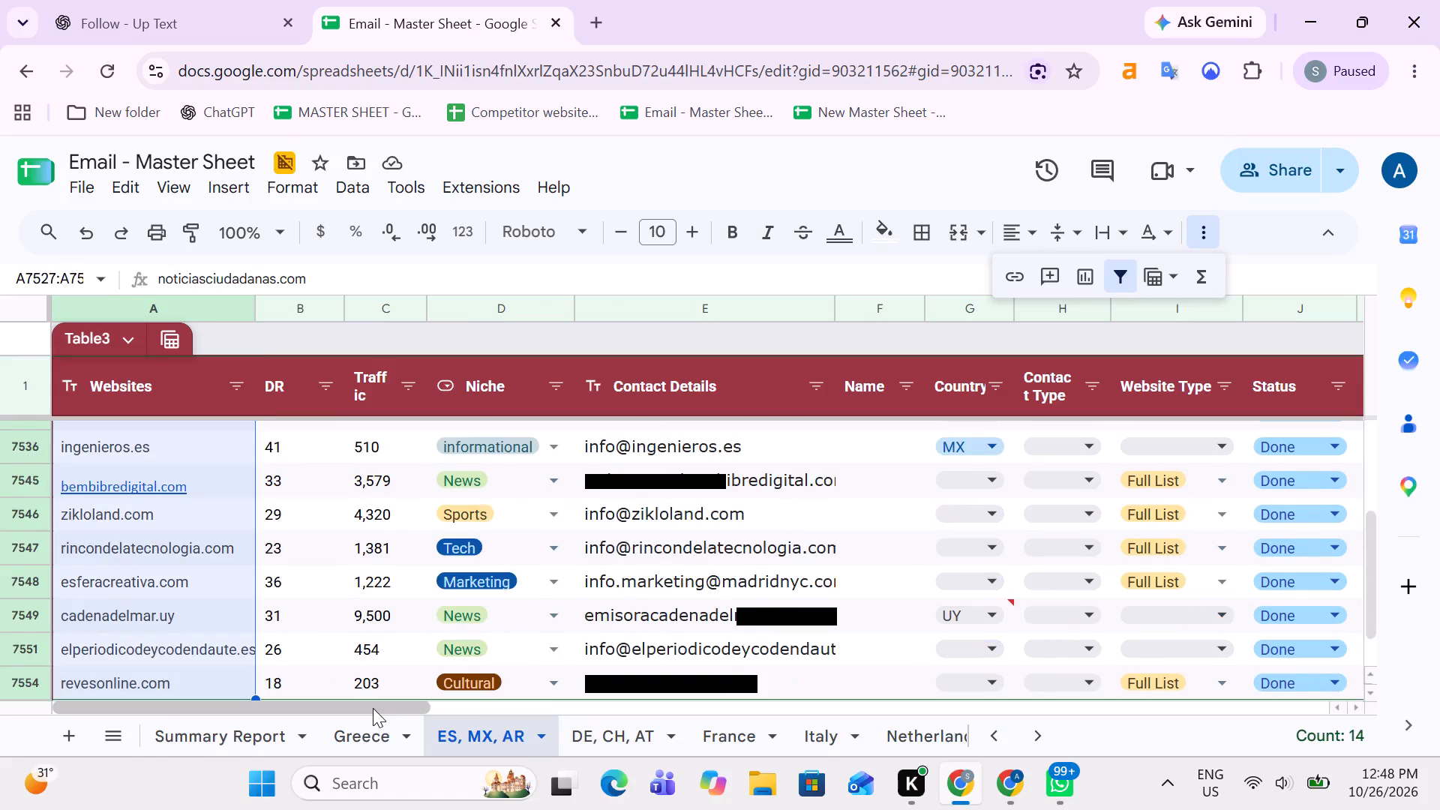
For revesonline.com in row 7554, set Follow-up 1 to Done and the First Follow - Up date to 10/26/2026.
key("Down")
key("ctrl+Down")
key("Down")
key("Down")
key("Down")
key("Right")
key("Right")
key("Right")
key("Right")
key("Right")
key("Right")
key("Right")
key("Right")
key("Right")
key("Right")
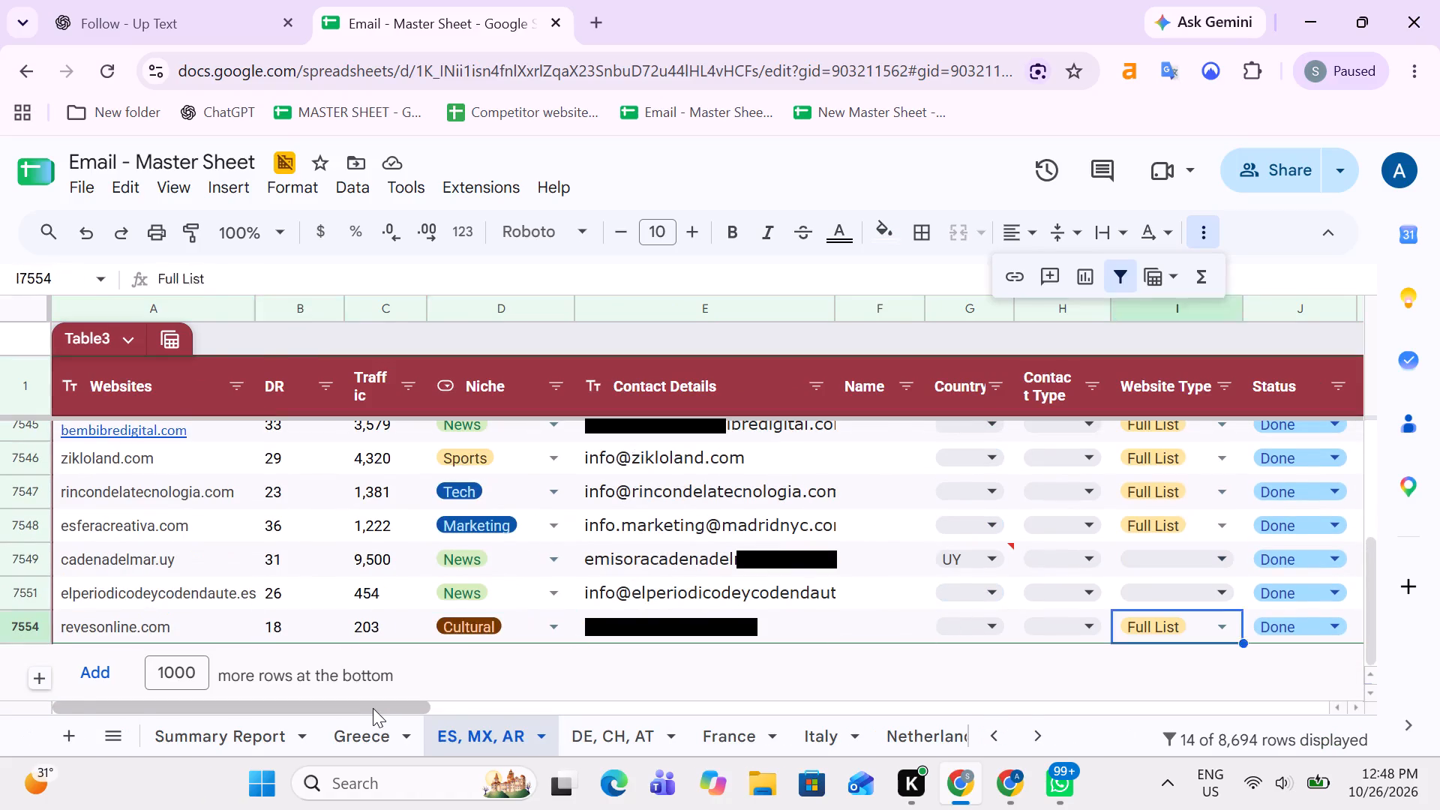
key("Right")
key("Right")
key("Right")
key("Right")
key("Right")
key("Right")
key("Right")
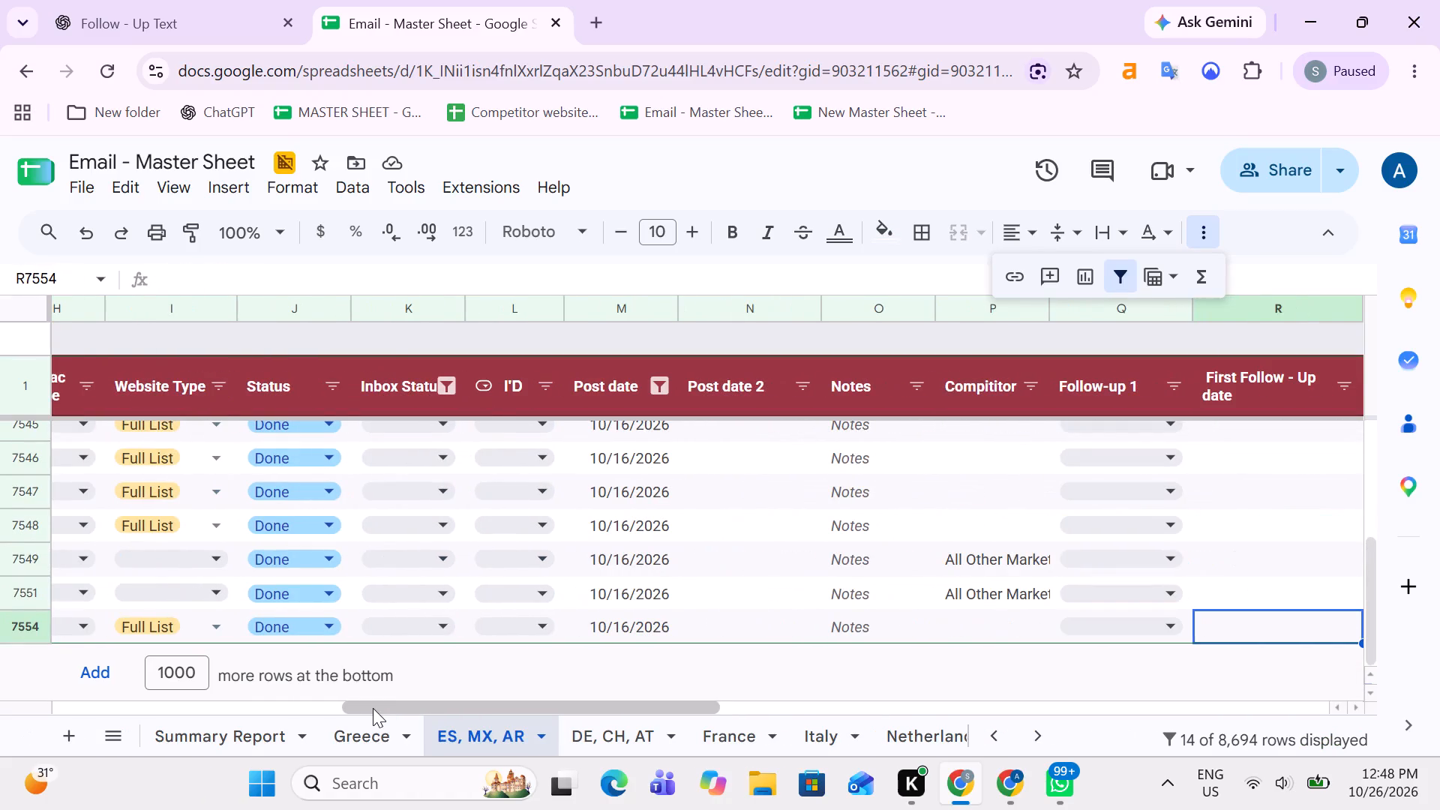
key("Left")
key("d")
key("Down")
key("Return")
key("Right")
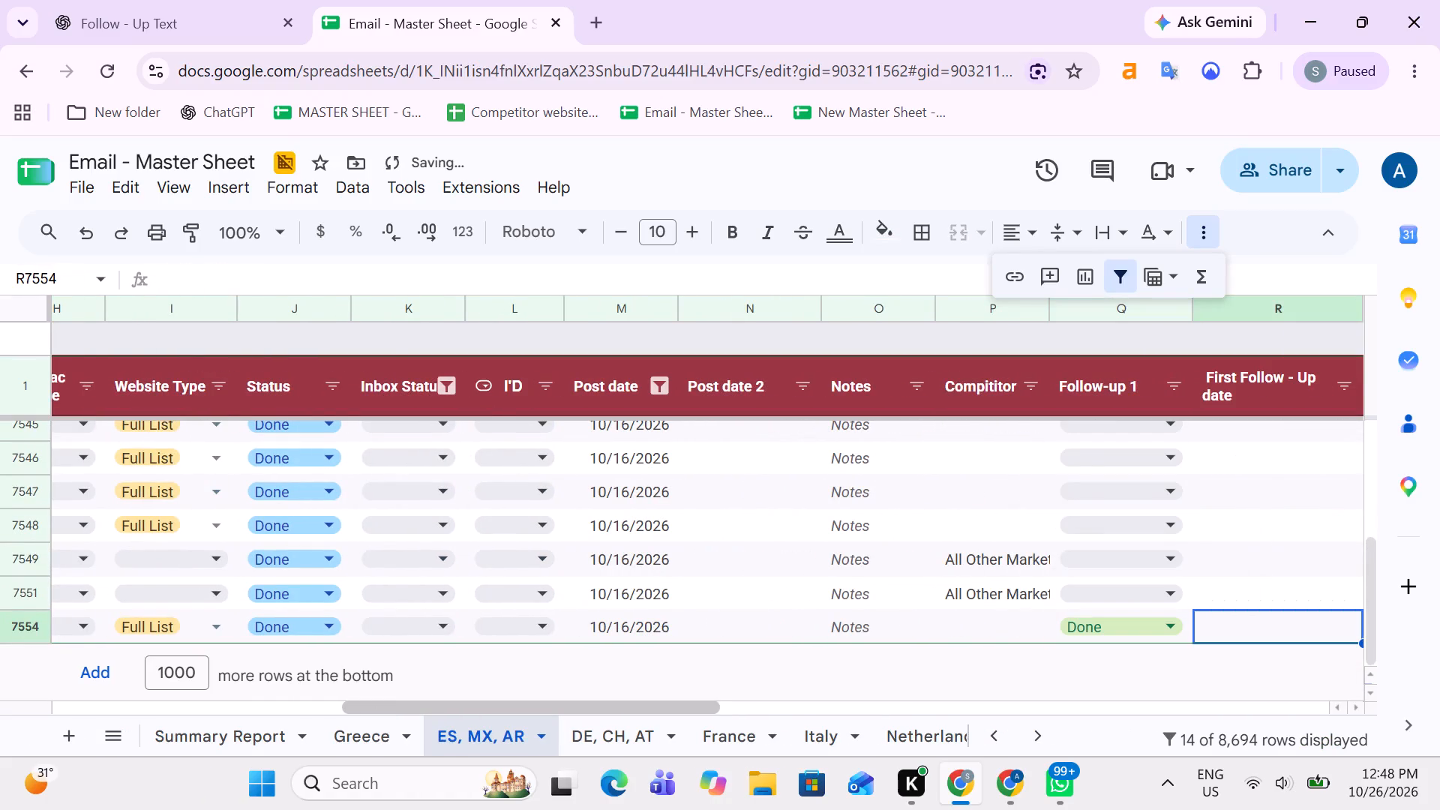
key("ctrl+semicolon")
Copy row 7554's Done status and 10/26/2026 first follow-up date into all the filtered rows above it, excluding the header.
key("Left")
key("shift+Right")
key("ctrl+c")
key("ctrl+shift+Up")
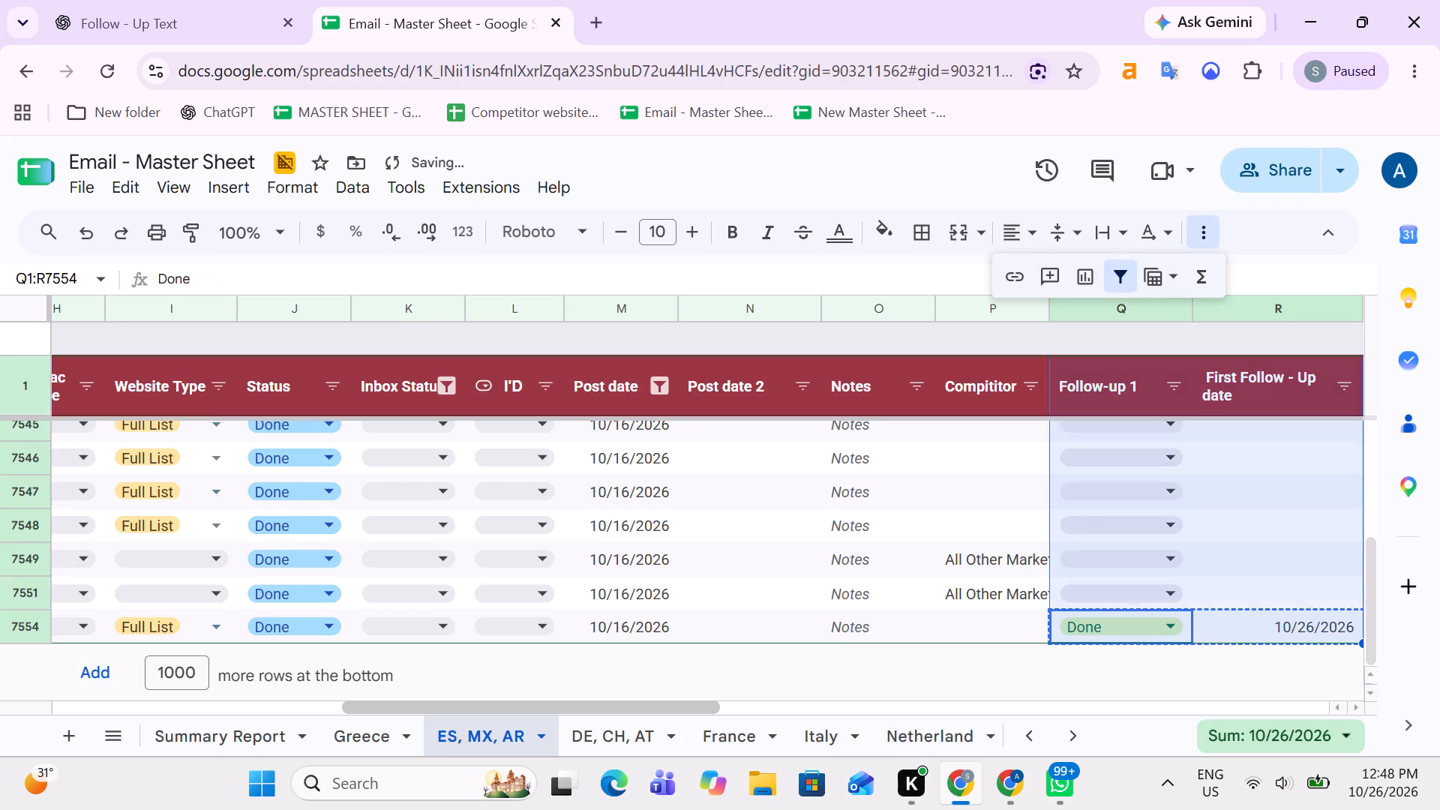
key("shift+Down")
key("shift+Down")
key("shift+Up")
key("ctrl+v")
Remove the active filters from the ES, MX, AR table.
key("Down")
key("Right")
key("Right")
key("Right")
key("Right")
key("Right")
key("Right")
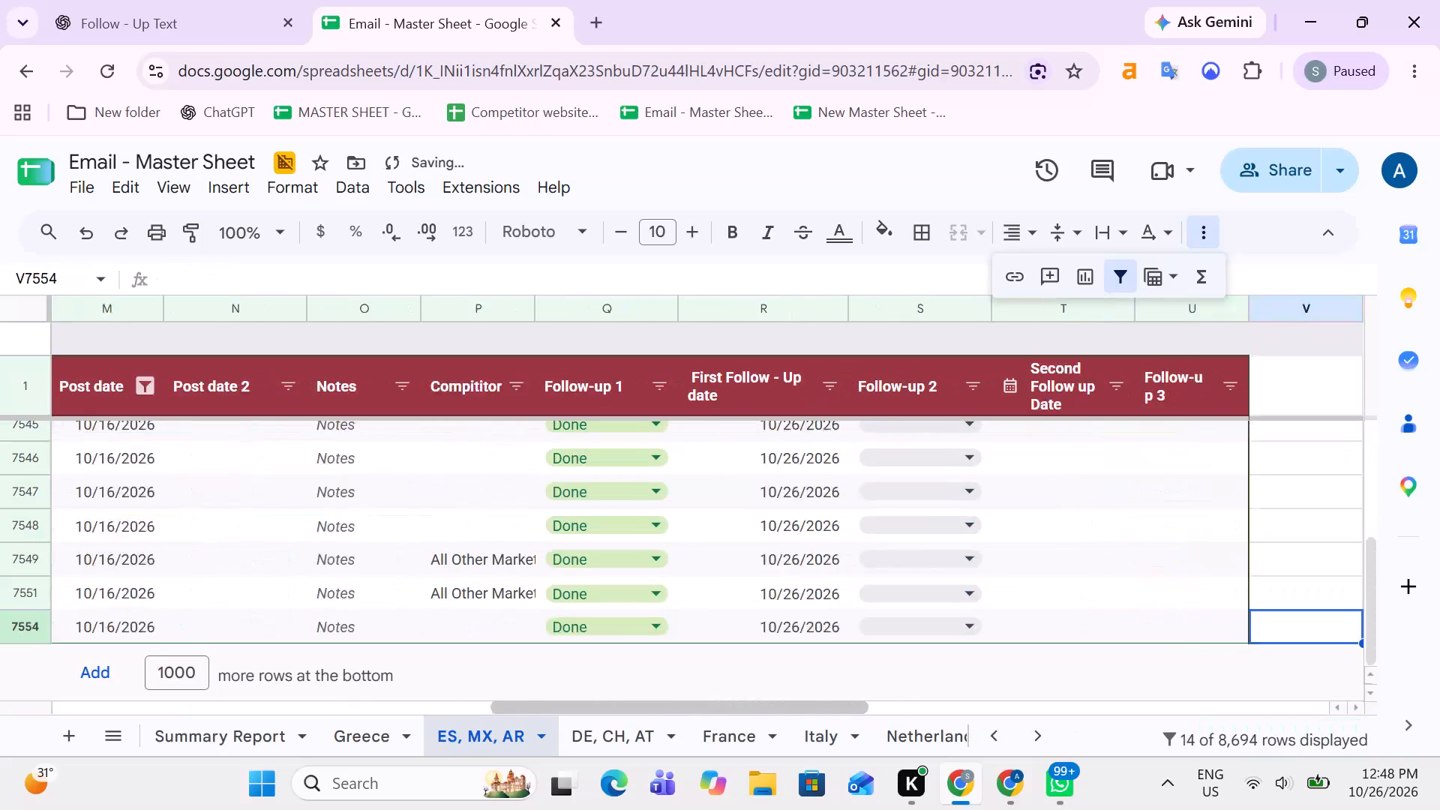
key("Left")
key("Left")
key("Left")
key("Left")
key("Left")
key("Left")
key("Left")
key("Left")
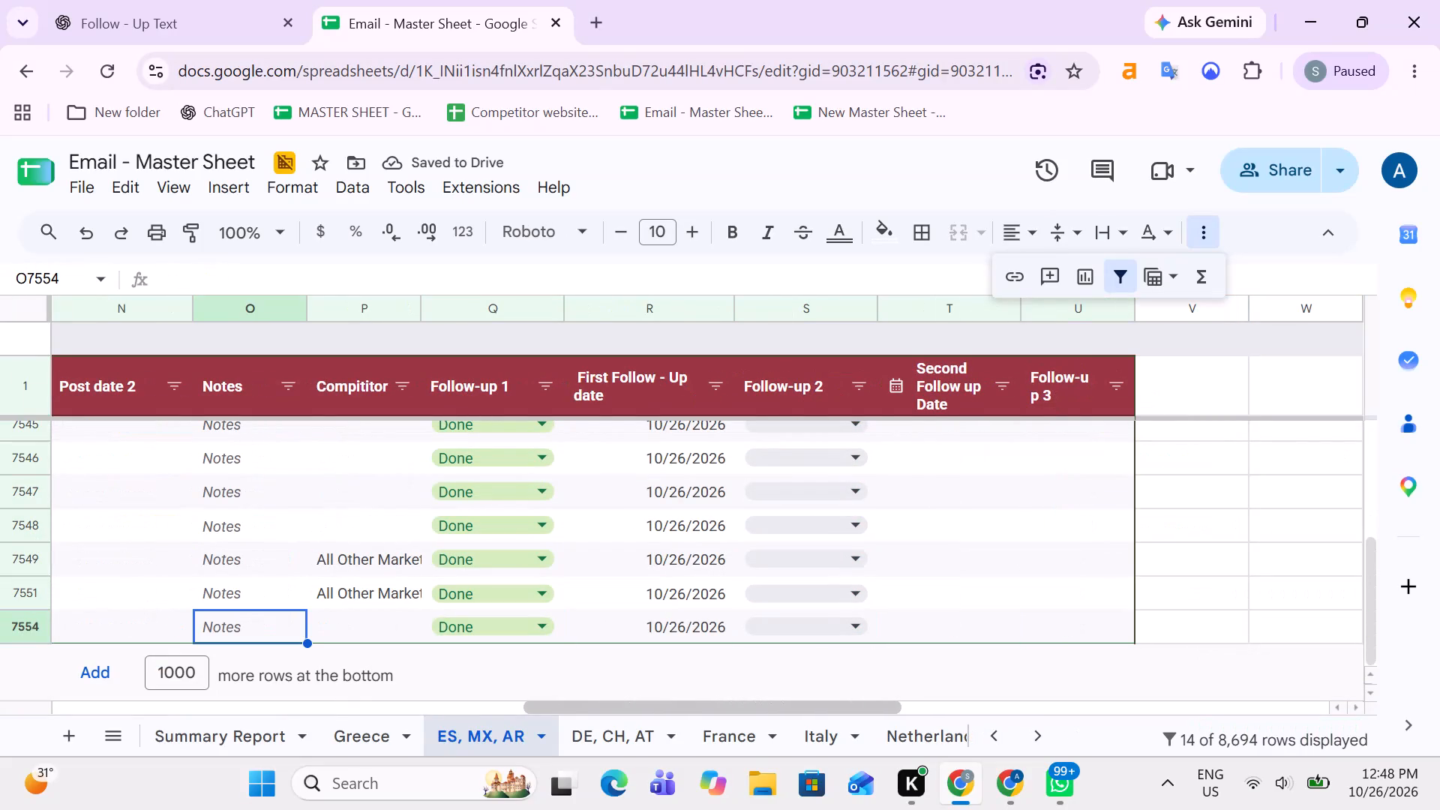
left_click(1116, 280)
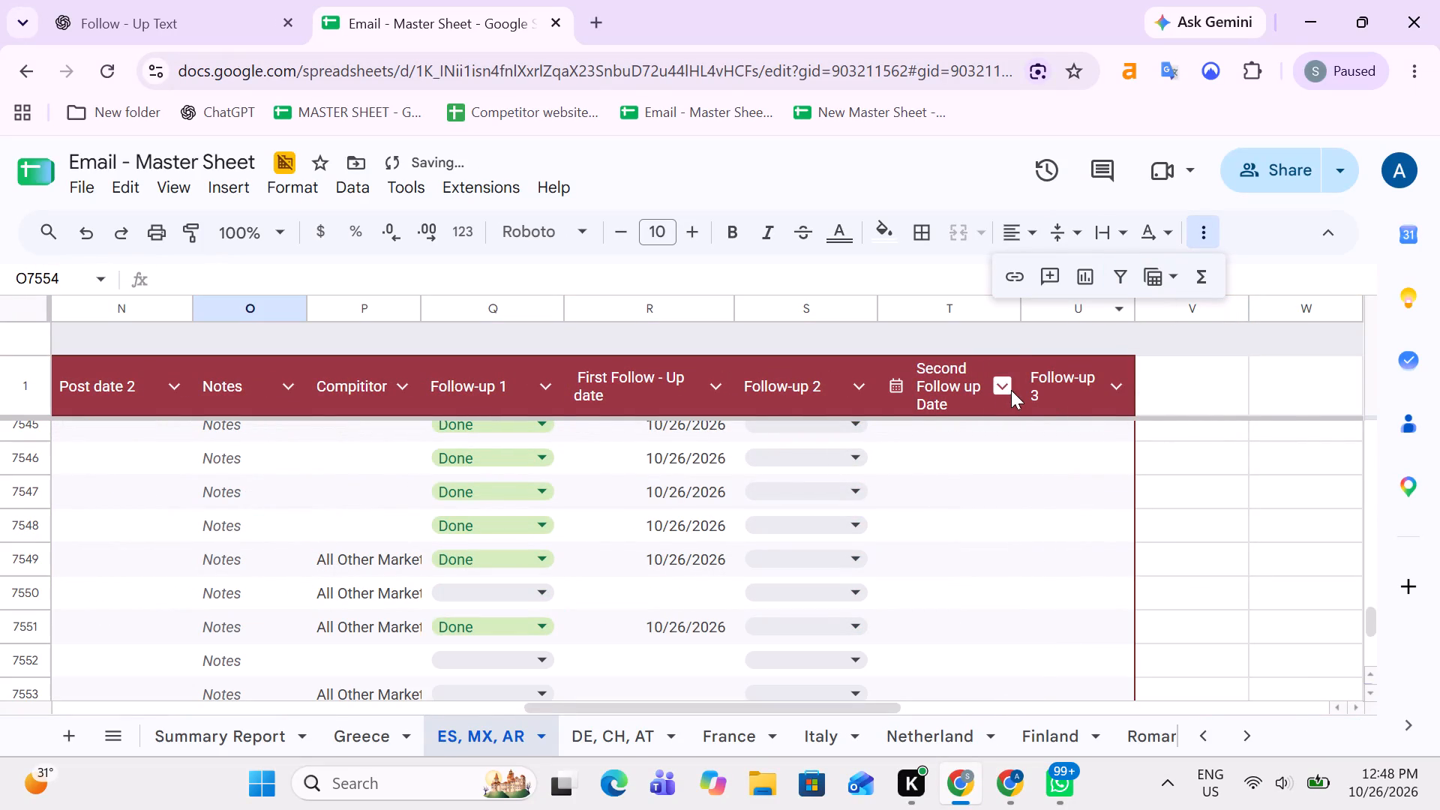
Filter the Second Follow up Date column to only 10/23/2026 and look at the matching rows.
left_click(1011, 390)
left_click(1132, 513)
scroll(890, 514, "down", 4)
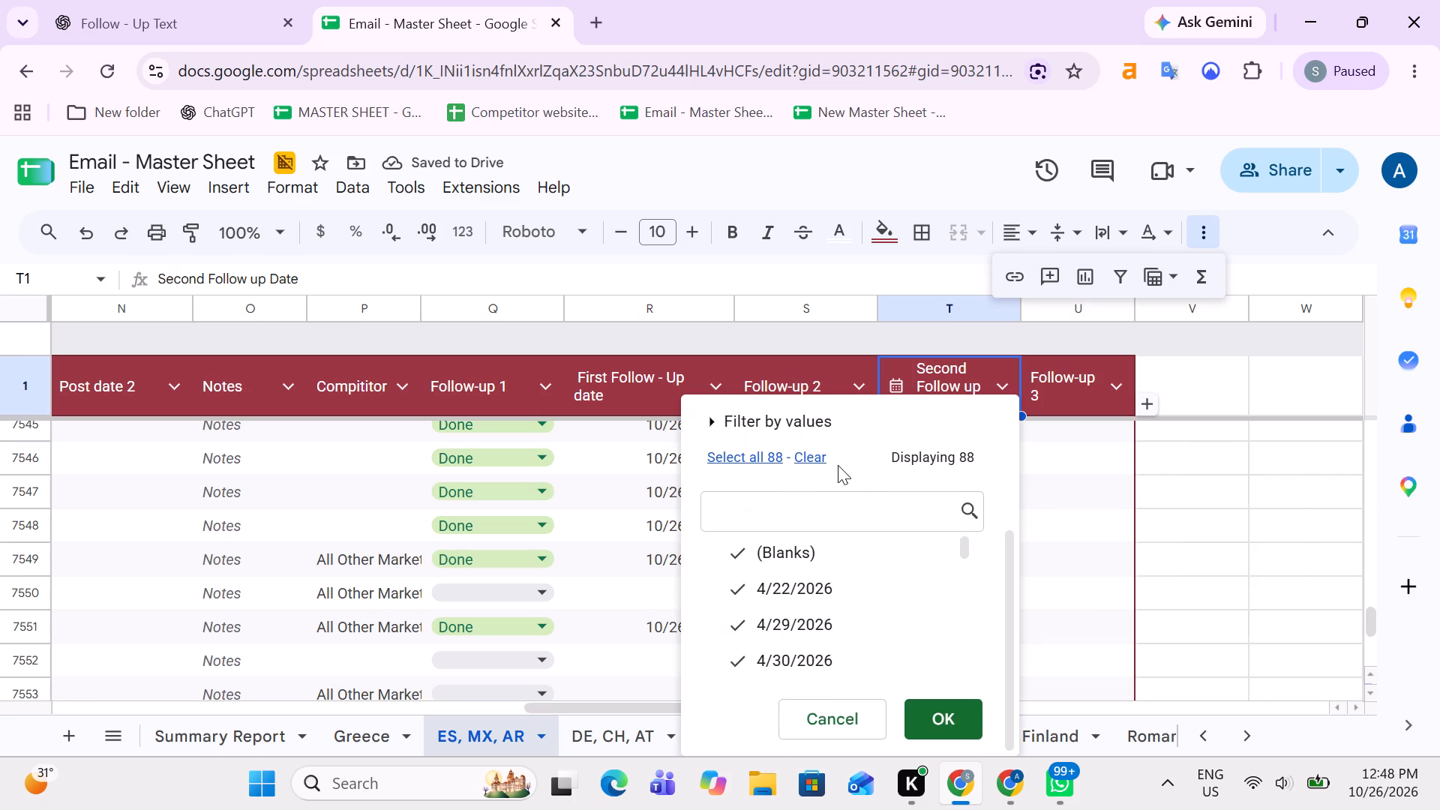
left_click(817, 459)
left_click_drag(969, 551, 952, 691)
scroll(906, 604, "down", 4)
left_click(871, 651)
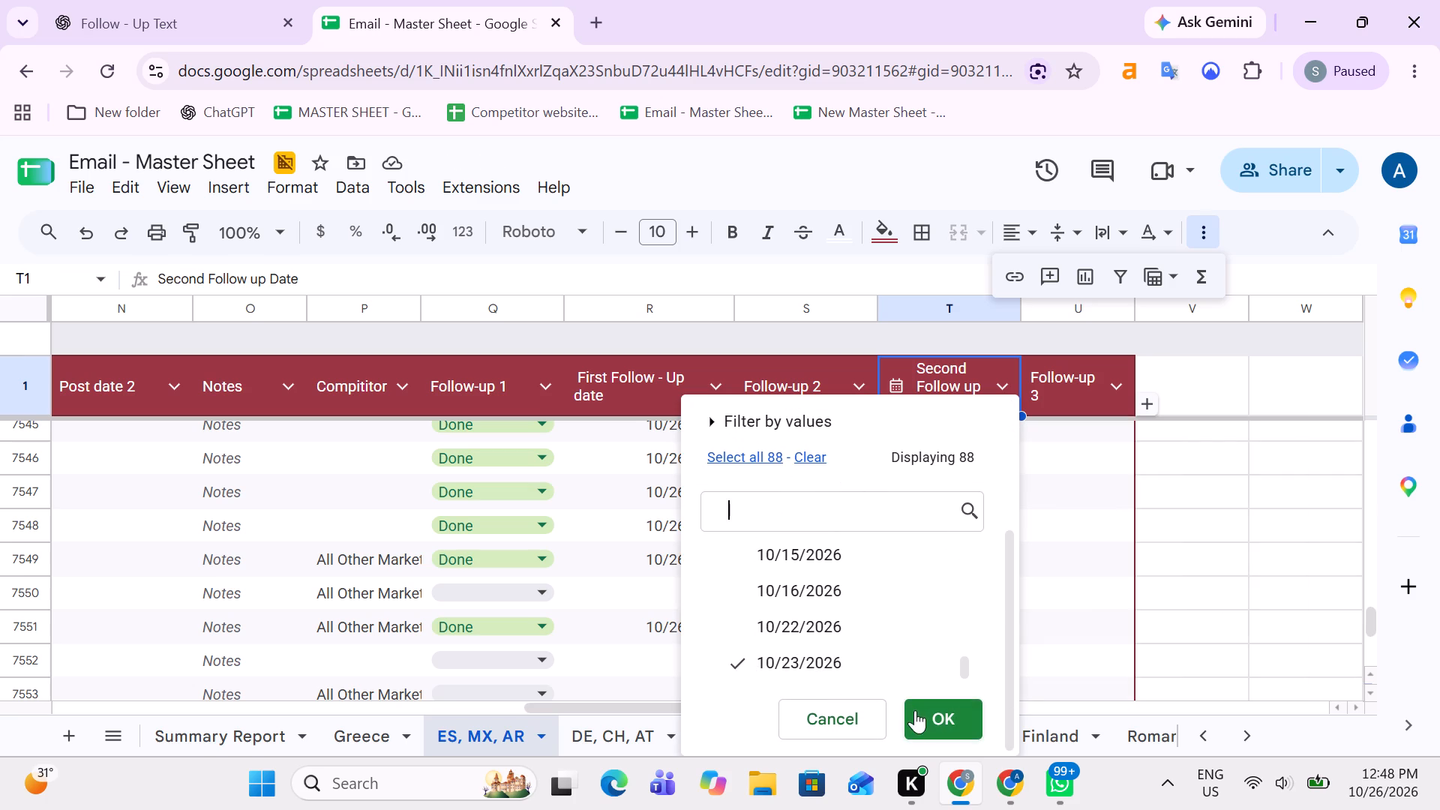
left_click(919, 716)
scroll(659, 634, "down", 6)
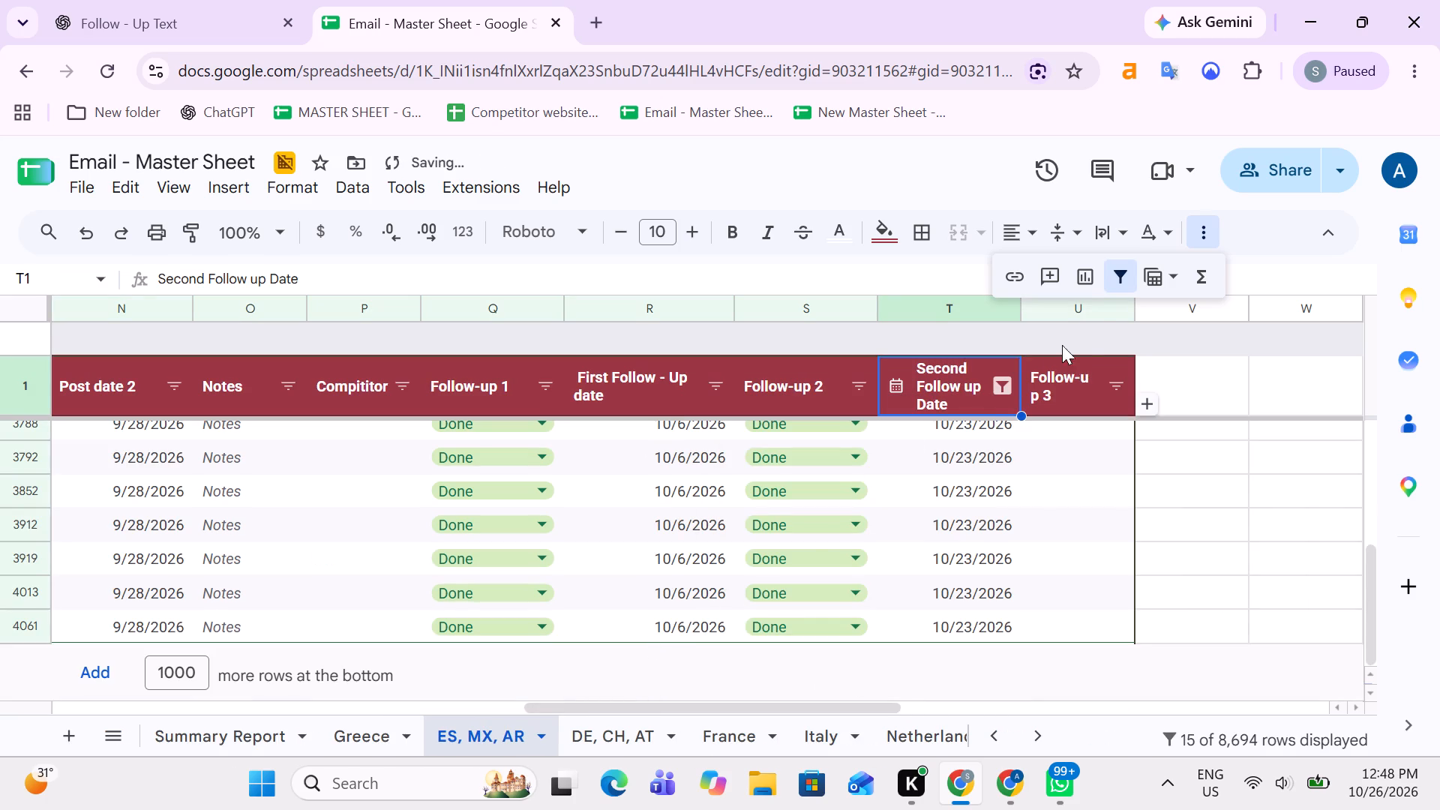
Remove the second follow-up date filter and deselect all values in the First Follow - Up date column's filter.
left_click(1125, 277)
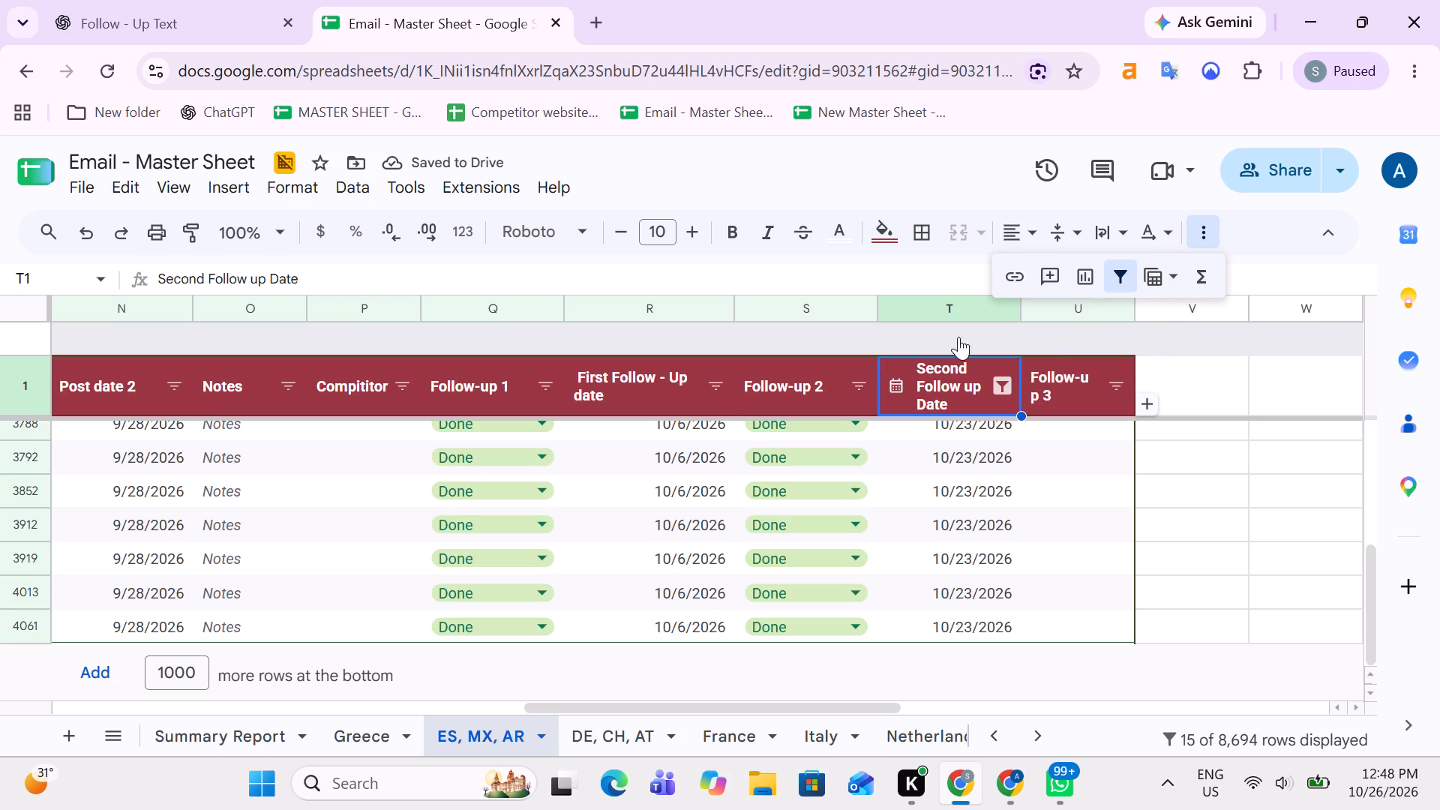
left_click(718, 388)
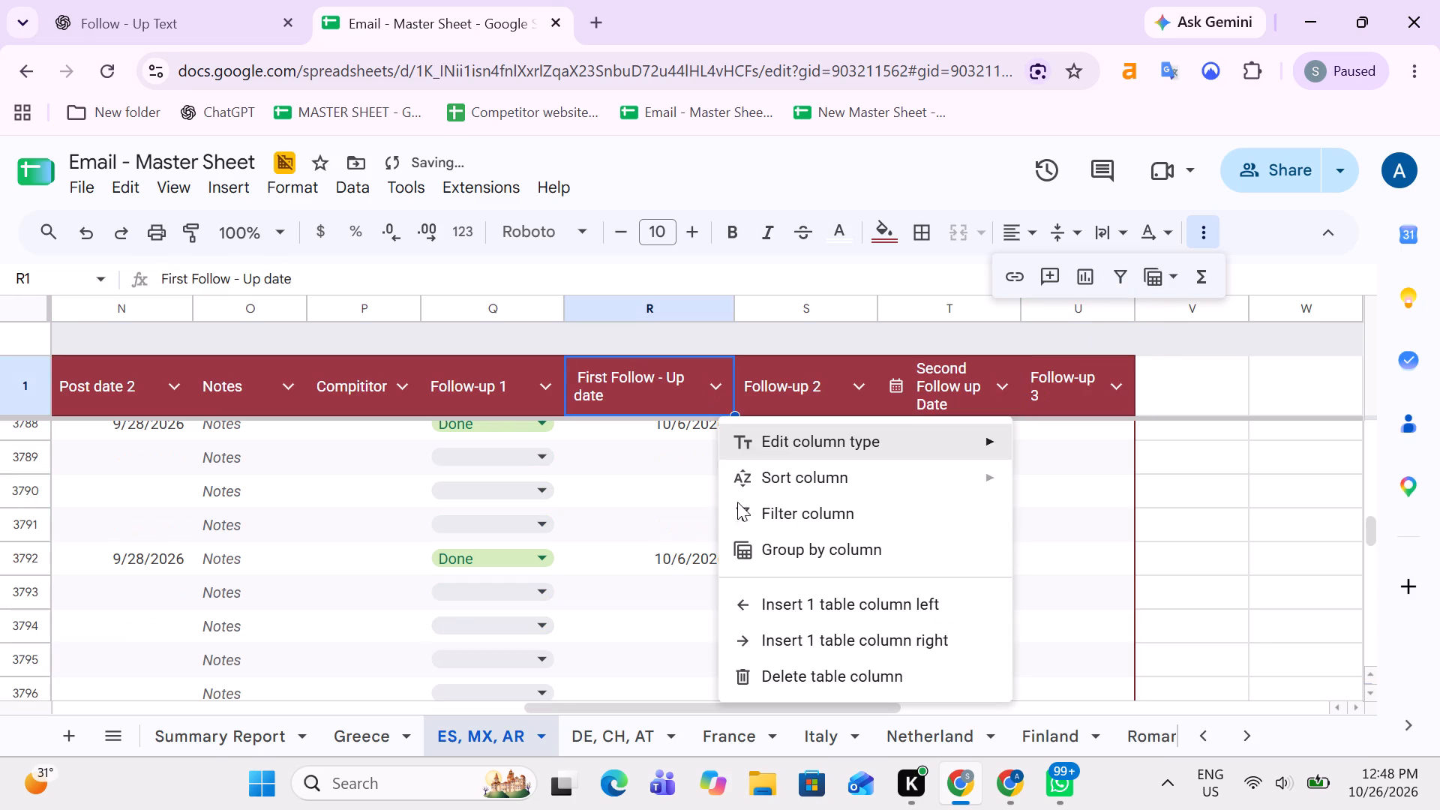
left_click(799, 517)
scroll(631, 519, "down", 5)
left_click(531, 453)
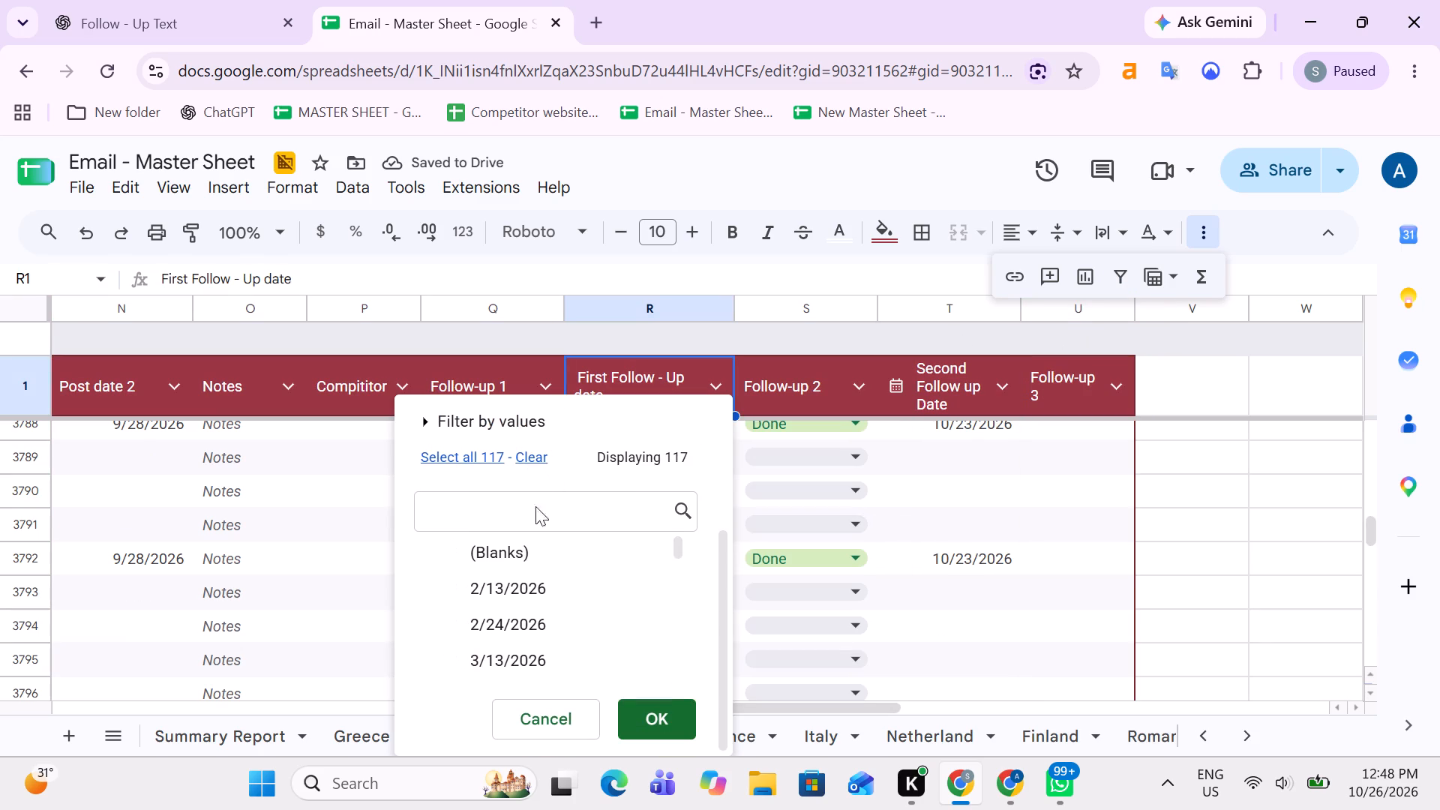
Filter the First Follow - Up date column to show only rows dated 10/7/2026.
left_click(535, 508)
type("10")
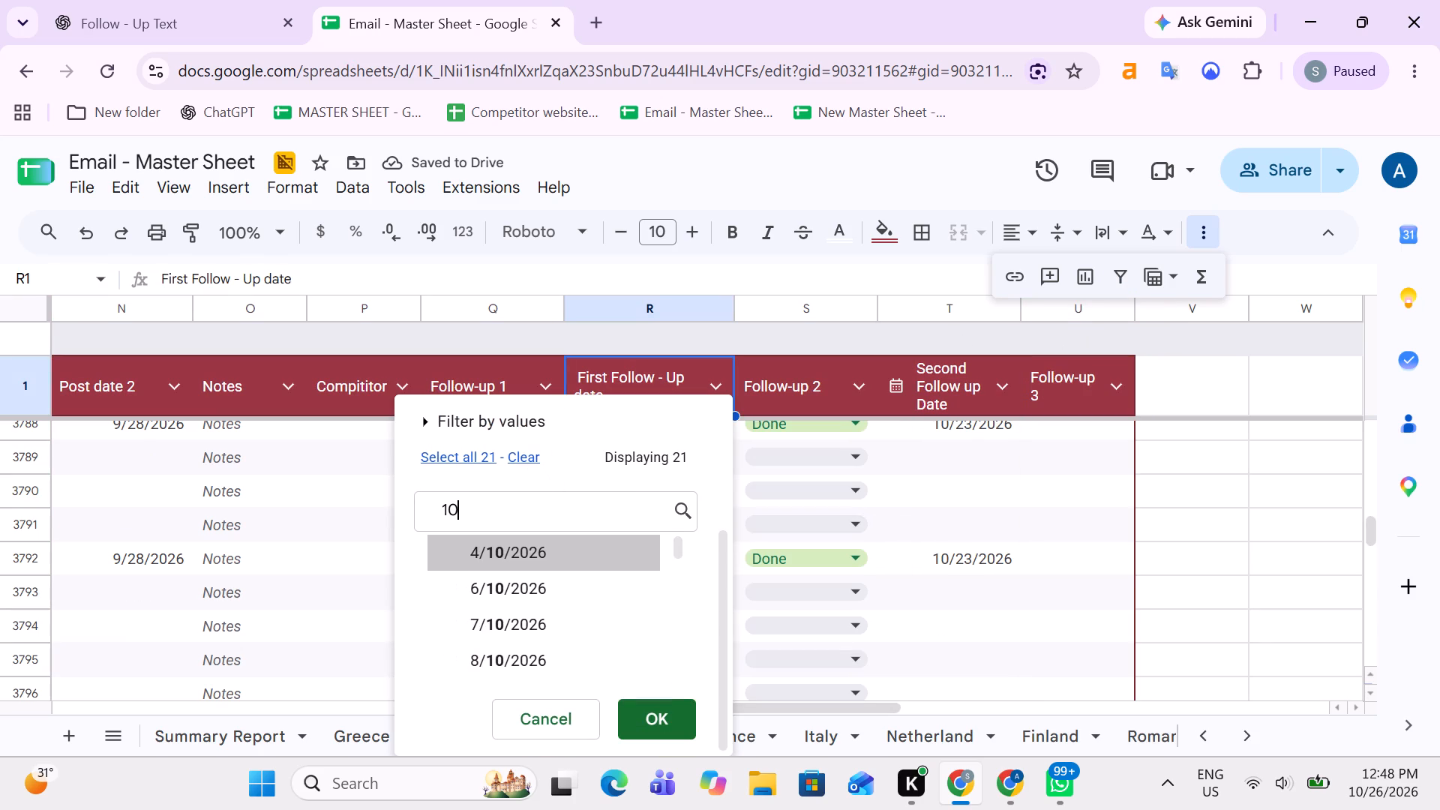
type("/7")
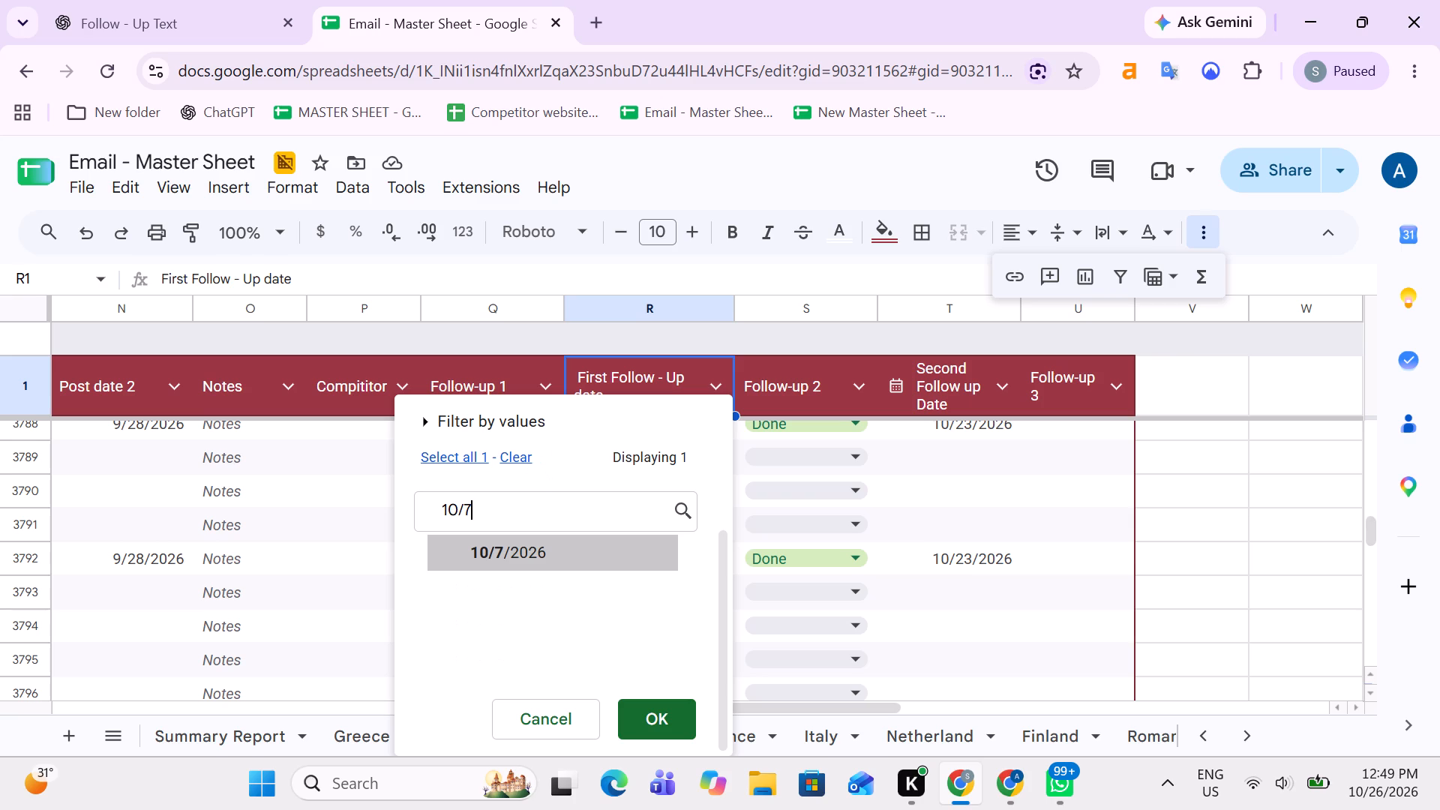
left_click(461, 568)
left_click(659, 711)
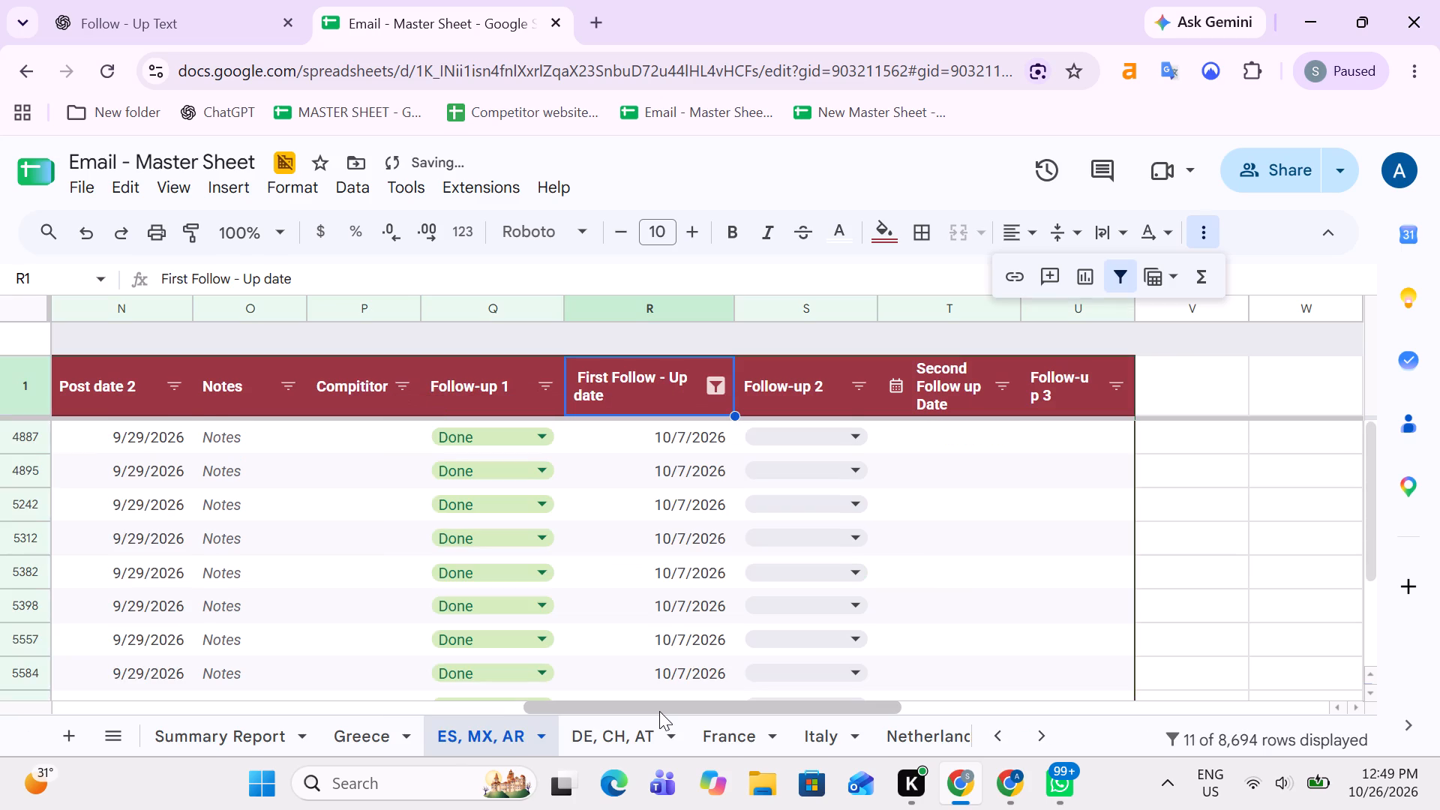
Copy the website neoland.es from the Websites column of the first filtered row, 4887.
key("Up")
key("Down")
key("Up")
key("Down")
key("Left")
key("Left")
key("Left")
key("Left")
key("Left")
key("Left")
key("Left")
key("Left")
key("Left")
key("Left")
key("Left")
key("Left")
key("Left")
key("Left")
key("Left")
key("Left")
key("Left")
key("Left")
key("Left")
key("Left")
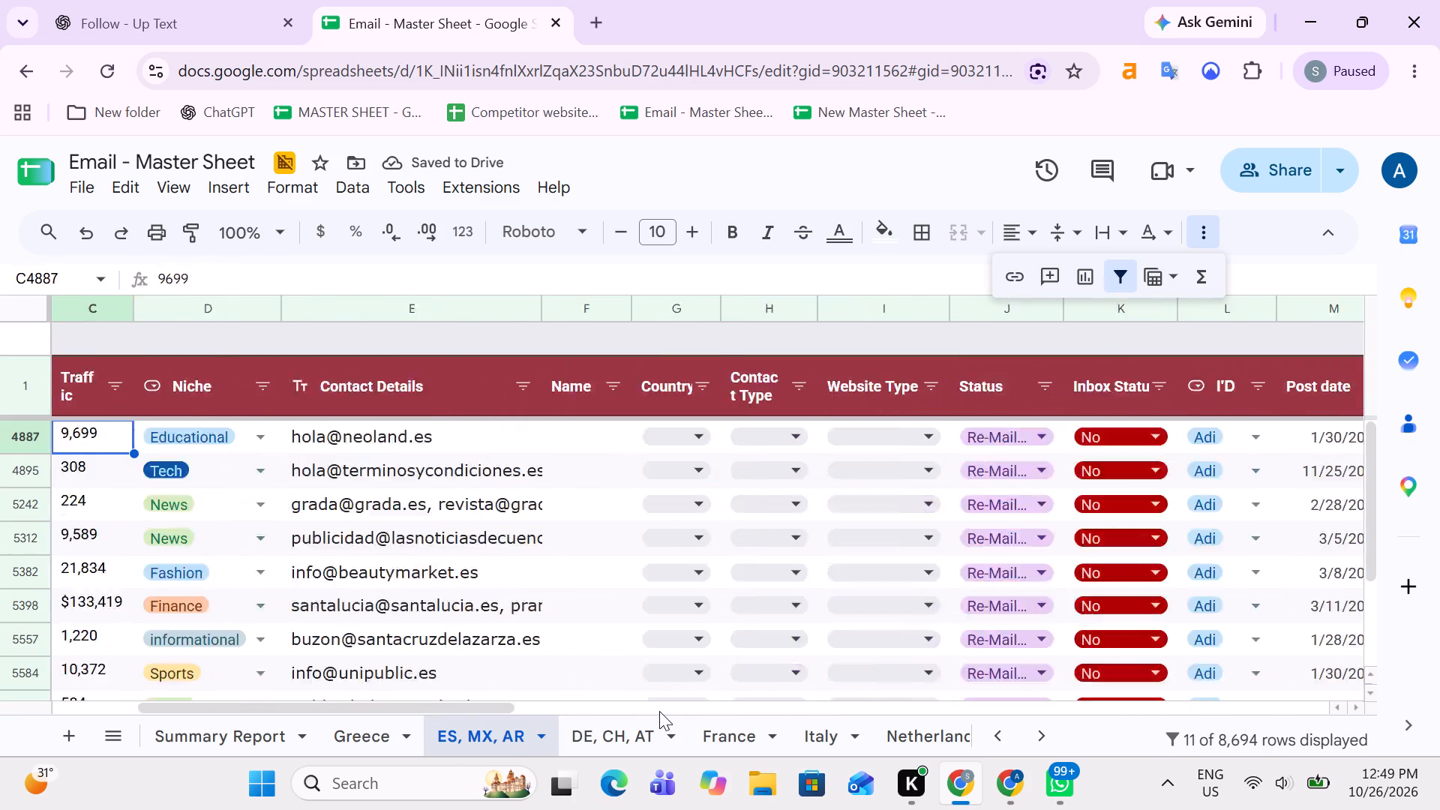
key("Up")
key("Down")
key("ctrl+c")
key("Up")
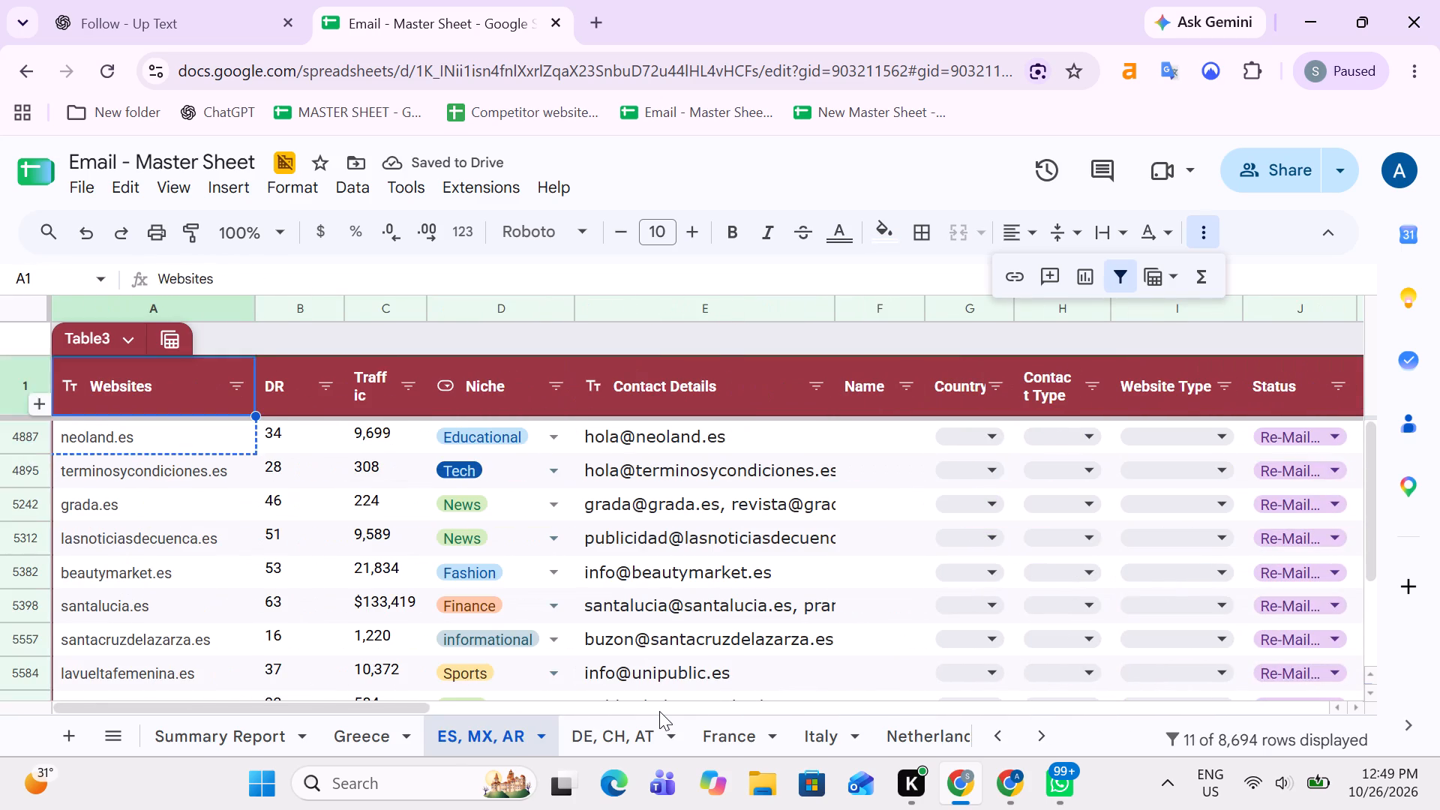
key("Down")
key("Right")
key("Left")
key("ctrl+c")
key("alt+Tab")
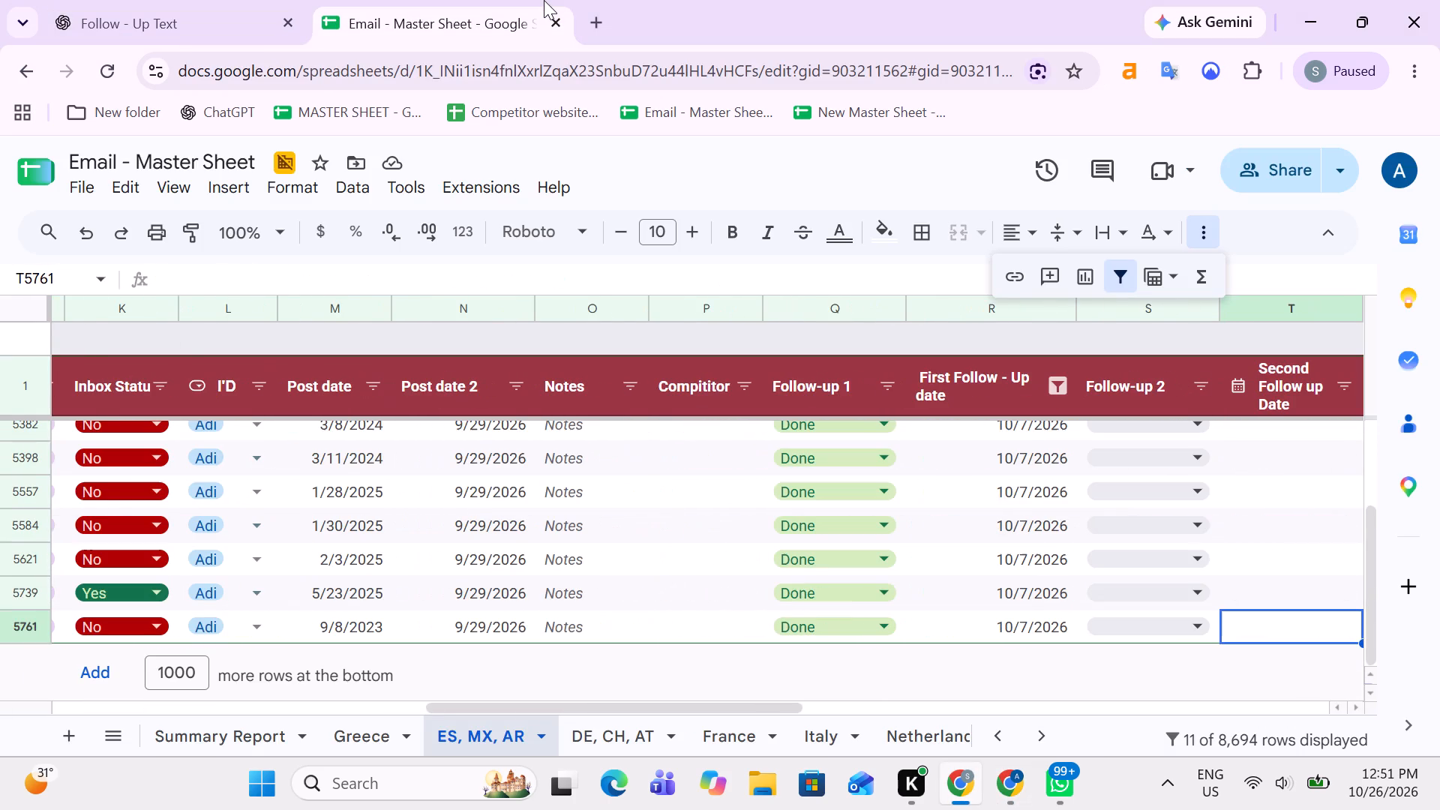
Mark Follow-up 2 as Done in row 5761 and enter 10/26/2026 as its Second Follow up Date.
key("Left")
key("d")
key("Down")
key("Return")
key("Right")
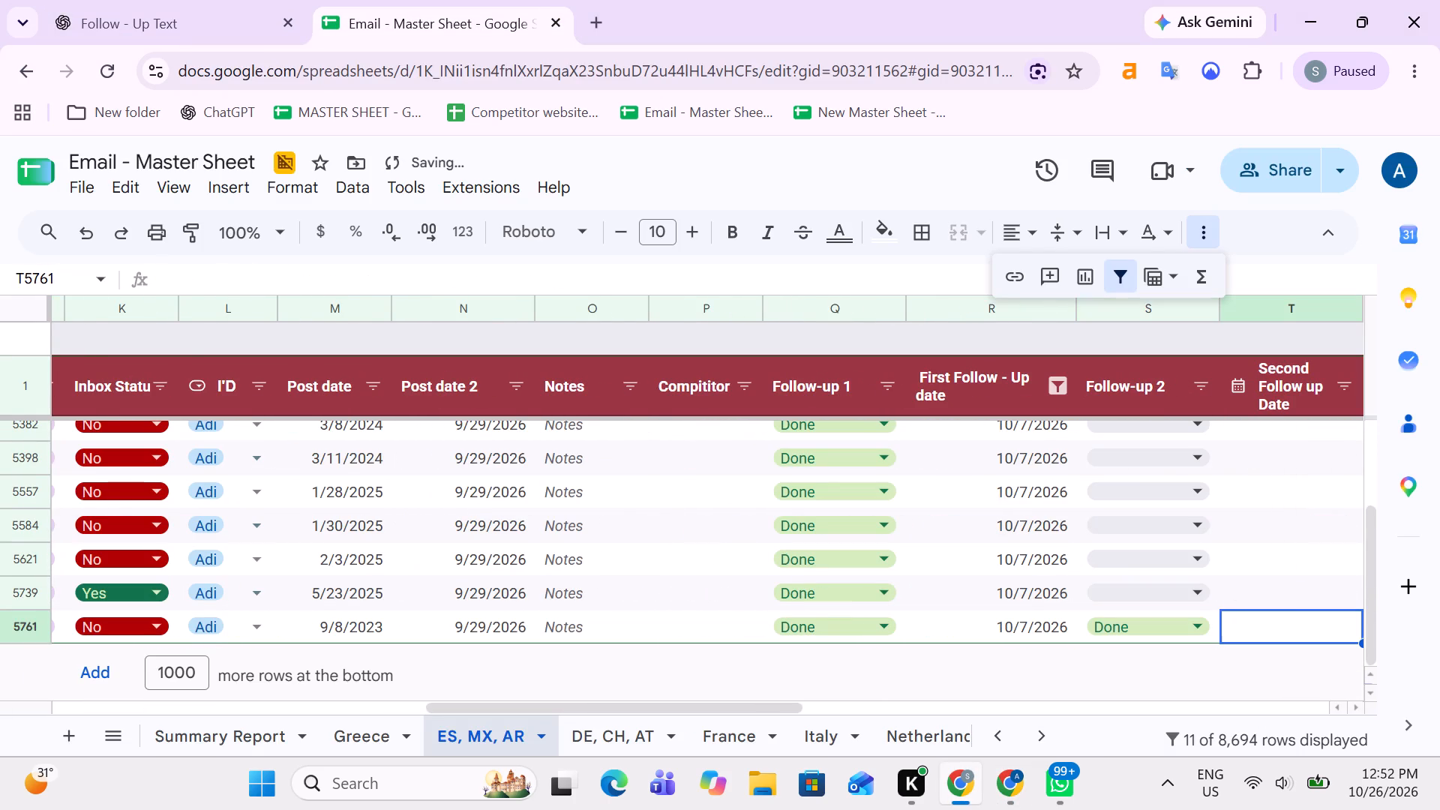
key("ctrl+semicolon")
Copy row 5761's Follow-up 2 Done status and second follow-up date into all the filtered rows above it, excluding the header.
key("Left")
key("shift+Right")
key("ctrl+c")
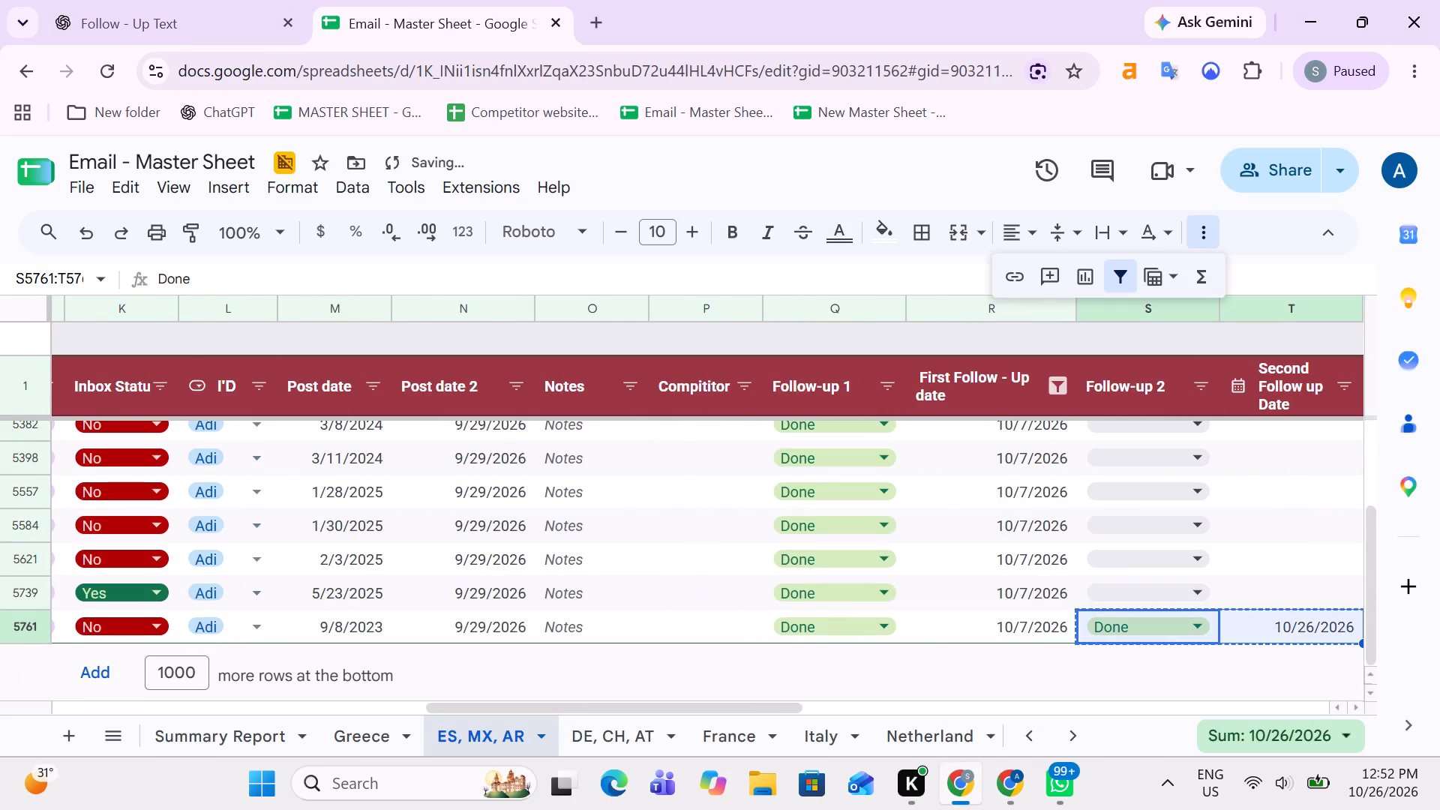
key("ctrl+shift+Up")
key("shift+Down")
key("shift+Down")
key("shift+Up")
key("ctrl+v")
key("Down")
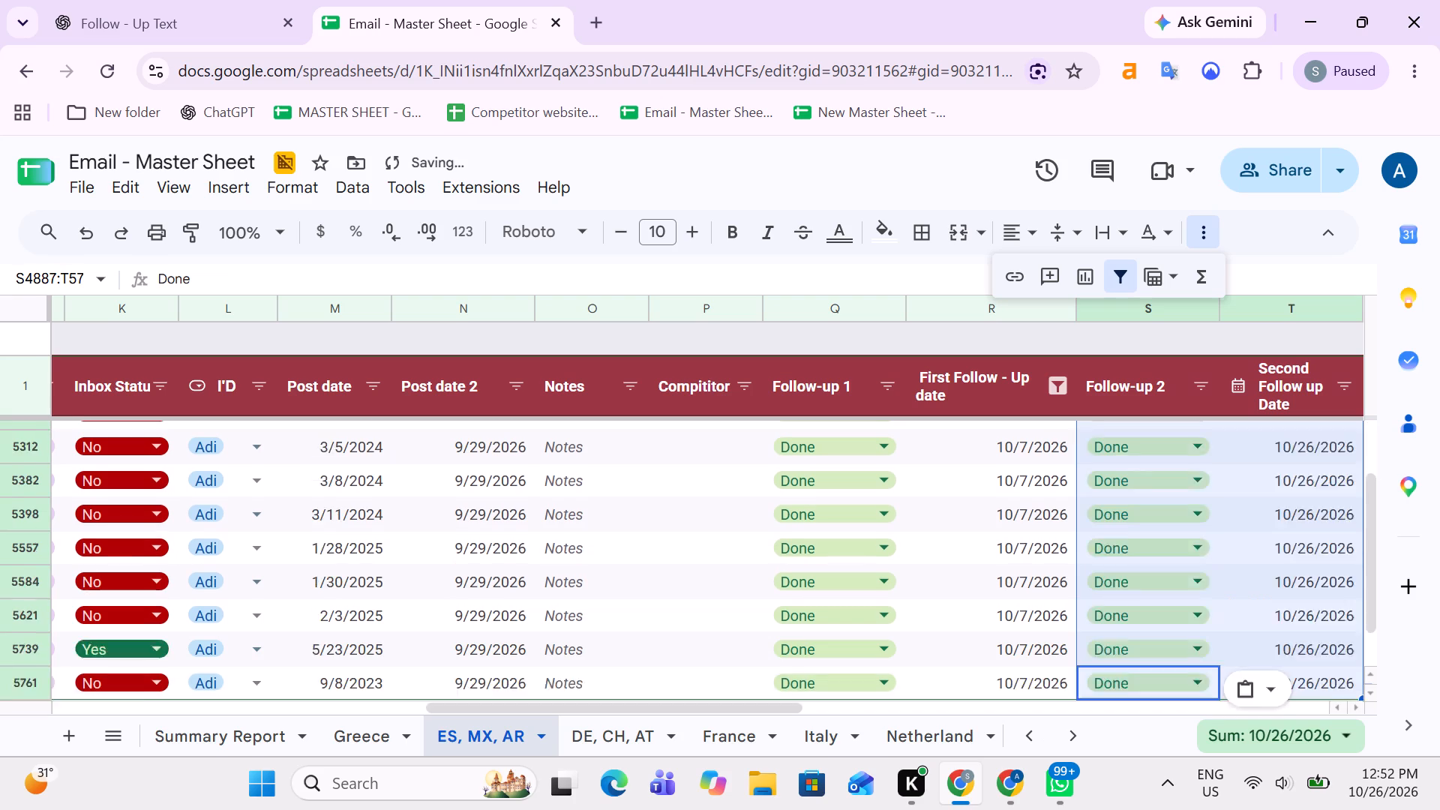
Clear the Follow-up 2 status and Second Follow up Date in row 5739.
key("Down")
key("Up")
key("shift+Right")
key("BackSpace")
Change the Follow-up 1 status in row 5739 to the reply-received option.
key("Left")
key("Left")
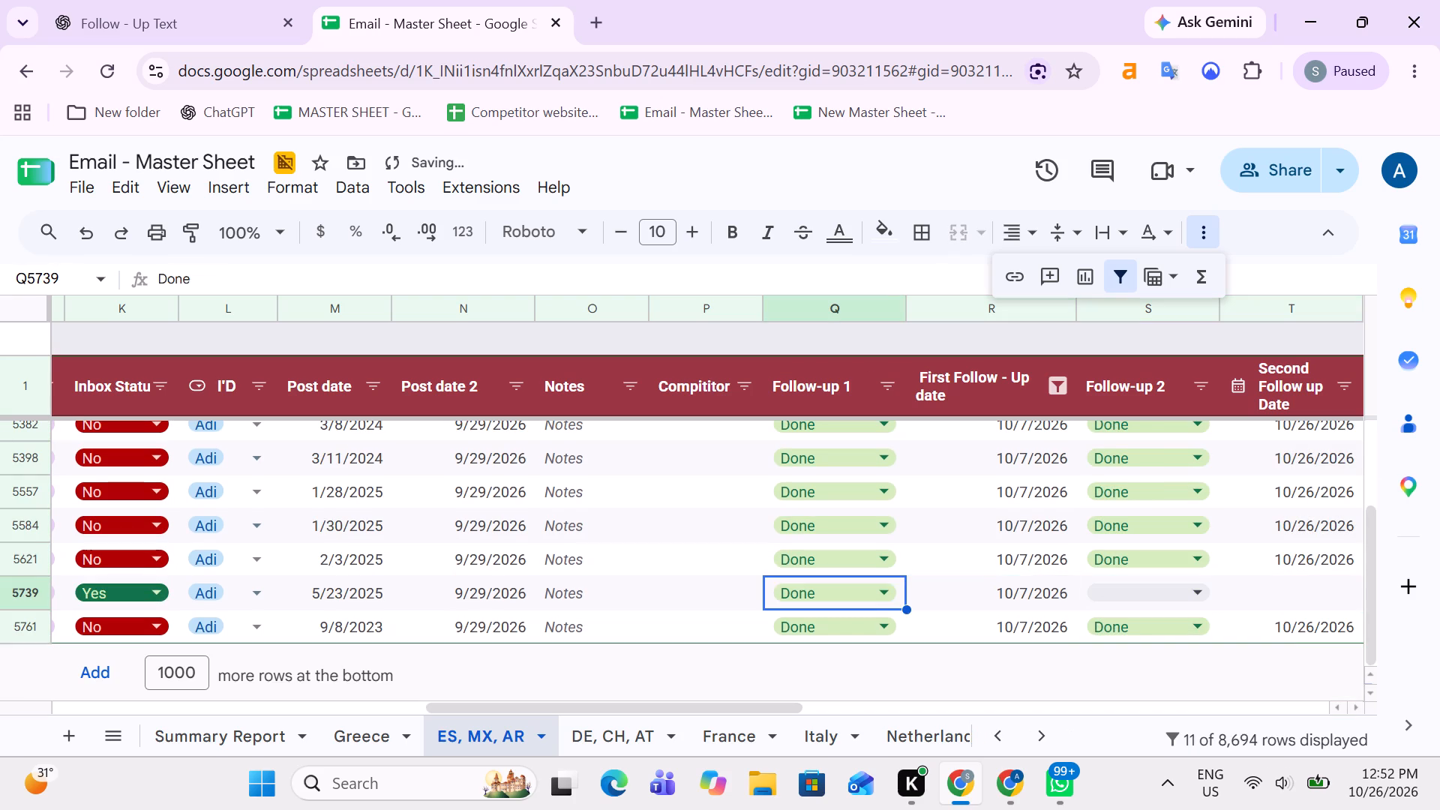
key("Right")
key("Left")
Change Follow-up 1 for etcetera.com.mx in row 5739 to the reply received status.
key("r")
key("Down")
key("Return")
Look along row 5739 from its follow-up columns back to the website entry, and save the sheet.
key("Up")
key("Right")
key("Right")
key("Right")
key("Right")
key("Right")
key("Right")
key("Right")
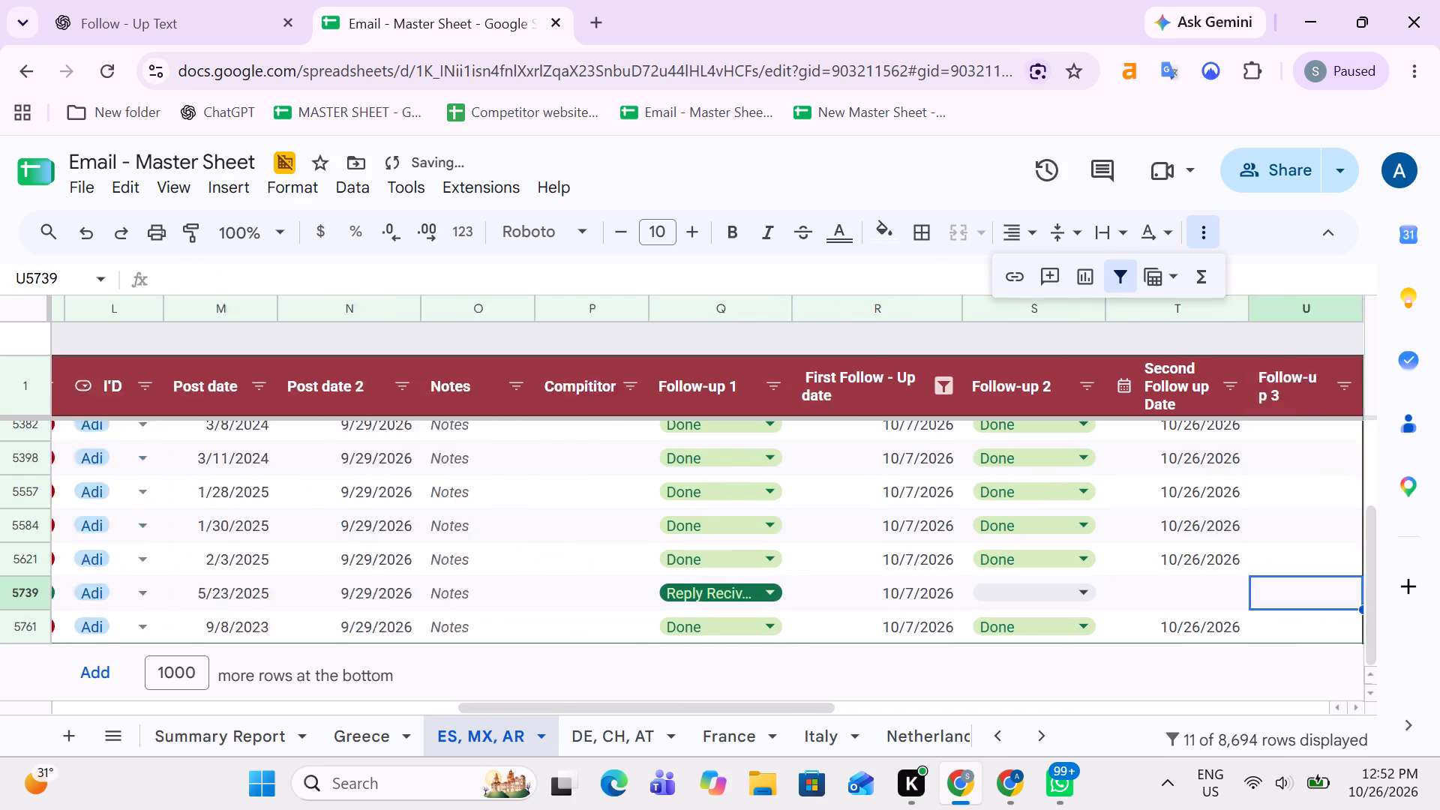
key("Left")
key("Left")
key("Left")
key("Left")
key("Left")
key("Left")
key("Left")
key("Left")
key("Left")
key("Left")
key("Left")
key("Left")
key("Left")
key("Left")
key("Left")
key("Left")
key("Left")
key("Left")
key("Left")
key("Left")
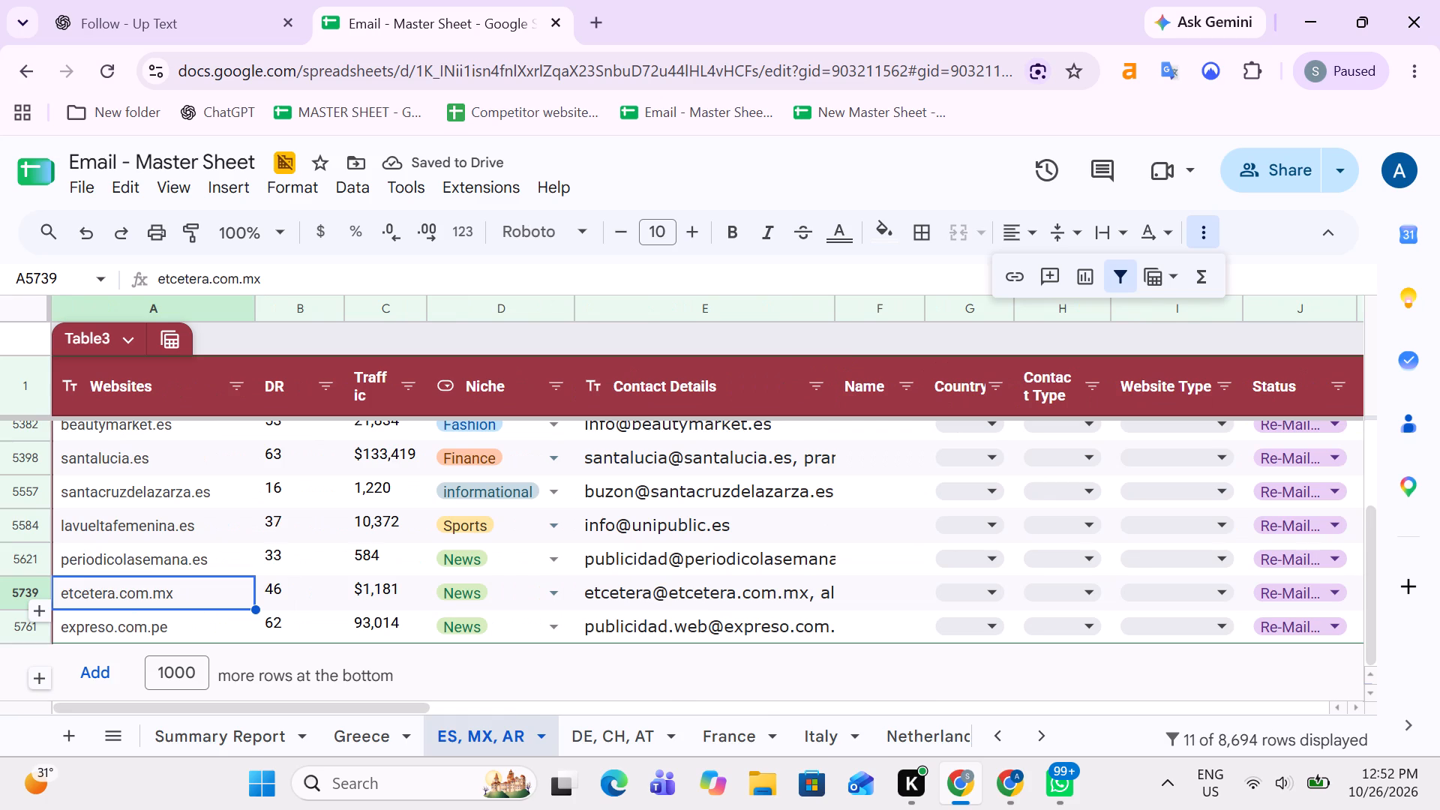
key("ctrl+s")
key("ctrl+s")
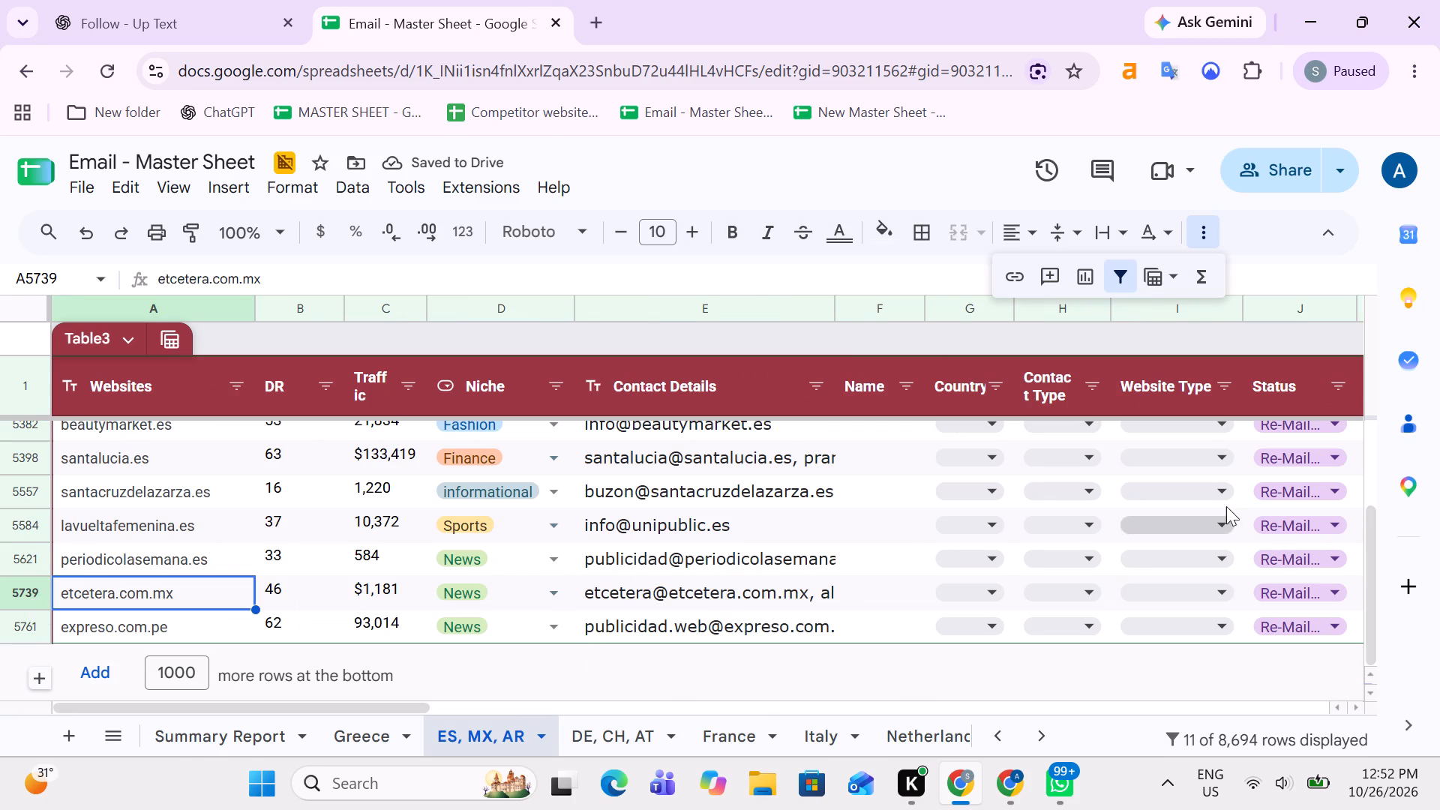
Switch to the DE, CH, AT sheet and look along the faces.ch row from Contact Details through the following columns.
left_click(604, 739)
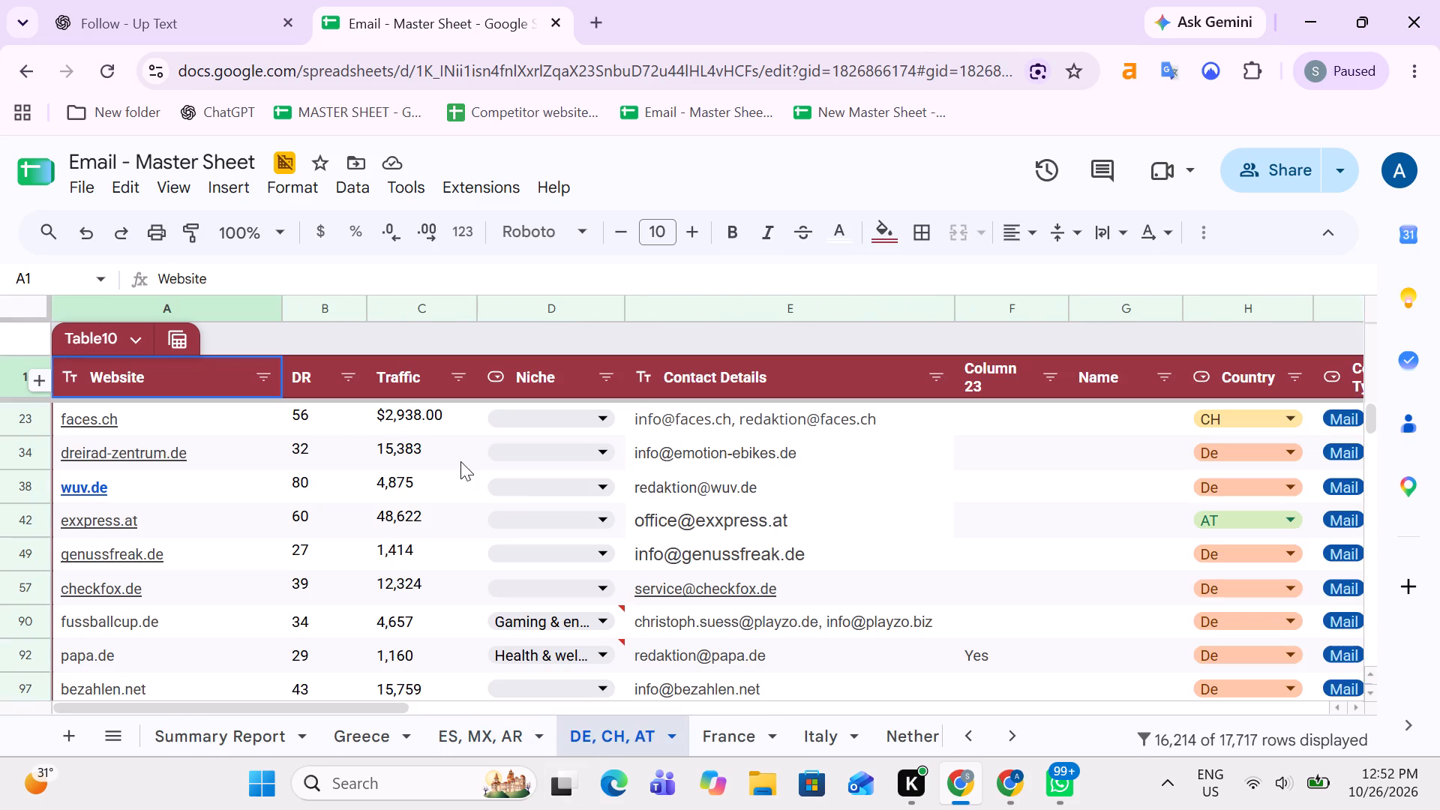
left_click(867, 432)
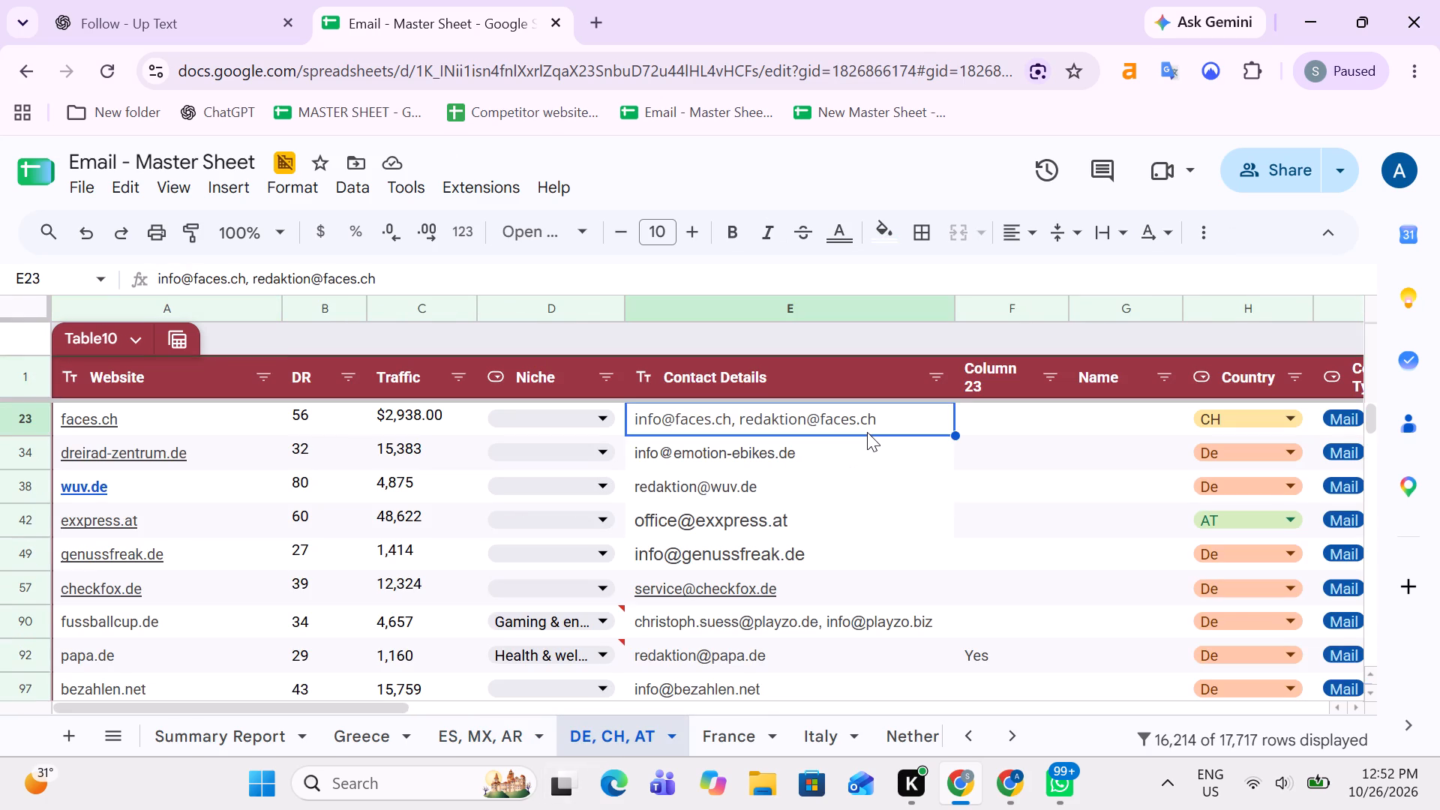
key("Up")
key("Up")
key("Down")
key("Right")
key("Right")
key("Right")
key("Right")
key("Right")
key("Right")
key("Right")
key("Right")
key("Right")
key("Right")
key("Right")
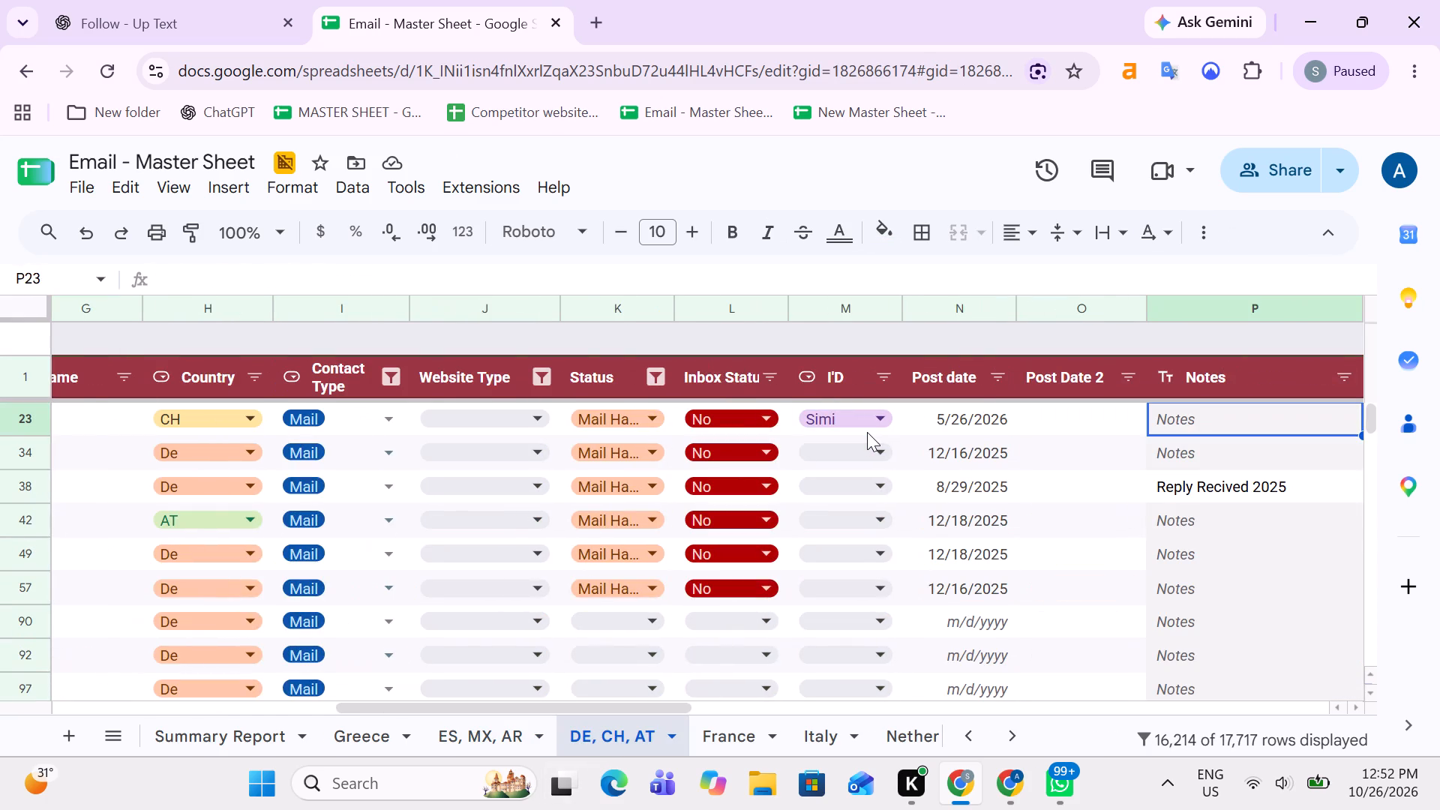
Look through the Post Date 2 and Notes columns of the filtered DE, CH, AT rows, down to row 111 and back to row 23.
key("Left")
key("Right")
key("Right")
key("Left")
key("Left")
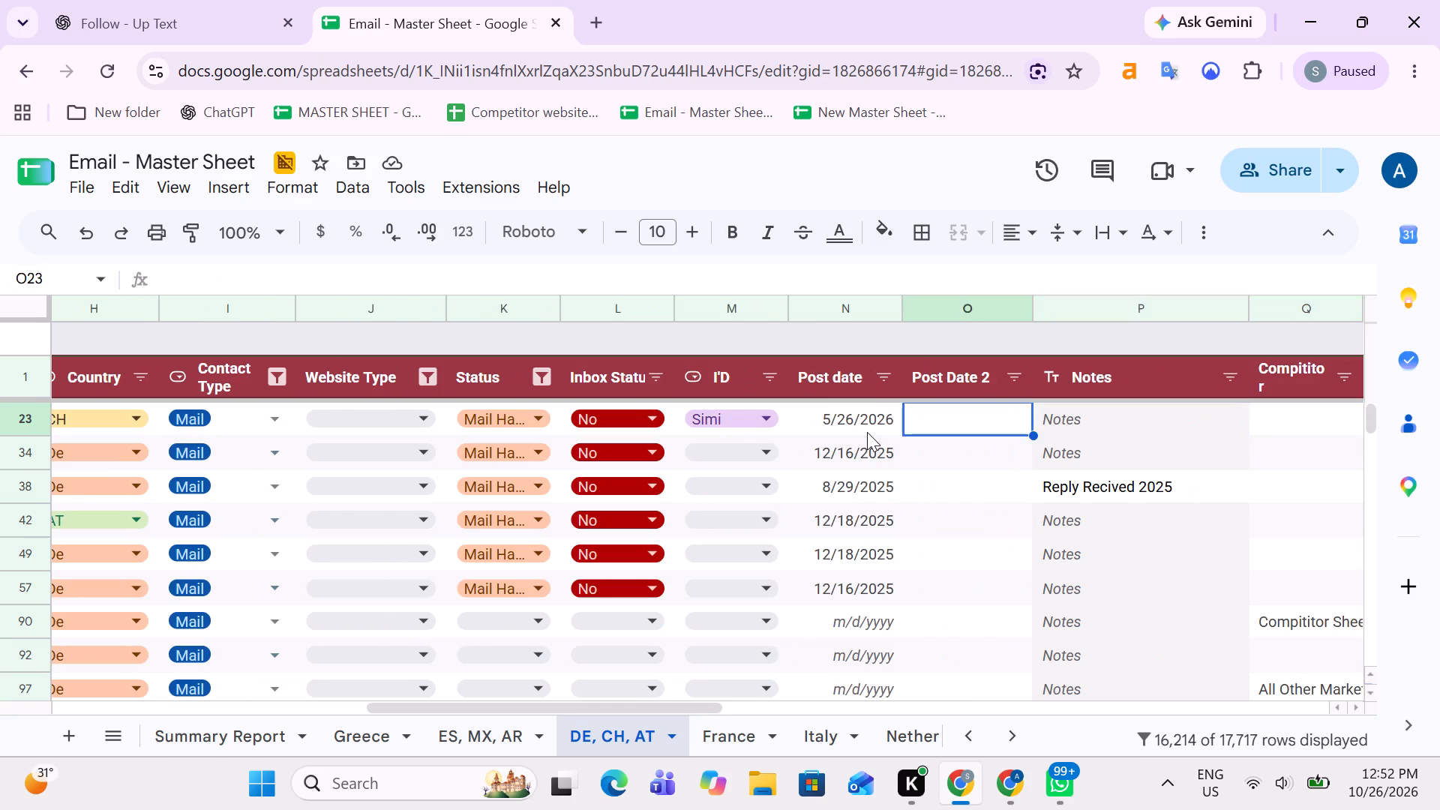
key("Right")
key("Right")
key("Left")
key("Down")
key("Down")
key("Down")
key("Down")
key("Down")
key("Down")
key("Down")
key("Down")
key("Down")
key("Down")
key("Down")
key("Down")
key("Down")
key("Down")
key("Down")
key("Down")
key("Down")
key("Down")
key("Down")
key("Down")
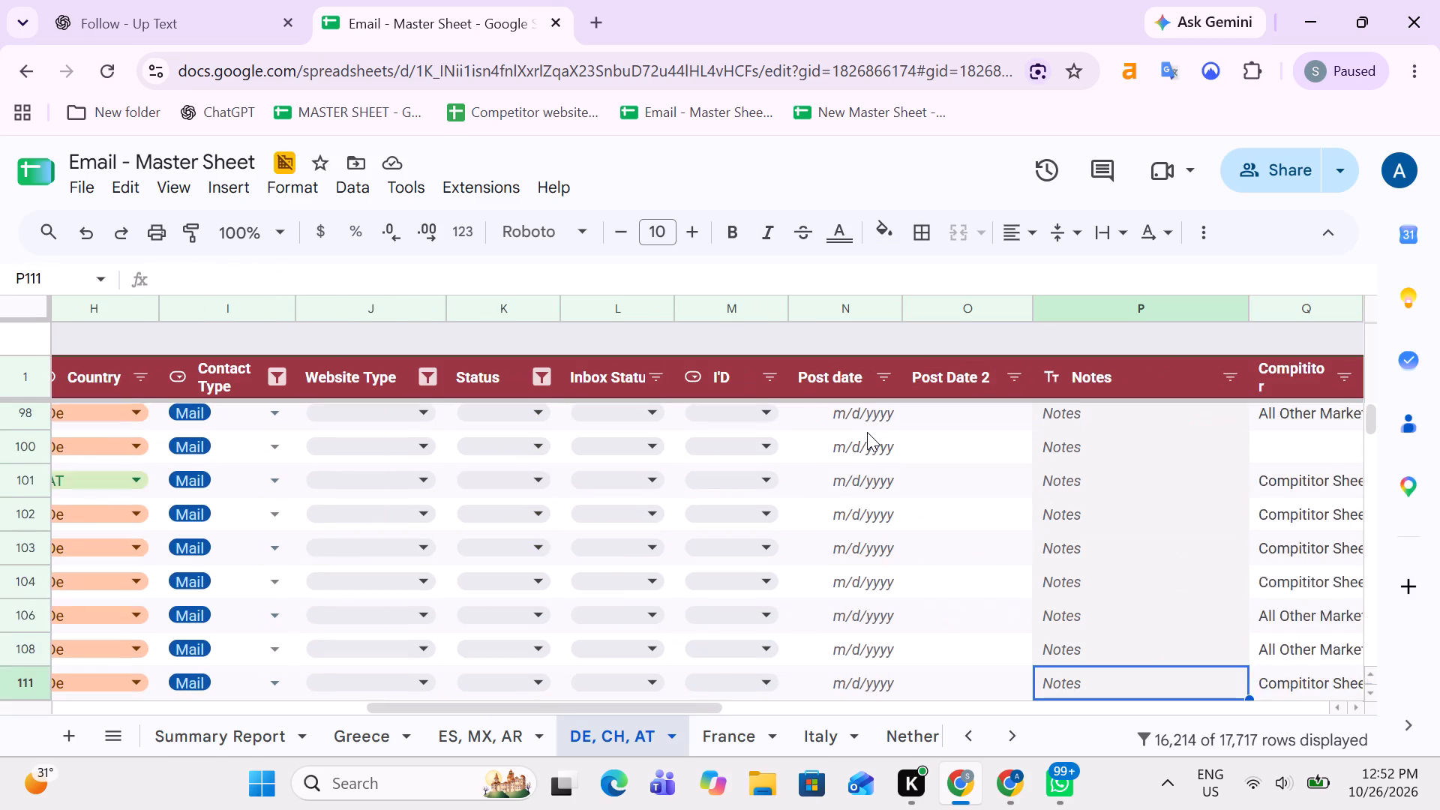
key("ctrl+Up")
key("Up")
key("Up")
key("Up")
key("Up")
key("Up")
key("Up")
key("Up")
key("Up")
key("Up")
key("Up")
key("Up")
key("Up")
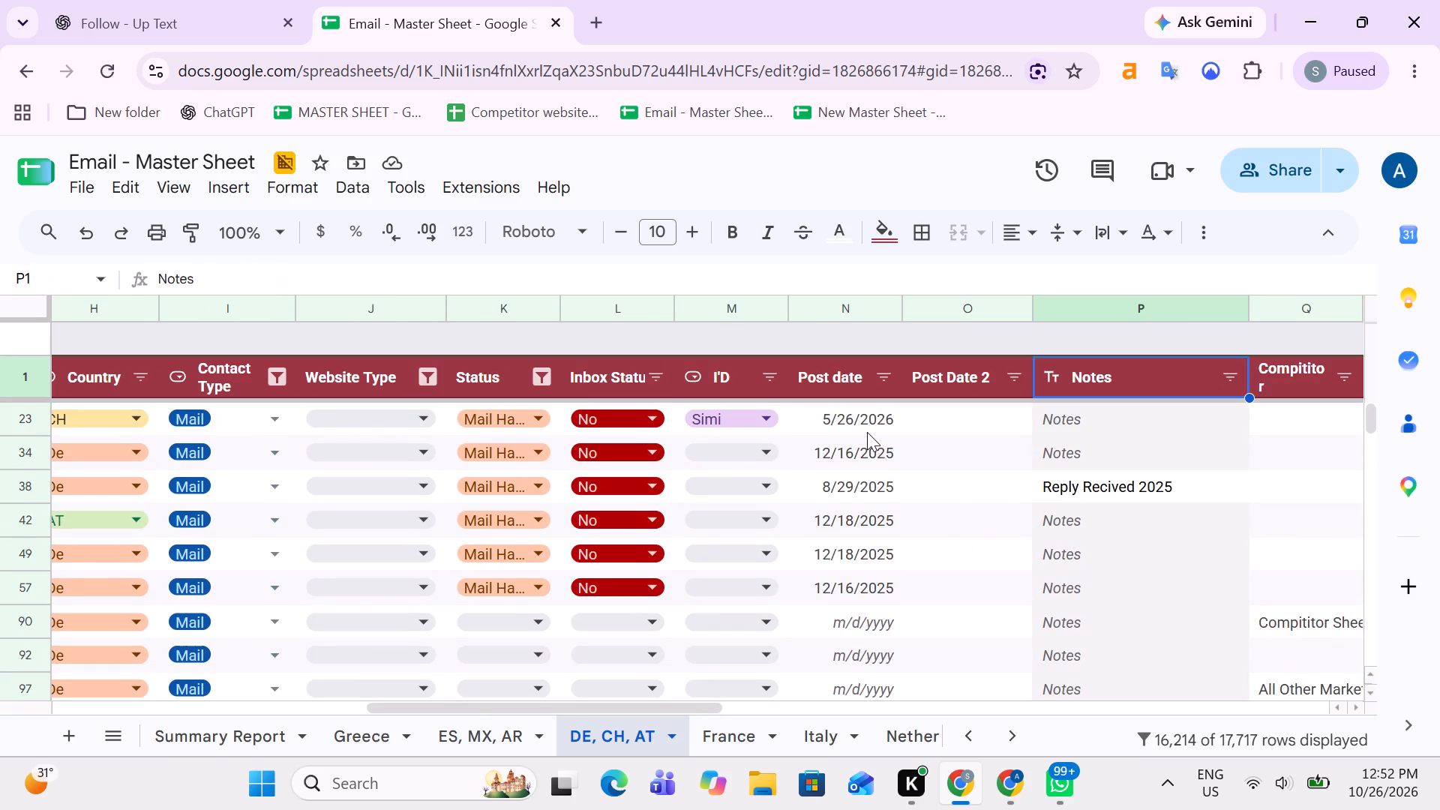
key("Down")
key("Up")
key("Down")
Look back along the faces.ch row to its website entry and check the contact details of dreirad-zentrum.de in row 34.
key("Left")
key("Left")
key("Left")
key("Left")
key("Left")
key("Left")
key("Left")
key("Left")
key("Left")
key("Left")
key("Left")
key("Left")
key("Left")
key("Left")
key("Left")
key("Left")
key("Left")
key("Left")
key("Left")
key("Left")
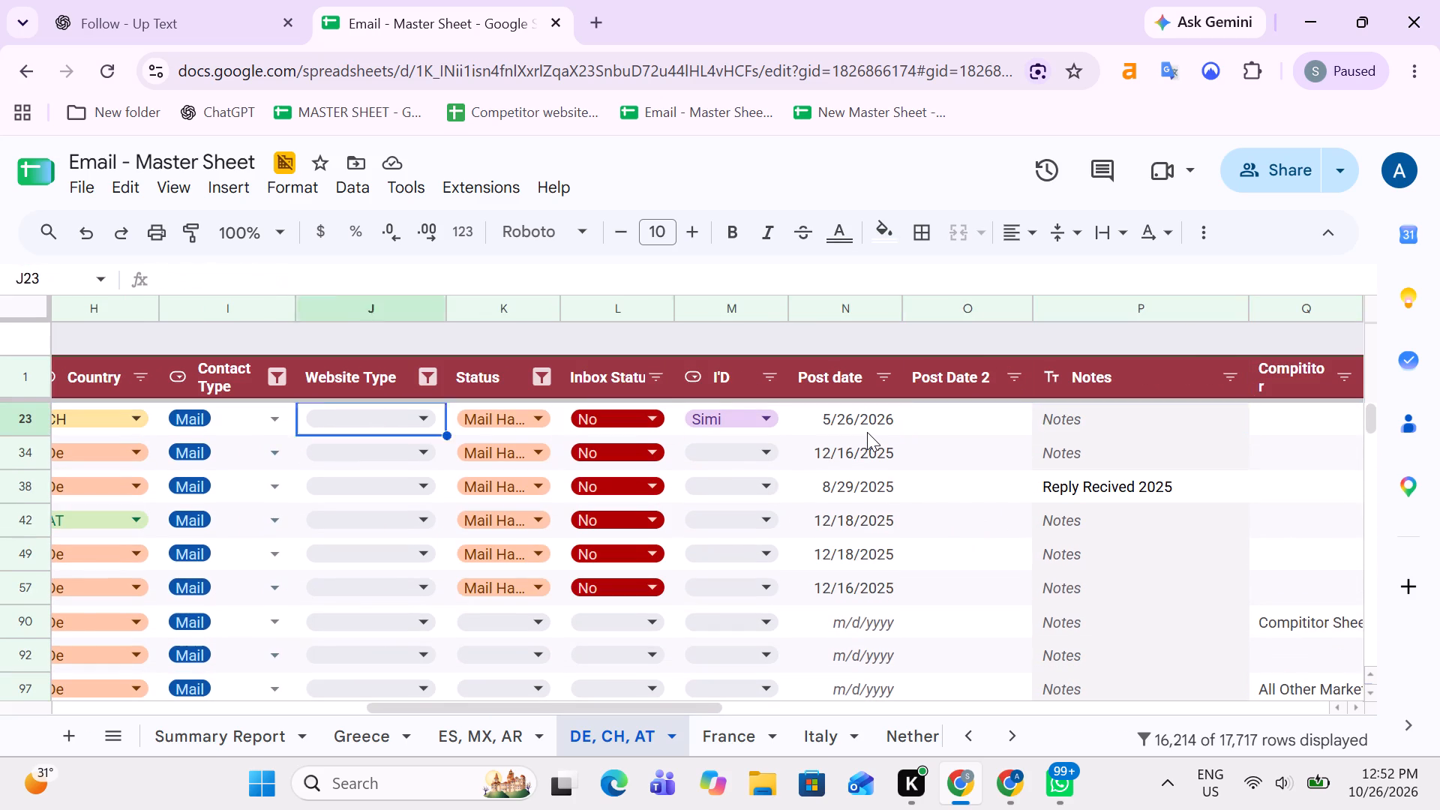
key("Down")
key("Right")
key("Right")
key("Right")
key("Right")
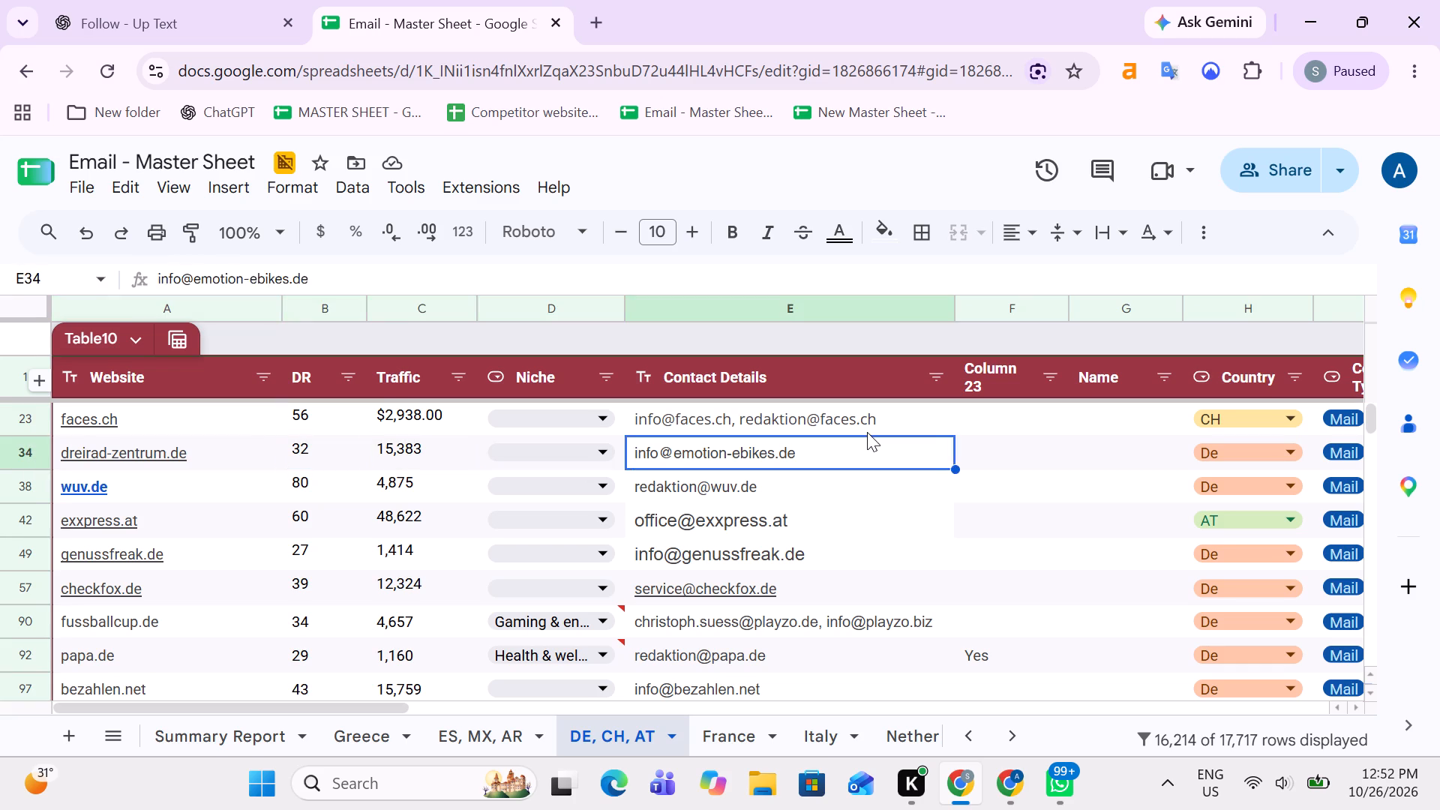
key("Right")
key("Left")
key("Up")
key("Right")
key("Left")
key("Down")
key("Right")
Look along the wuv.de row 38 from Contact Details to the Post Date 2 and Notes columns and back.
key("Down")
key("Left")
key("Right")
key("Right")
key("Right")
key("Right")
key("Right")
key("Right")
key("Right")
key("Right")
key("Right")
key("Right")
key("Right")
key("Left")
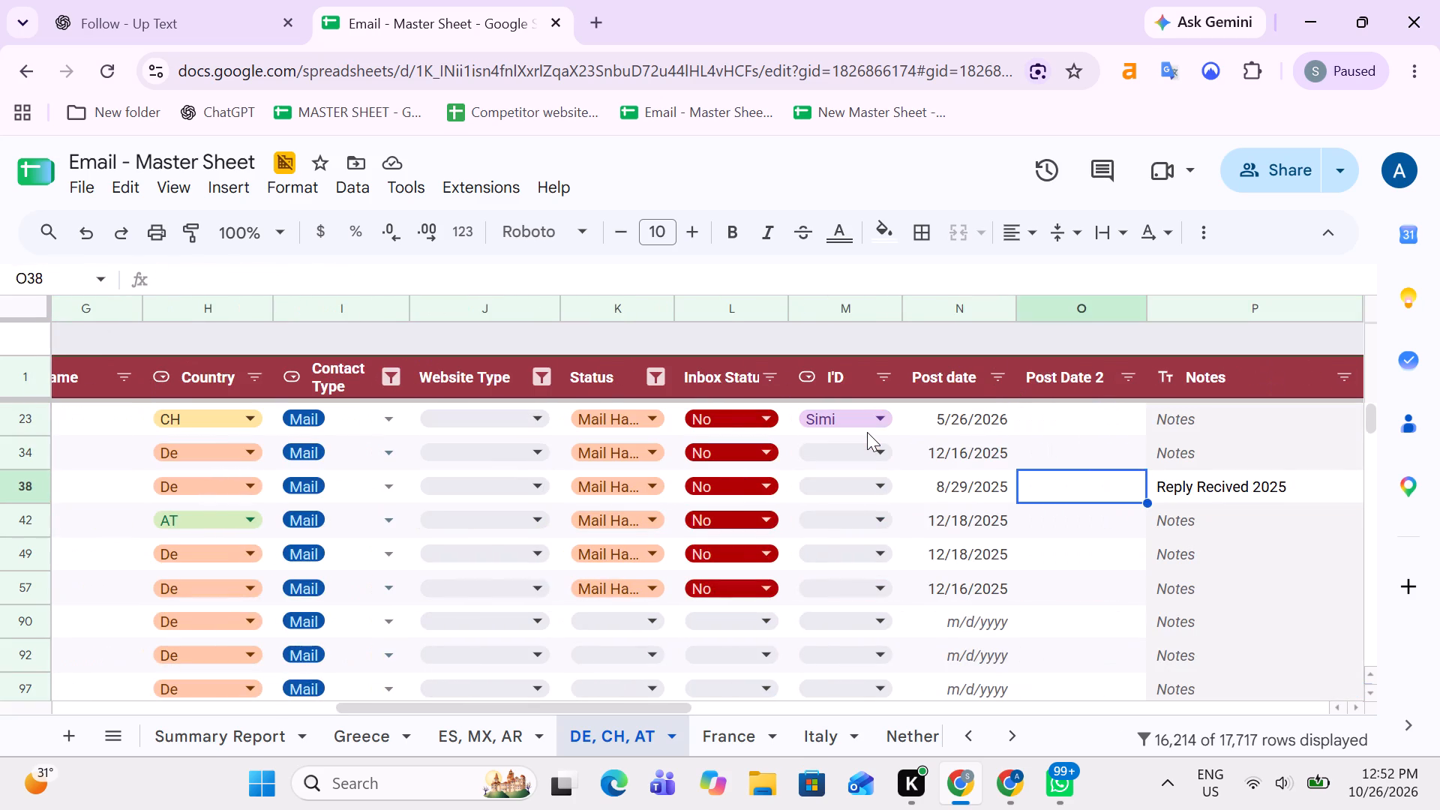
key("Left")
key("Left")
key("Left")
key("Left")
key("Left")
key("Left")
key("Left")
key("Left")
key("Left")
key("Left")
key("Left")
key("Left")
key("Left")
key("Left")
key("Left")
key("Left")
key("Left")
key("Left")
key("Left")
key("Left")
key("Left")
key("Right")
key("Right")
key("Right")
key("Right")
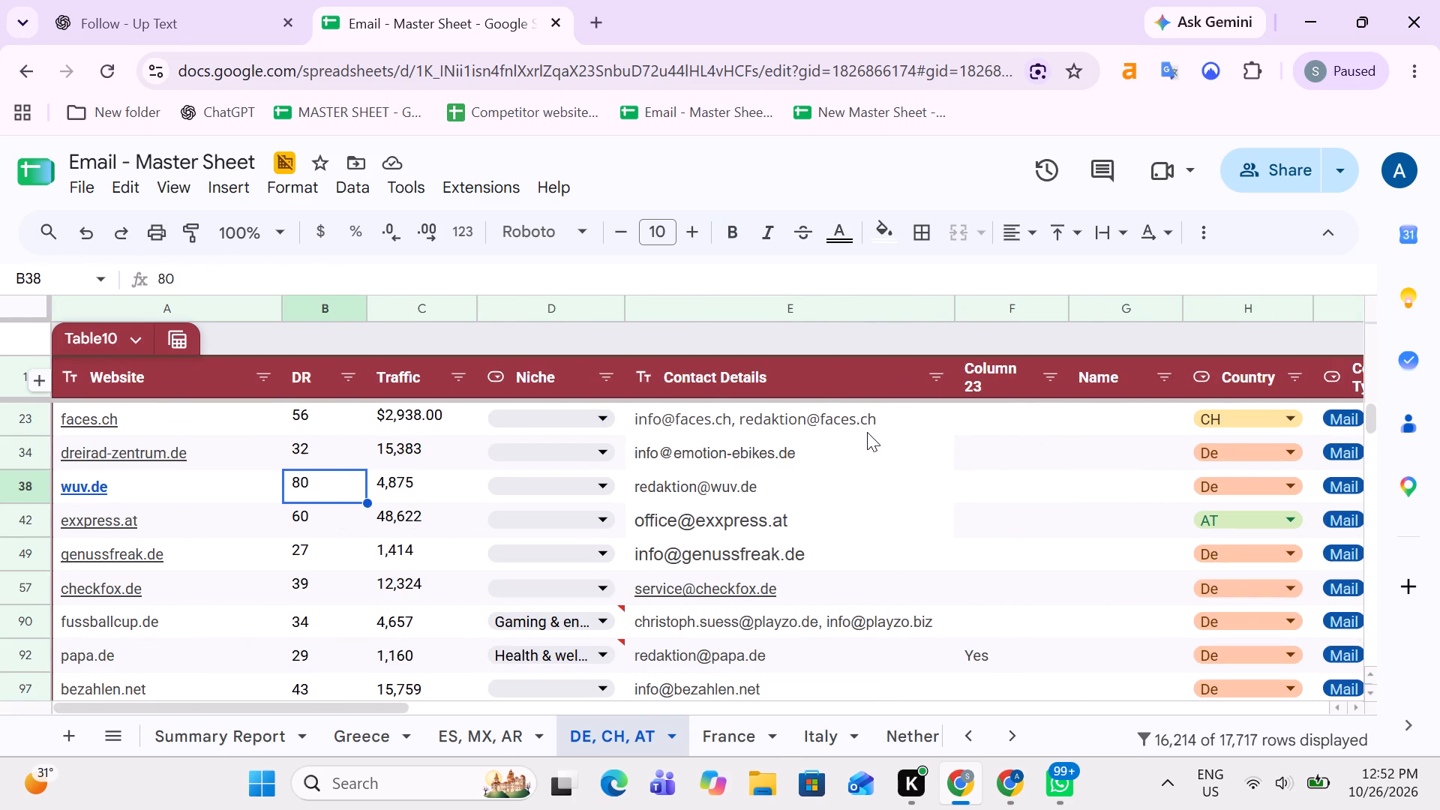
key("Right")
key("Left")
Copy the faces.ch website entry from row 23 of the DE, CH, AT sheet.
key("Up")
key("Up")
key("Up")
key("Up")
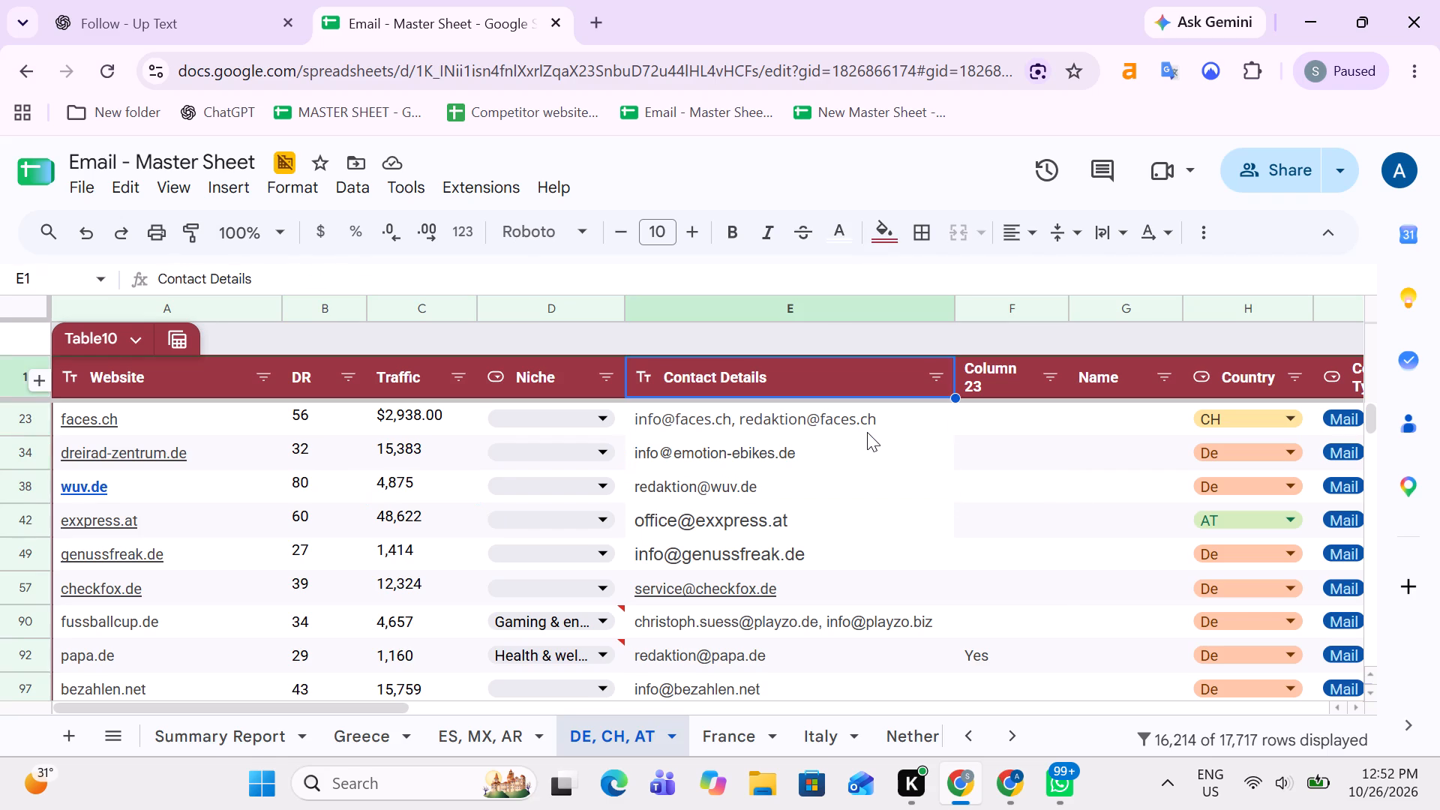
key("Down")
key("Left")
key("Left")
key("Left")
key("Left")
key("Left")
key("Left")
key("Left")
key("Left")
key("Left")
key("Left")
key("Left")
key("ctrl+c")
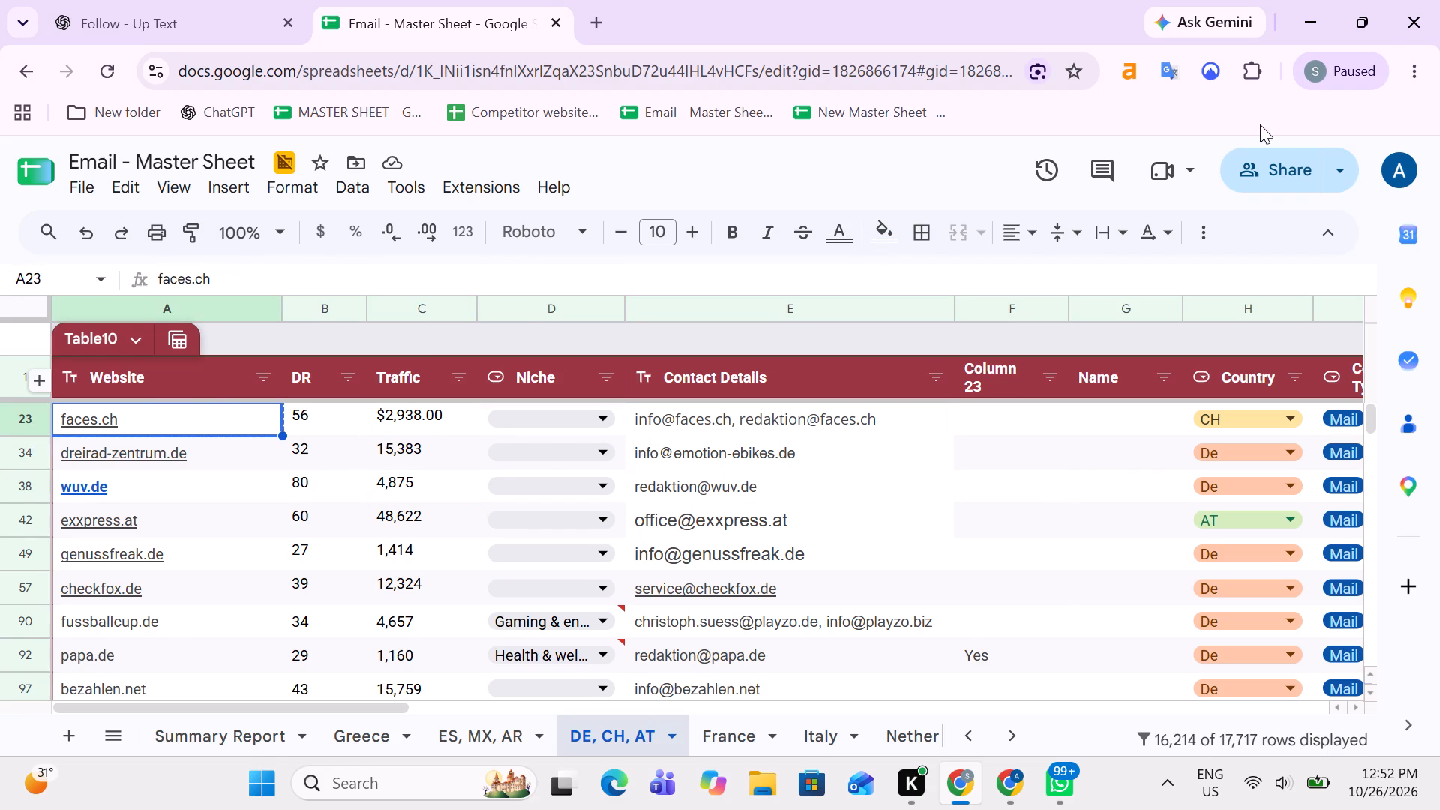
Switch to the Gmail window and close the expreso.com.pe conversation tab.
key("alt+Tab")
key("alt+Tab")
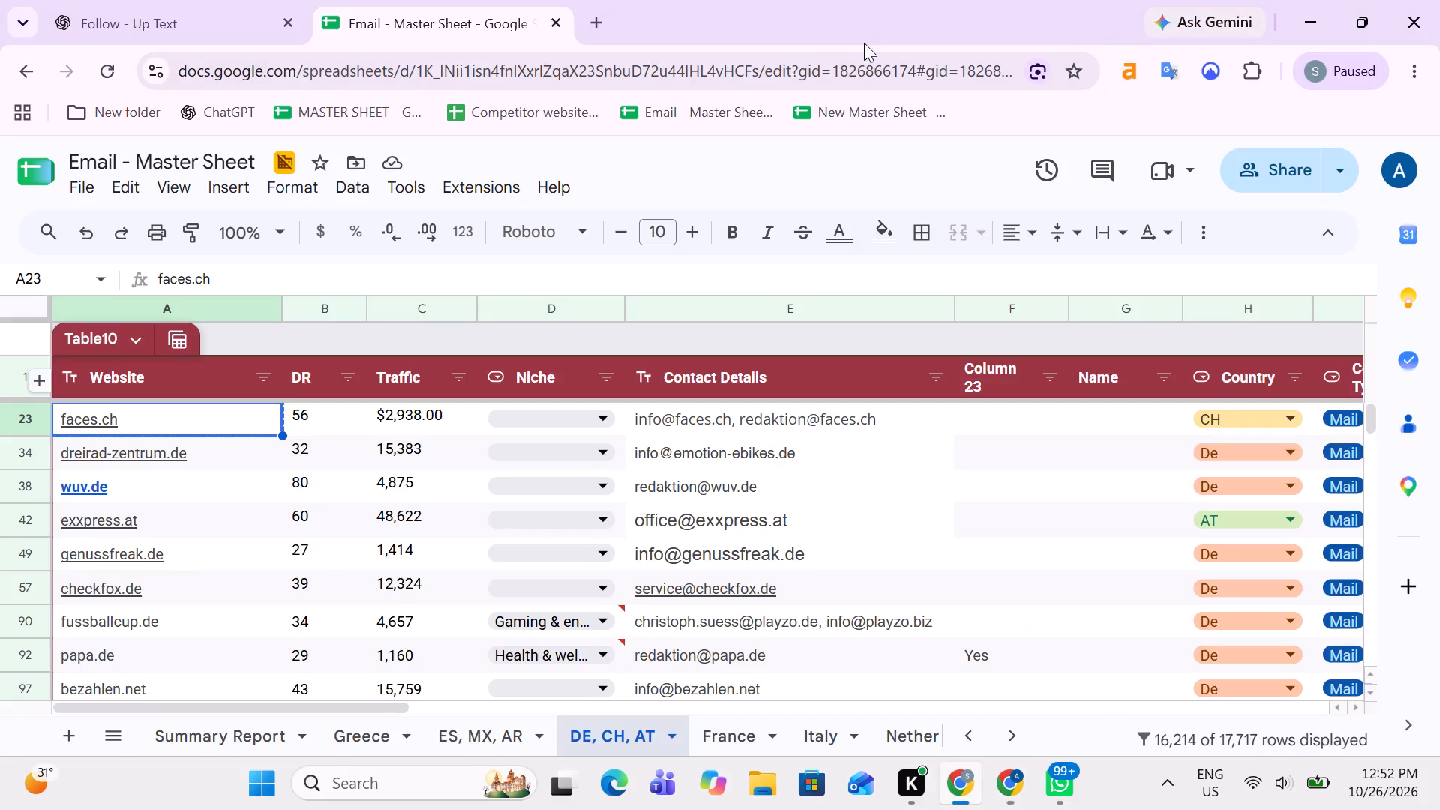
key("alt+Tab")
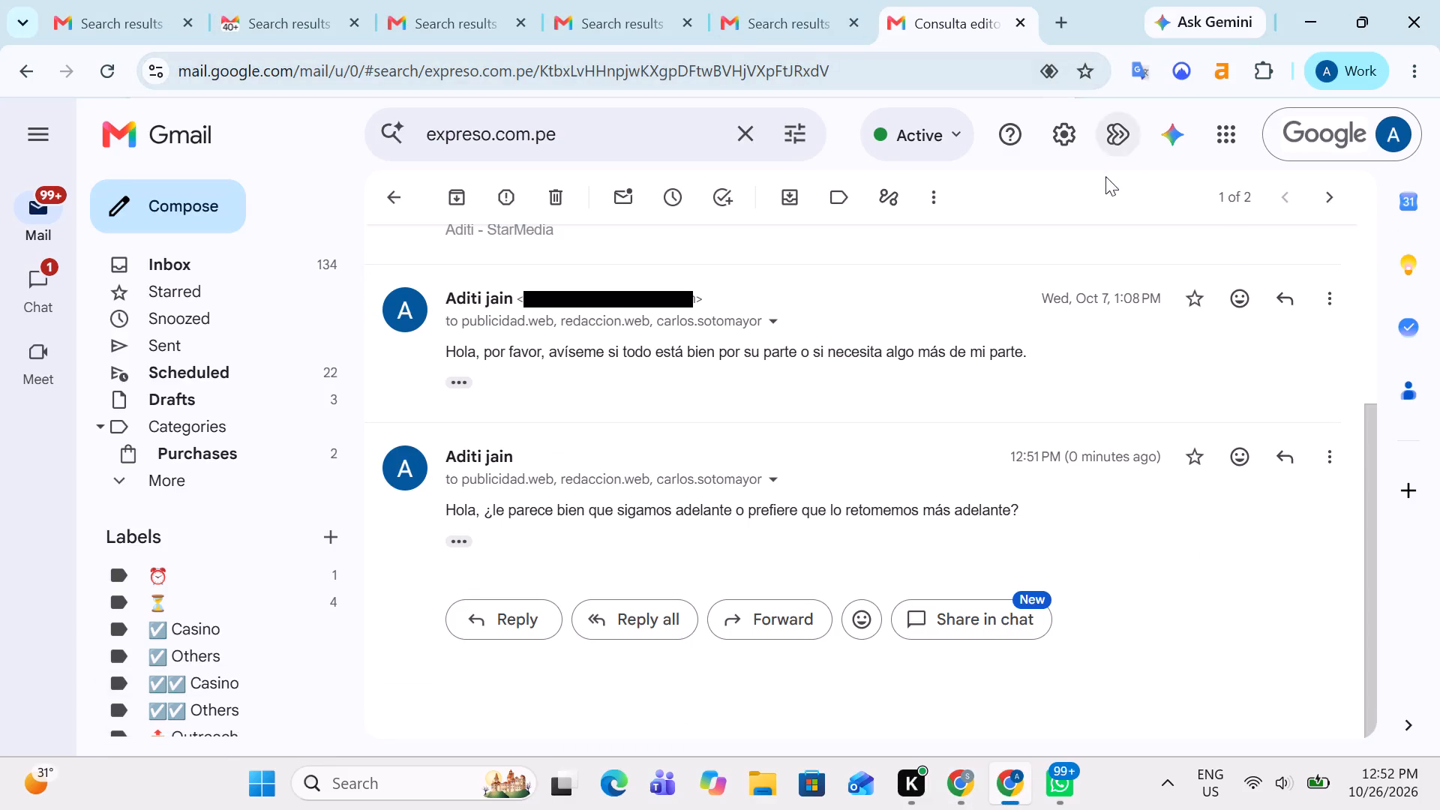
left_click(1024, 33)
left_click(1019, 20)
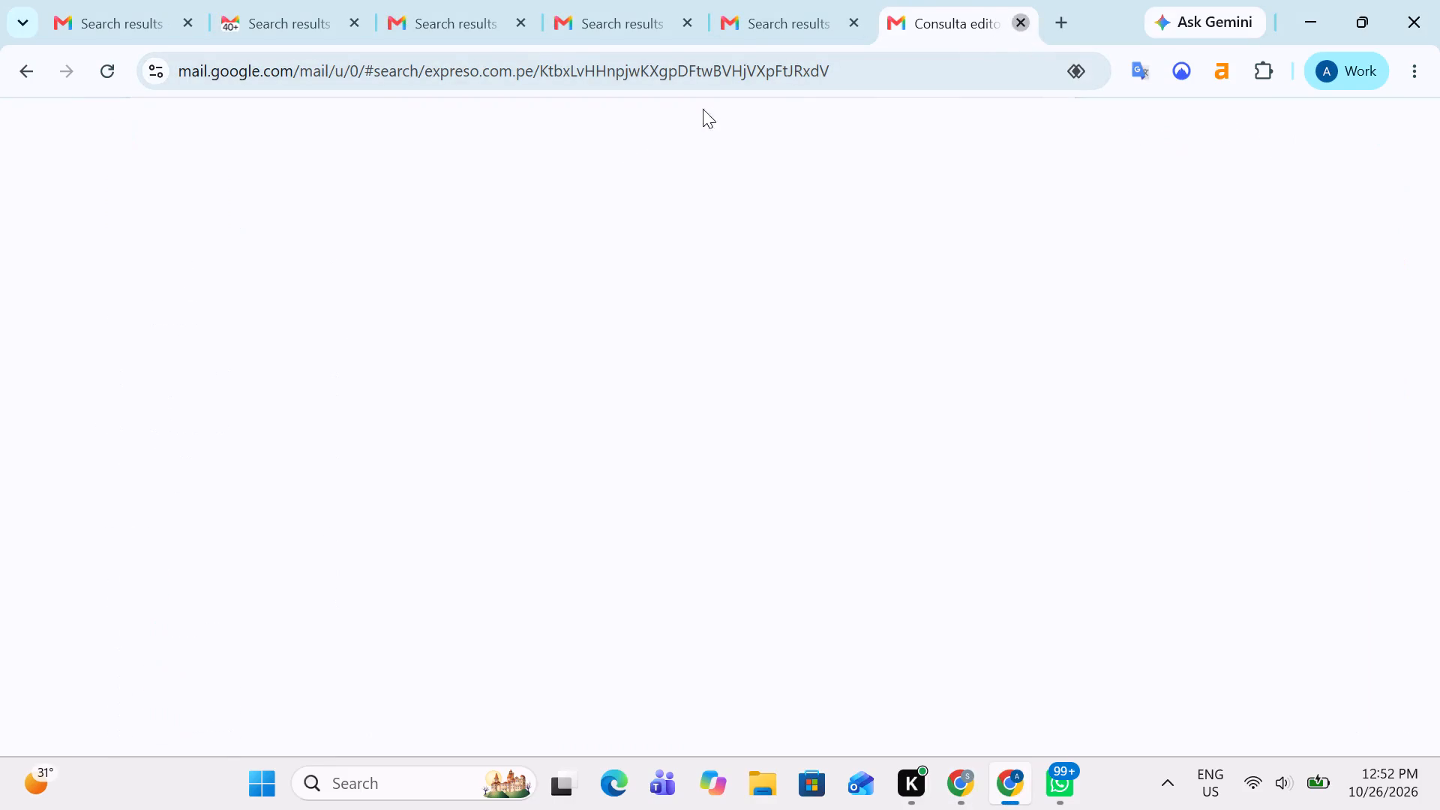
Return to the Email - Master Sheet window and open the copied faces.ch address in a new tab.
key("alt+Tab")
left_click(631, 22)
left_click(580, 18)
key("ctrl+v")
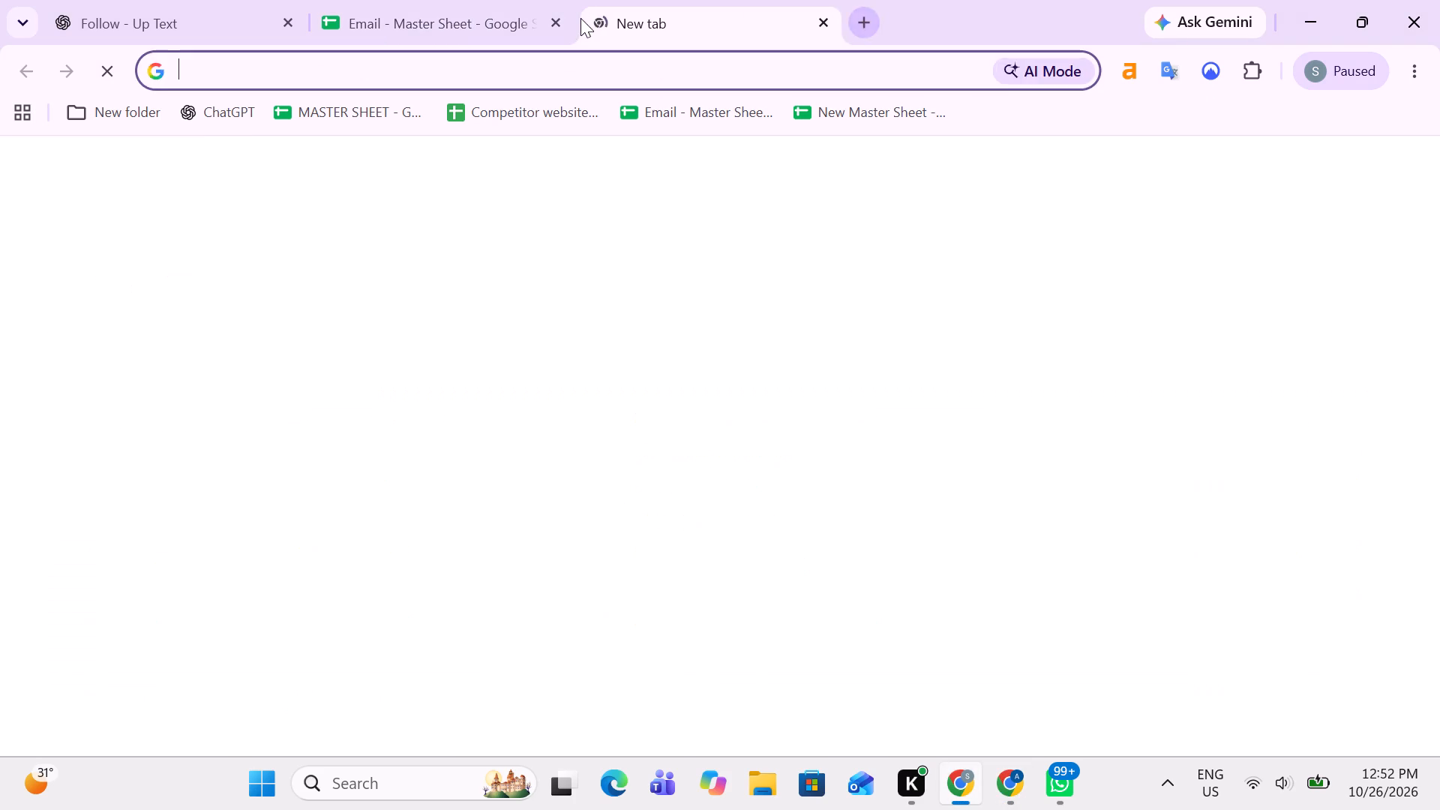
key("Return")
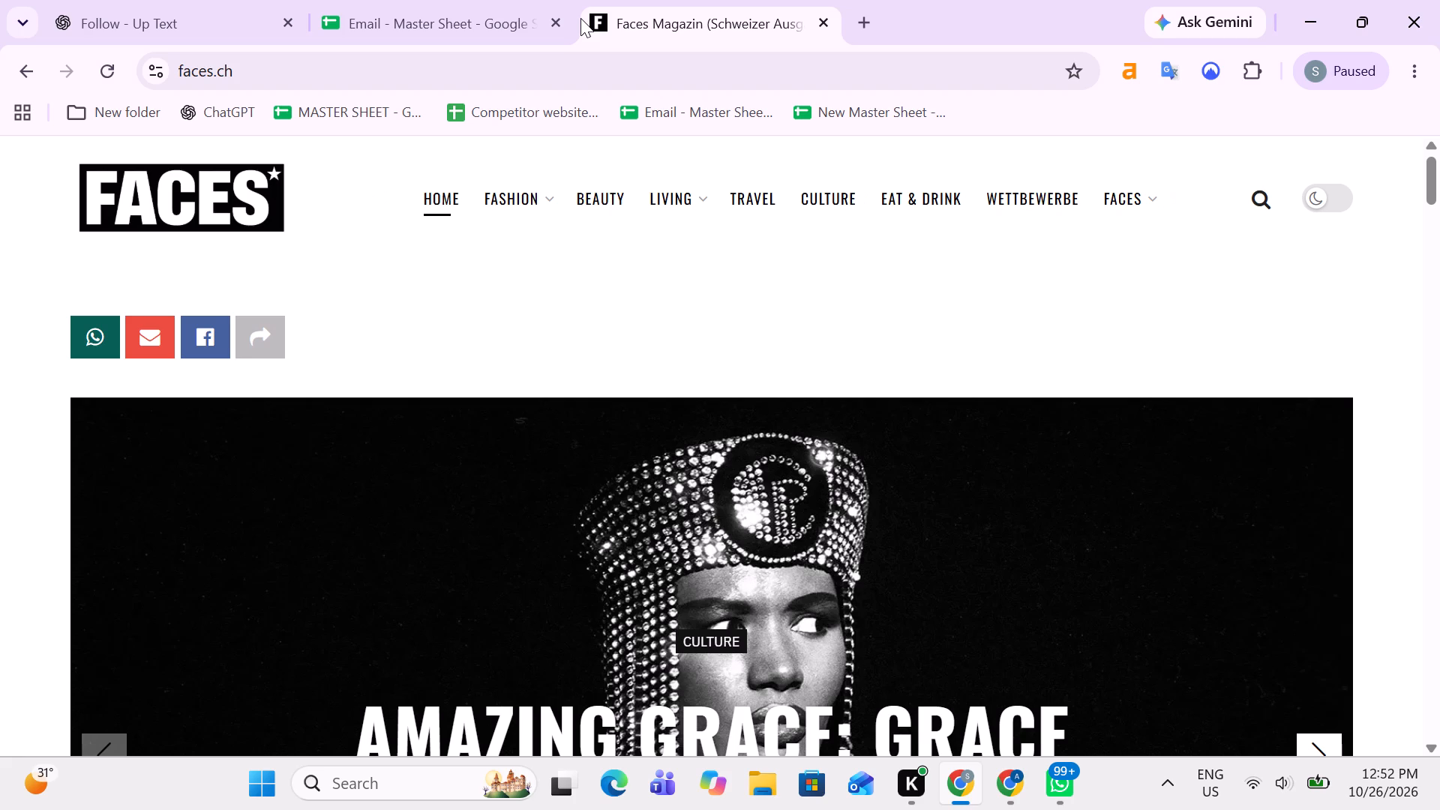
Look down the faces.ch homepage through its articles toward the page footer.
left_click_drag(1437, 187, 1439, 526)
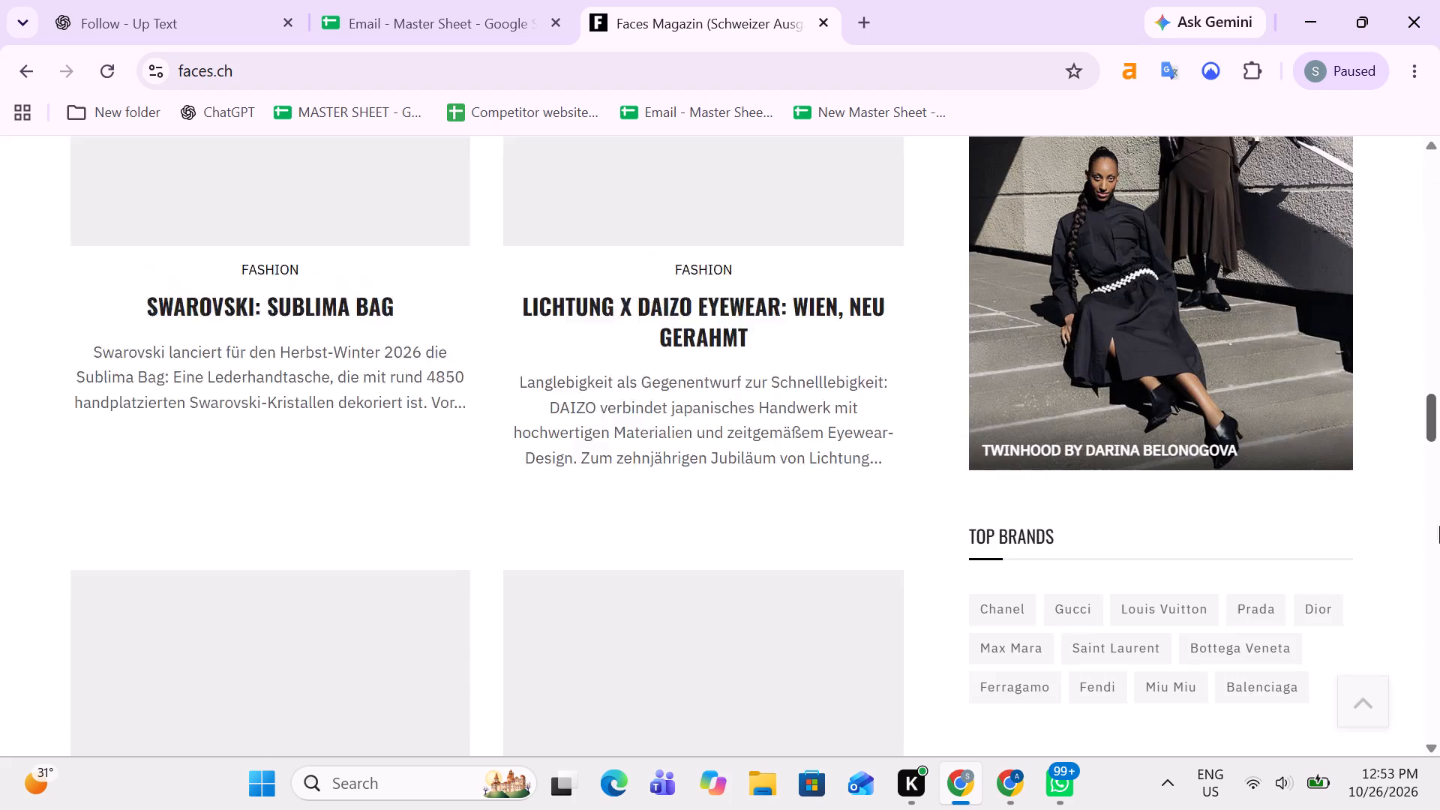
left_click_drag(1439, 526, 1439, 664)
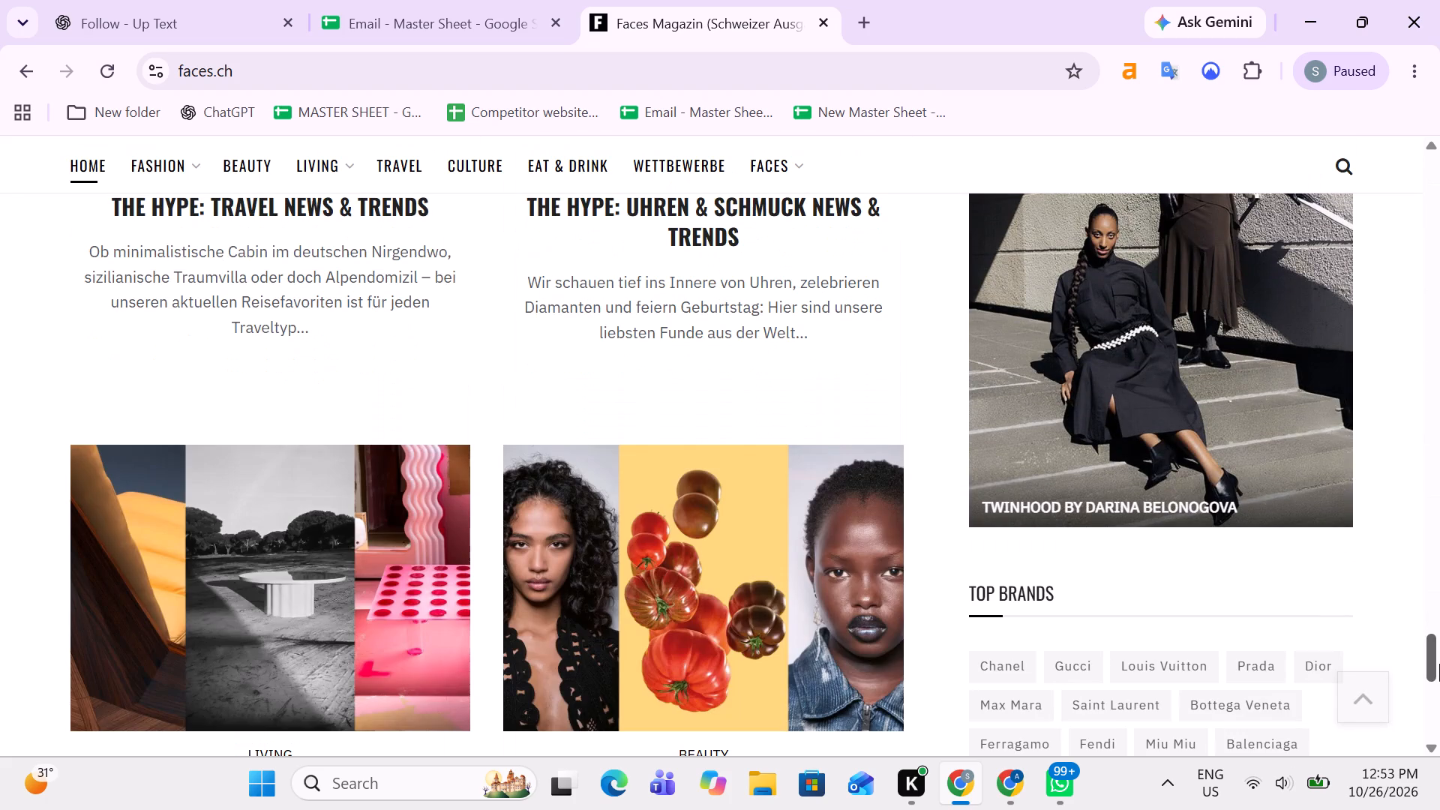
Open the Impressum page of the faces.ch website from its footer.
scroll(1439, 599, "down", 12)
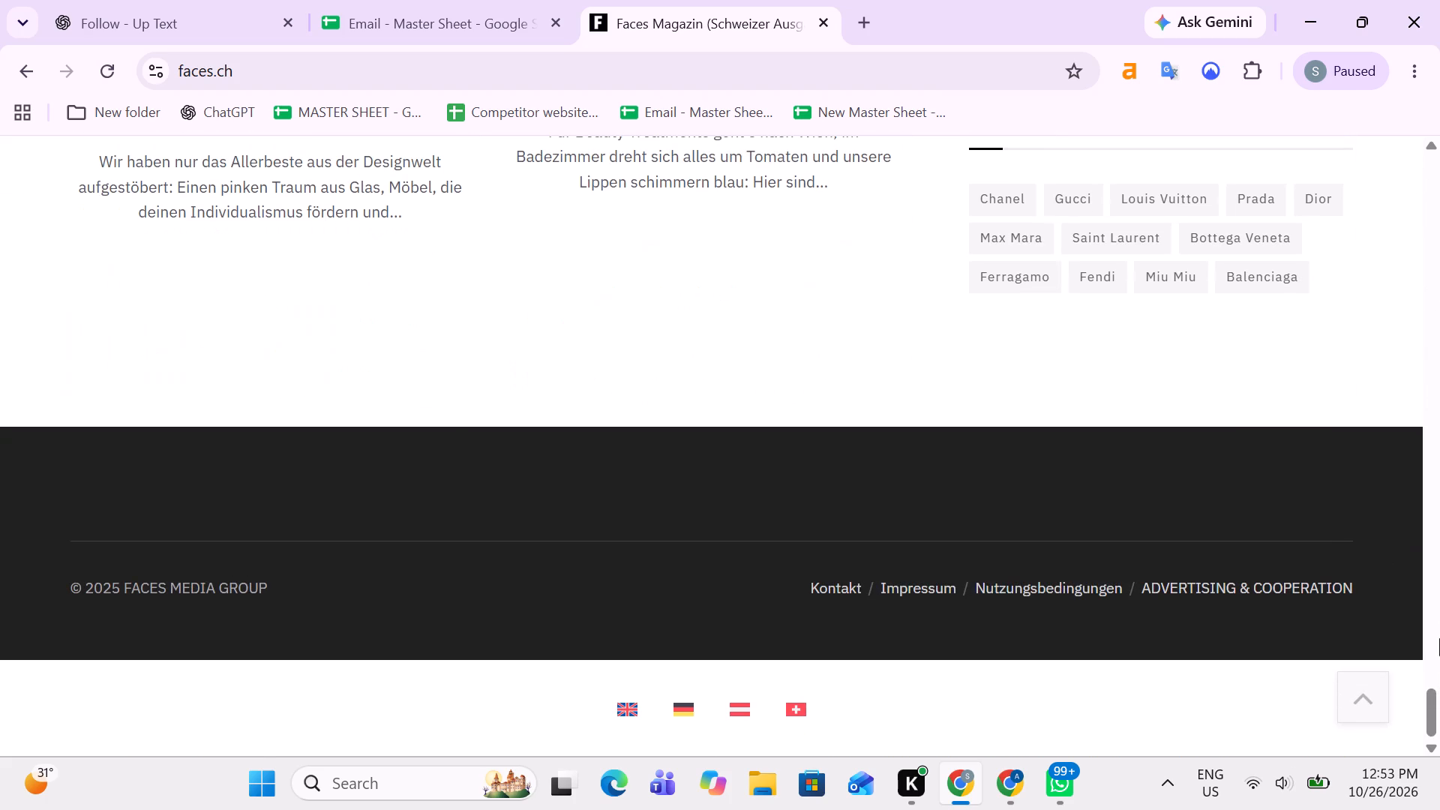
scroll(1439, 638, "down", 2)
left_click(924, 589)
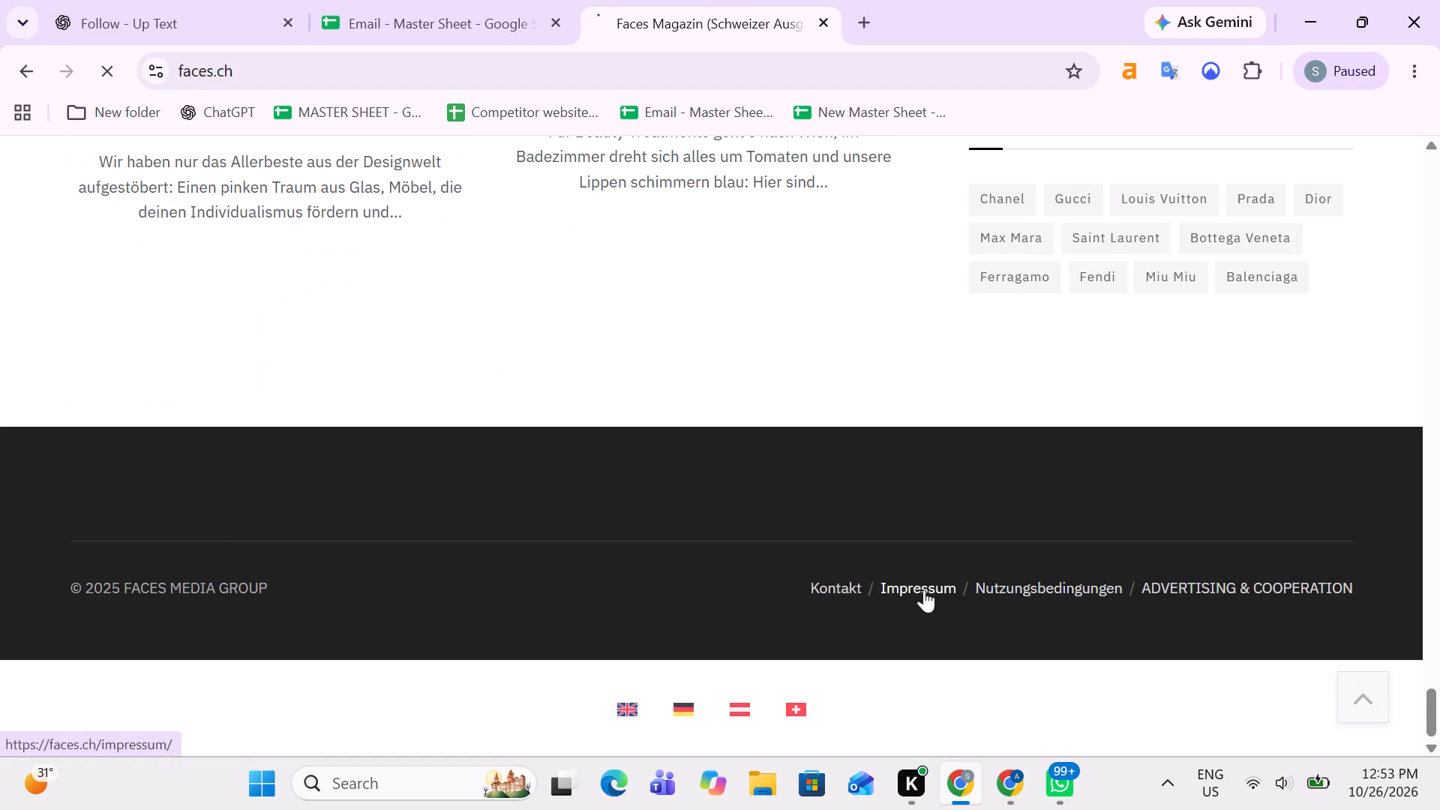
Examine the editorial and advertising contacts on the faces.ch Impressum page and compare them with the sheet's Contact Details.
scroll(263, 518, "down", 2)
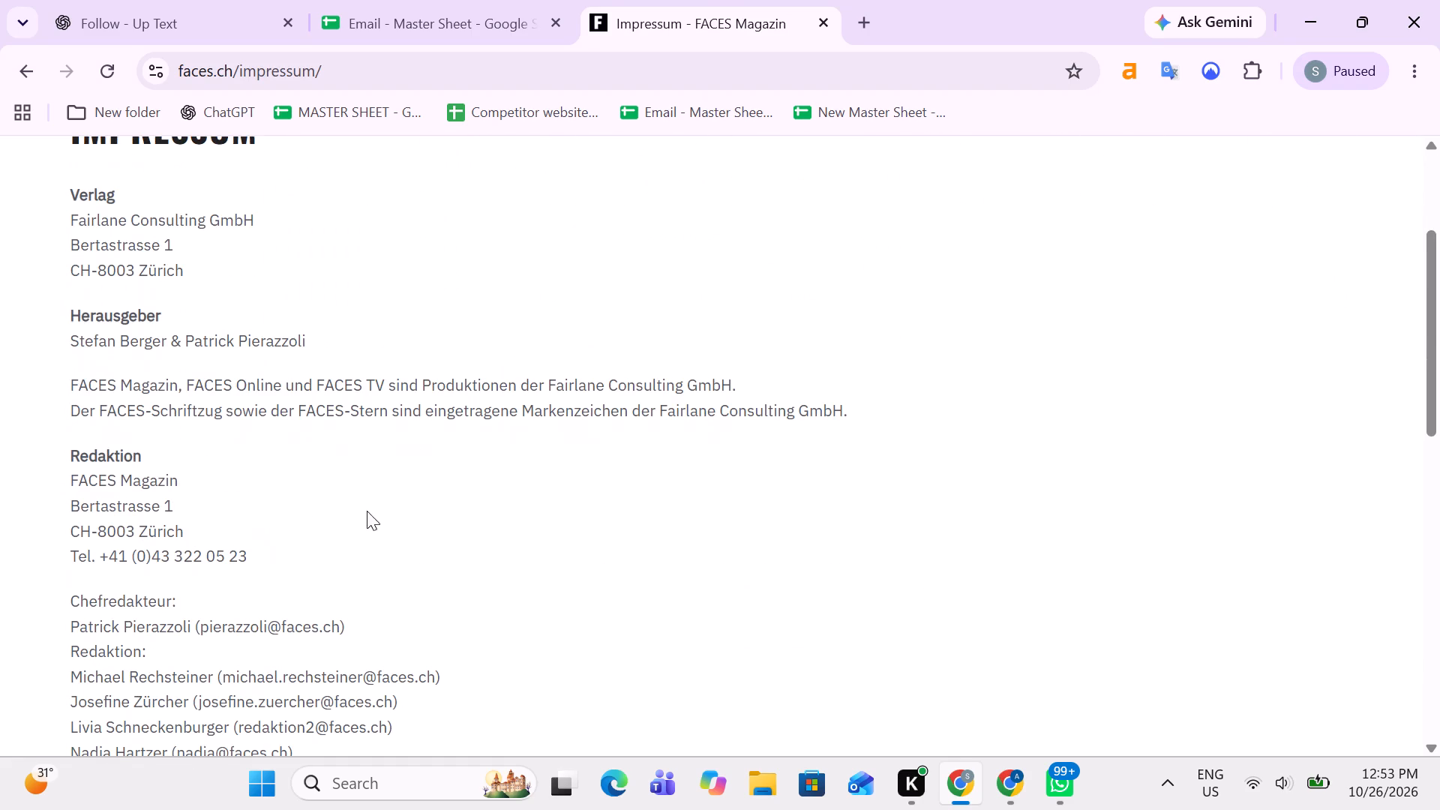
scroll(405, 510, "down", 1)
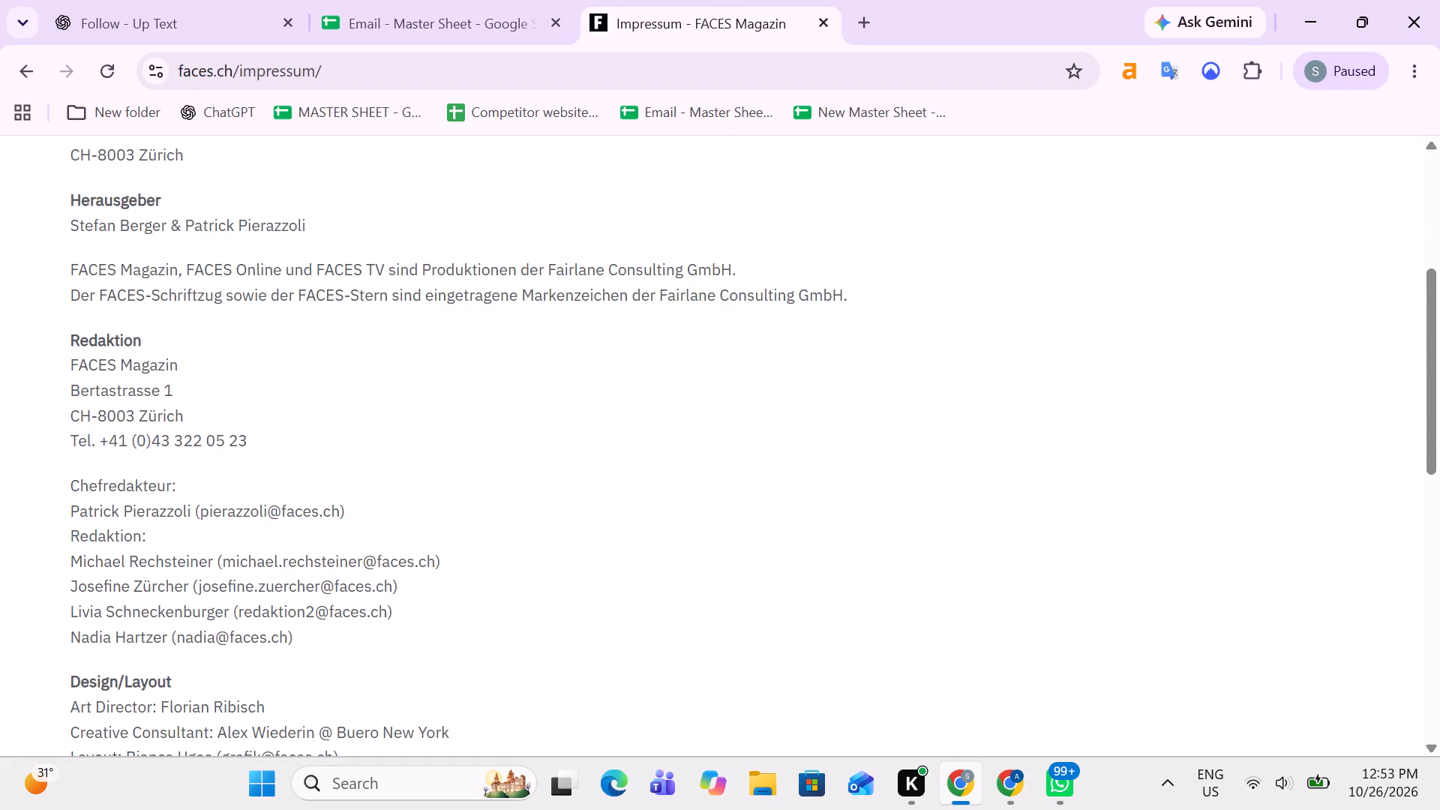
scroll(292, 541, "down", 1)
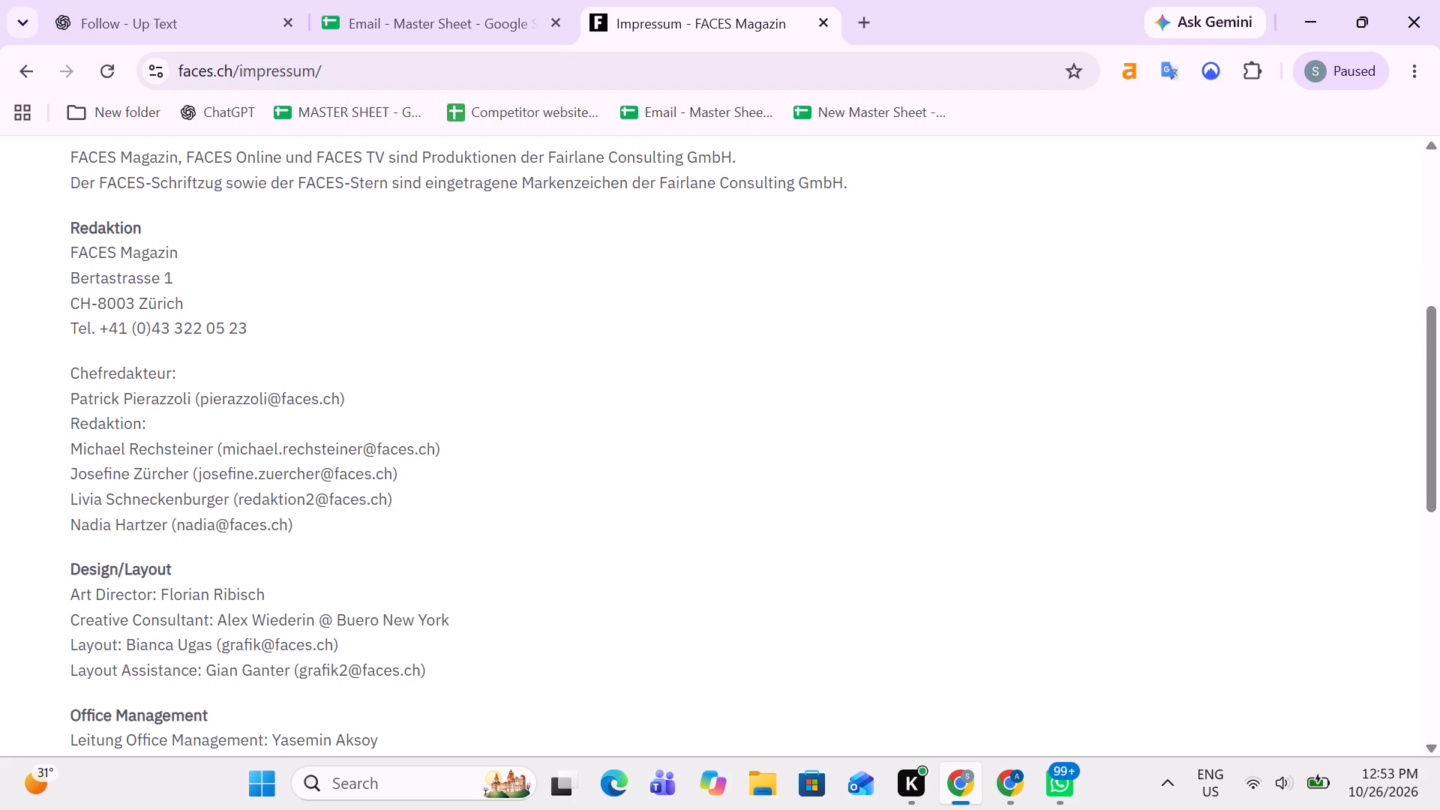
left_click(501, 0)
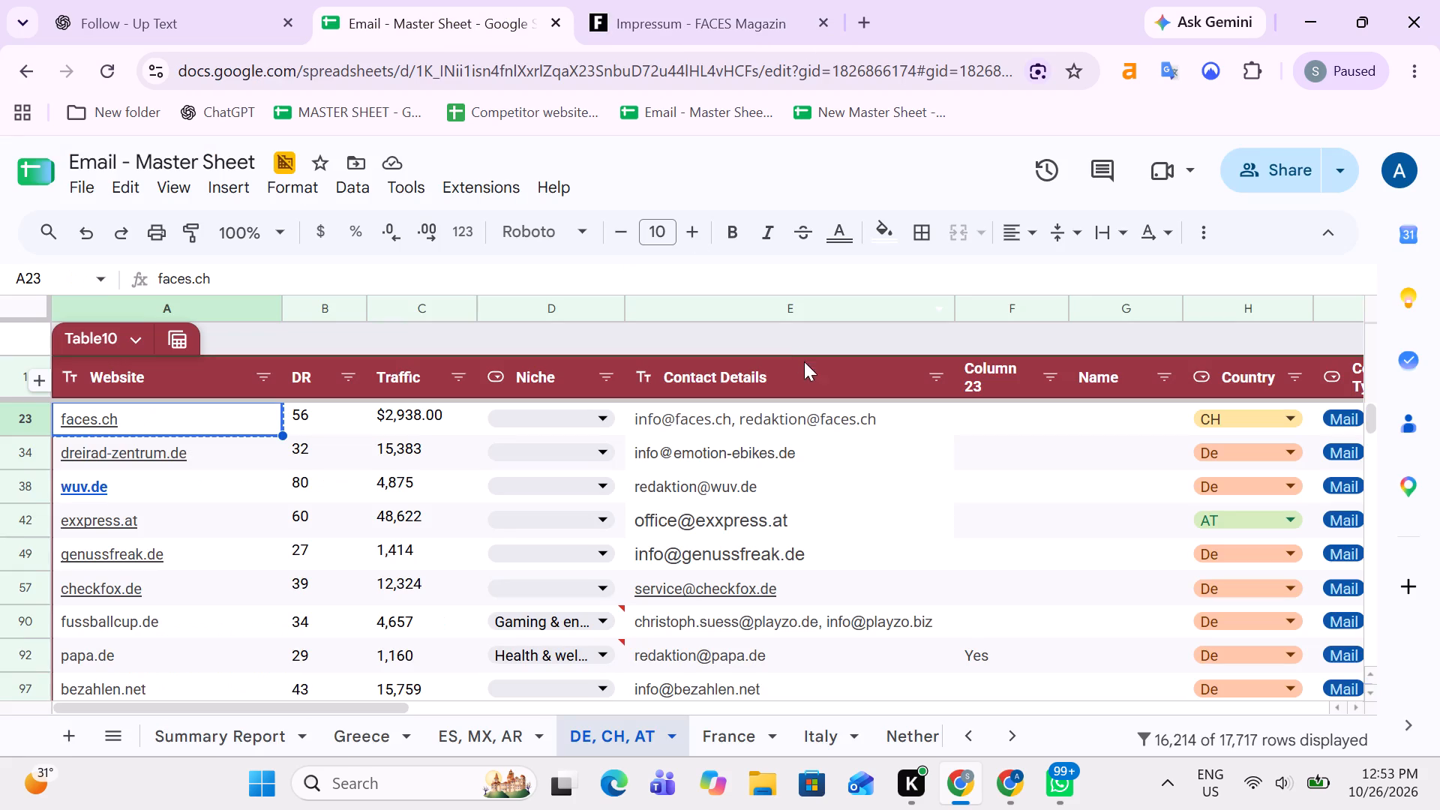
left_click(751, 0)
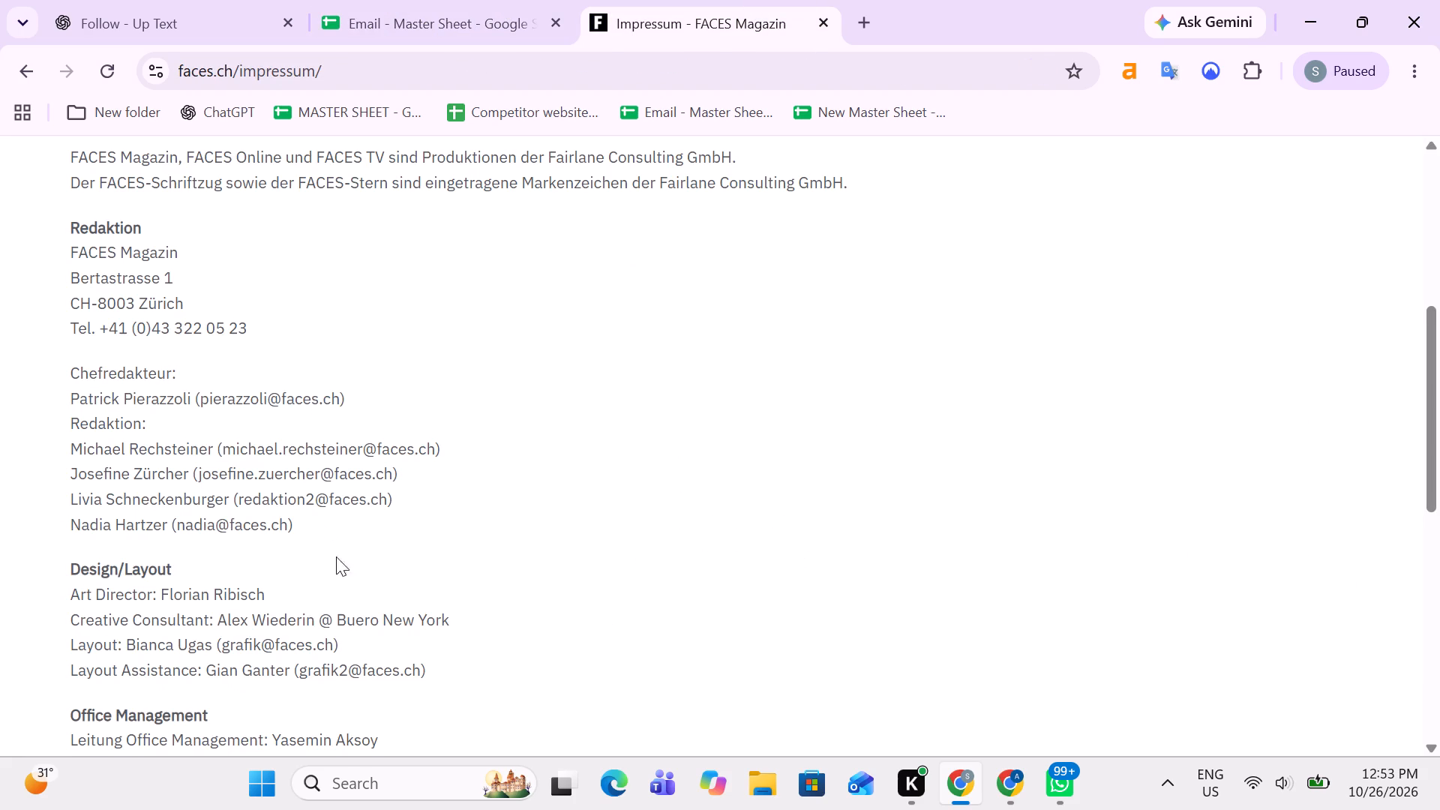
scroll(312, 568, "down", 4)
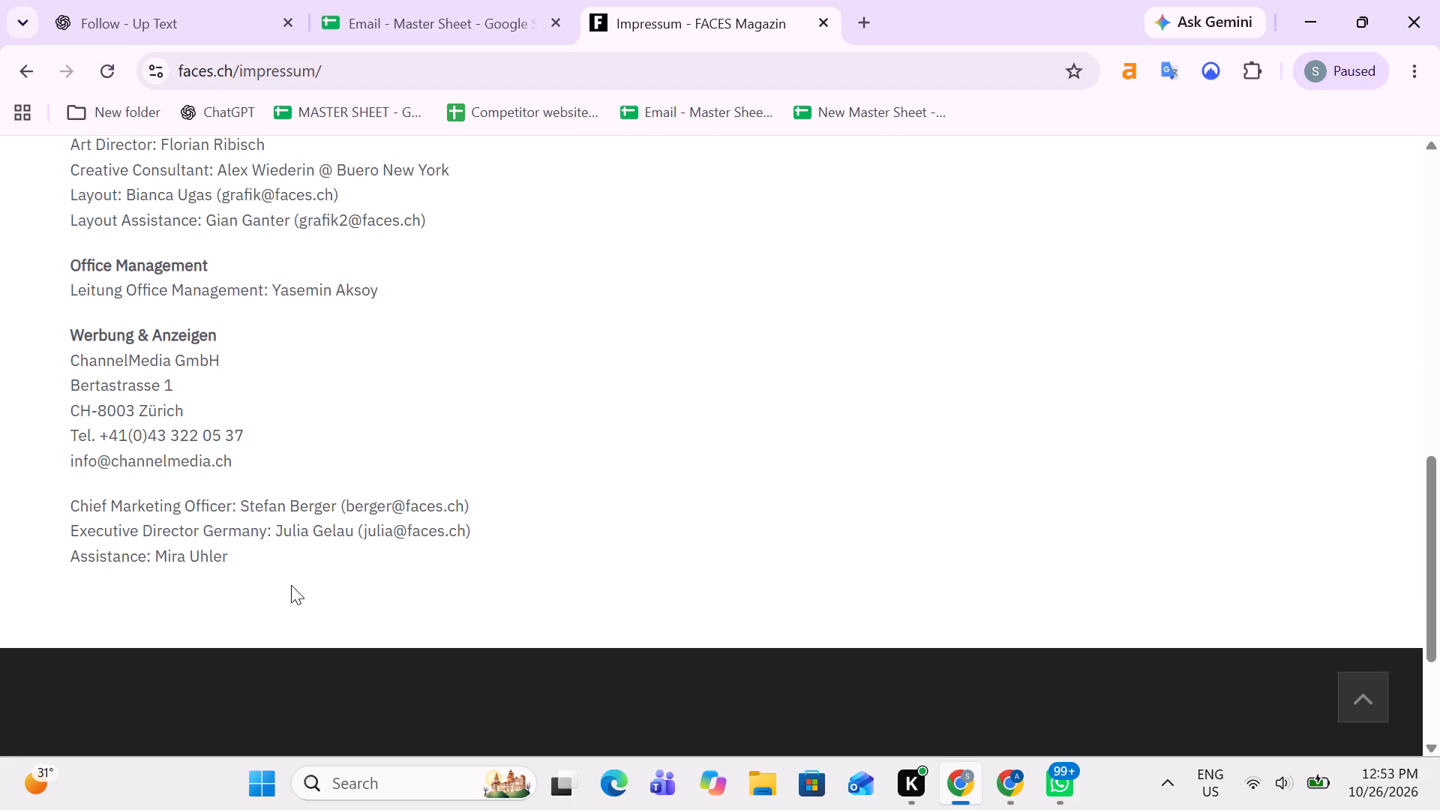
scroll(238, 530, "up", 5)
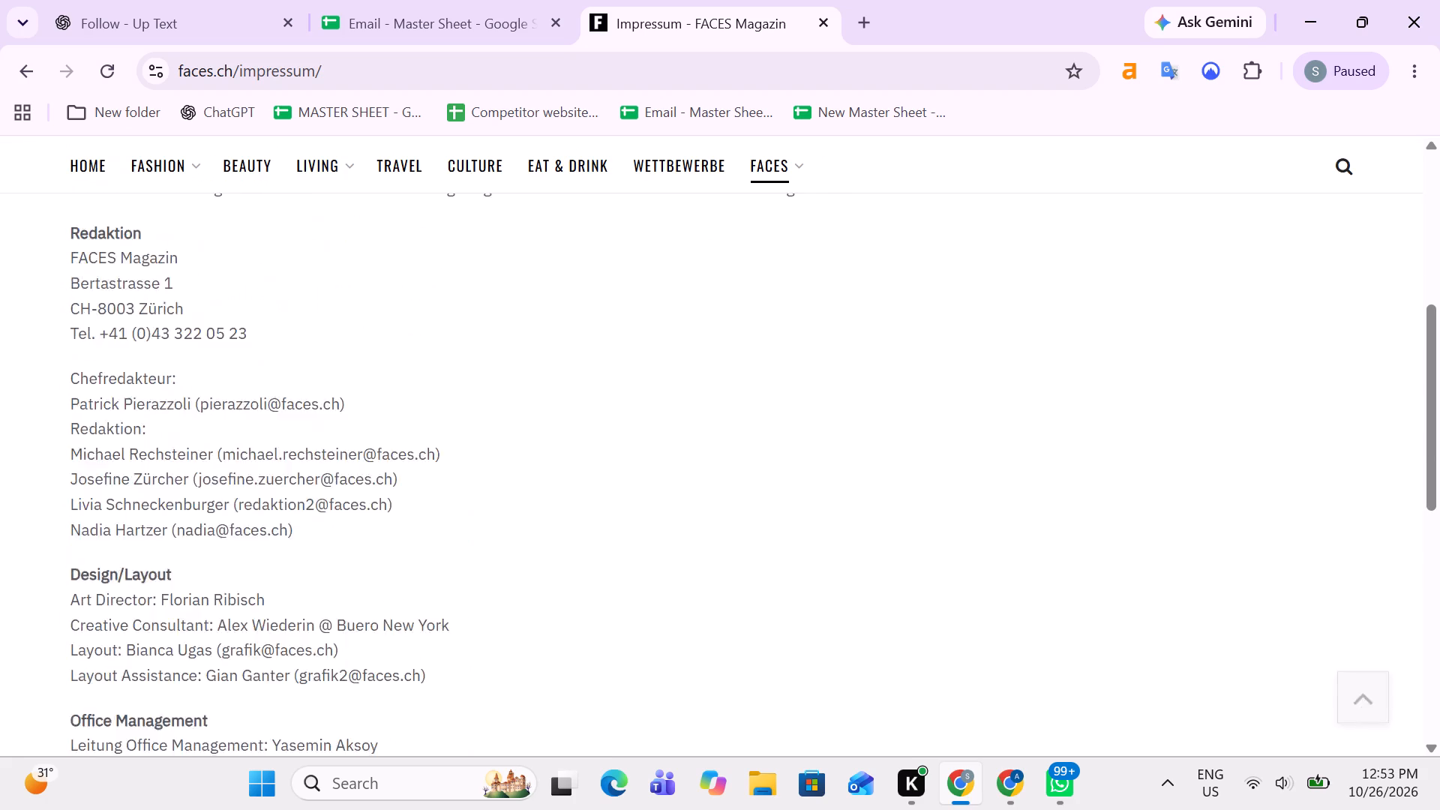
scroll(241, 536, "up", 1)
scroll(241, 536, "down", 7)
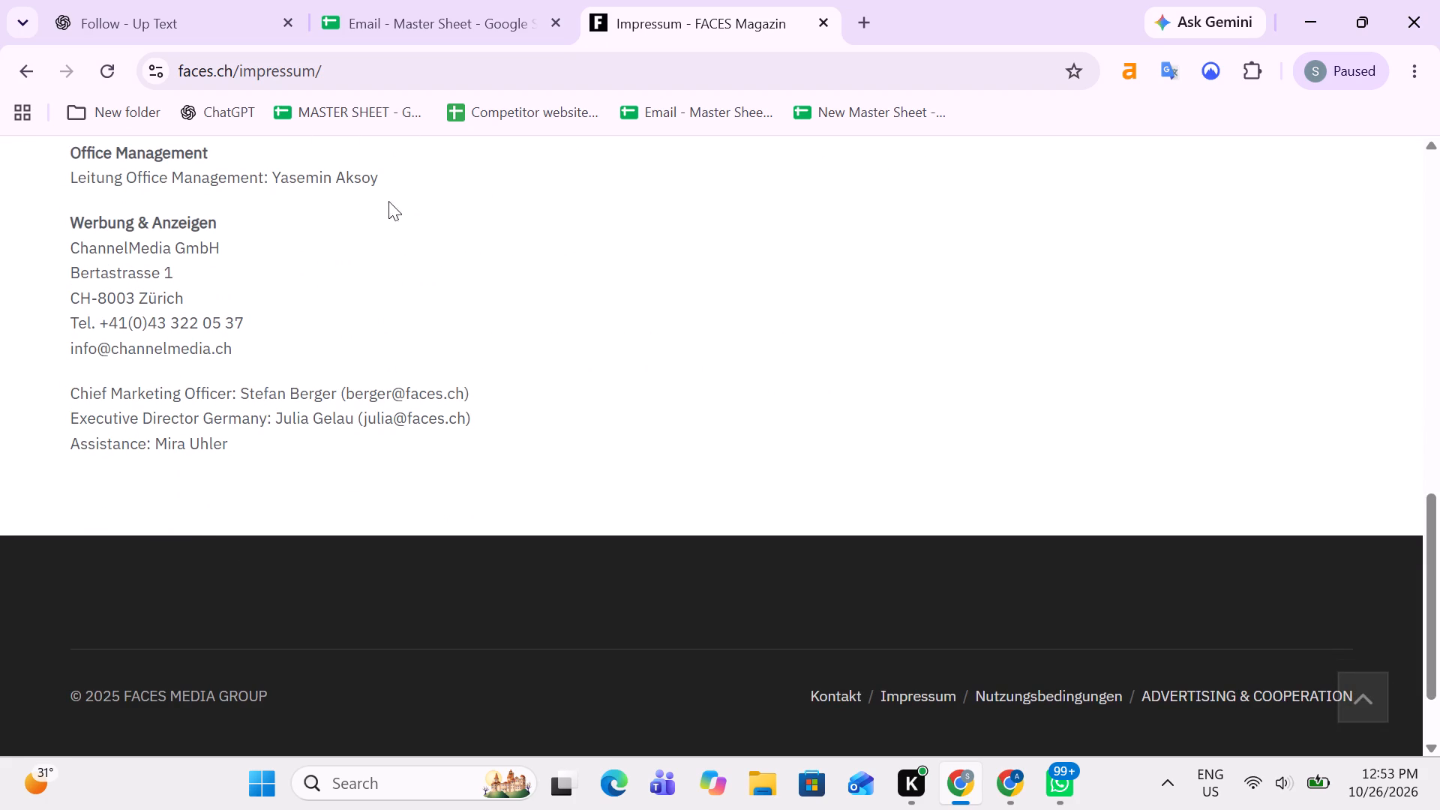
Translate the heading "Werbung & Anzeigen" on the Impressum page with Google Translate.
triple_click(94, 224)
left_click(88, 244)
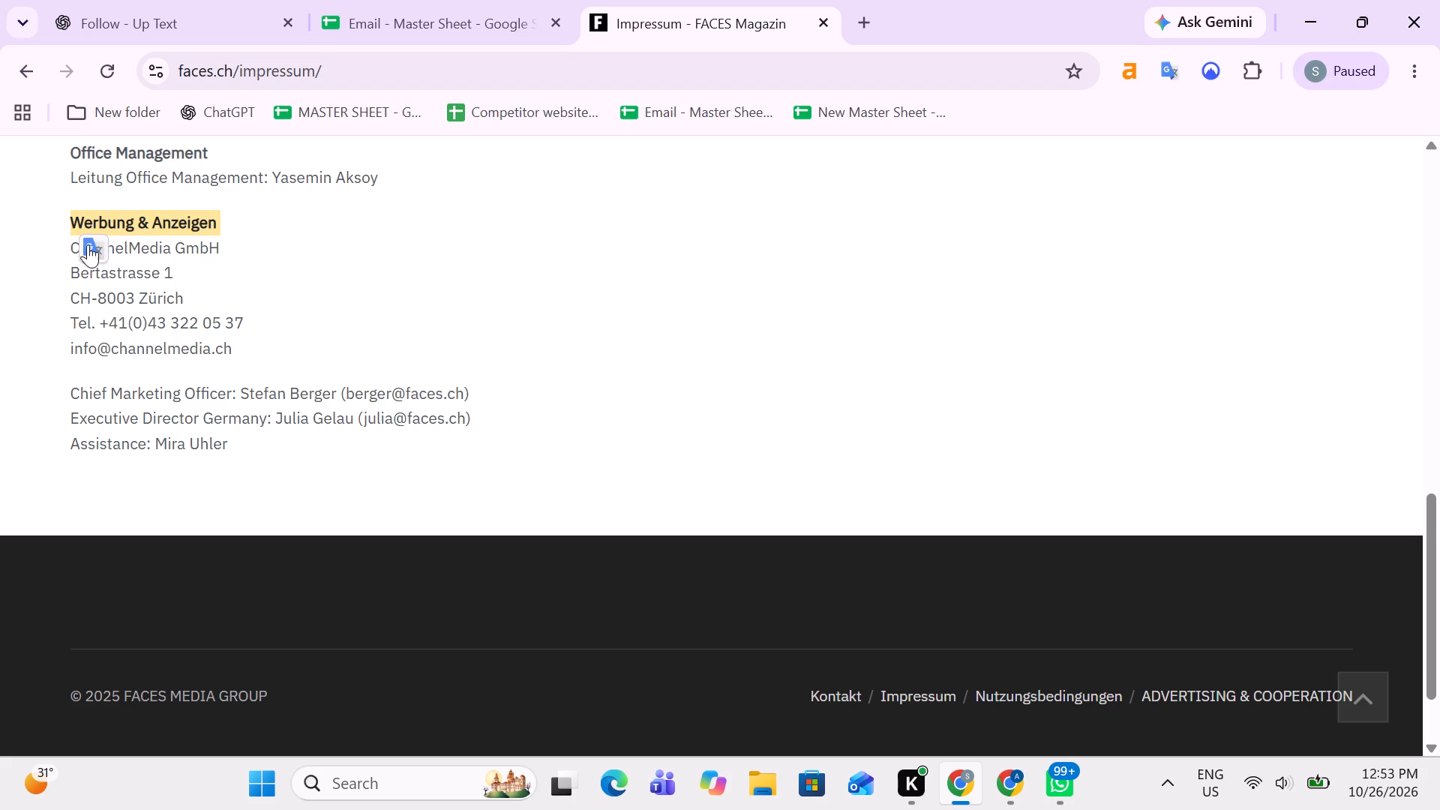
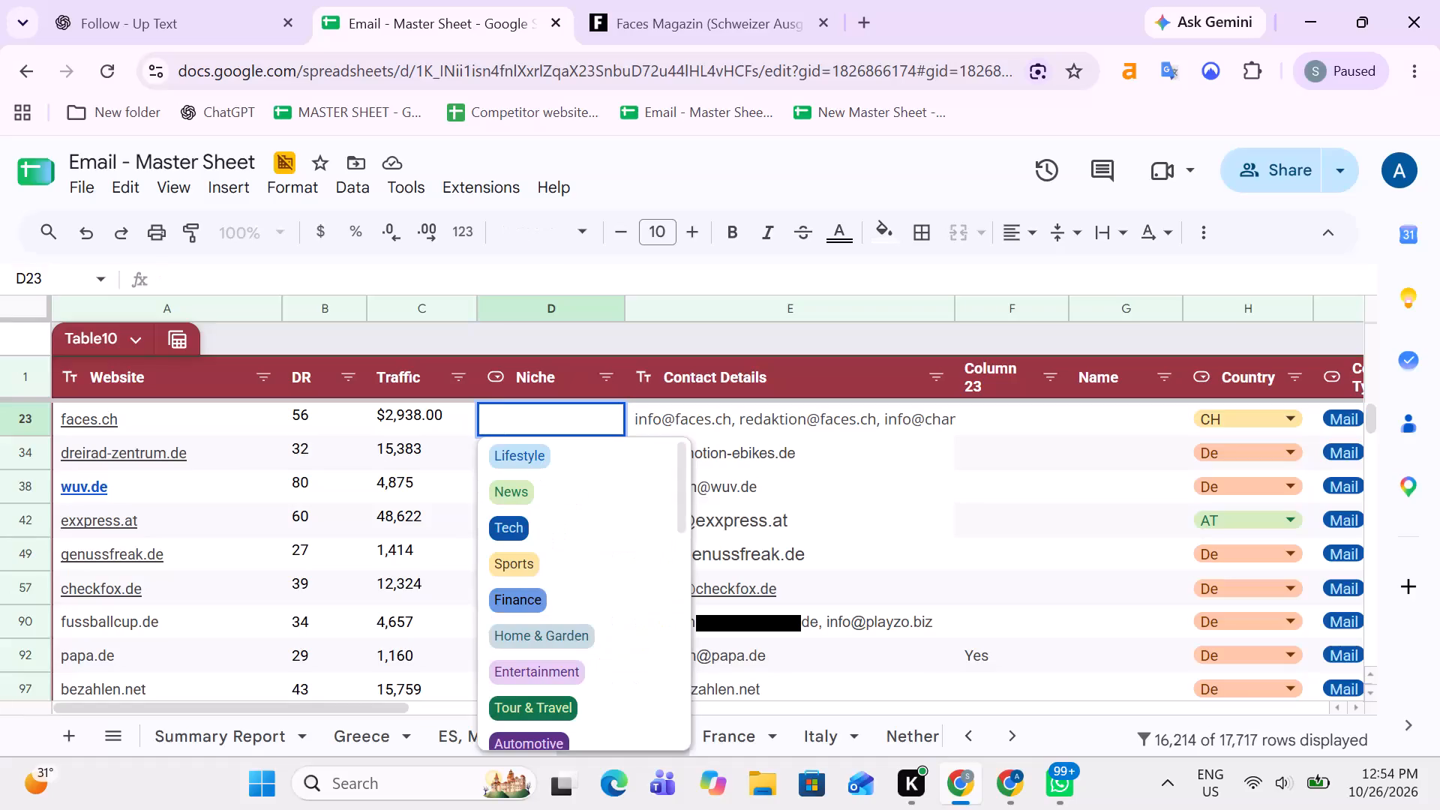
Set the Niche of the faces.ch row to Lifestyle.
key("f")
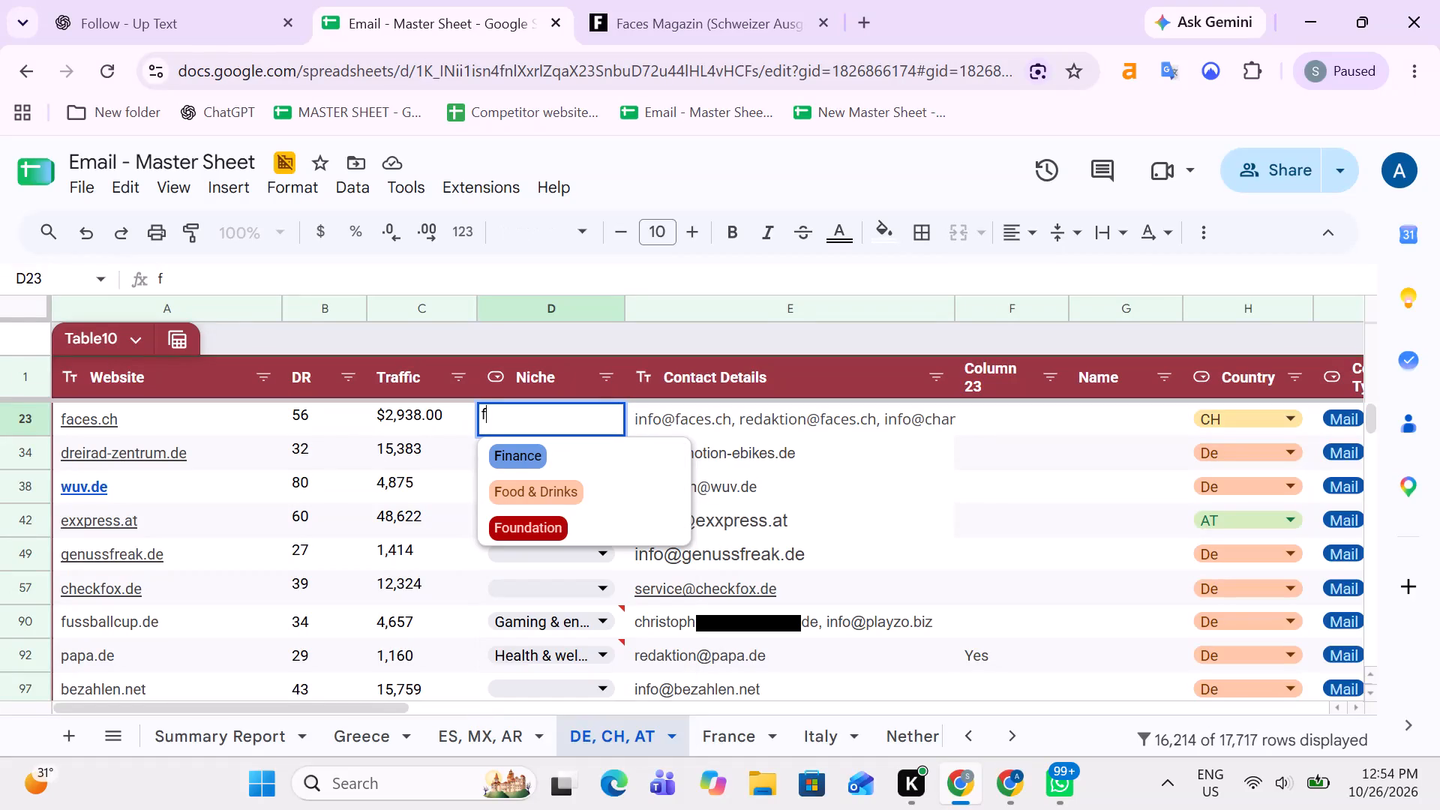
key("BackSpace")
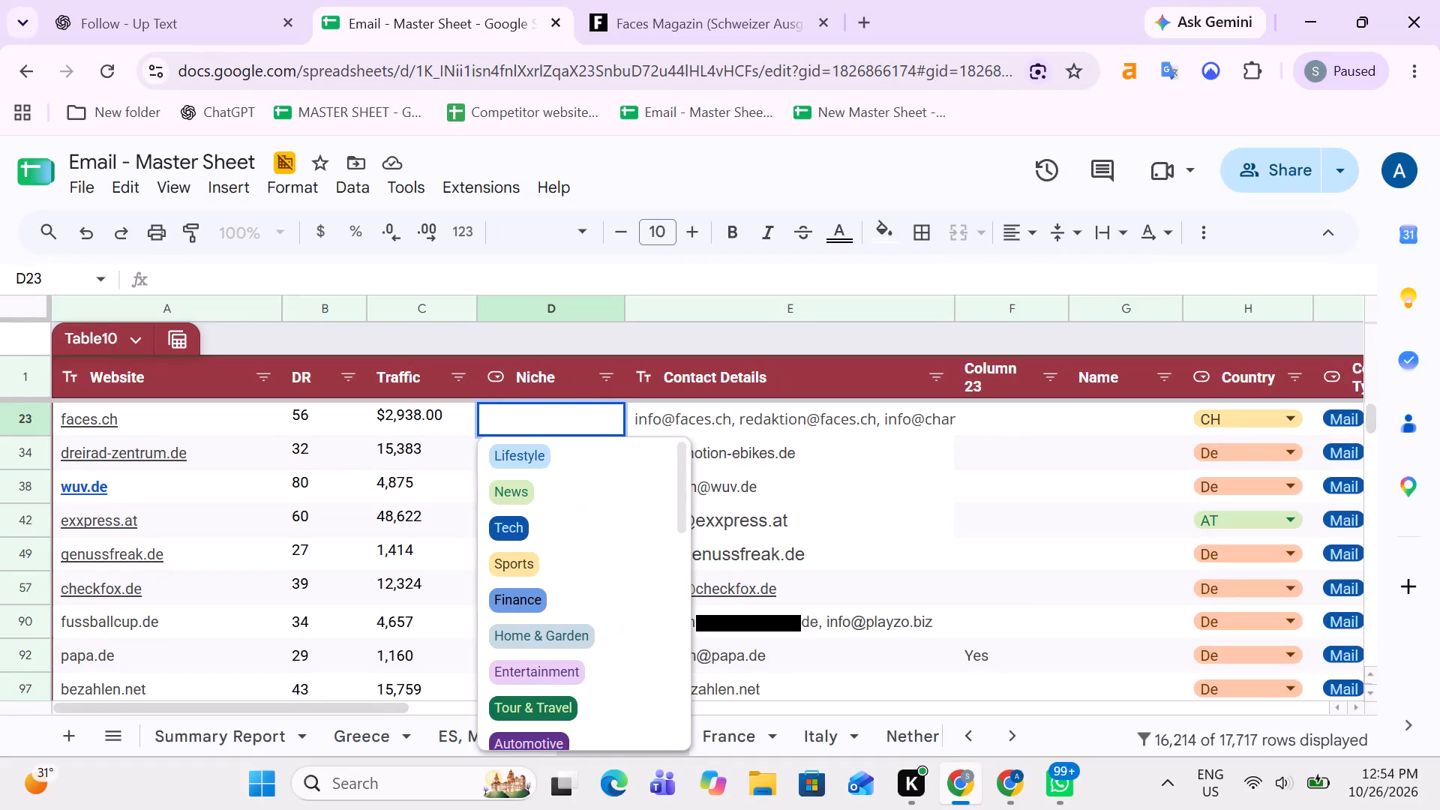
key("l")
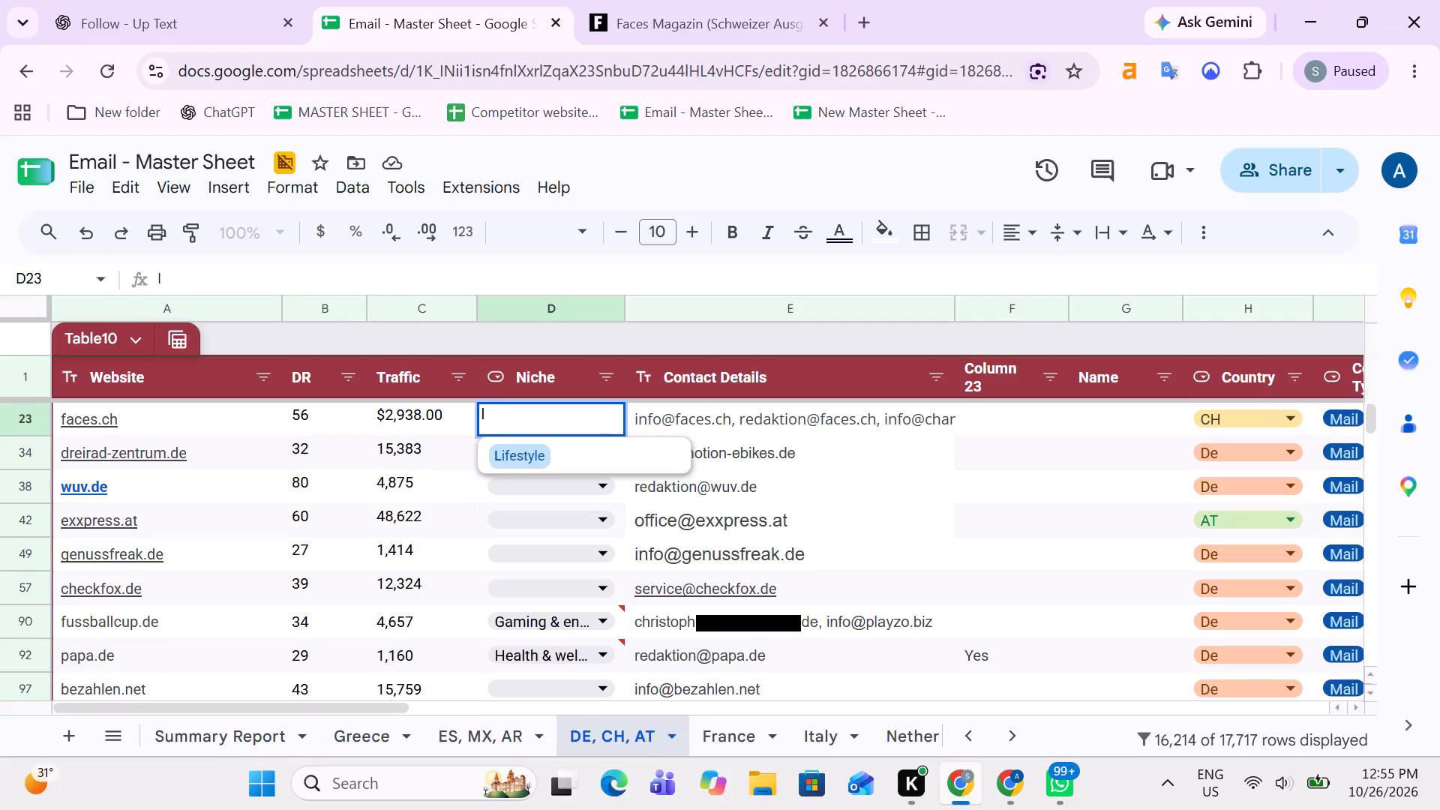
key("Down")
key("Return")
key("Up")
key("Right")
key("Right")
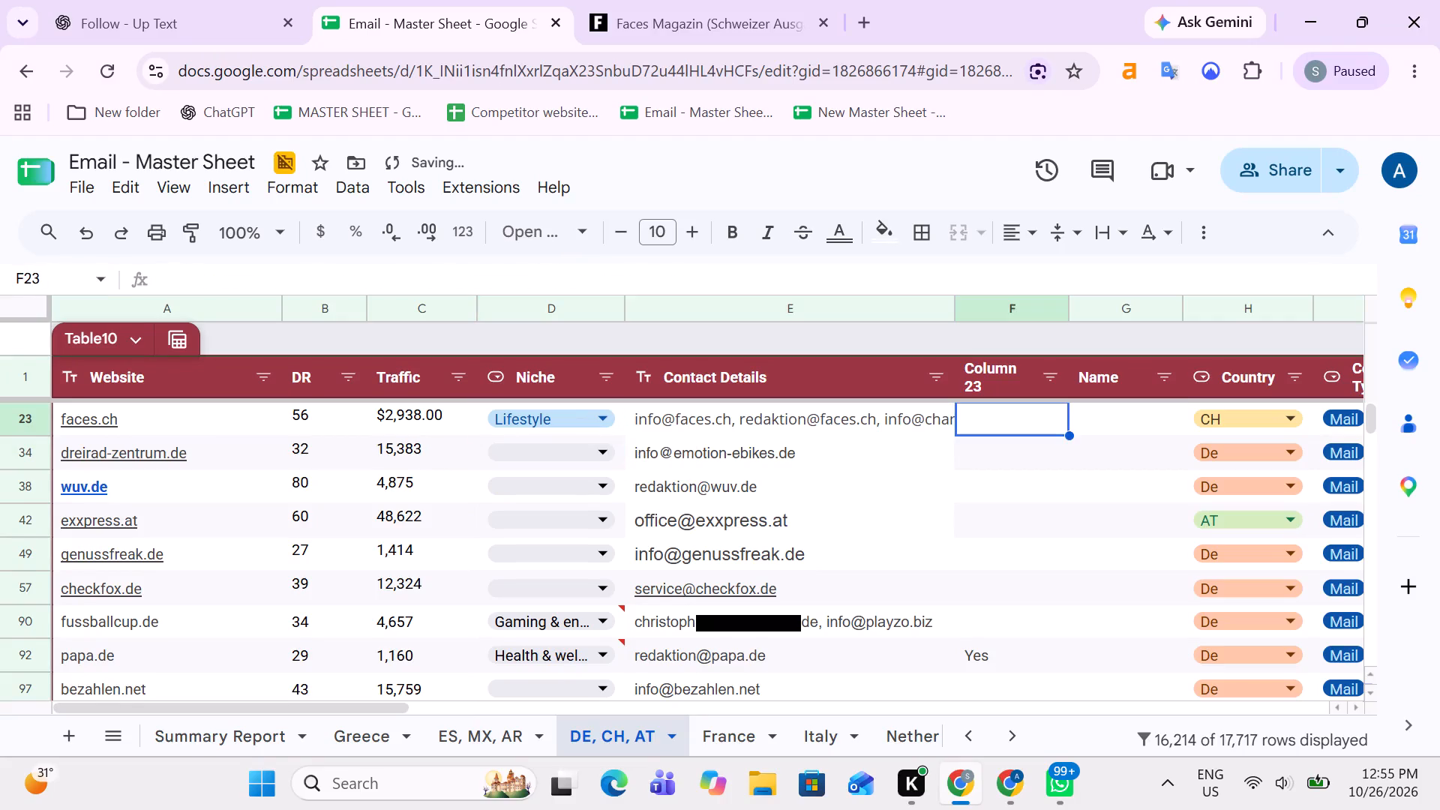
Check the Contact Details entry in the dreirad-zentrum.de row.
key("Left")
key("Left")
key("Left")
key("Left")
key("Left")
key("Left")
key("Left")
key("Left")
key("Left")
key("Left")
key("Left")
key("Left")
key("Left")
key("Left")
key("Left")
key("Left")
key("Down")
key("Right")
key("Right")
key("Right")
key("Right")
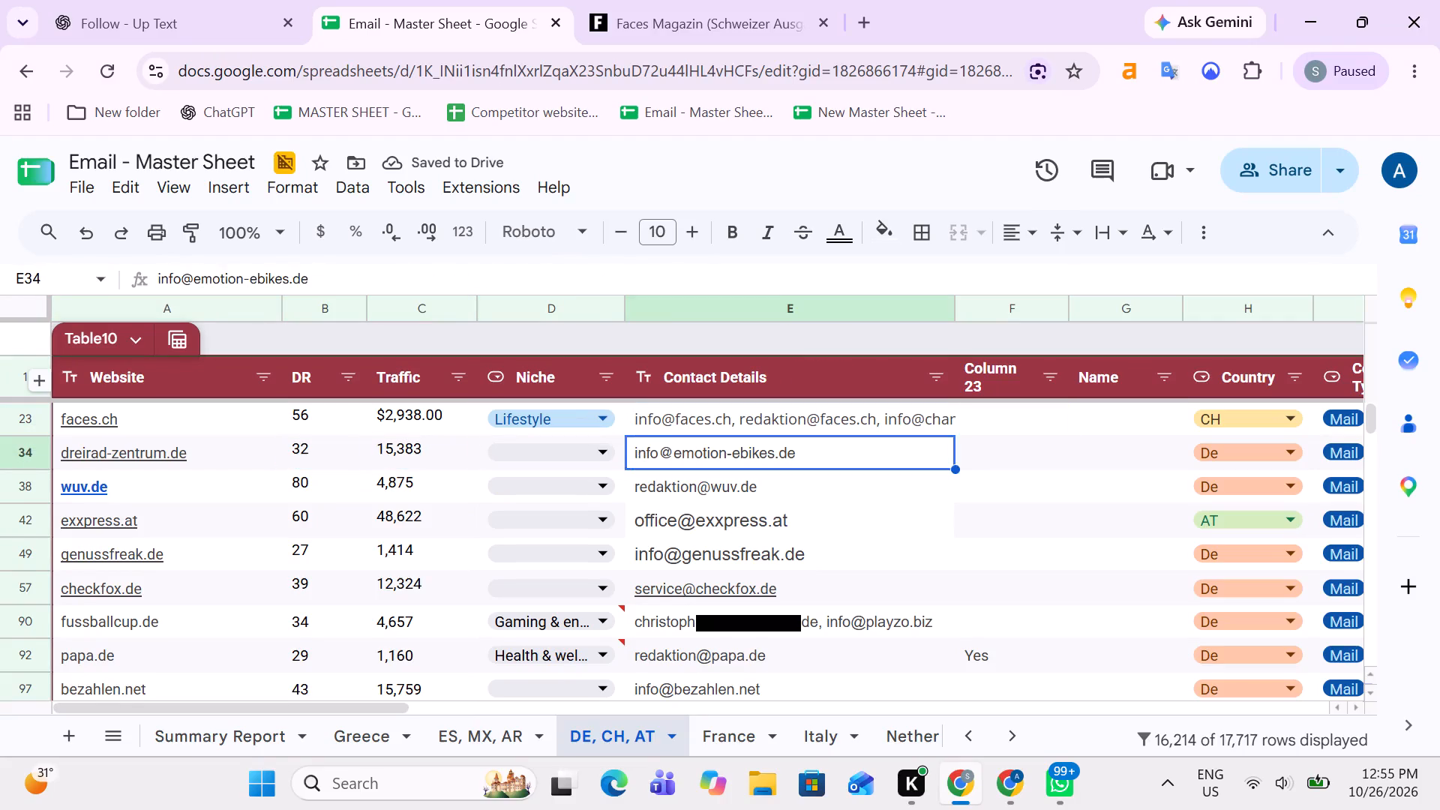
Copy the dreirad-zentrum.de address from the Website column and open that site in place of the faces.ch page.
key("Left")
key("Left")
key("Left")
key("Left")
key("Left")
key("Left")
key("Left")
key("Left")
key("Left")
key("Left")
key("Left")
key("Left")
key("ctrl+c")
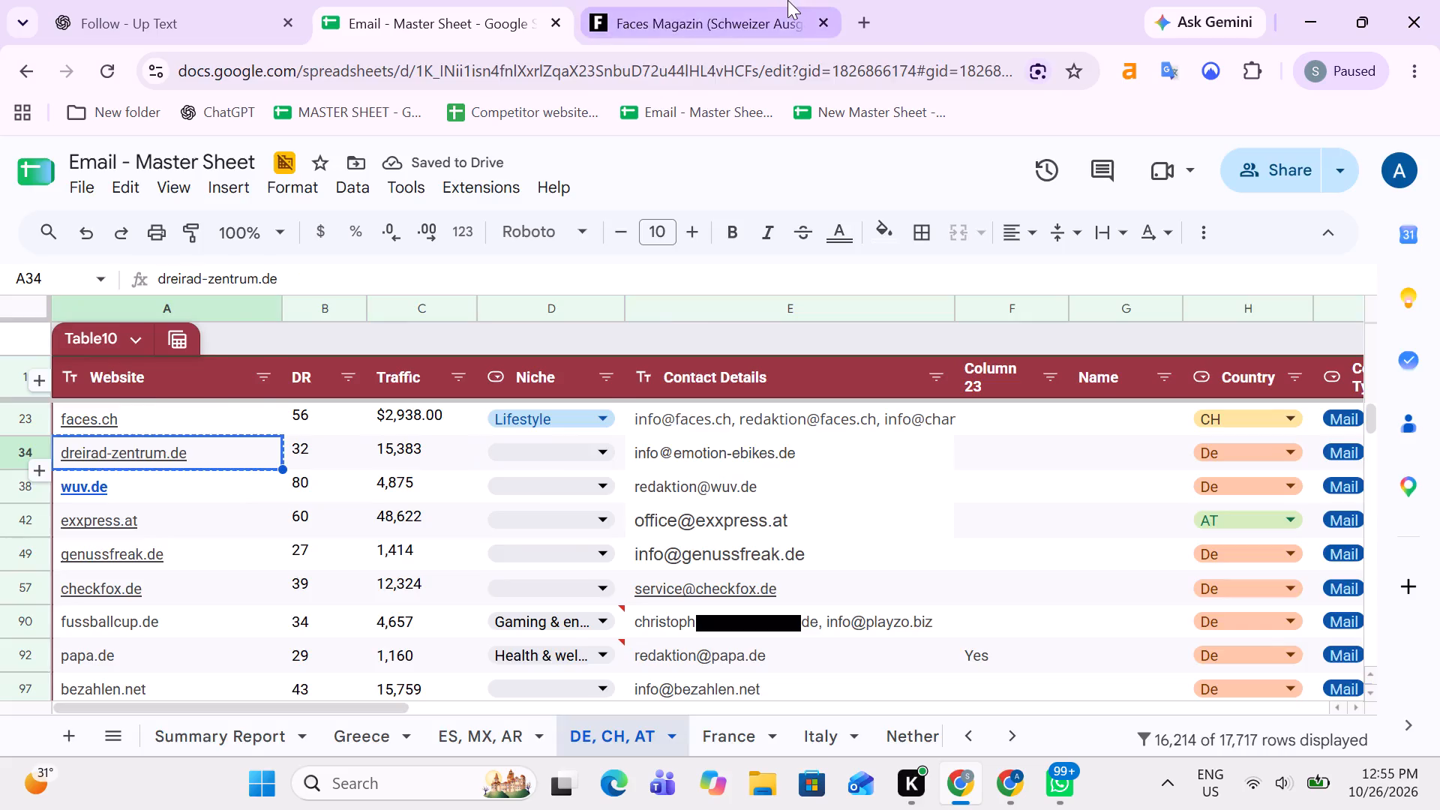
left_click(787, 0)
left_click(657, 63)
key("ctrl+v")
key("Return")
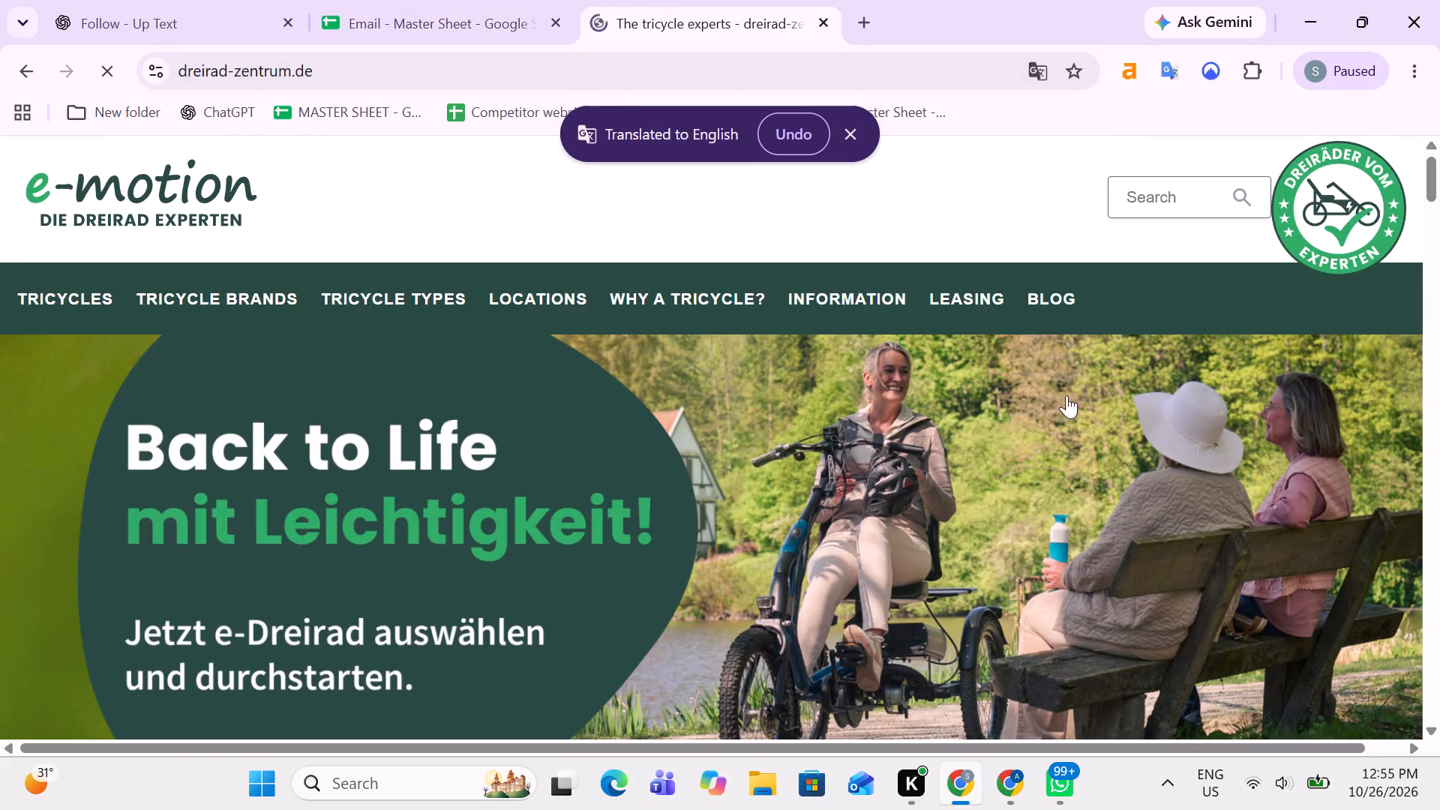
Look through the dreirad-zentrum.de homepage down to its footer for the imprint link.
scroll(1014, 376, "down", 7)
scroll(1053, 447, "down", 20)
scroll(1053, 447, "down", 9)
scroll(1168, 496, "down", 17)
left_click_drag(1429, 584, 1439, 738)
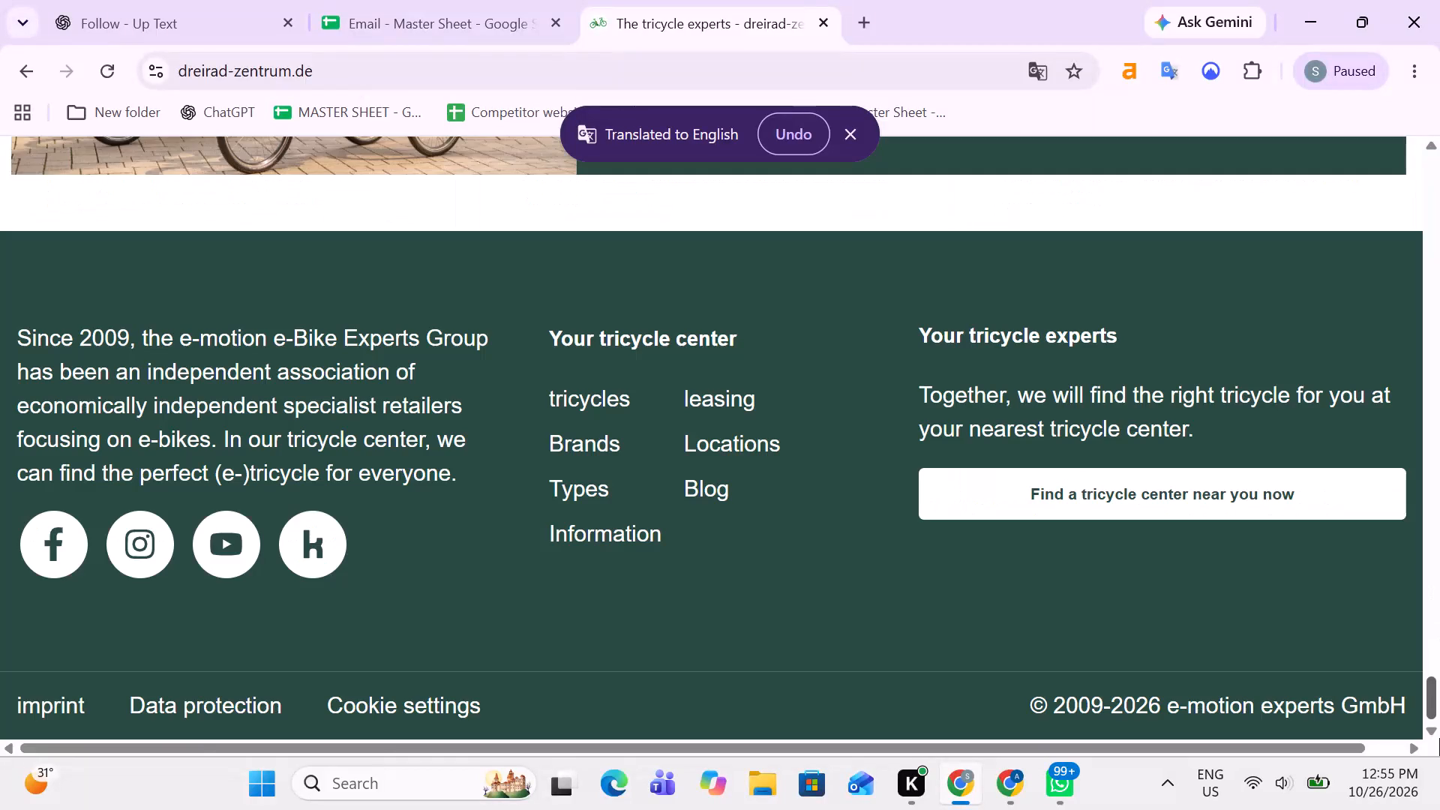
left_click_drag(1439, 738, 1429, 784)
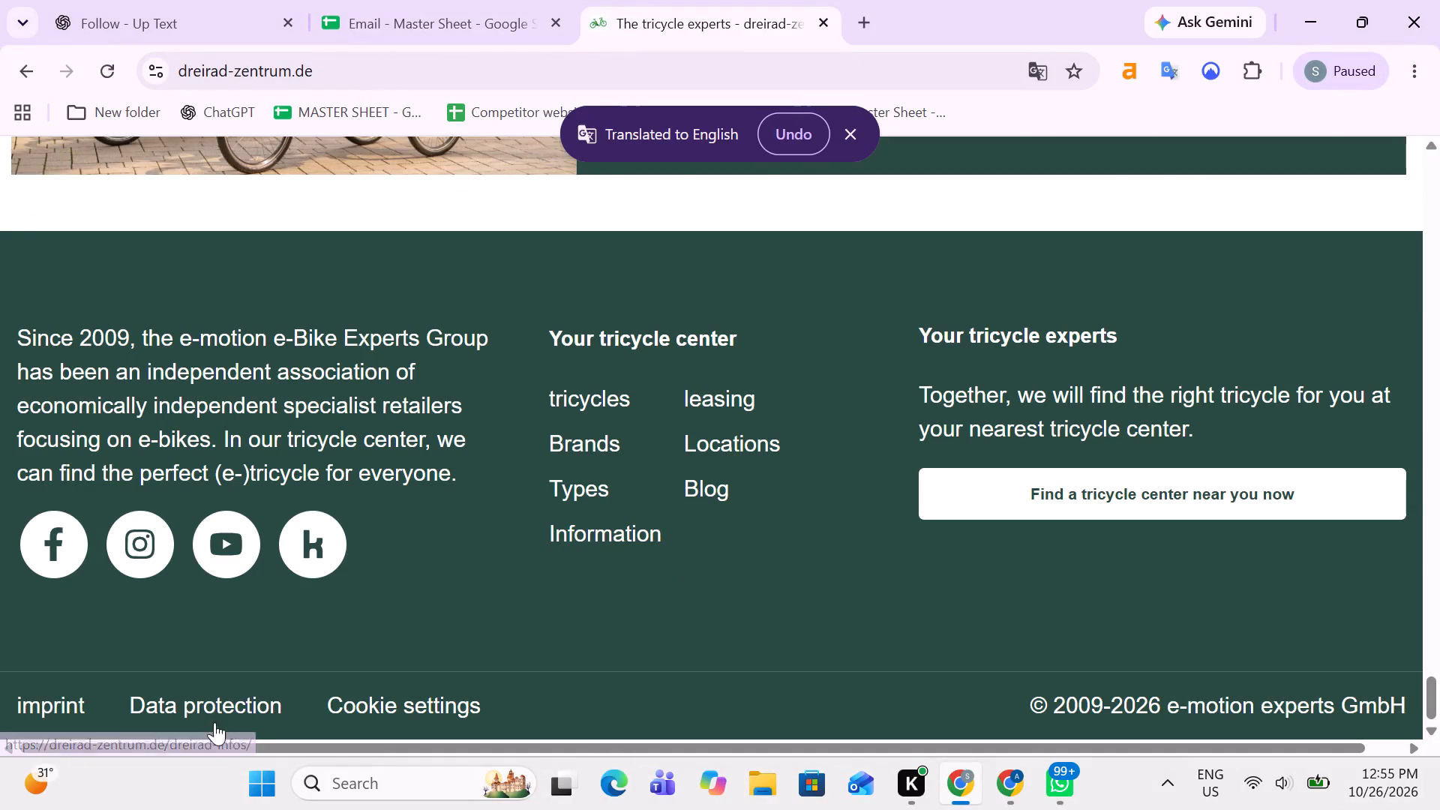
Open the imprint page of the dreirad-zentrum.de website from its footer.
left_click(11, 706)
left_click(61, 706)
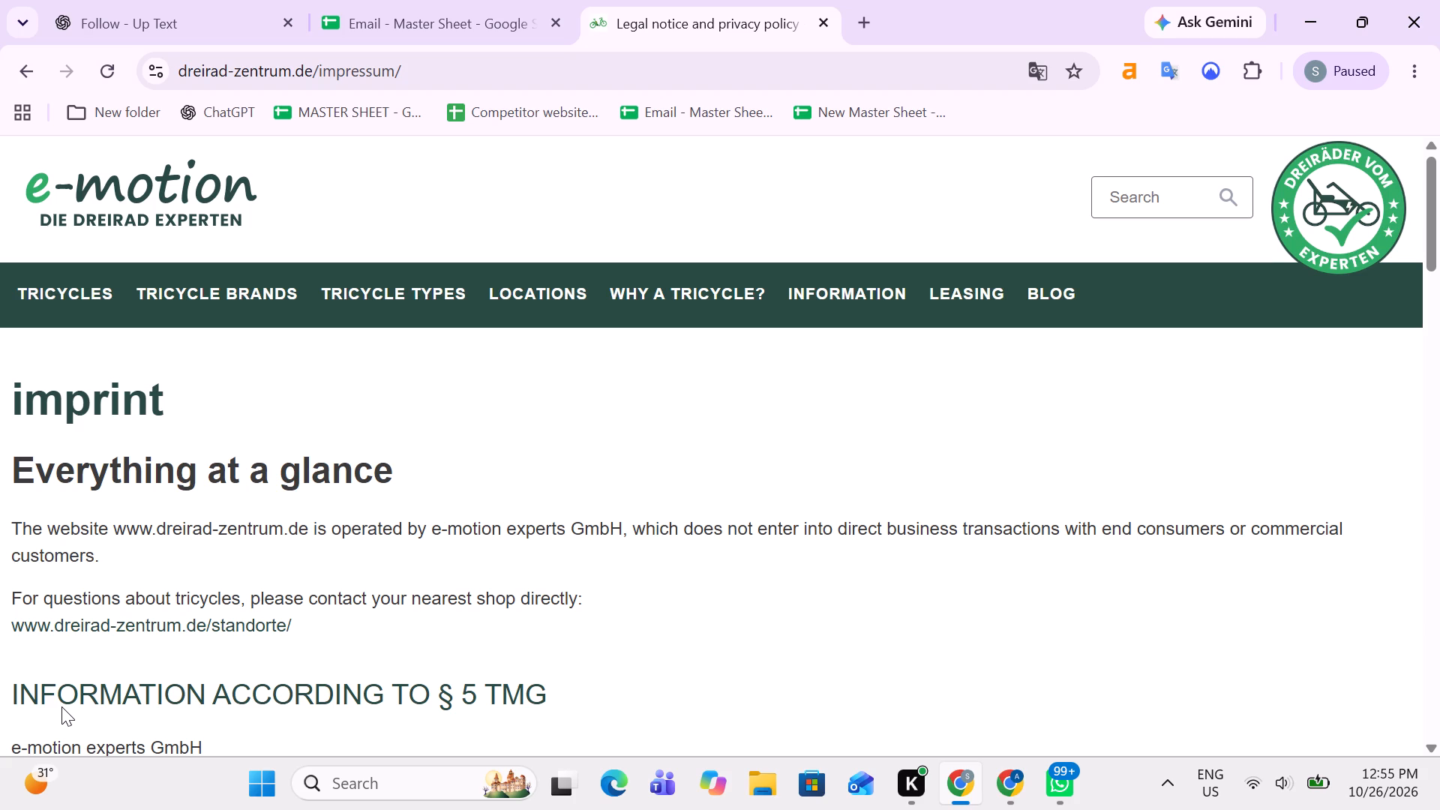
Examine the contact information on the dreirad-zentrum.de imprint page and compare it with the sheet's Contact Details for that site.
scroll(153, 655, "down", 3)
scroll(305, 553, "down", 1)
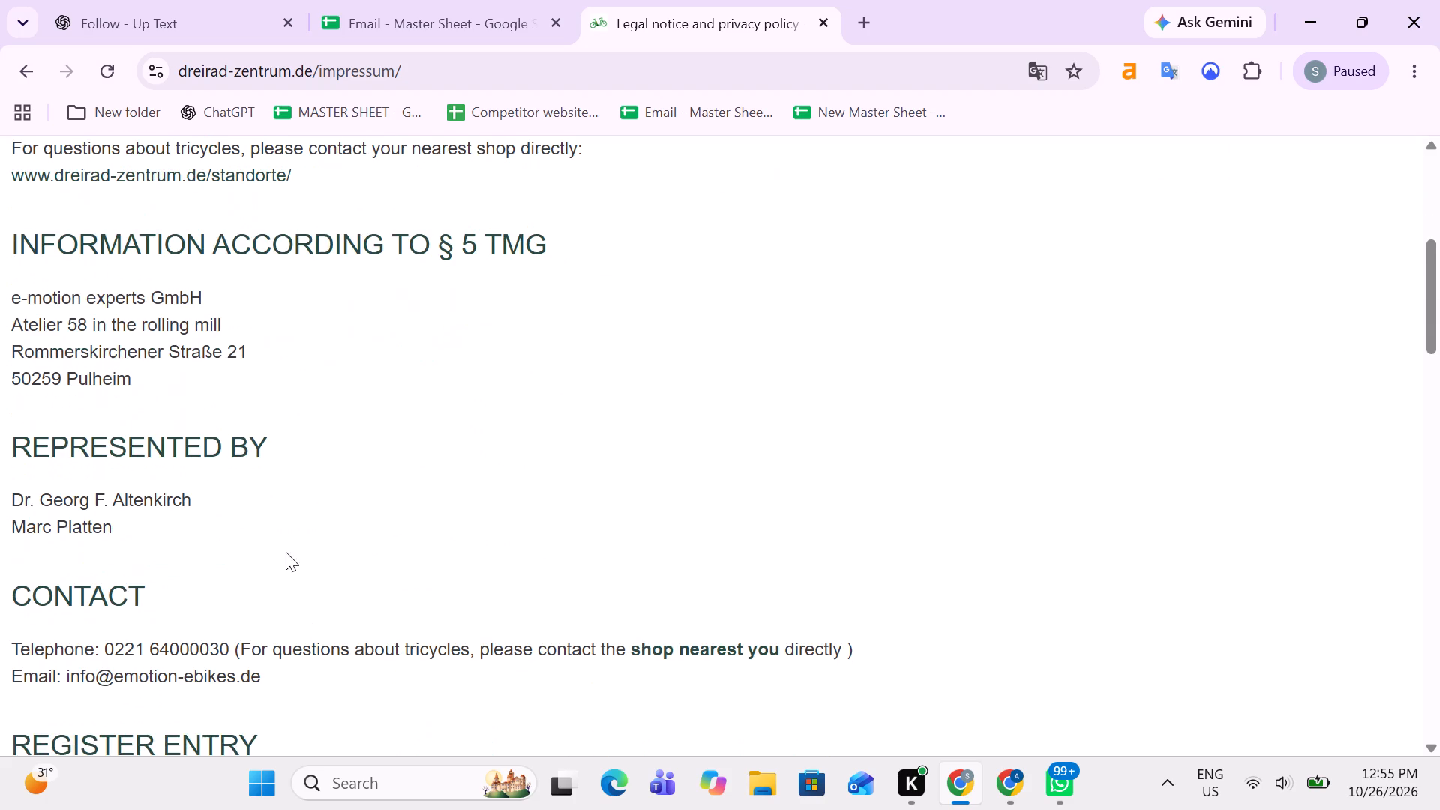
scroll(248, 503, "down", 4)
scroll(199, 456, "up", 1)
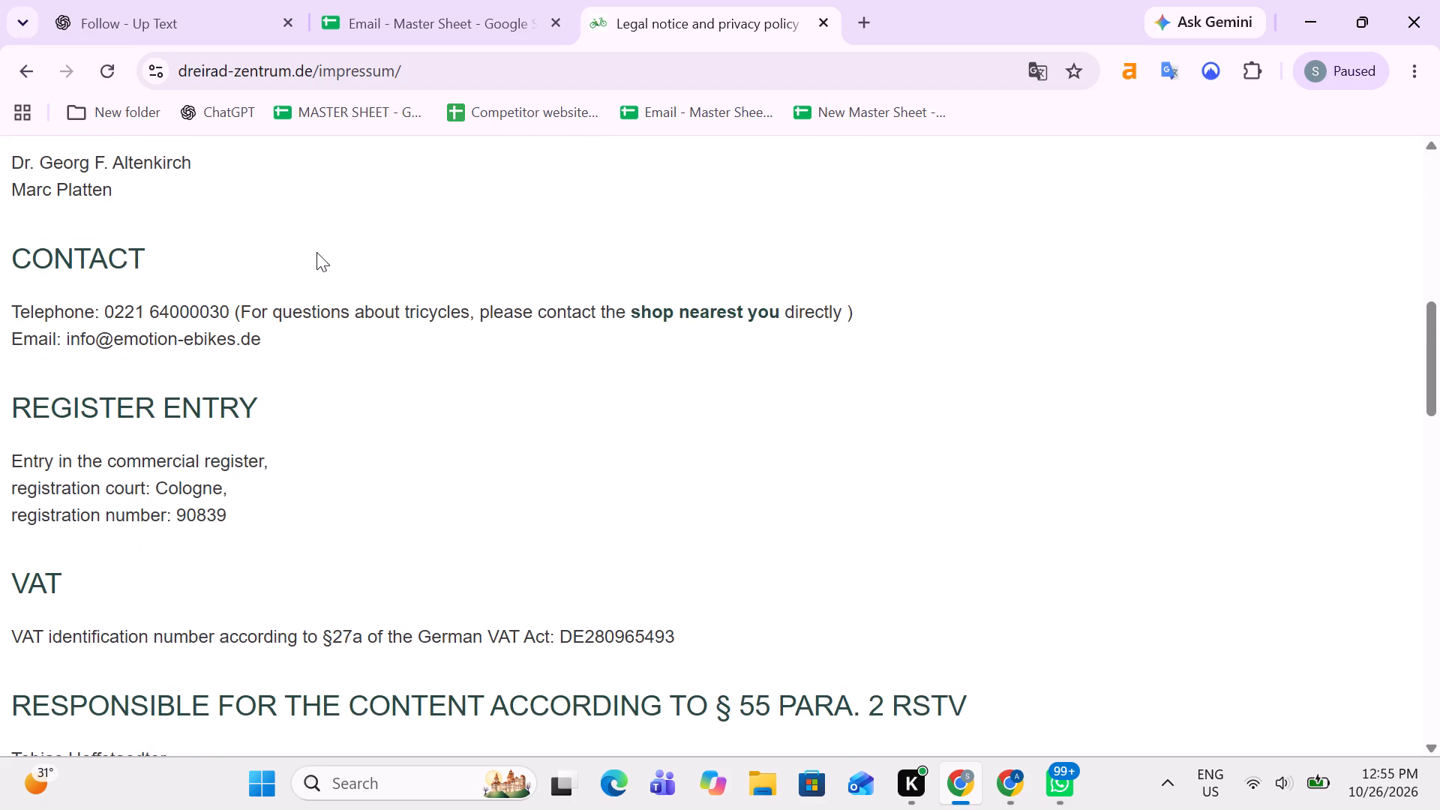
scroll(383, 406, "down", 4)
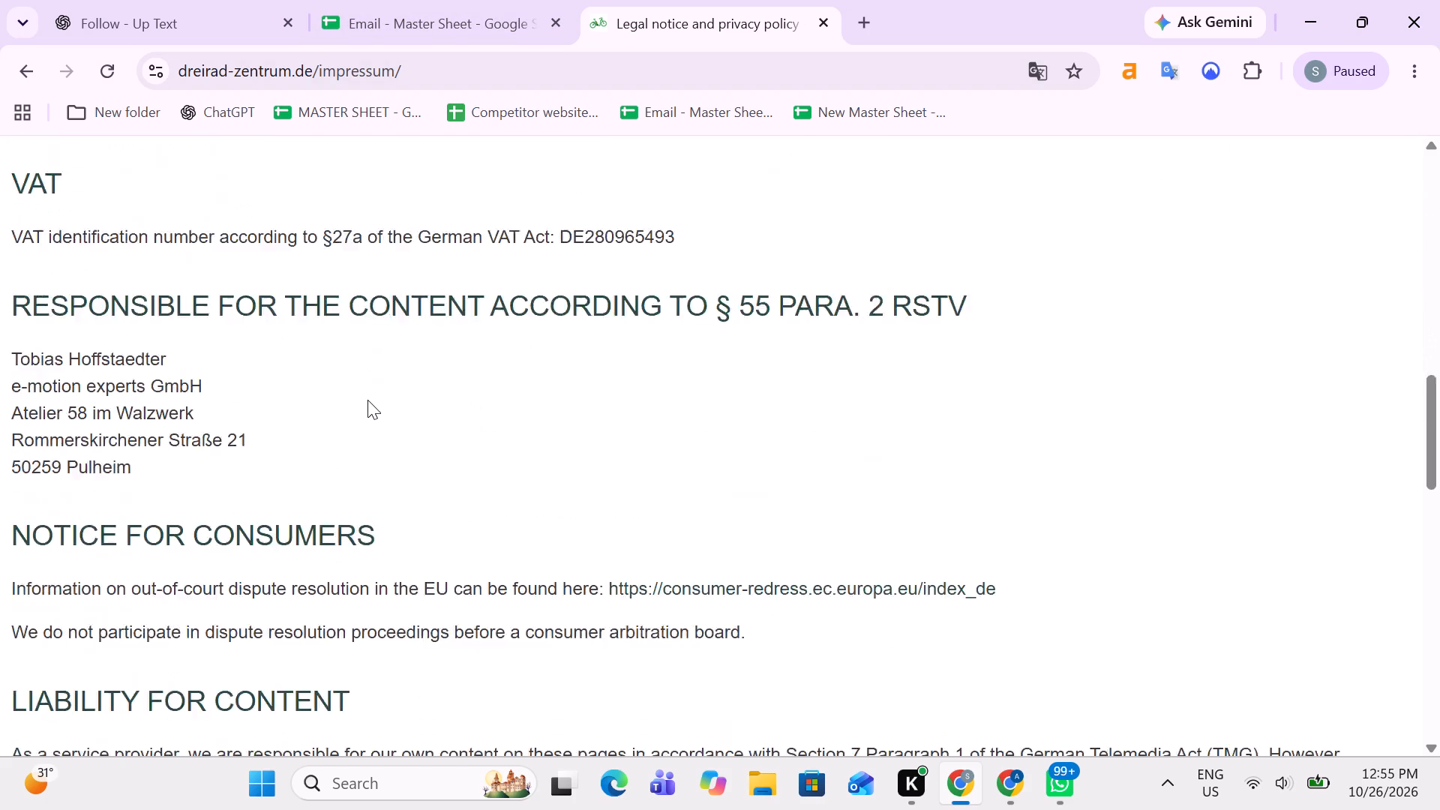
scroll(333, 428, "down", 7)
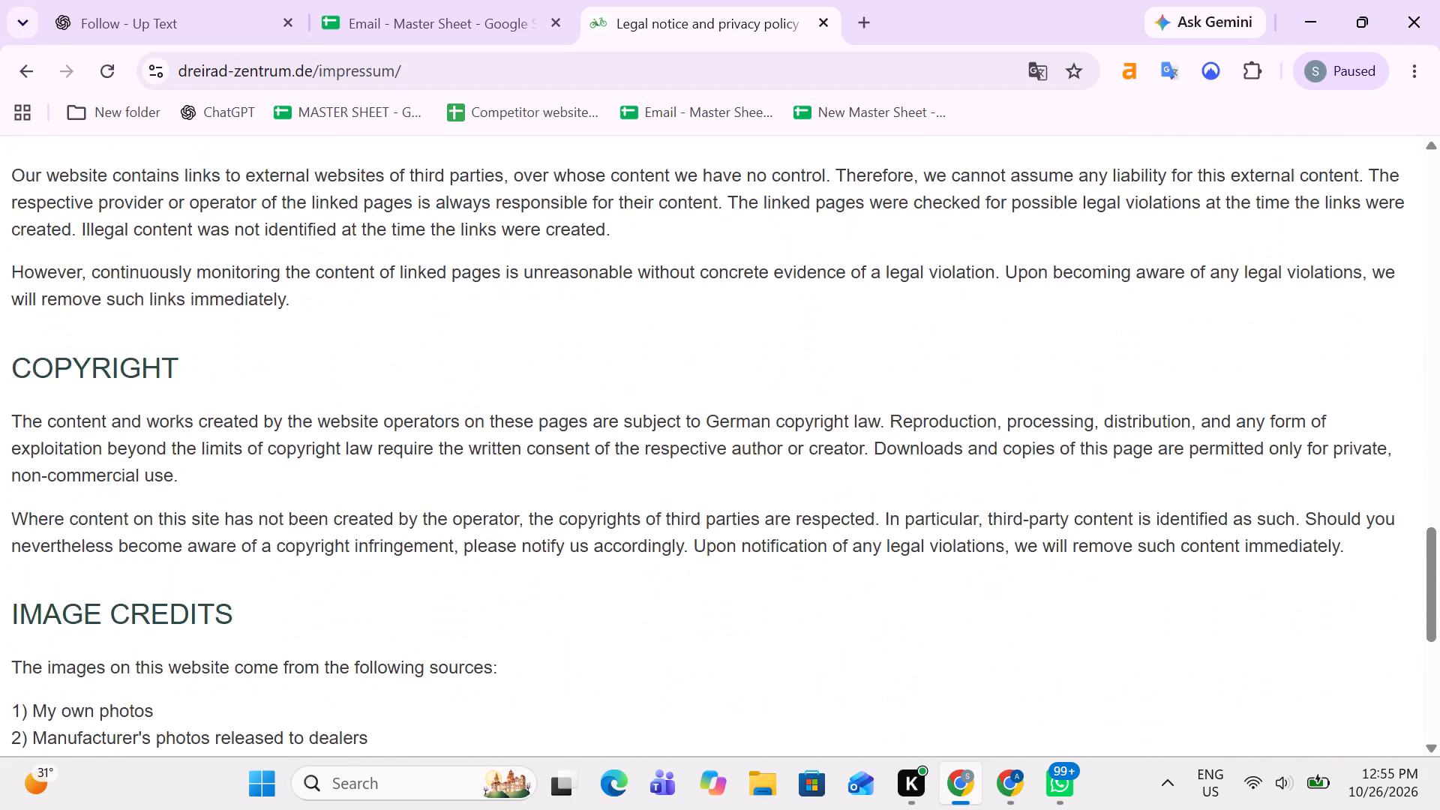
scroll(310, 414, "down", 2)
scroll(252, 491, "up", 14)
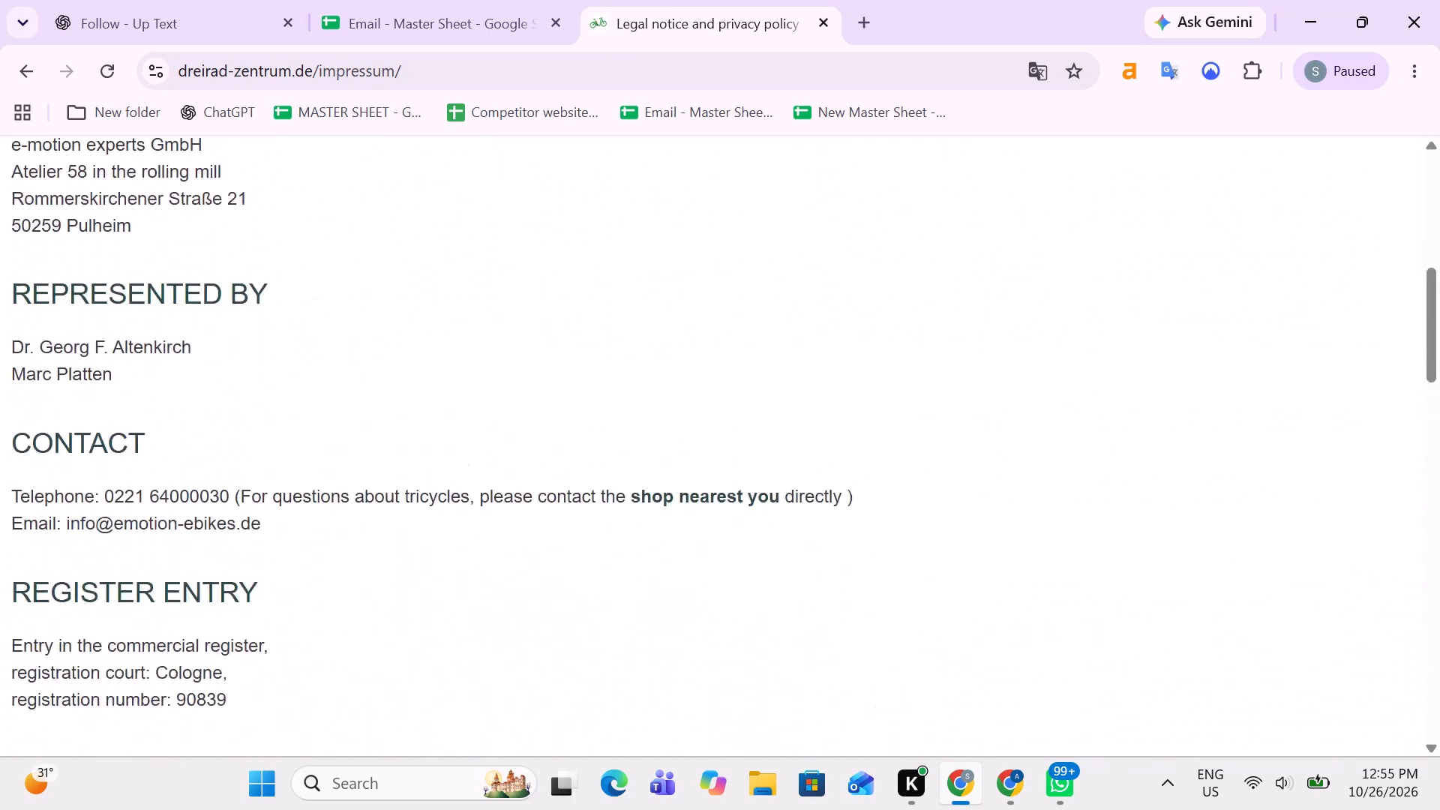
scroll(252, 490, "up", 6)
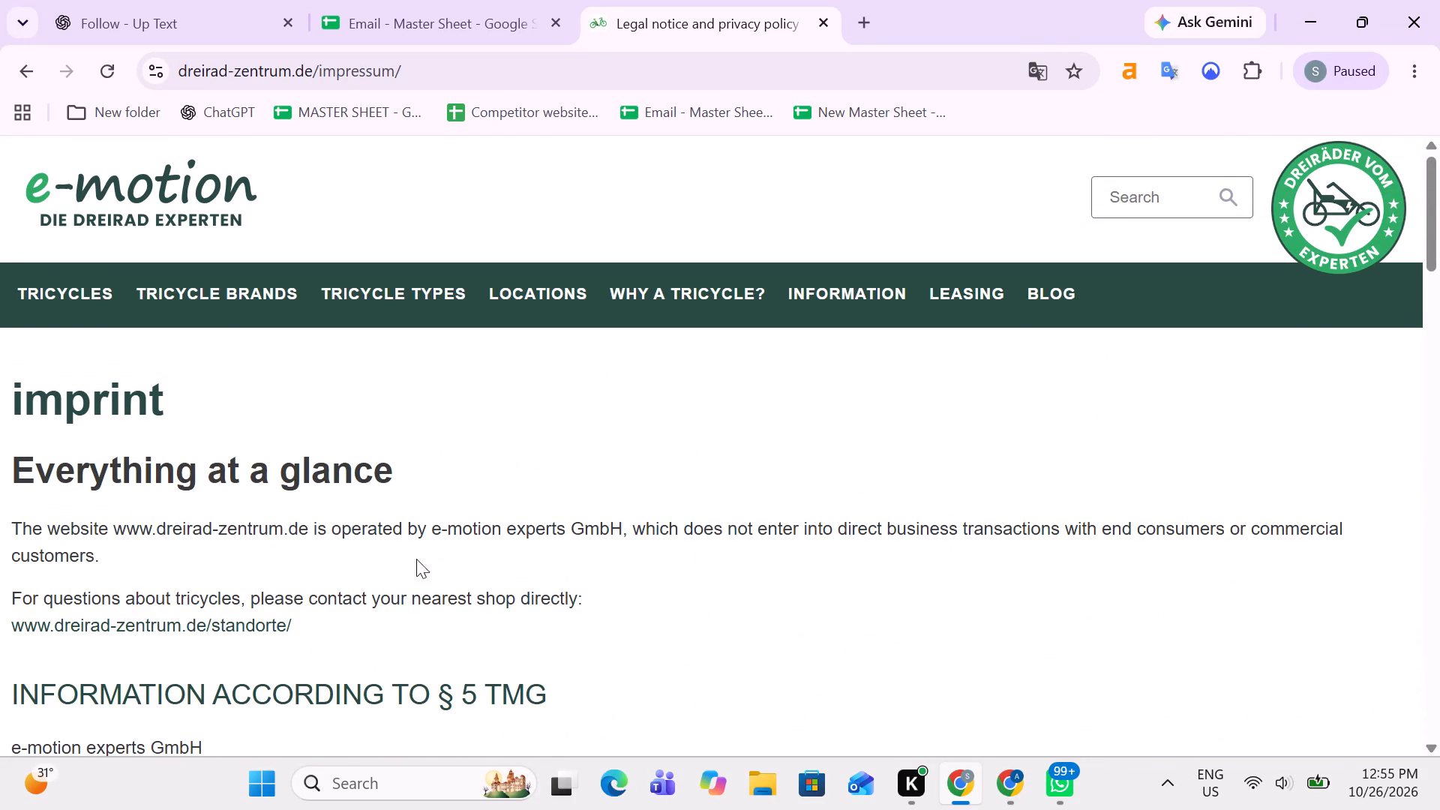
scroll(873, 361, "down", 5)
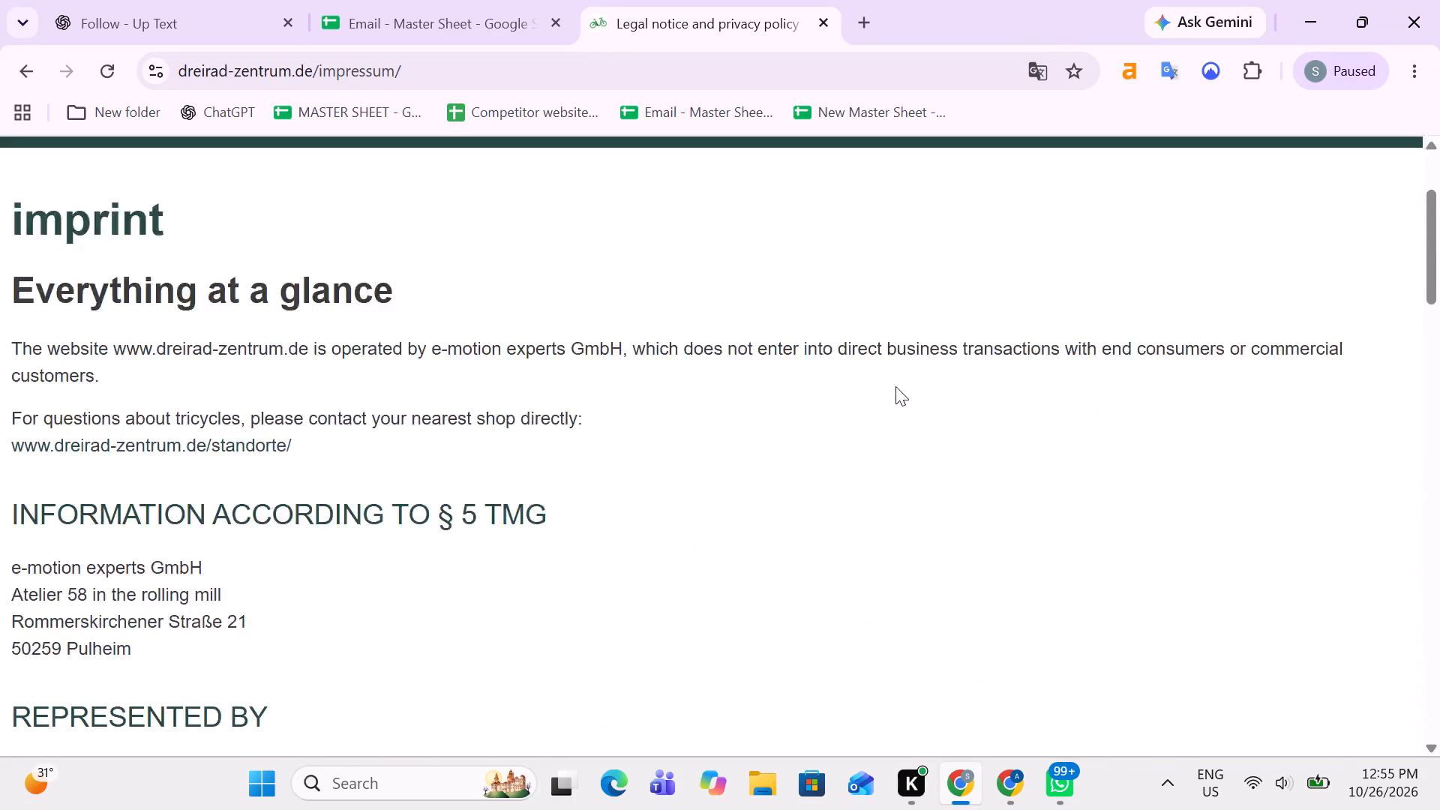
scroll(895, 386, "down", 20)
scroll(840, 448, "down", 4)
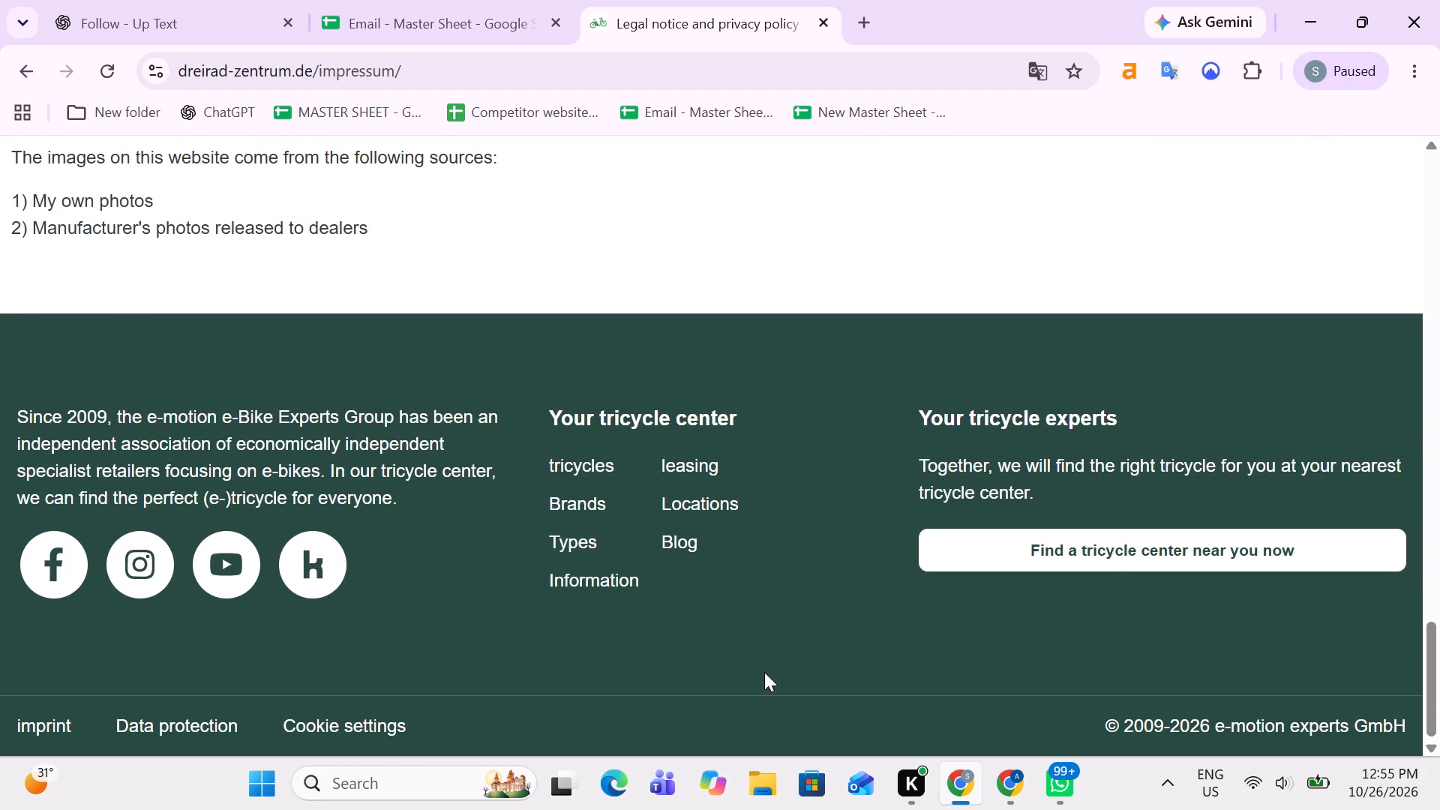
left_click(461, 0)
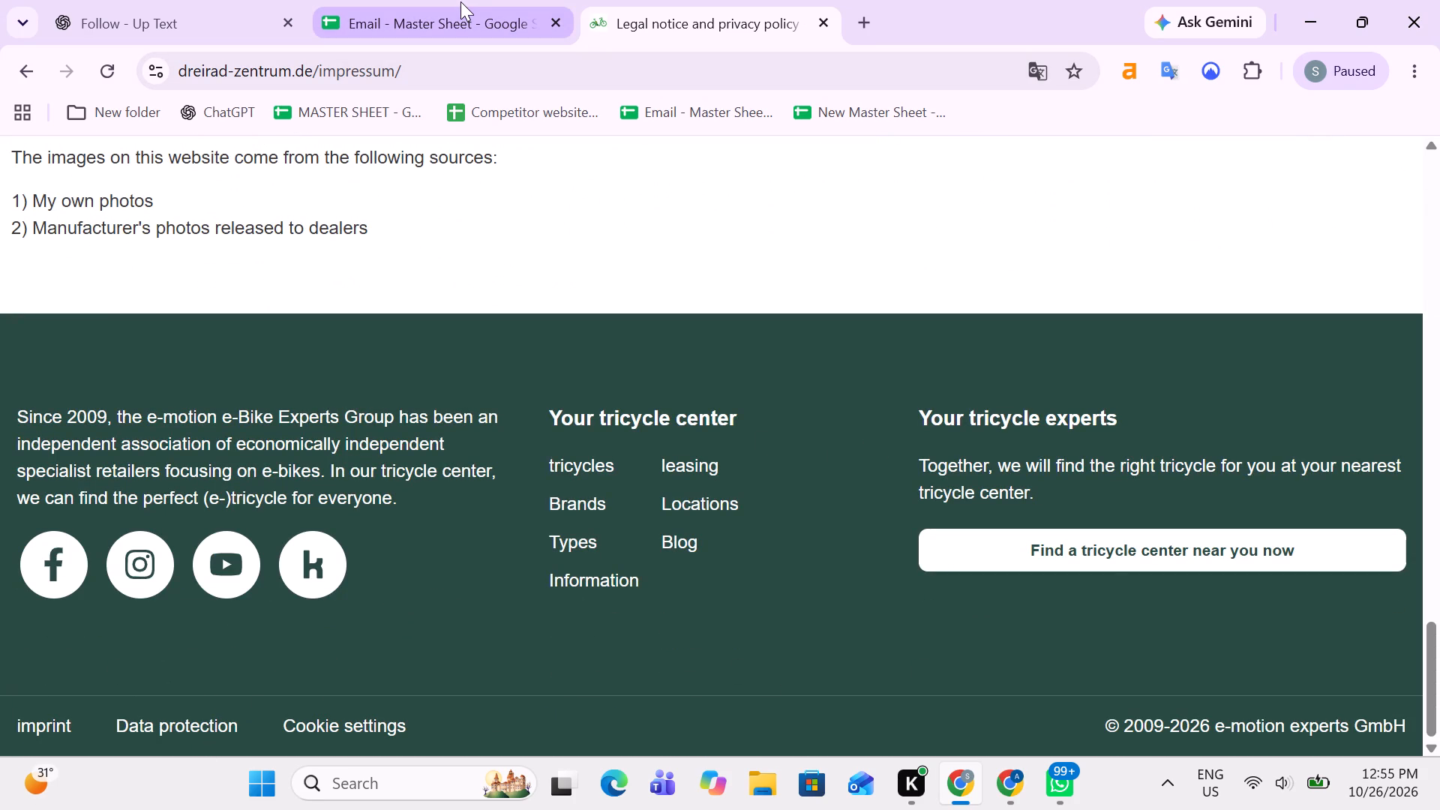
key("Right")
key("Right")
key("Right")
key("Right")
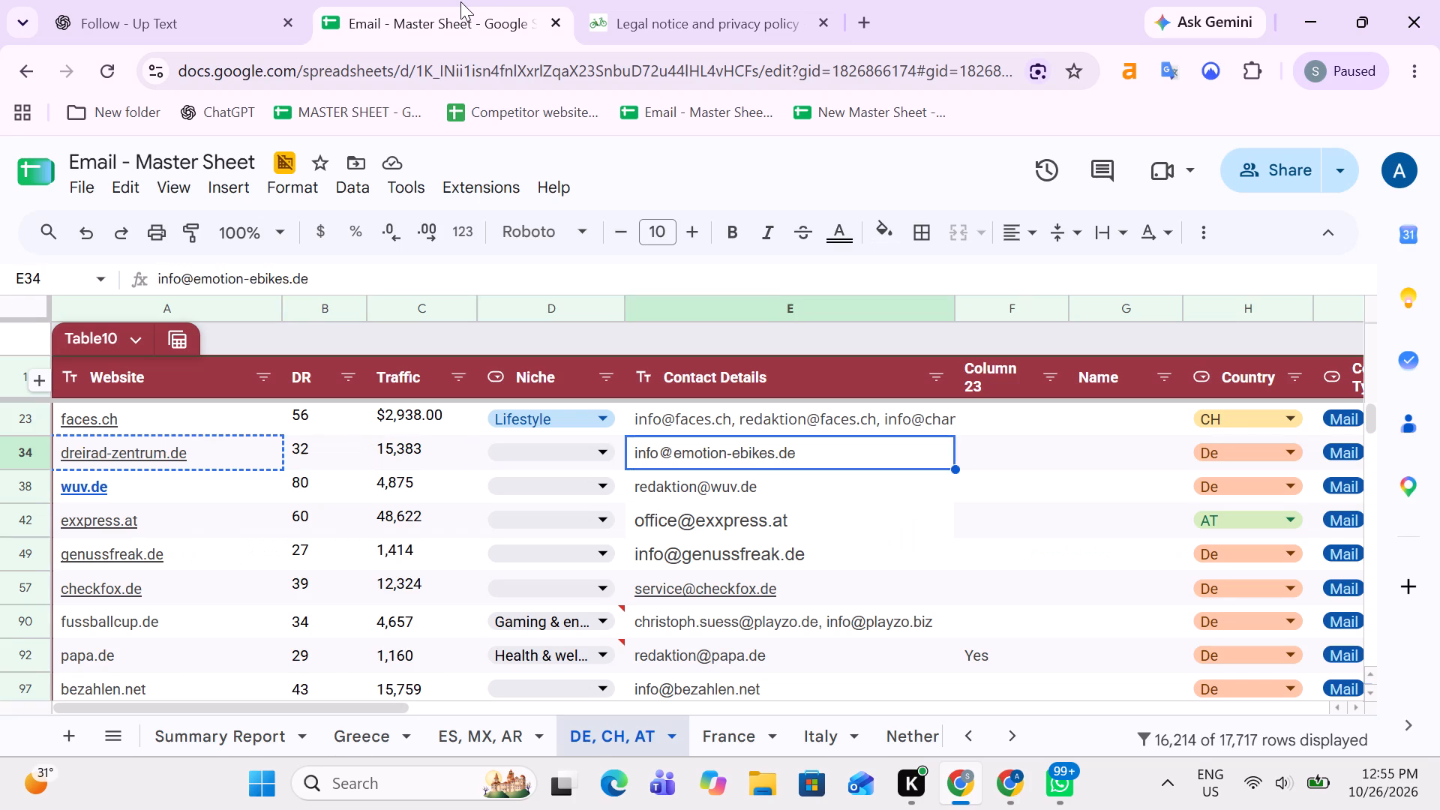
Set the Niche of the dreirad-zentrum.de row to Sports.
key("Left")
key("s")
key("Down")
key("Return")
key("Up")
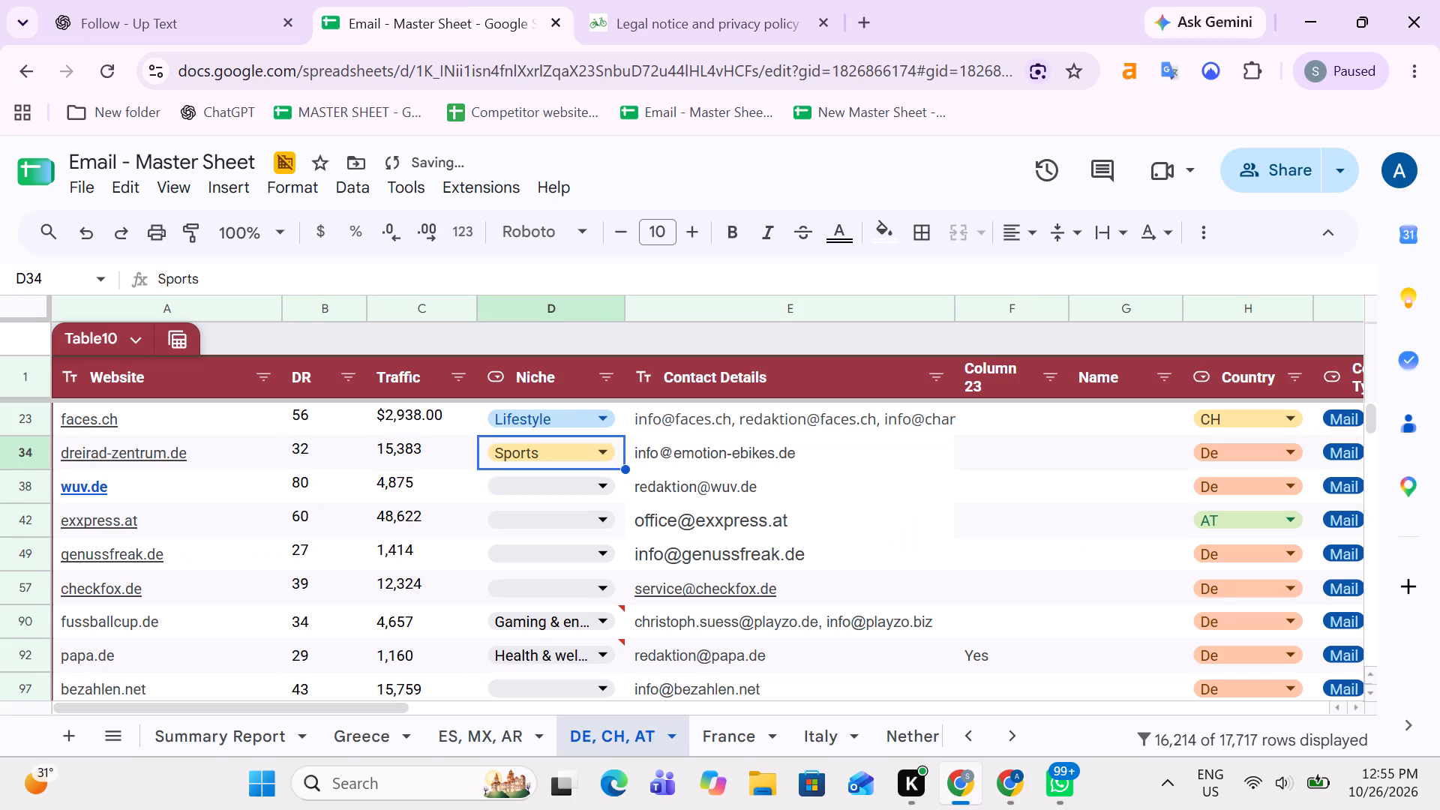
Copy the wuv.de address from the Website column and open that site in the browser tab used for website checks.
key("Right")
key("Down")
key("Left")
key("Left")
key("Left")
key("Left")
key("Left")
key("Left")
key("Left")
key("Left")
key("Left")
key("Left")
key("Left")
key("ctrl+c")
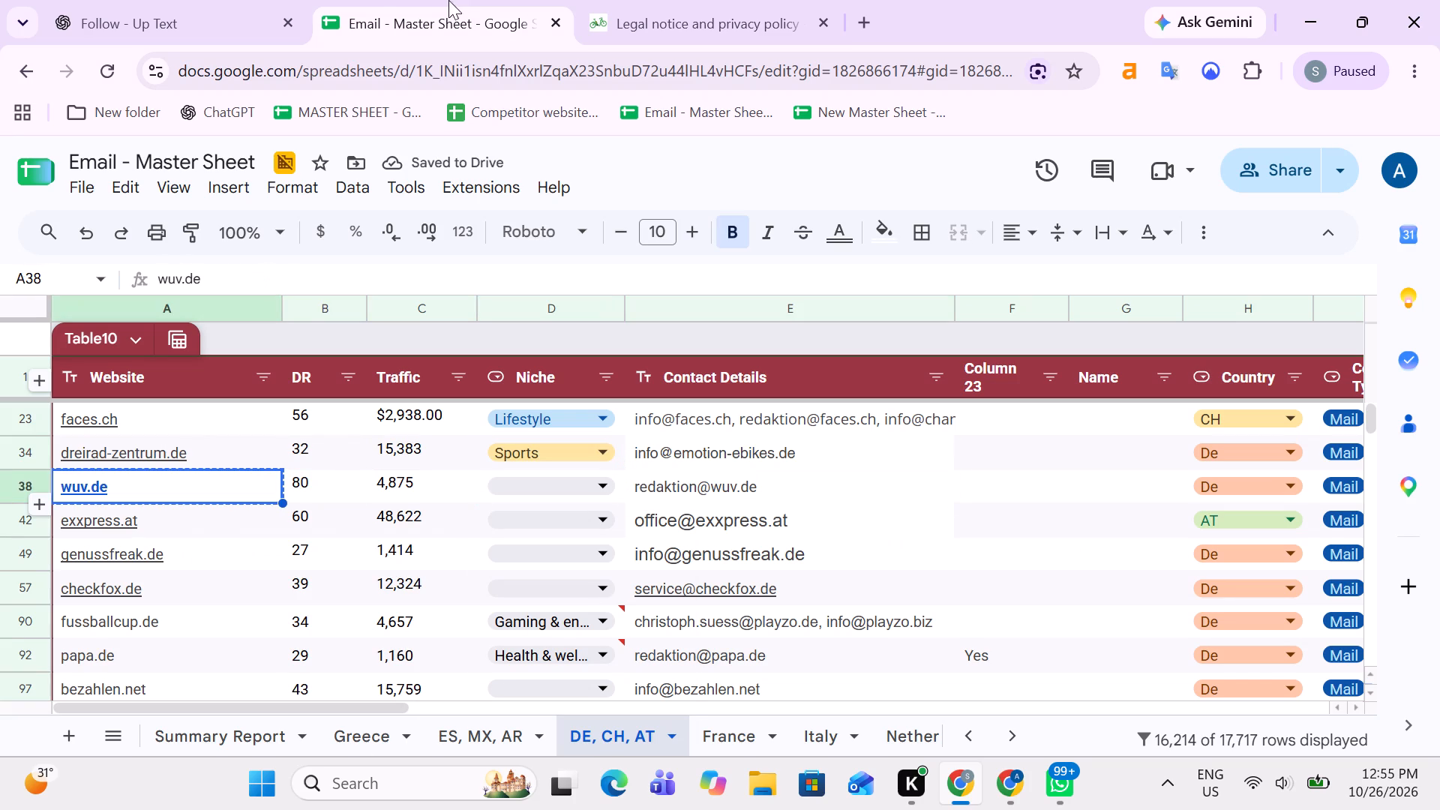
left_click(663, 0)
left_click(582, 58)
key("ctrl+v")
key("Return")
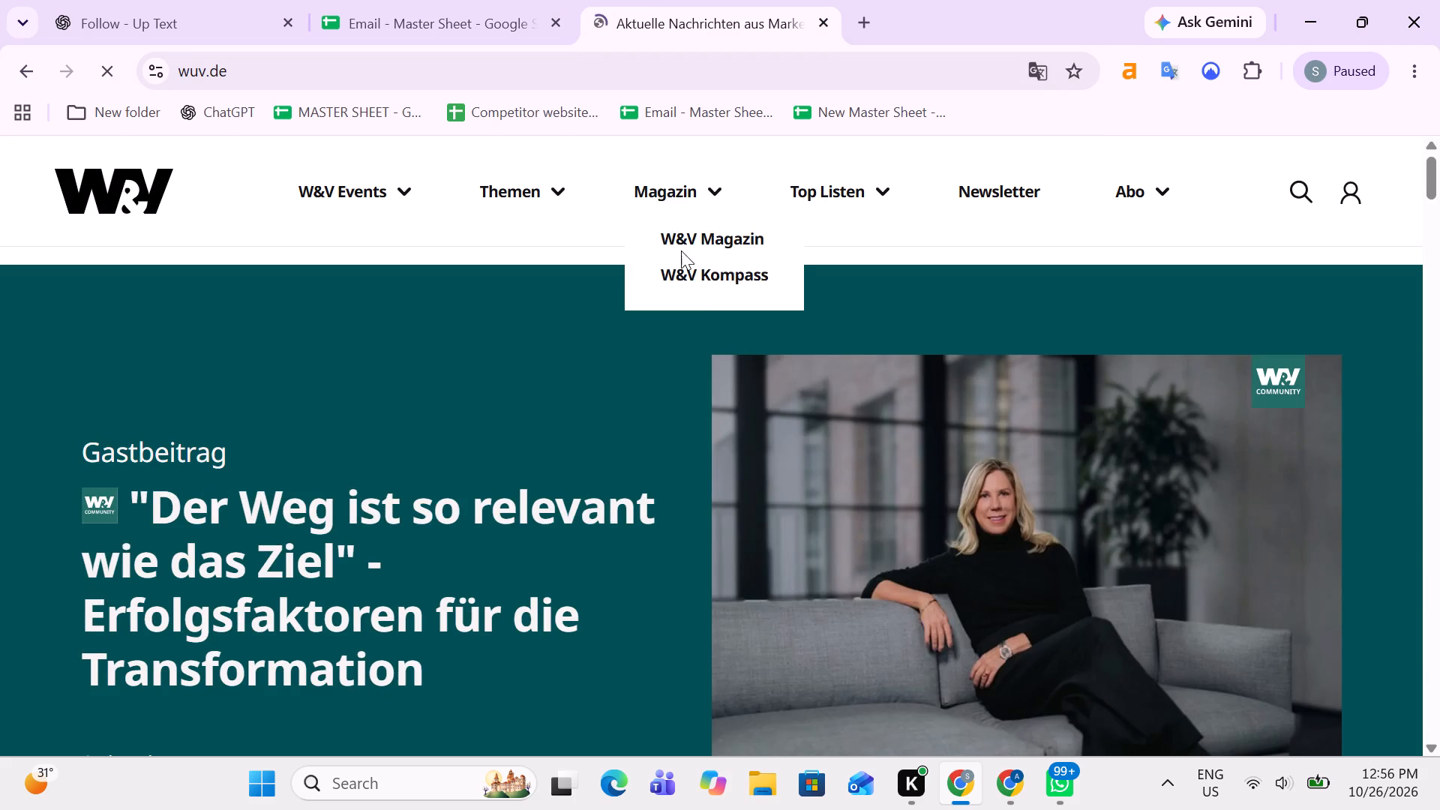
Open the imprint page of the wuv.de website from its footer.
scroll(707, 281, "down", 8)
scroll(866, 379, "down", 20)
scroll(866, 379, "down", 9)
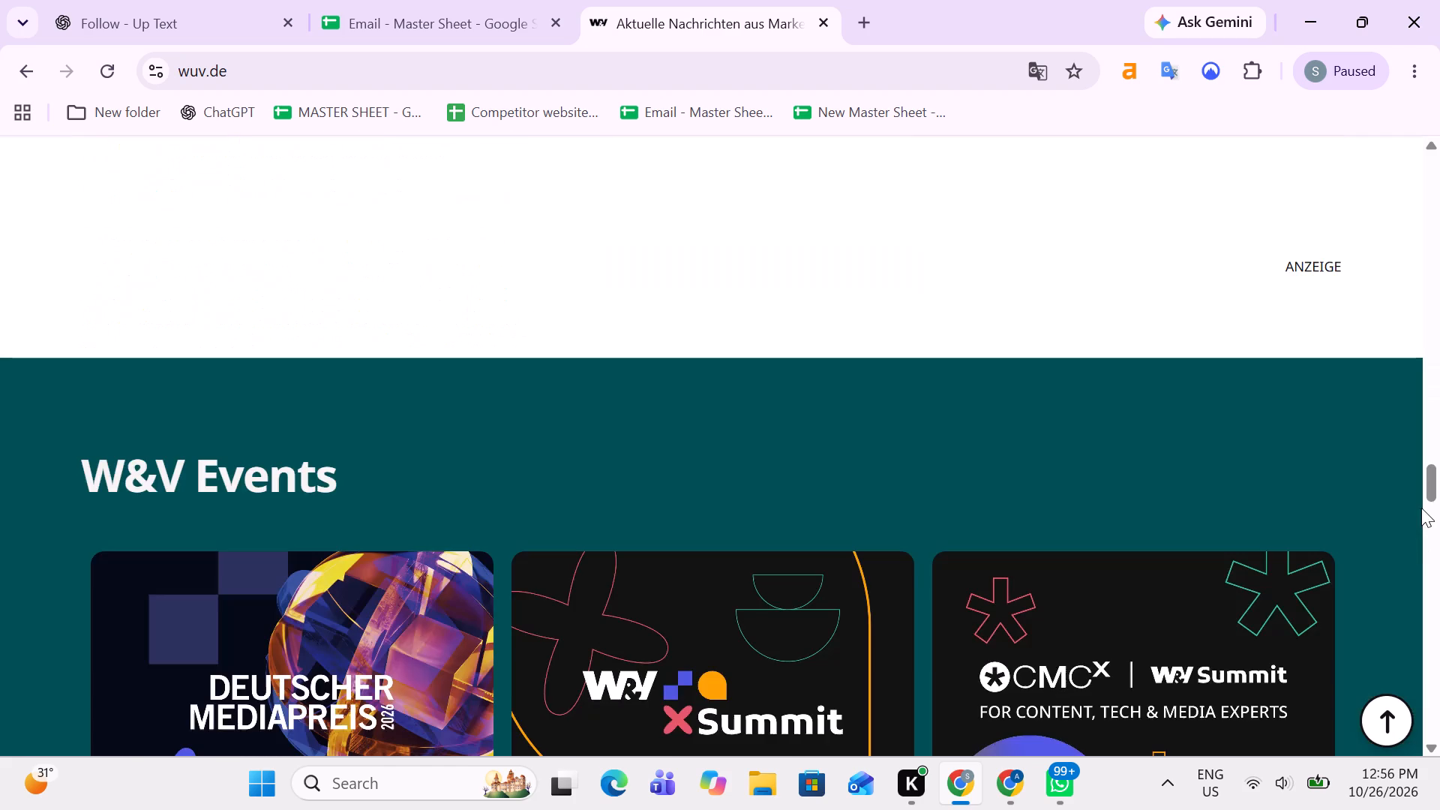
left_click_drag(1432, 478, 1429, 711)
scroll(1006, 656, "down", 6)
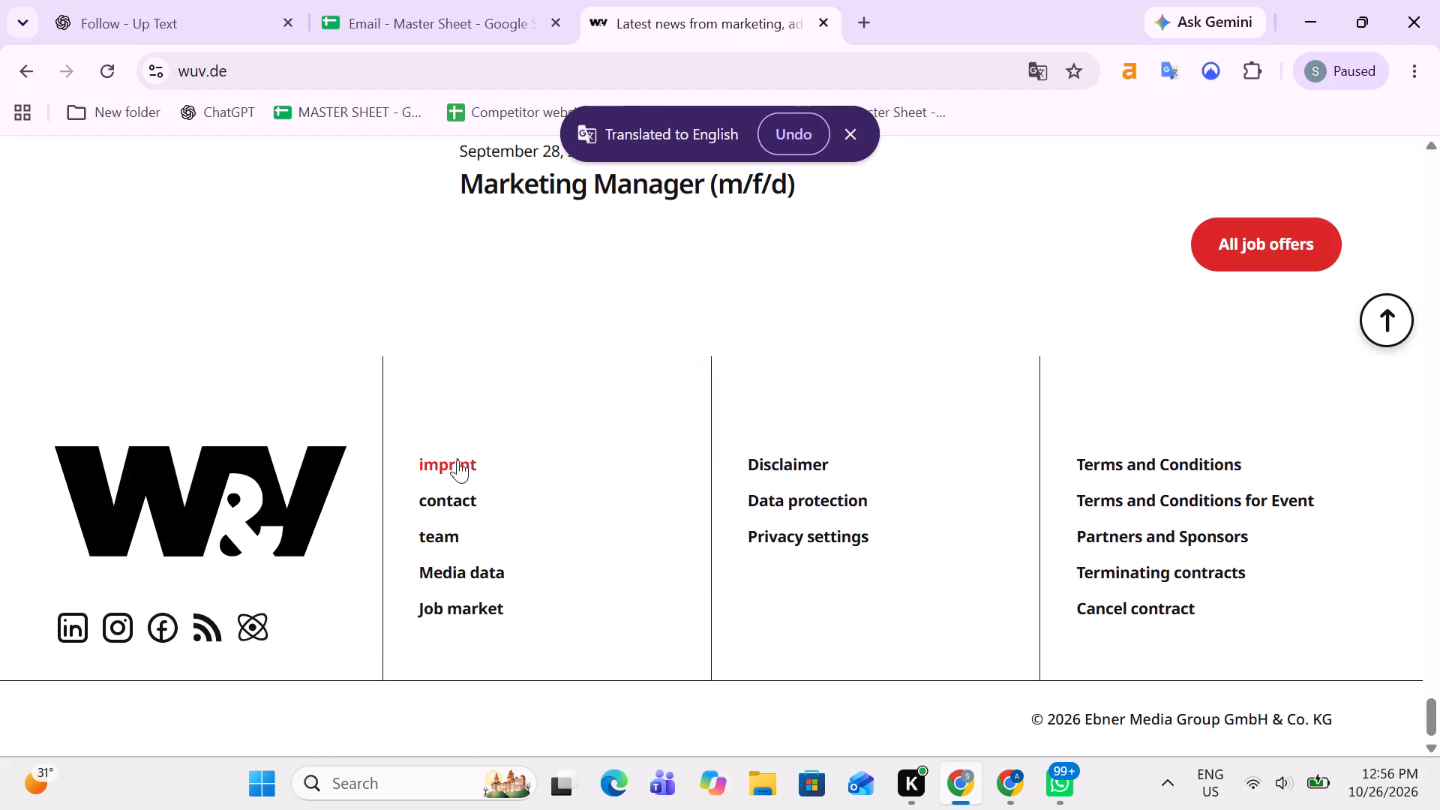
left_click(455, 473)
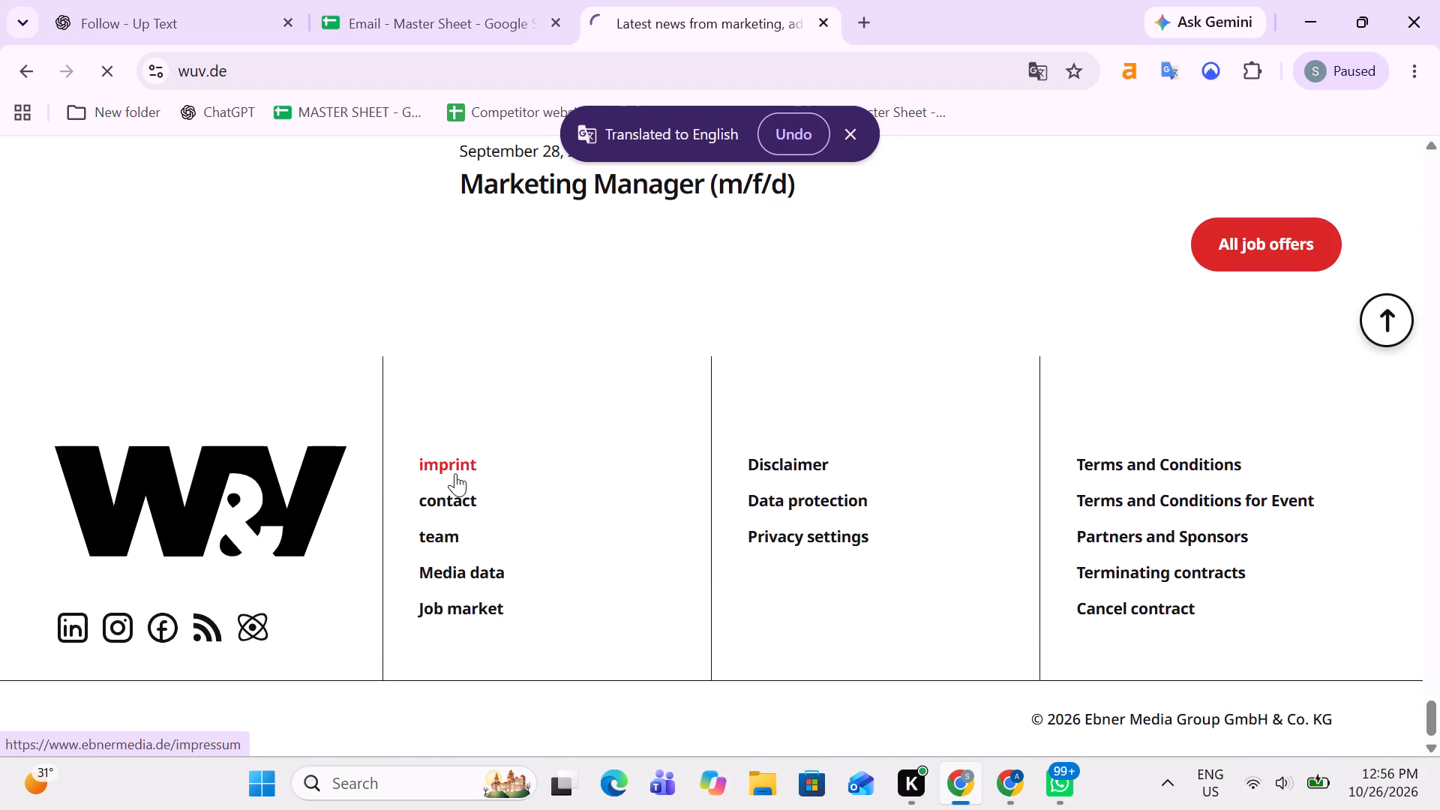
Examine the contact information on the Ebner Media Group imprint page and compare it with the sheet's Contact Details for wuv.de.
scroll(478, 512, "down", 1)
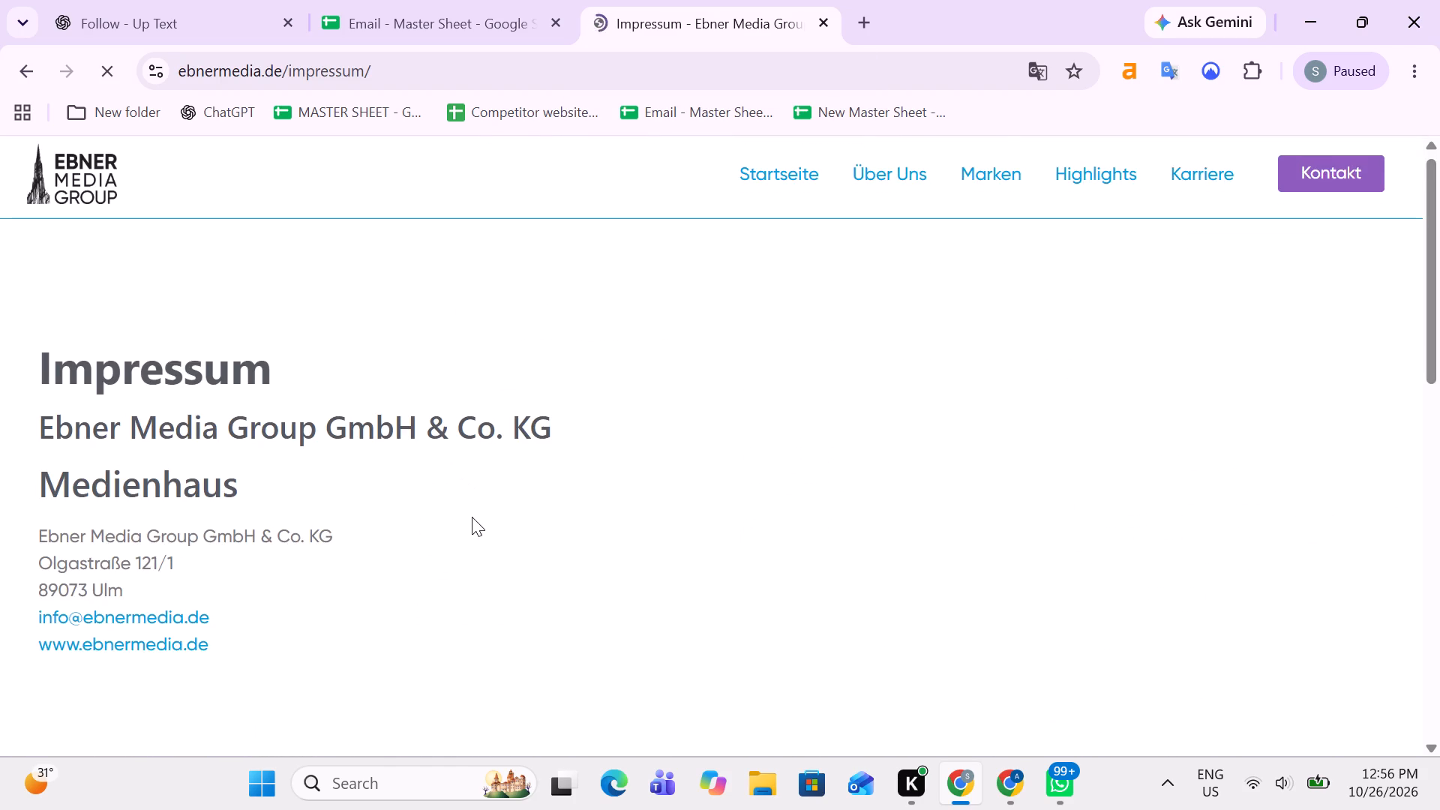
scroll(472, 517, "down", 1)
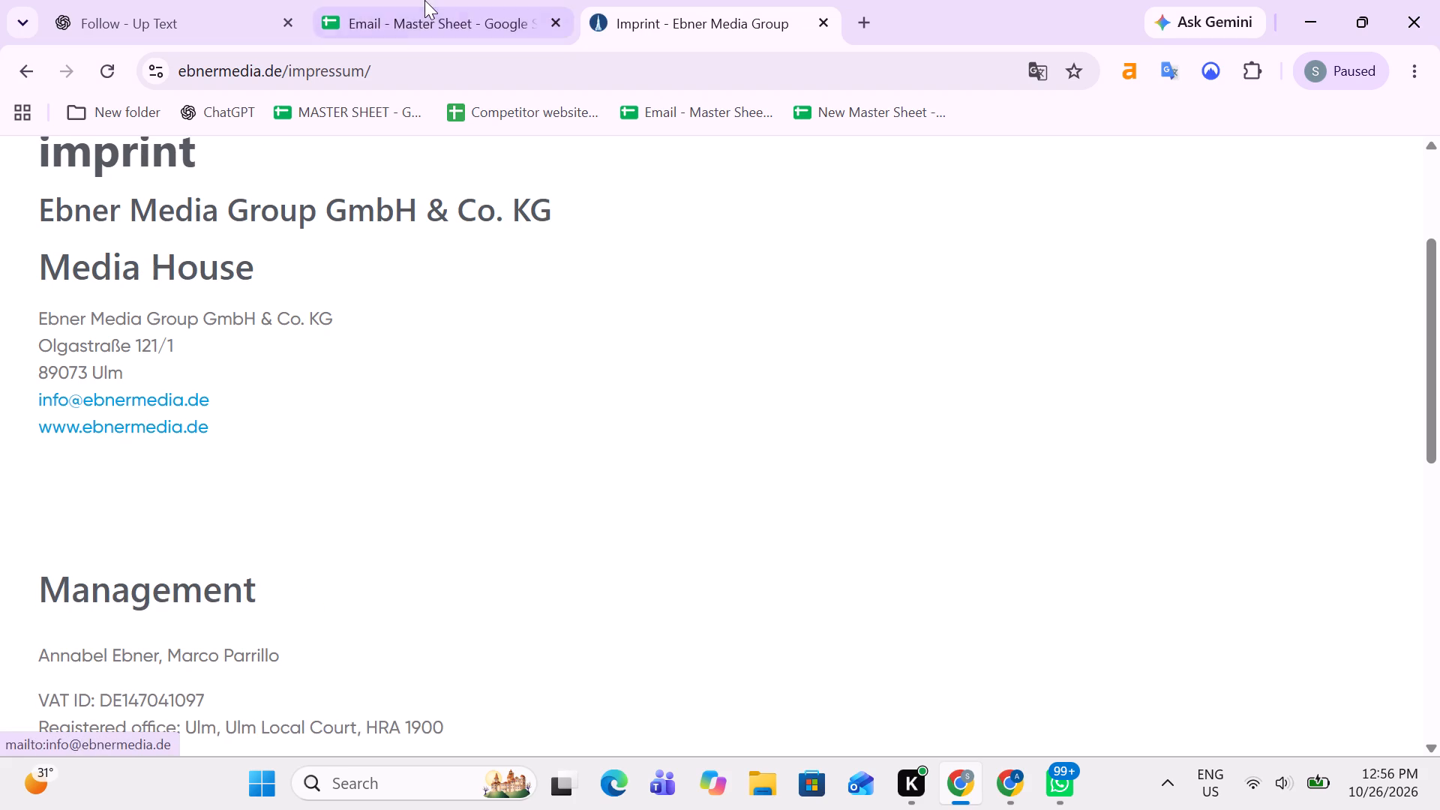
left_click(424, 0)
key("Right")
key("Right")
key("Right")
key("Right")
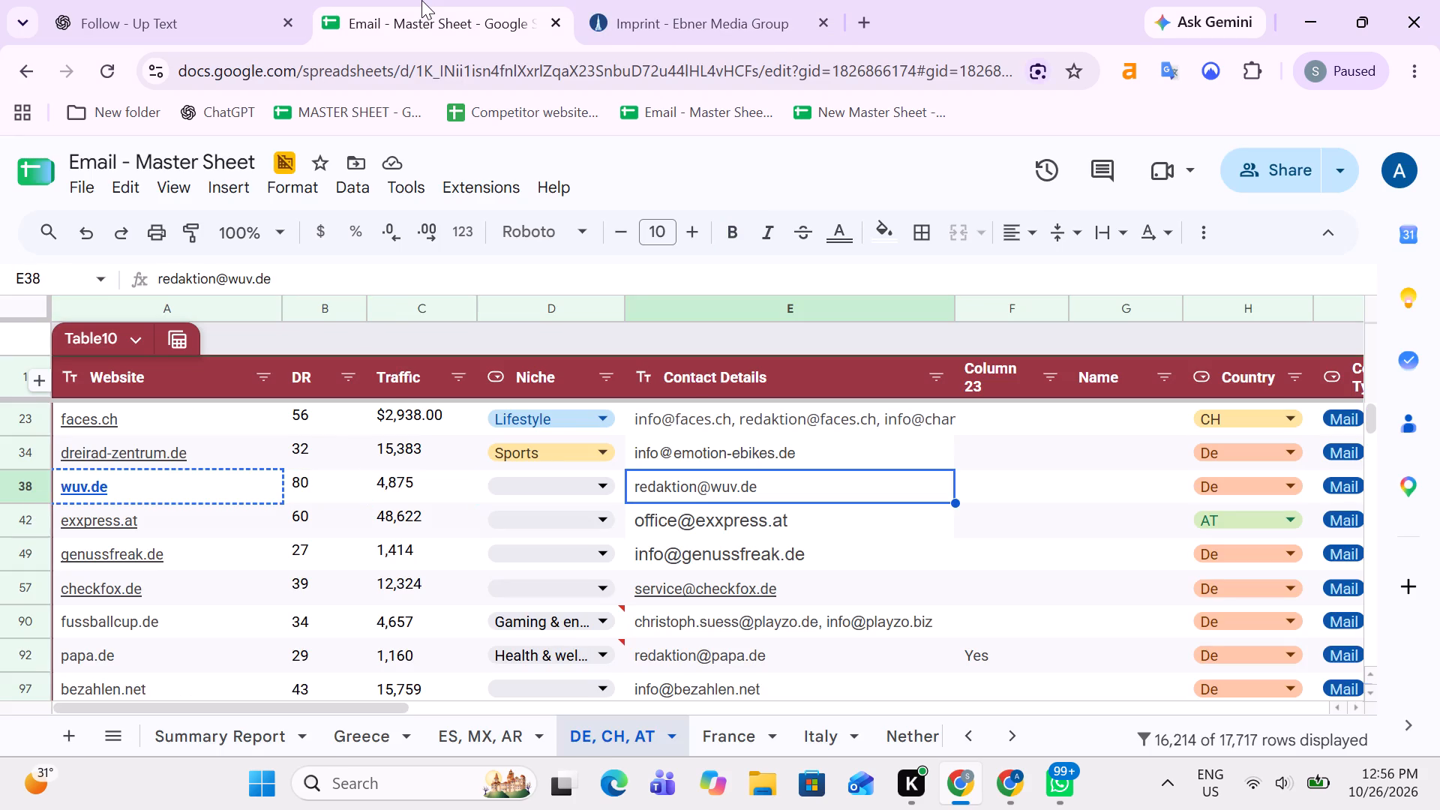
left_click(761, 0)
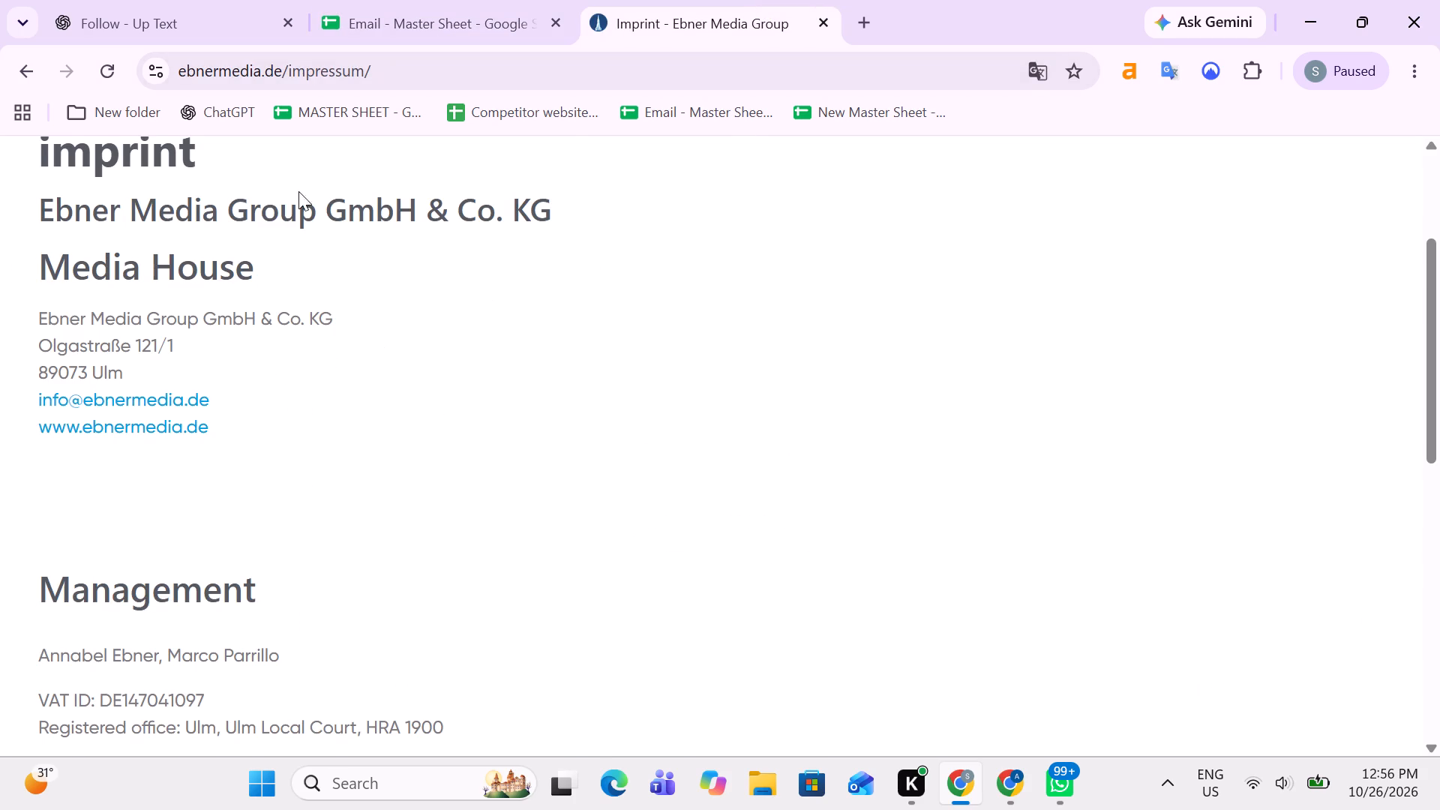
left_click(442, 0)
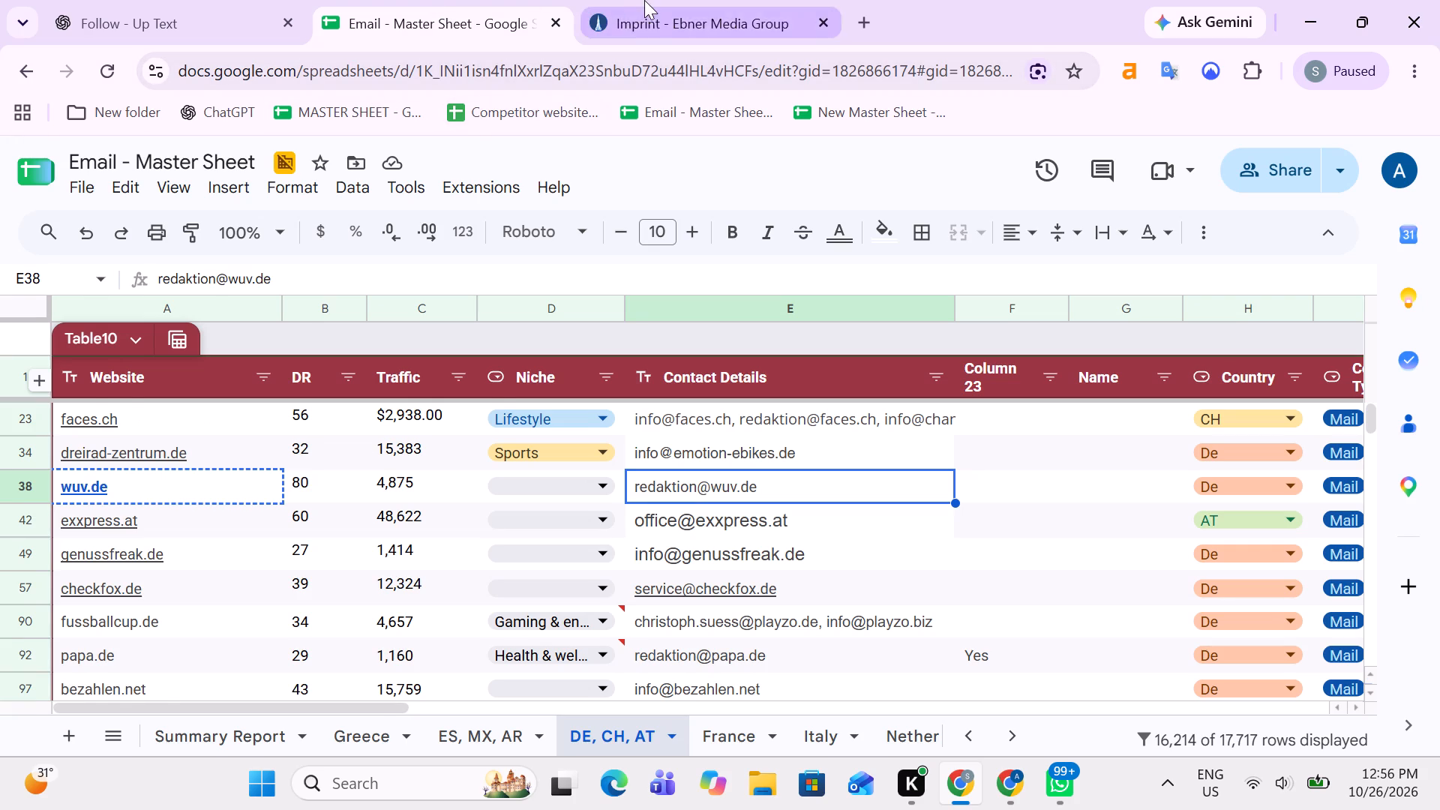
Copy the Ebner Media Group e-mail address from the imprint and append it after a comma to wuv.de's Contact Details.
left_click(645, 0)
right_click(138, 402)
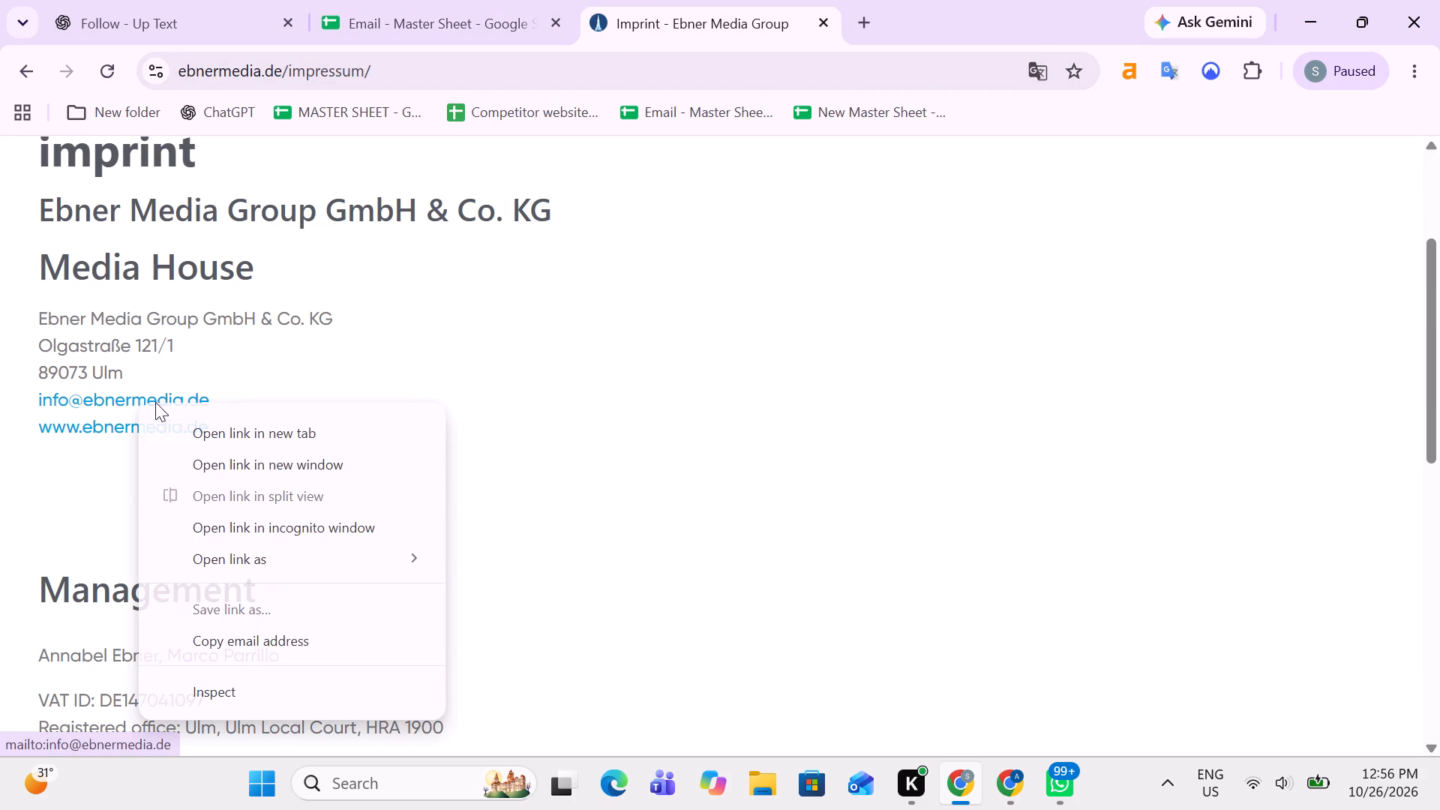
left_click(282, 647)
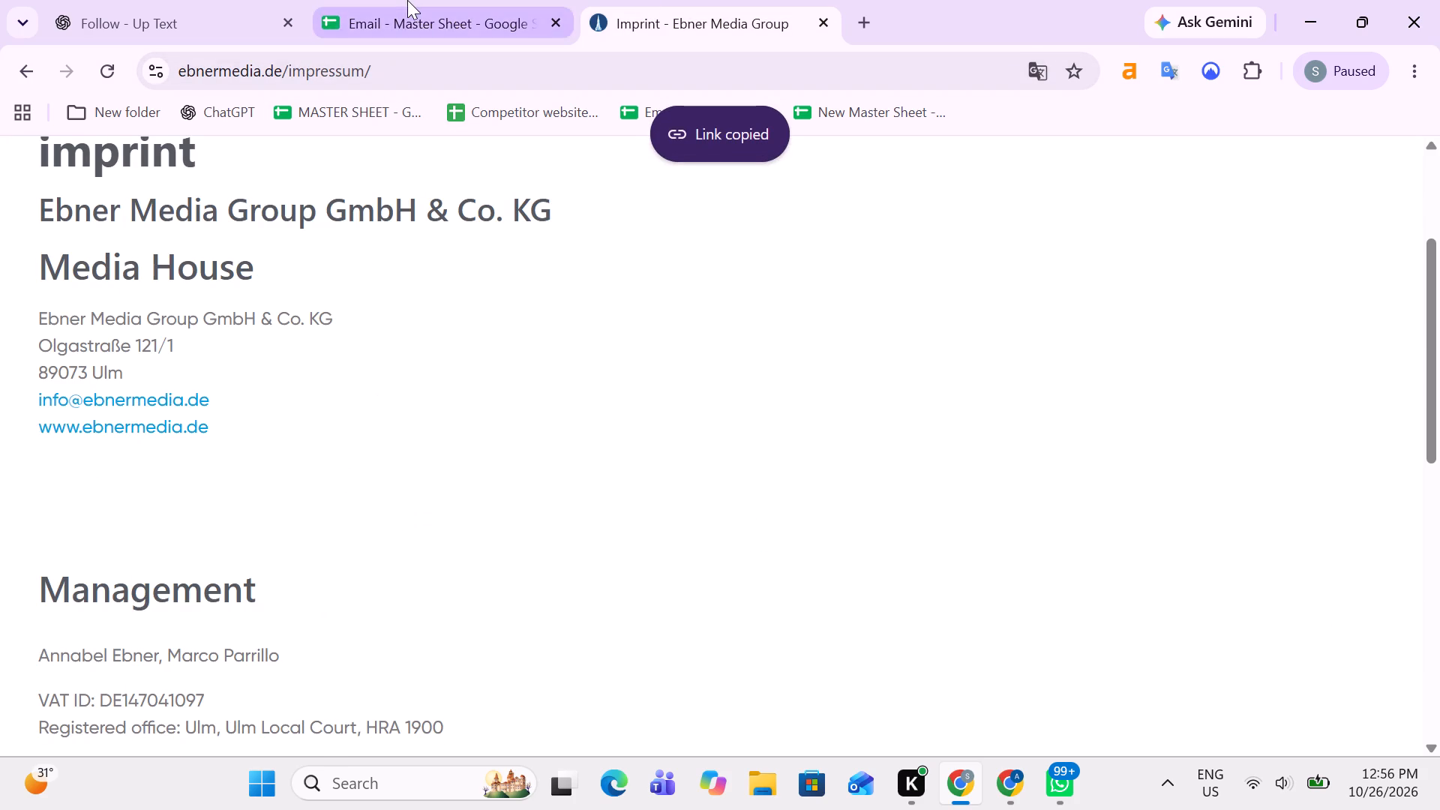
left_click(407, 0)
key("Return")
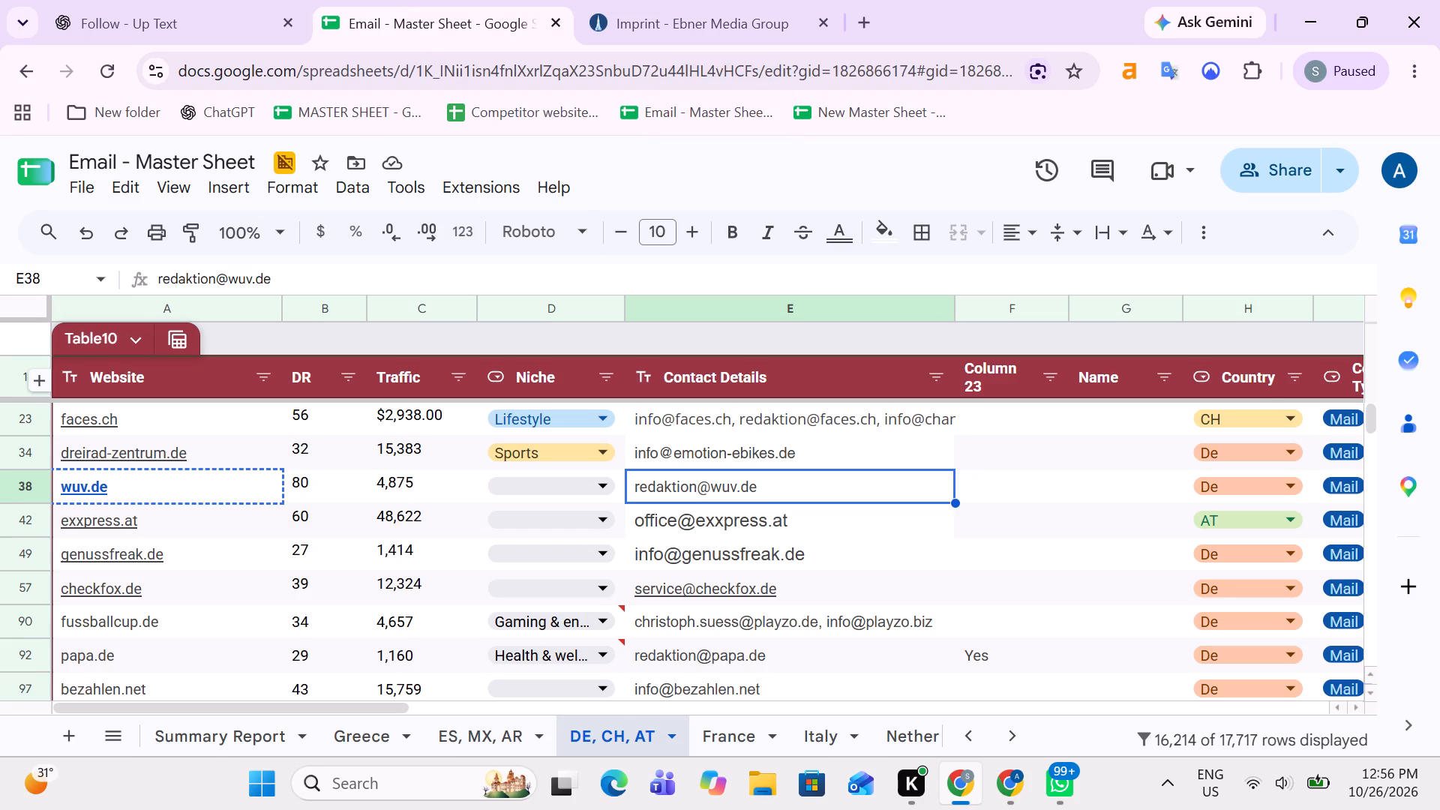
type(",")
key("space")
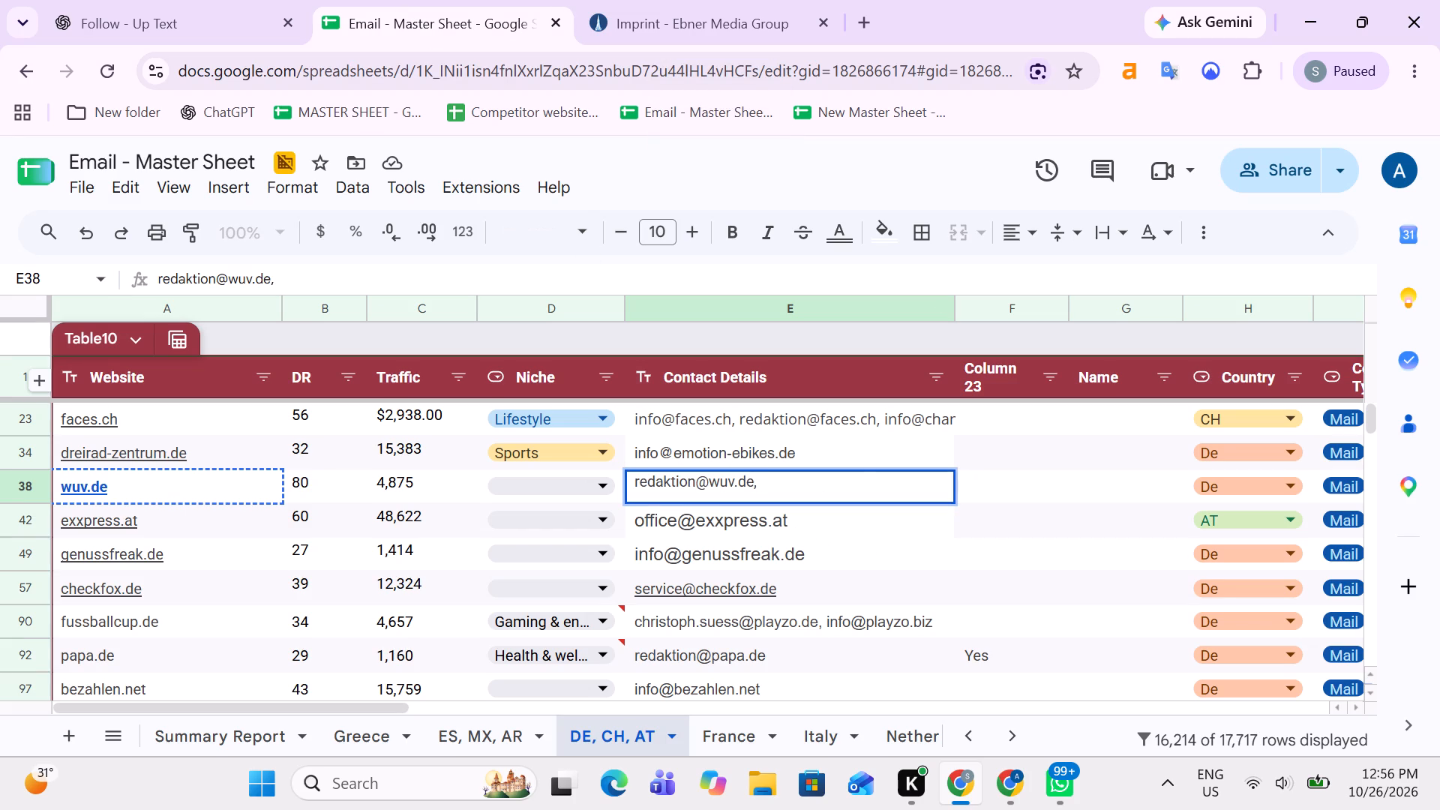
key("ctrl+v")
Return to the wuv.de homepage, dismiss the advertisement, open the contact page from the footer and look through its addresses.
left_click(698, 0)
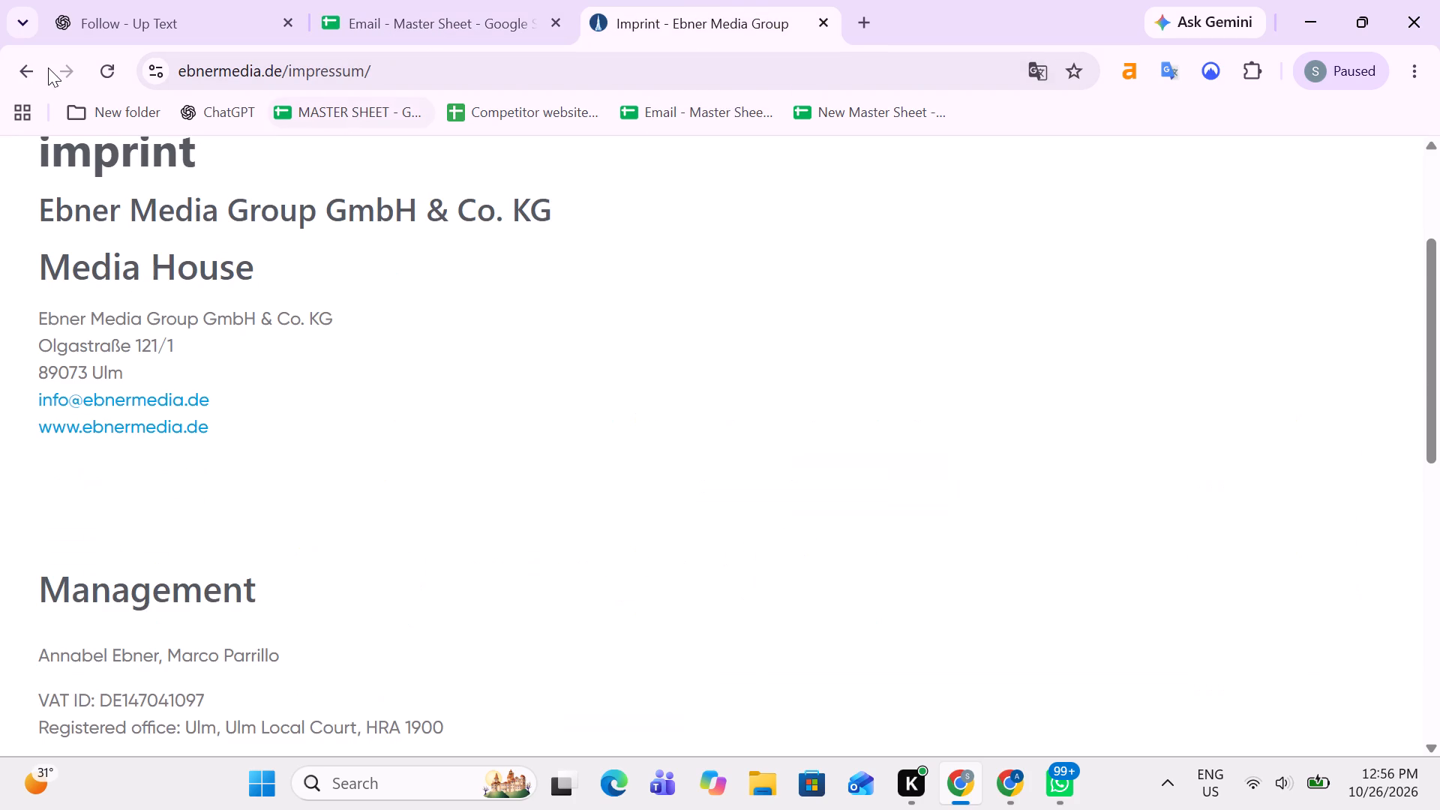
left_click(25, 61)
scroll(606, 311, "down", 8)
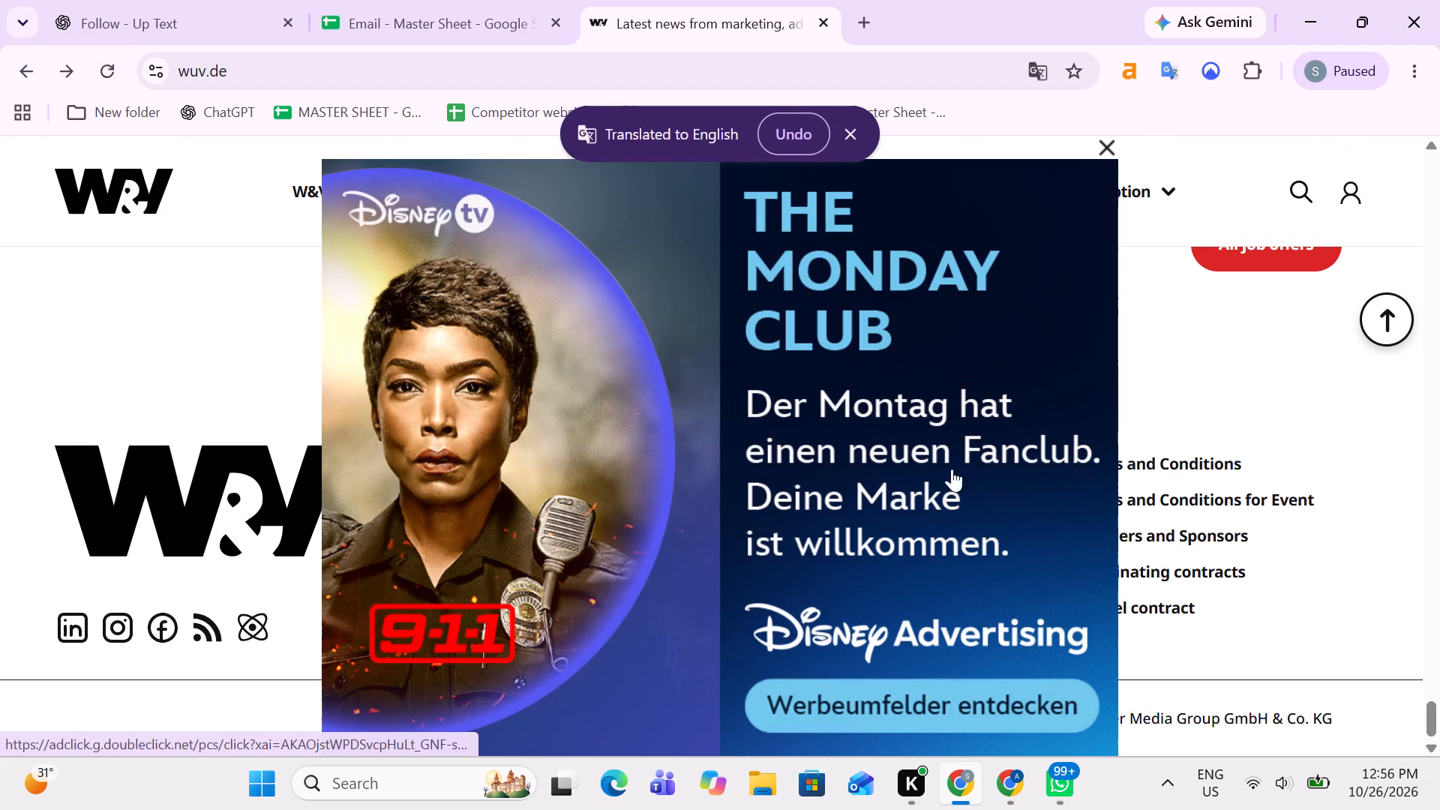
left_click(1109, 142)
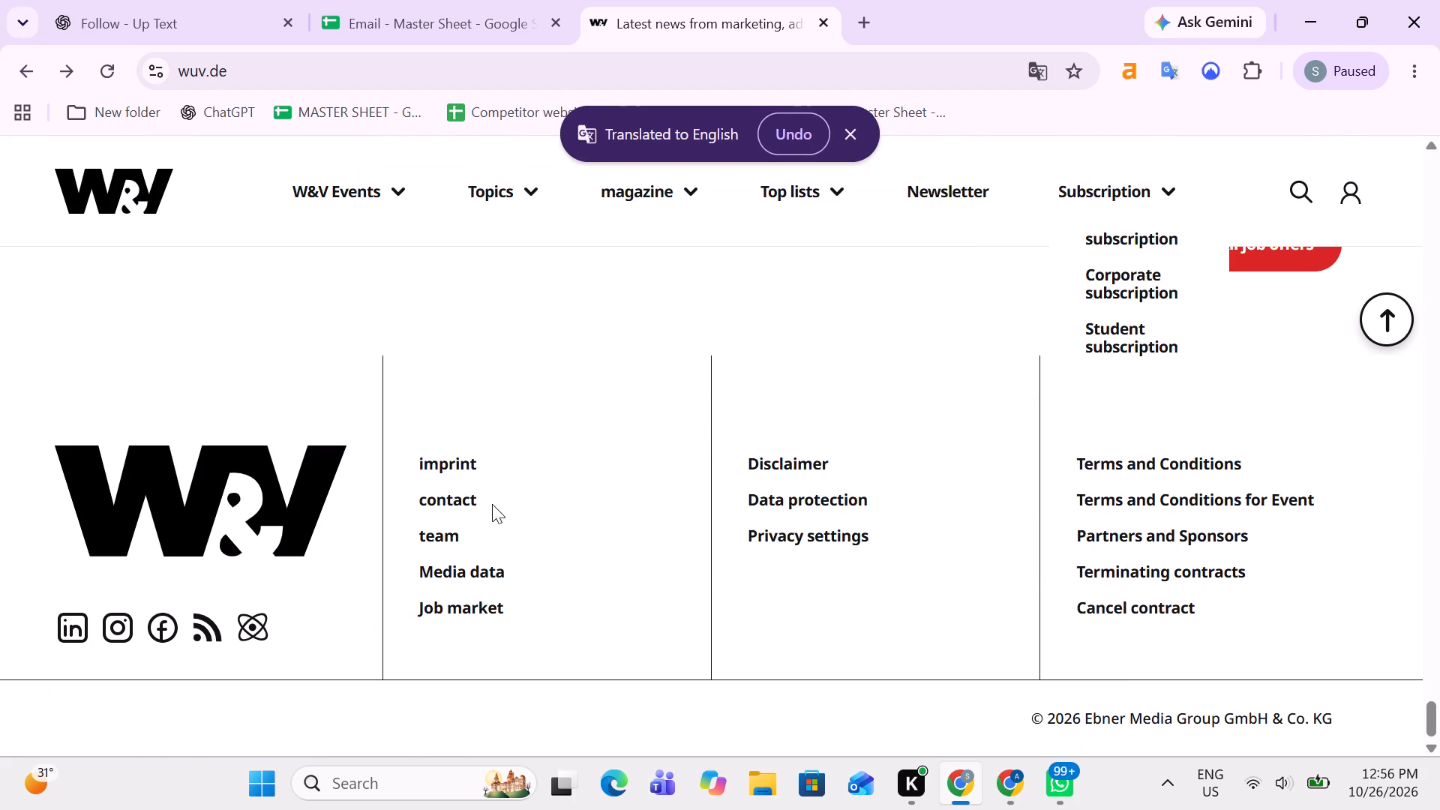
left_click(466, 498)
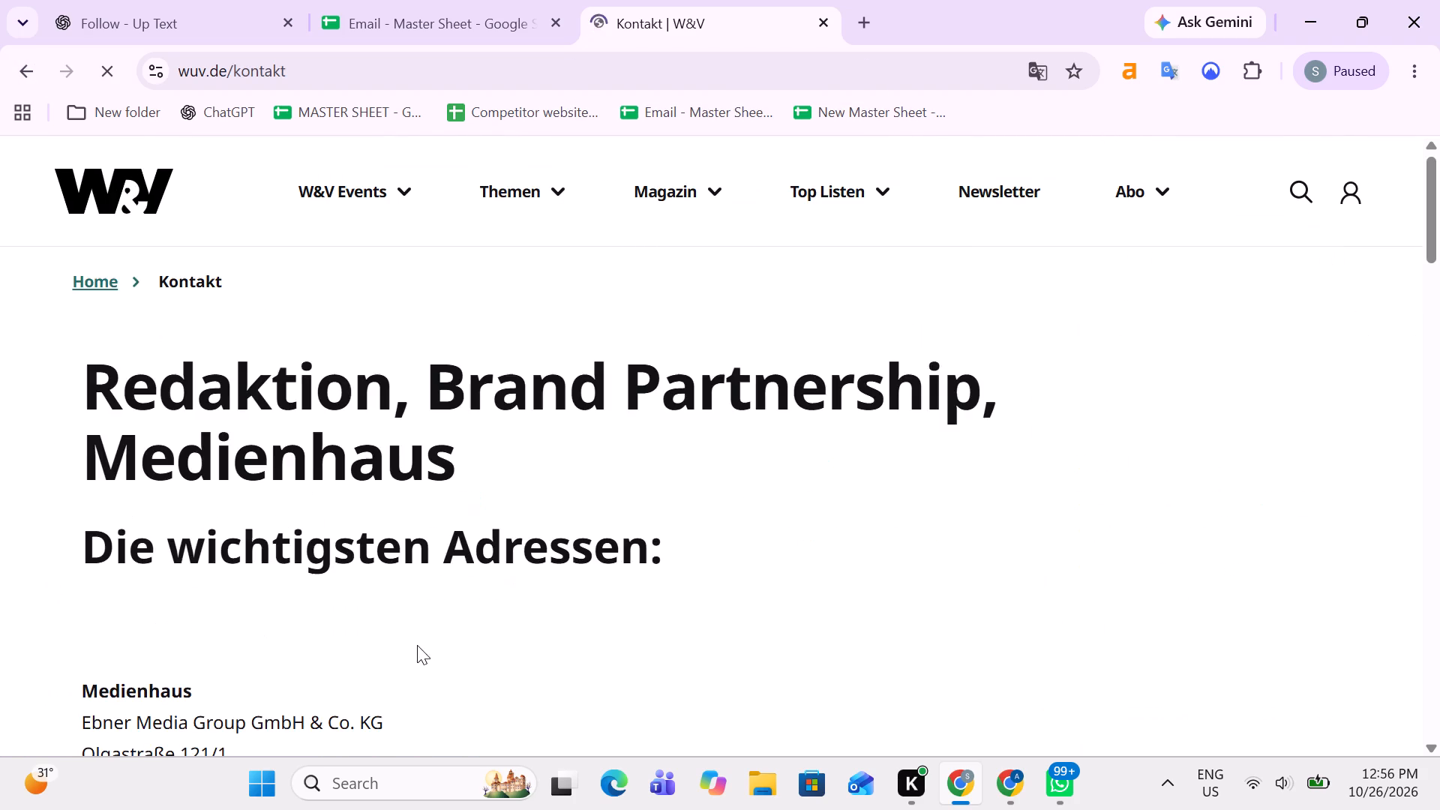
scroll(344, 598, "down", 6)
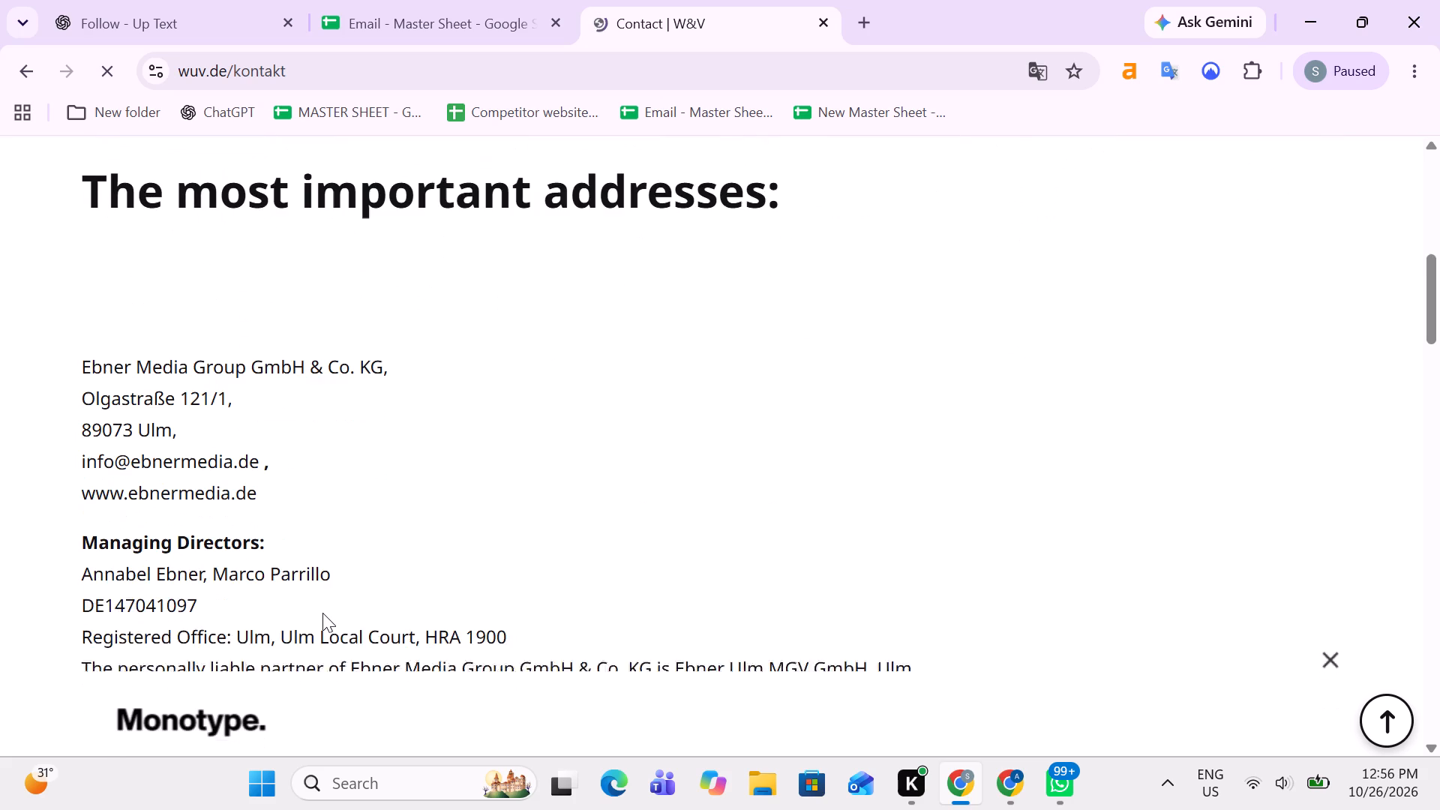
Find the editor-in-chief's e-mail address on the W&V contact page and append it after a comma to wuv.de's Contact Details.
scroll(262, 451, "down", 3)
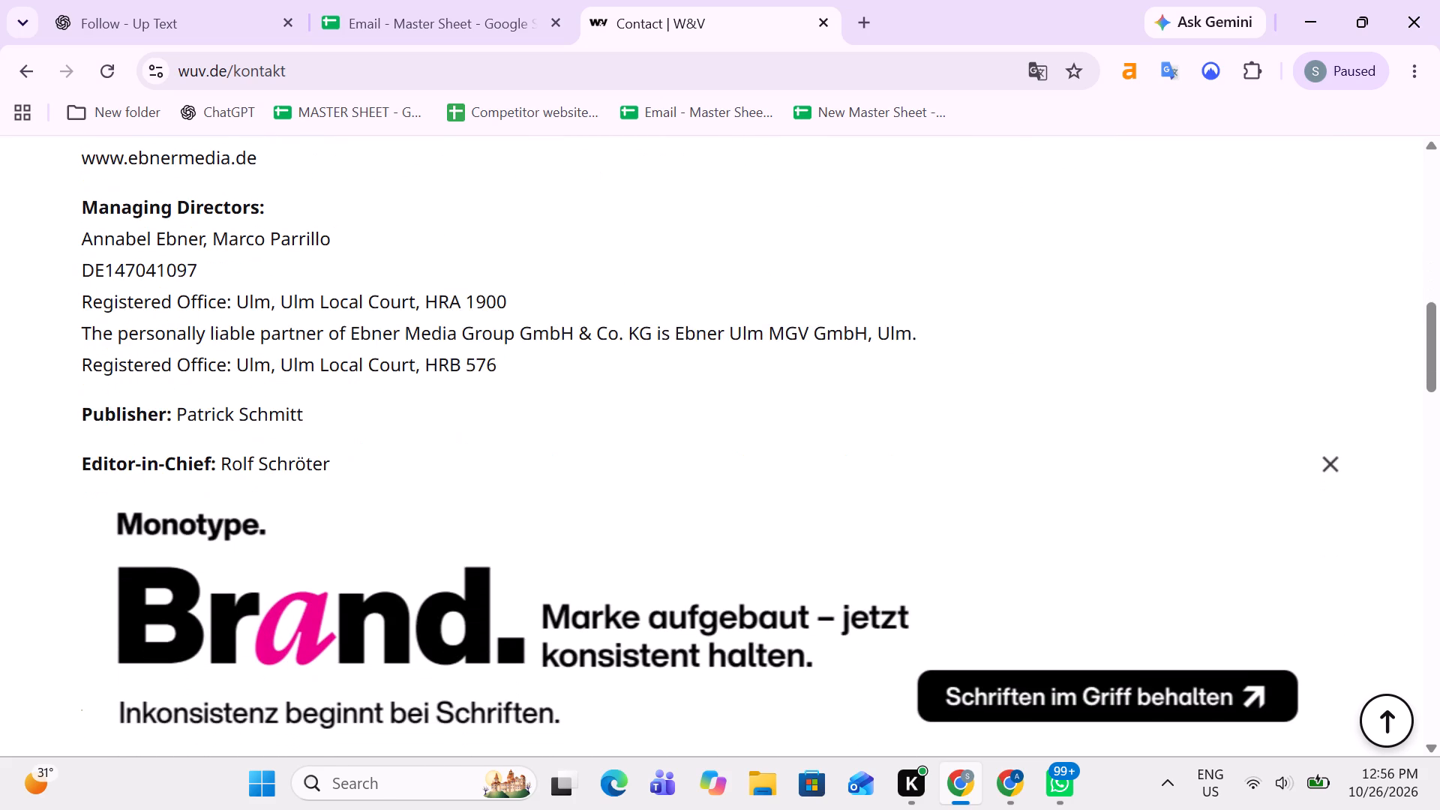
scroll(271, 360, "down", 3)
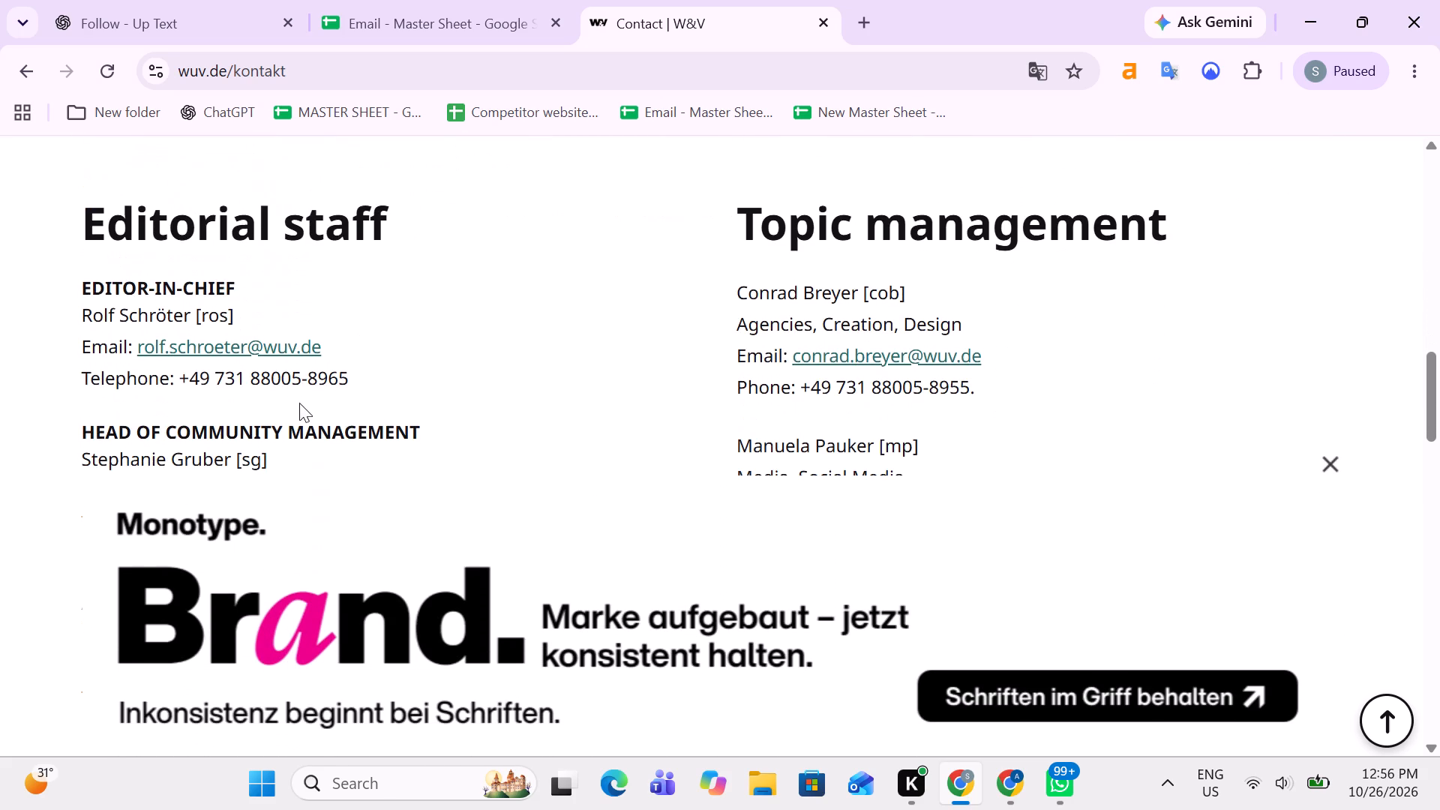
left_click(424, 0)
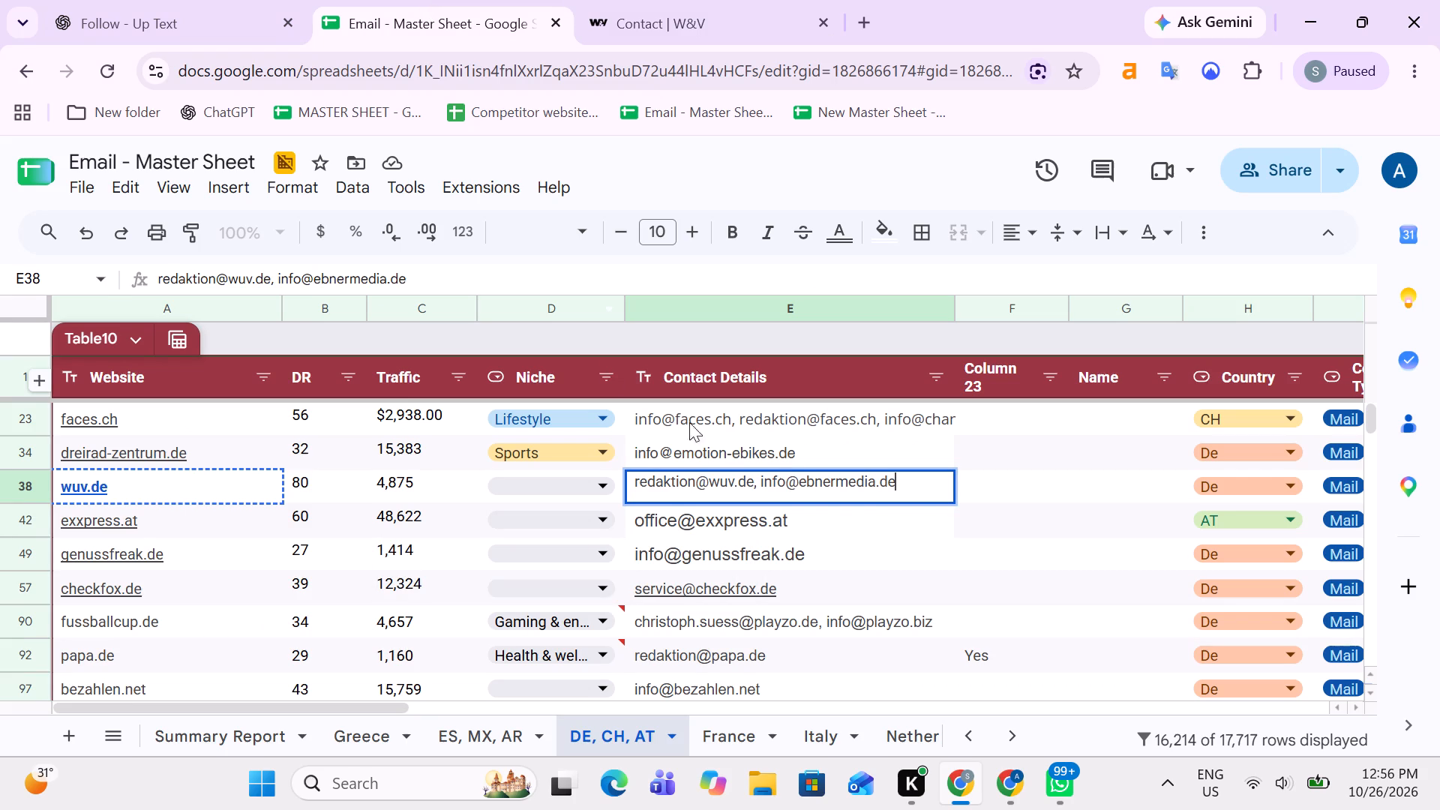
left_click(736, 0)
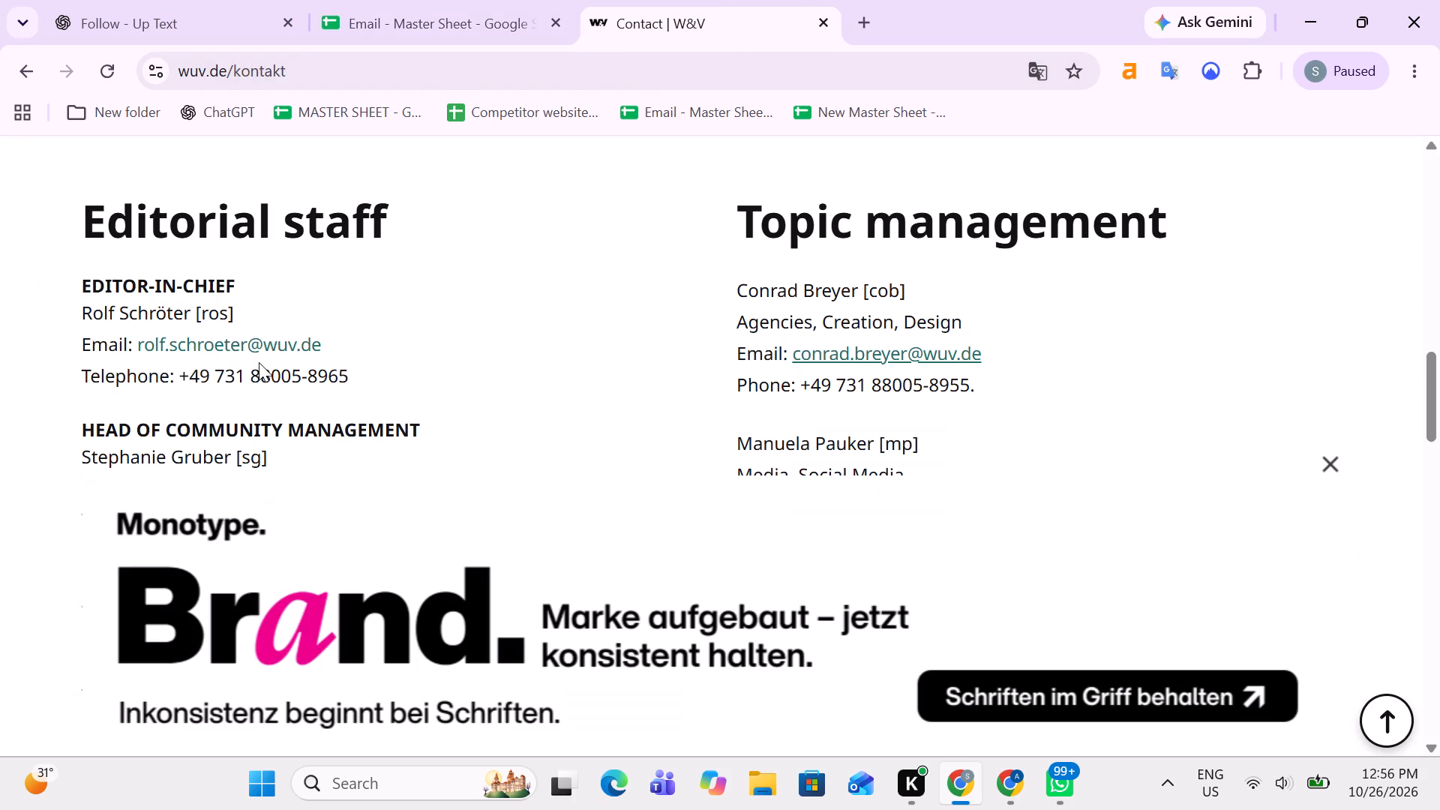
right_click(277, 349)
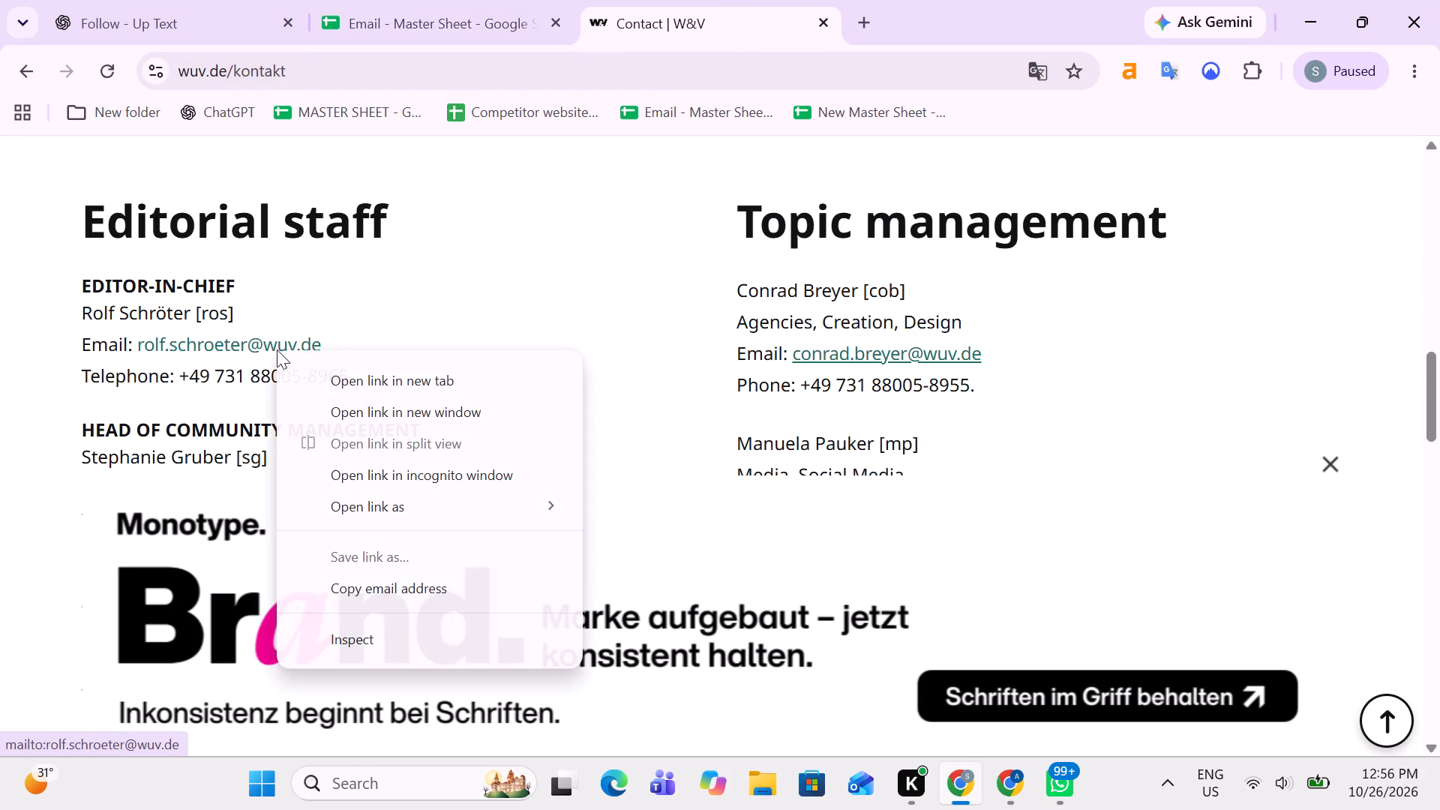
left_click(367, 597)
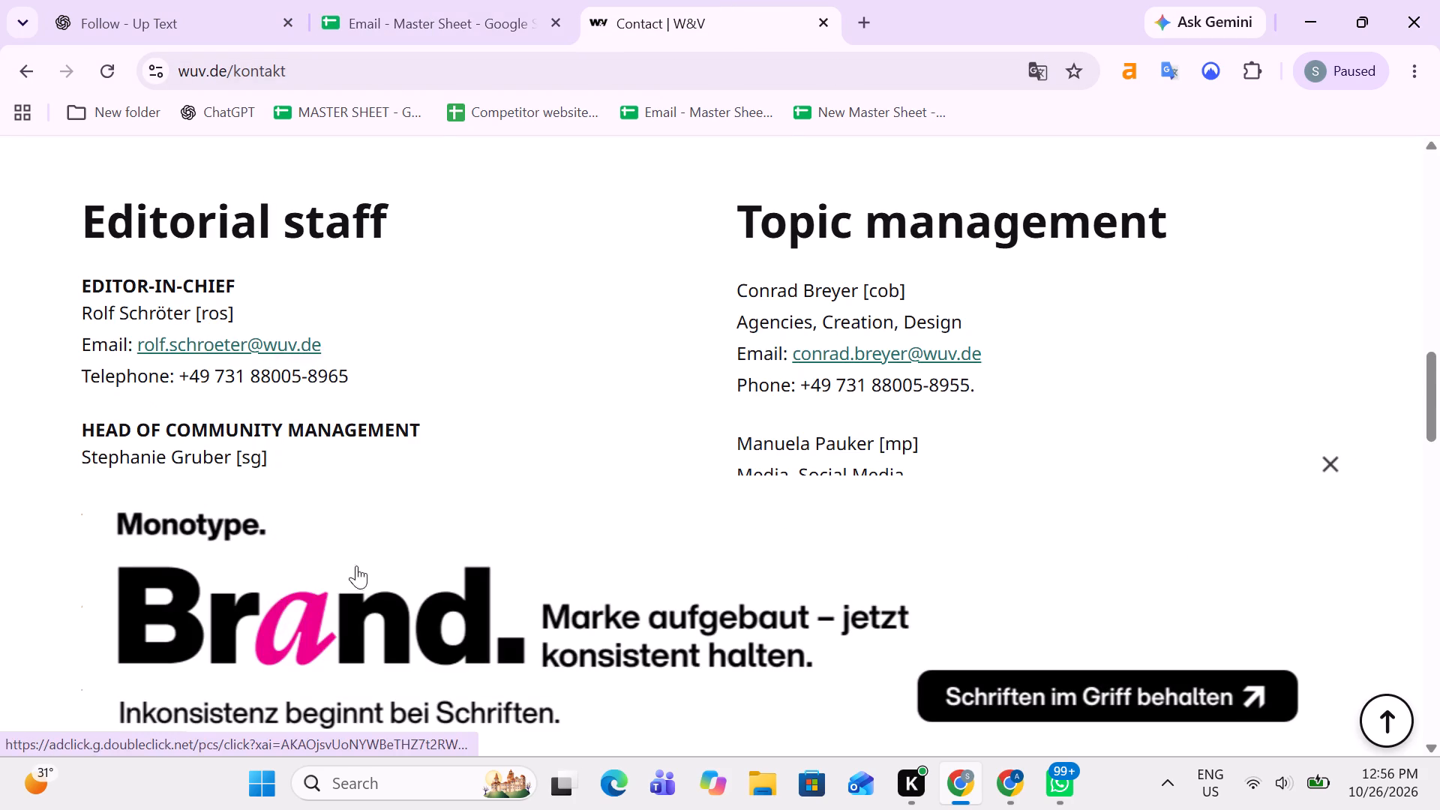
left_click(475, 0)
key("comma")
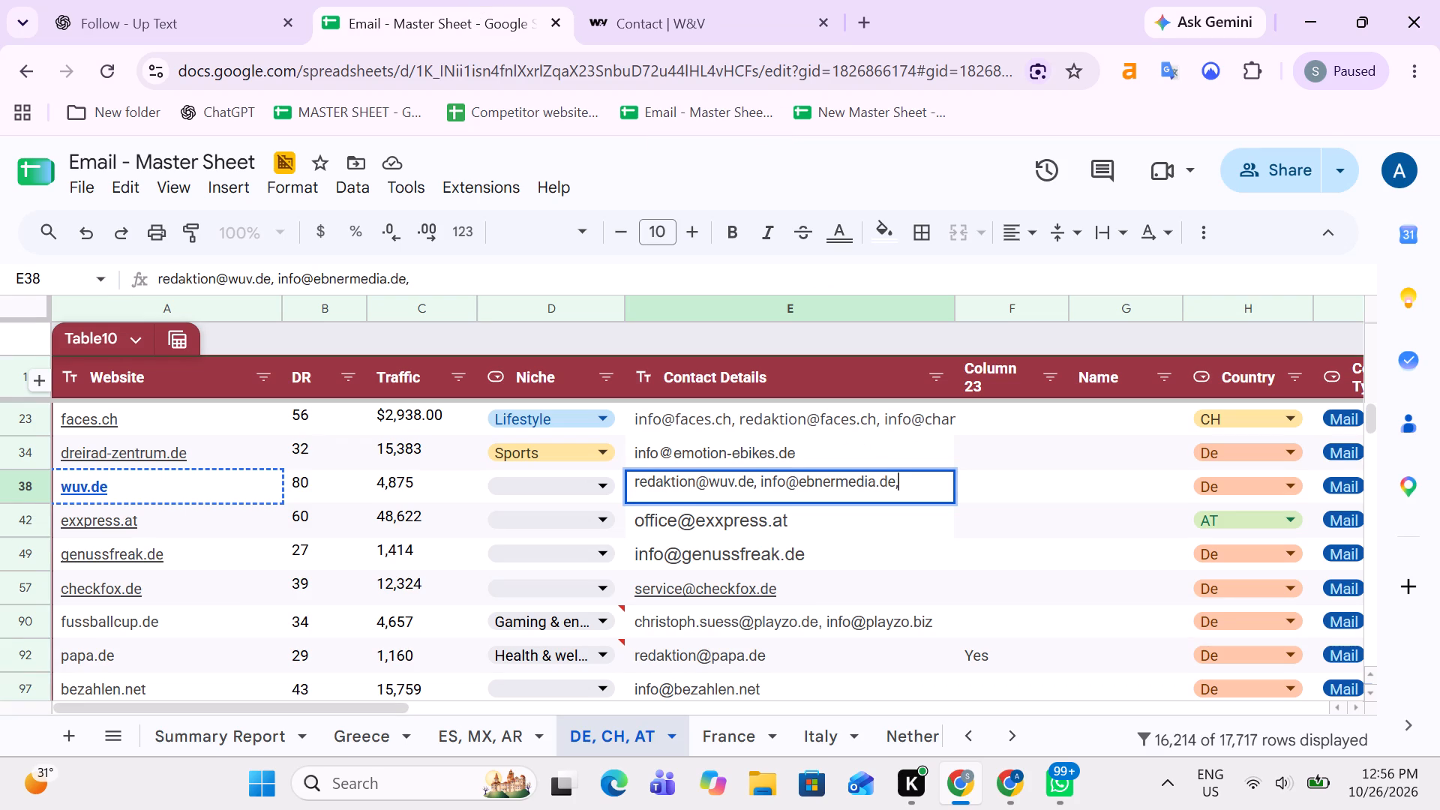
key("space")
key("ctrl+v")
Examine the remaining W&V contact page entries, from editorial staff and reader service to syndication and webmaster, for further usable e-mail addresses.
left_click(706, 0)
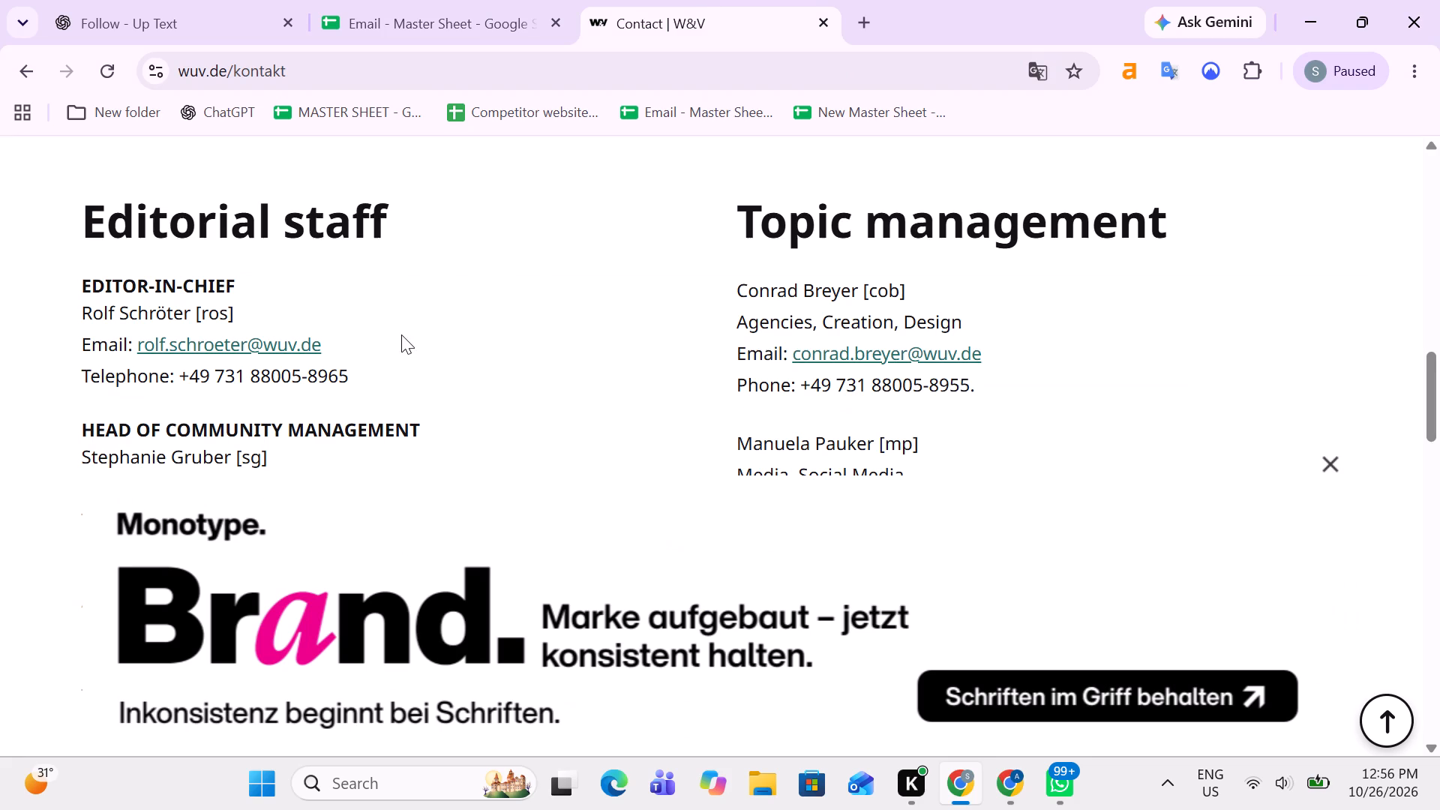
scroll(401, 334, "down", 3)
scroll(410, 352, "up", 4)
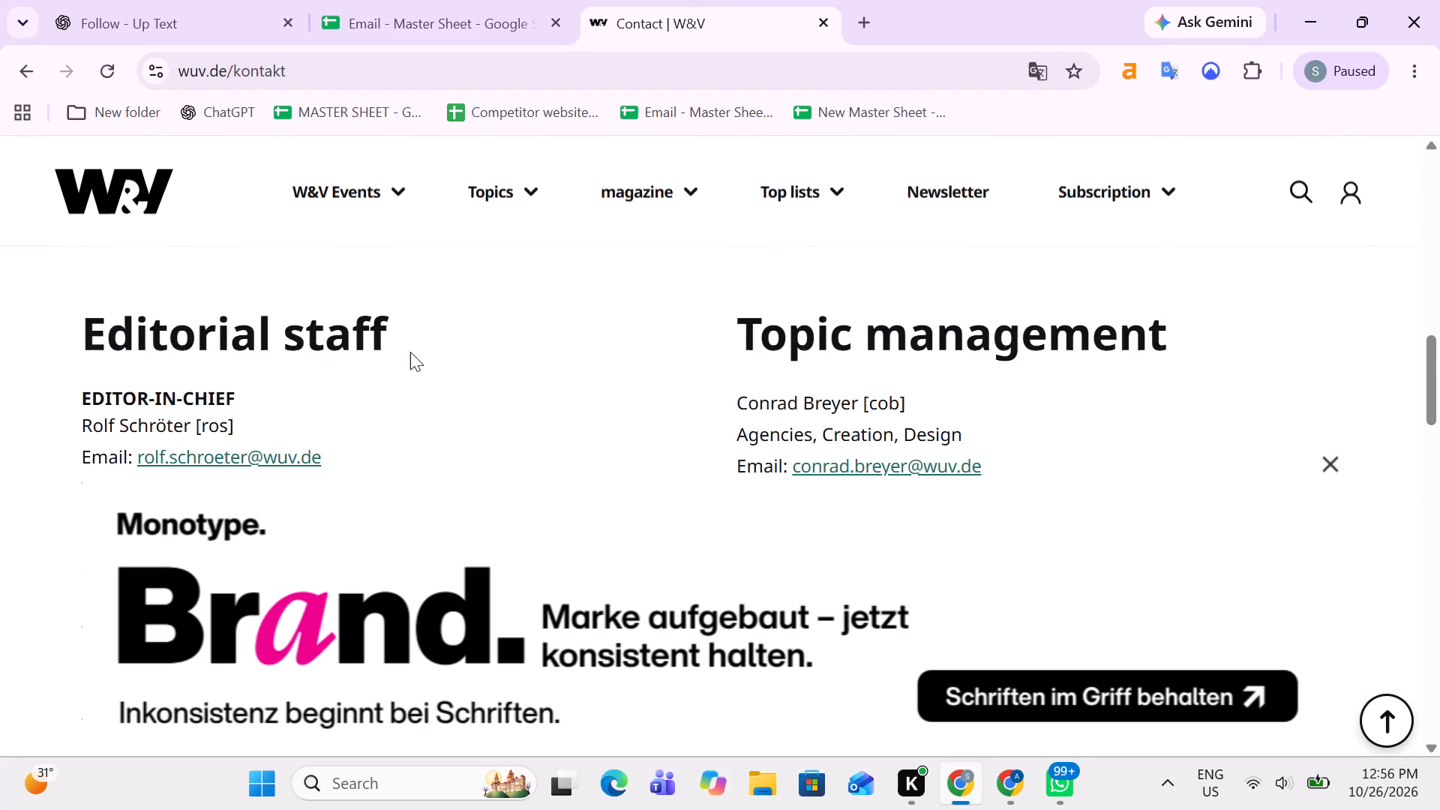
scroll(409, 361, "down", 2)
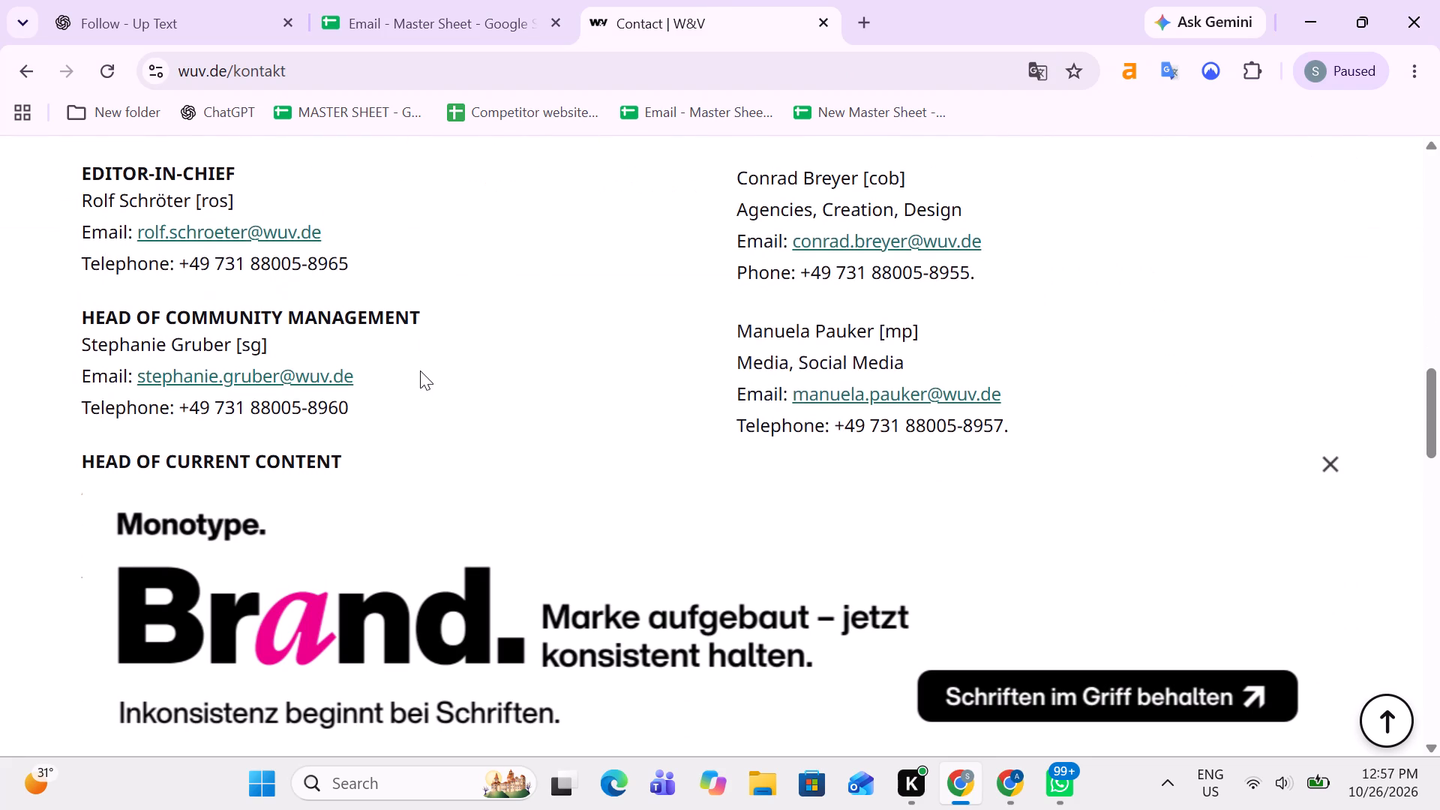
scroll(420, 370, "down", 3)
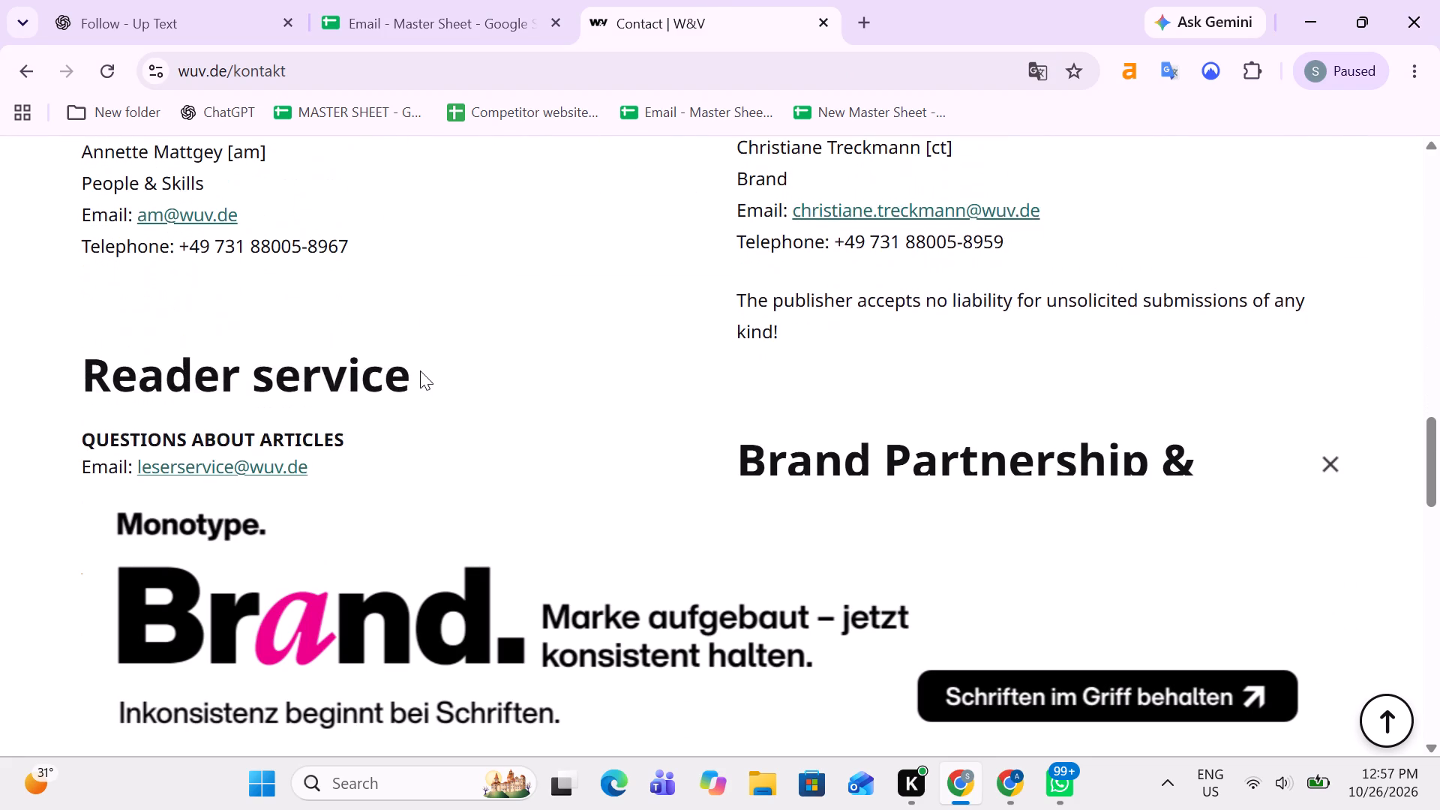
scroll(420, 370, "down", 2)
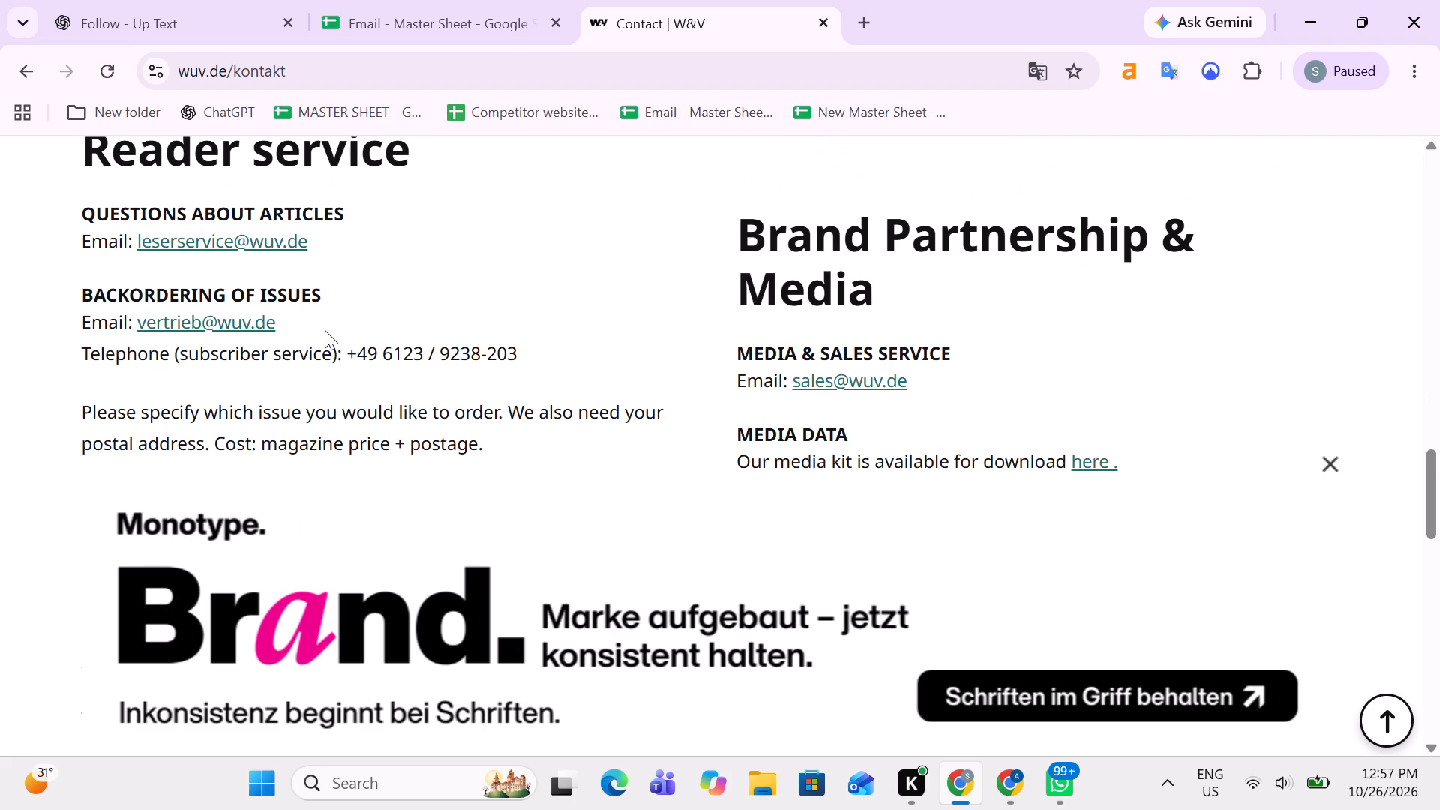
scroll(343, 329, "down", 2)
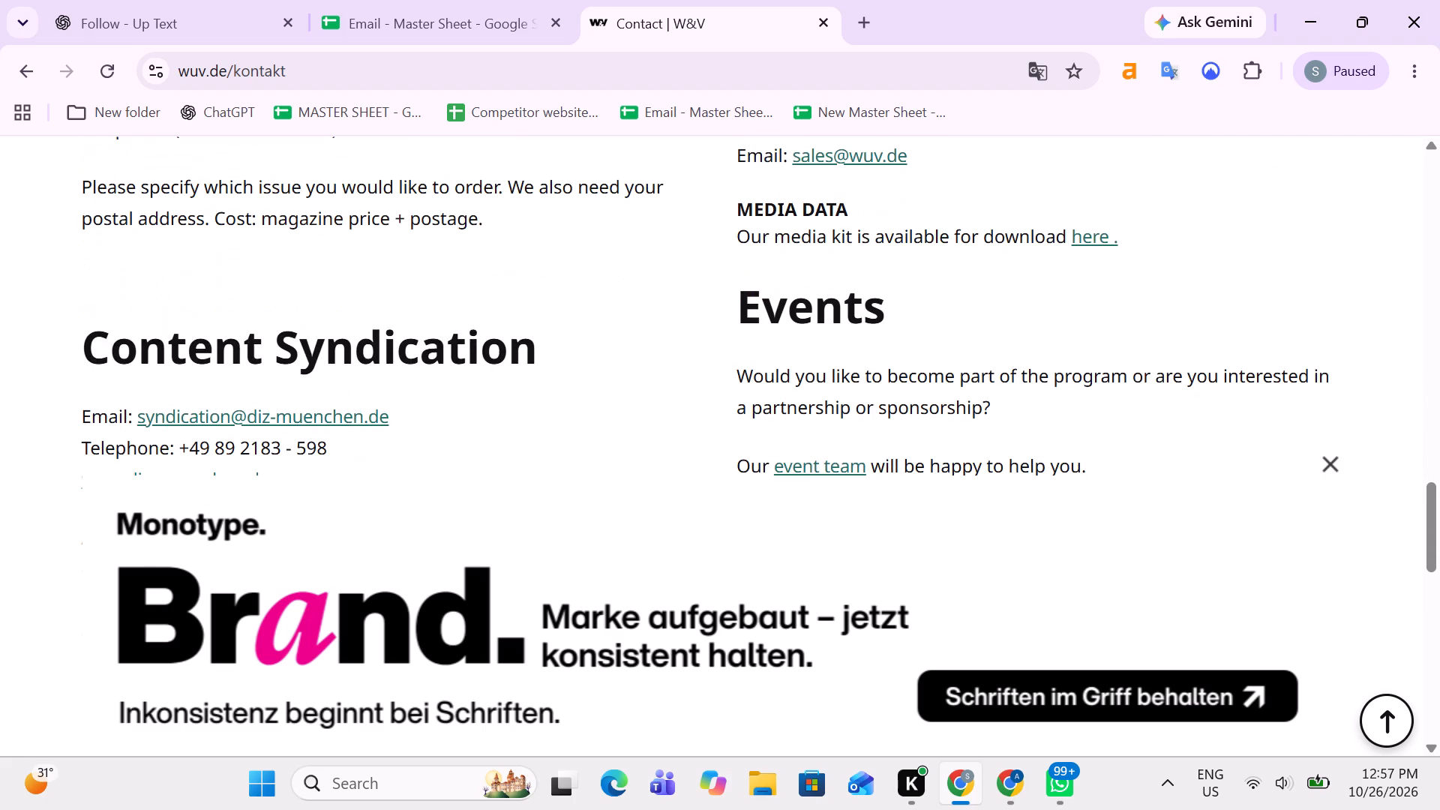
scroll(376, 343, "down", 7)
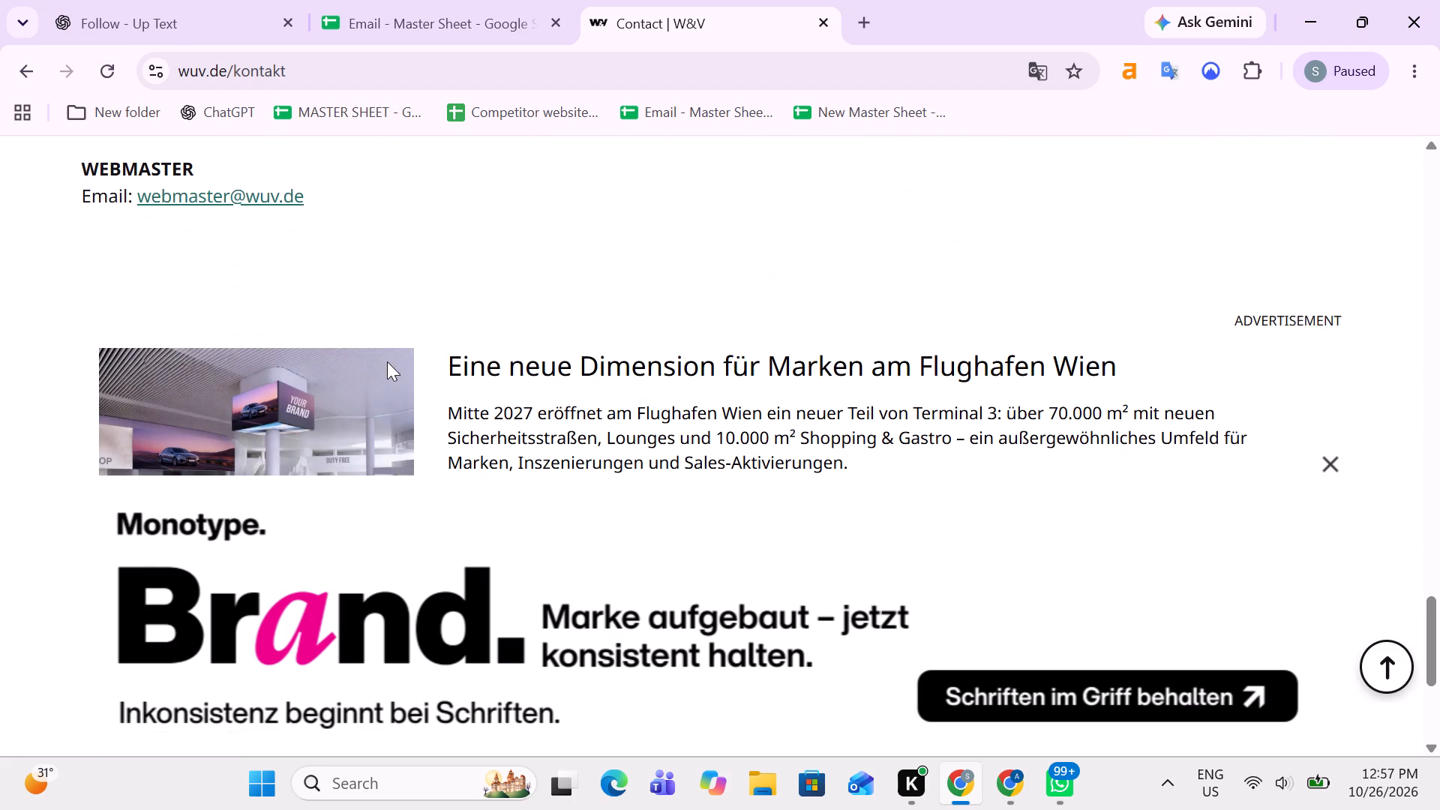
scroll(385, 354, "up", 2)
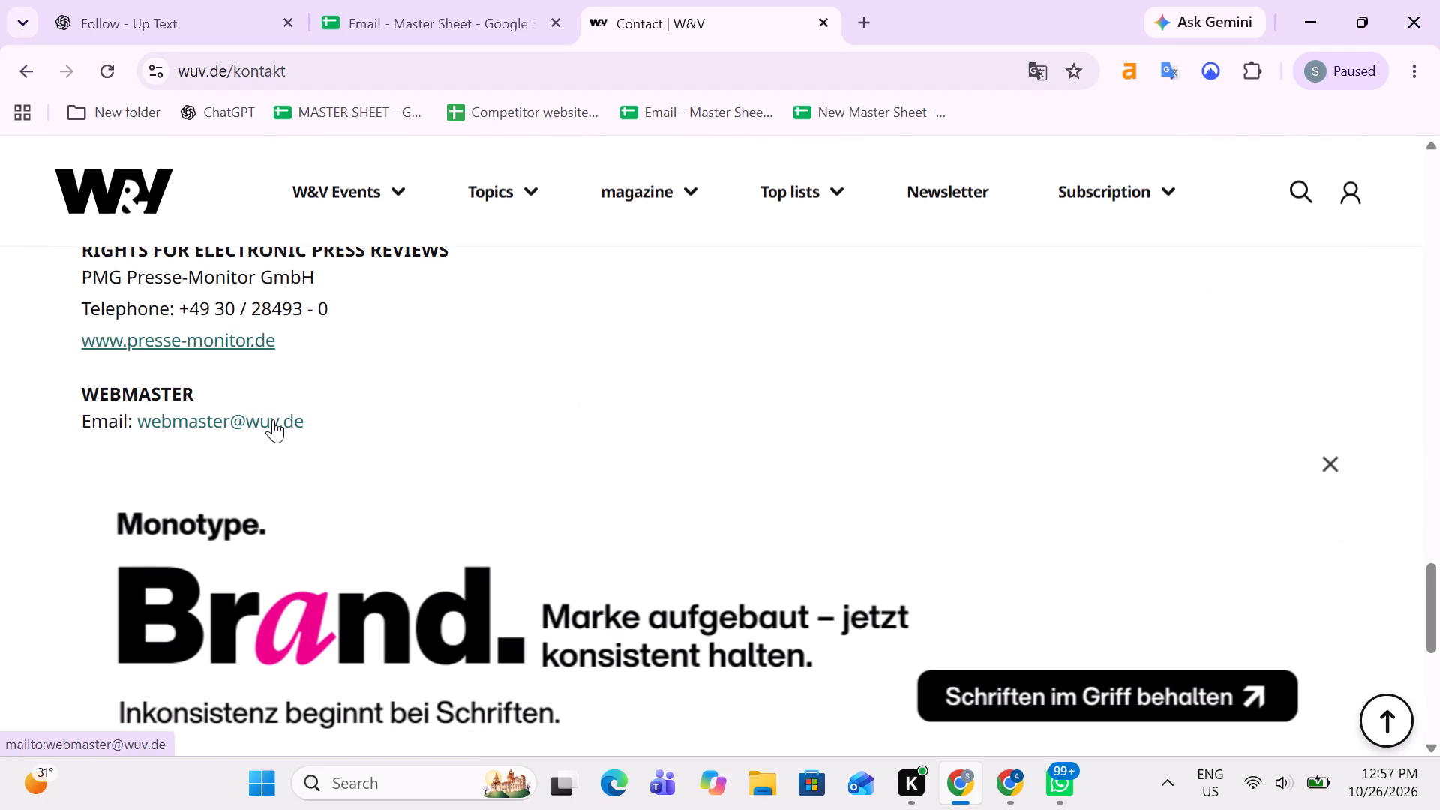
scroll(273, 426, "up", 2)
scroll(376, 429, "up", 3)
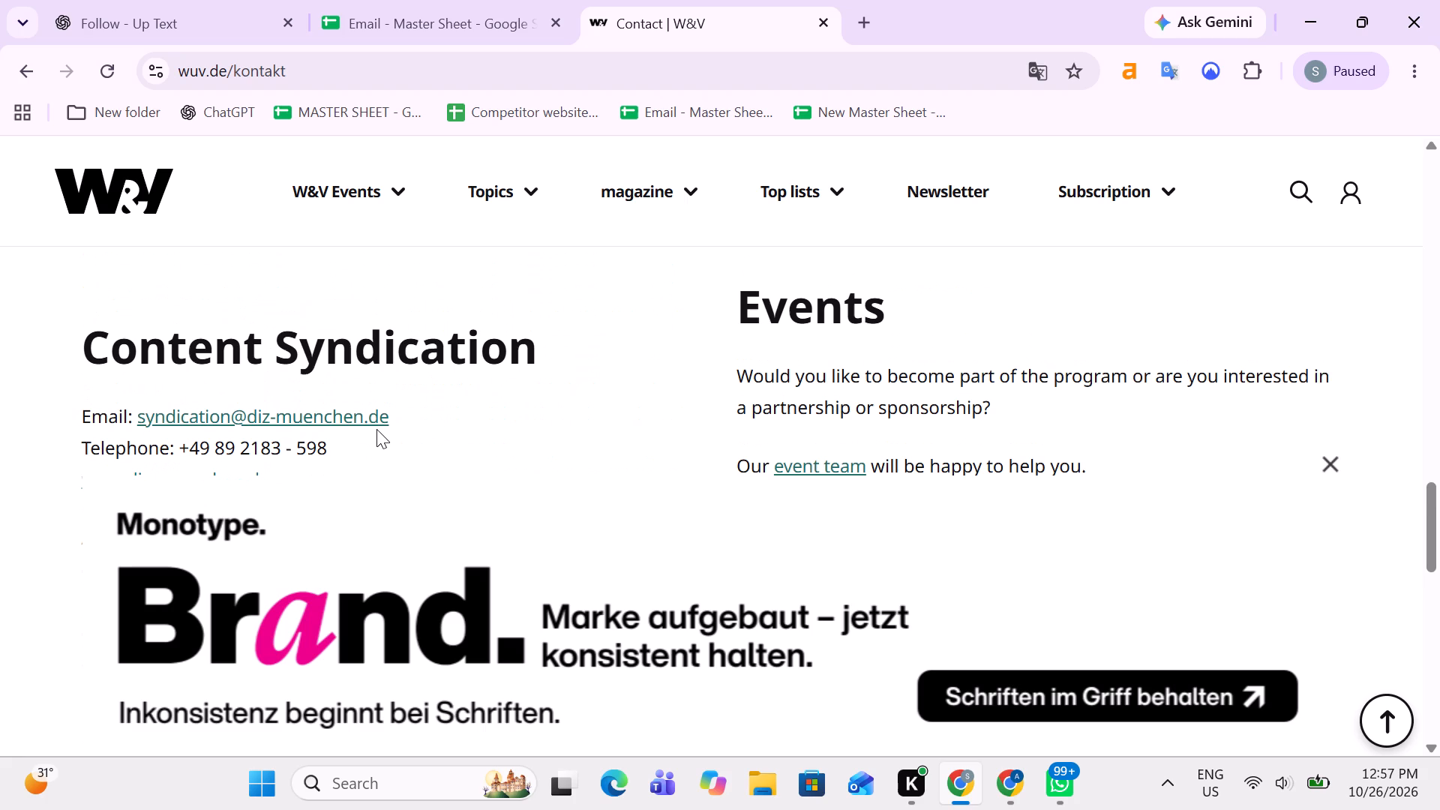
scroll(415, 393, "down", 9)
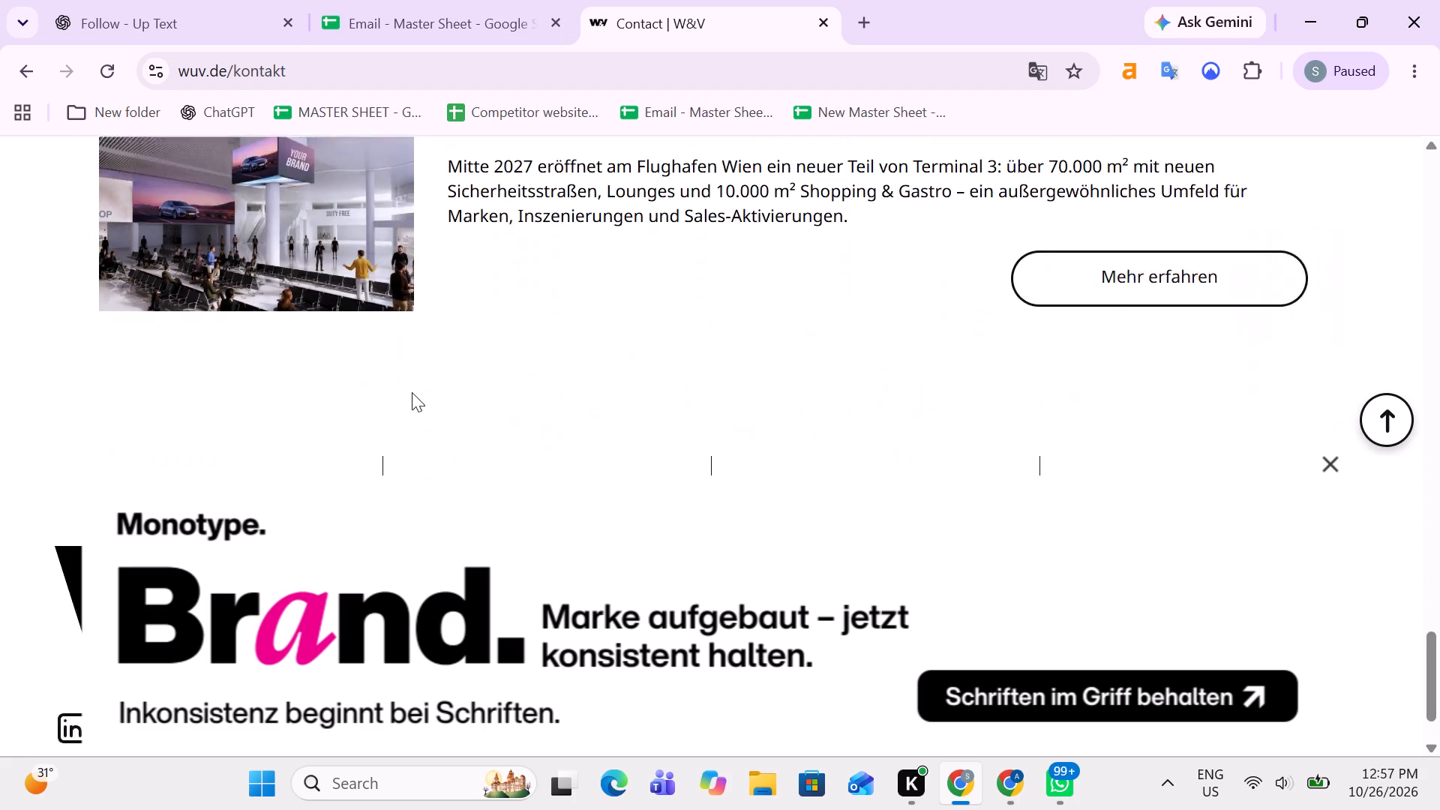
scroll(412, 392, "down", 10)
Copy the webmaster e-mail address from the W&V contact page and append it after a comma to wuv.de's Contact Details.
scroll(410, 393, "up", 5)
right_click(233, 407)
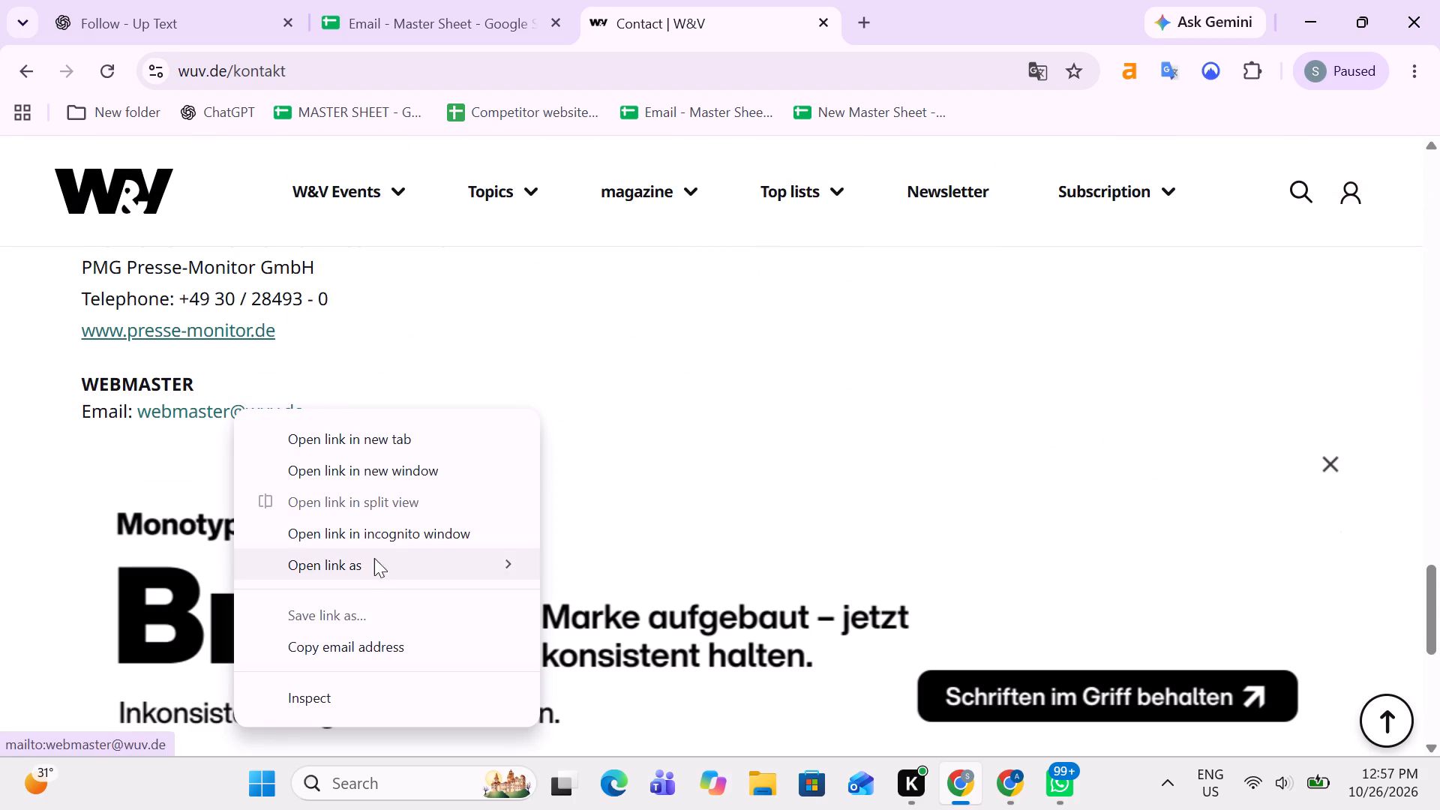
left_click(328, 645)
left_click(425, 0)
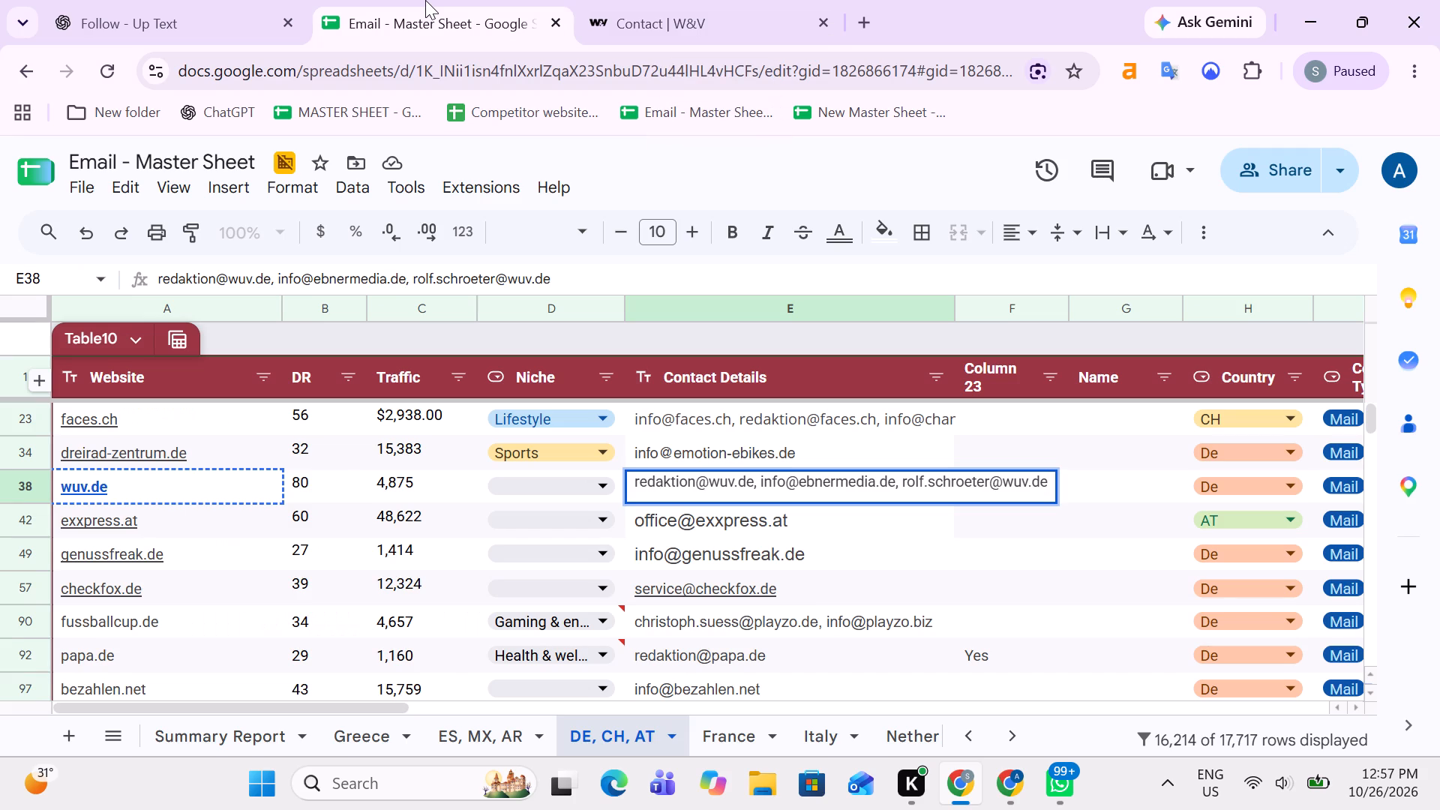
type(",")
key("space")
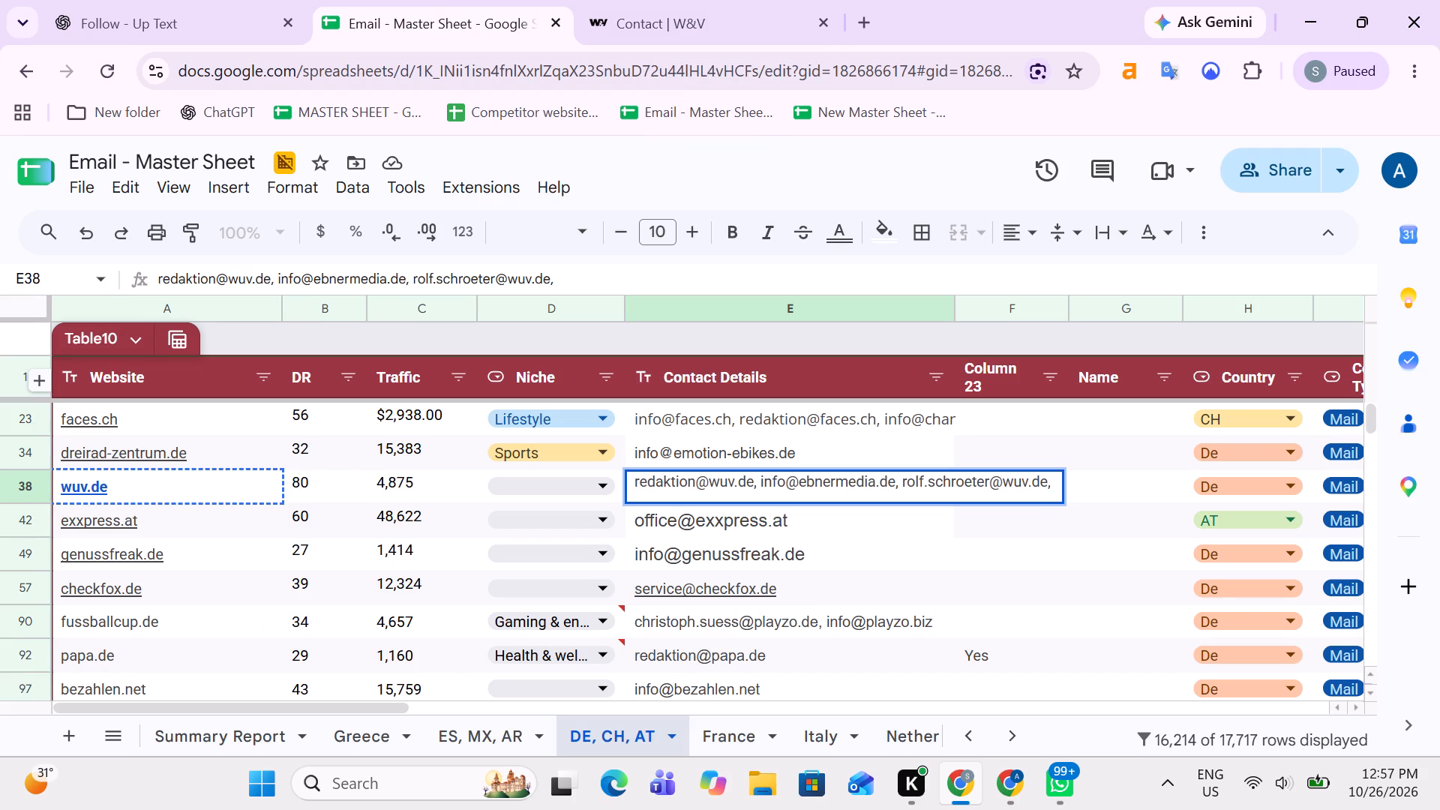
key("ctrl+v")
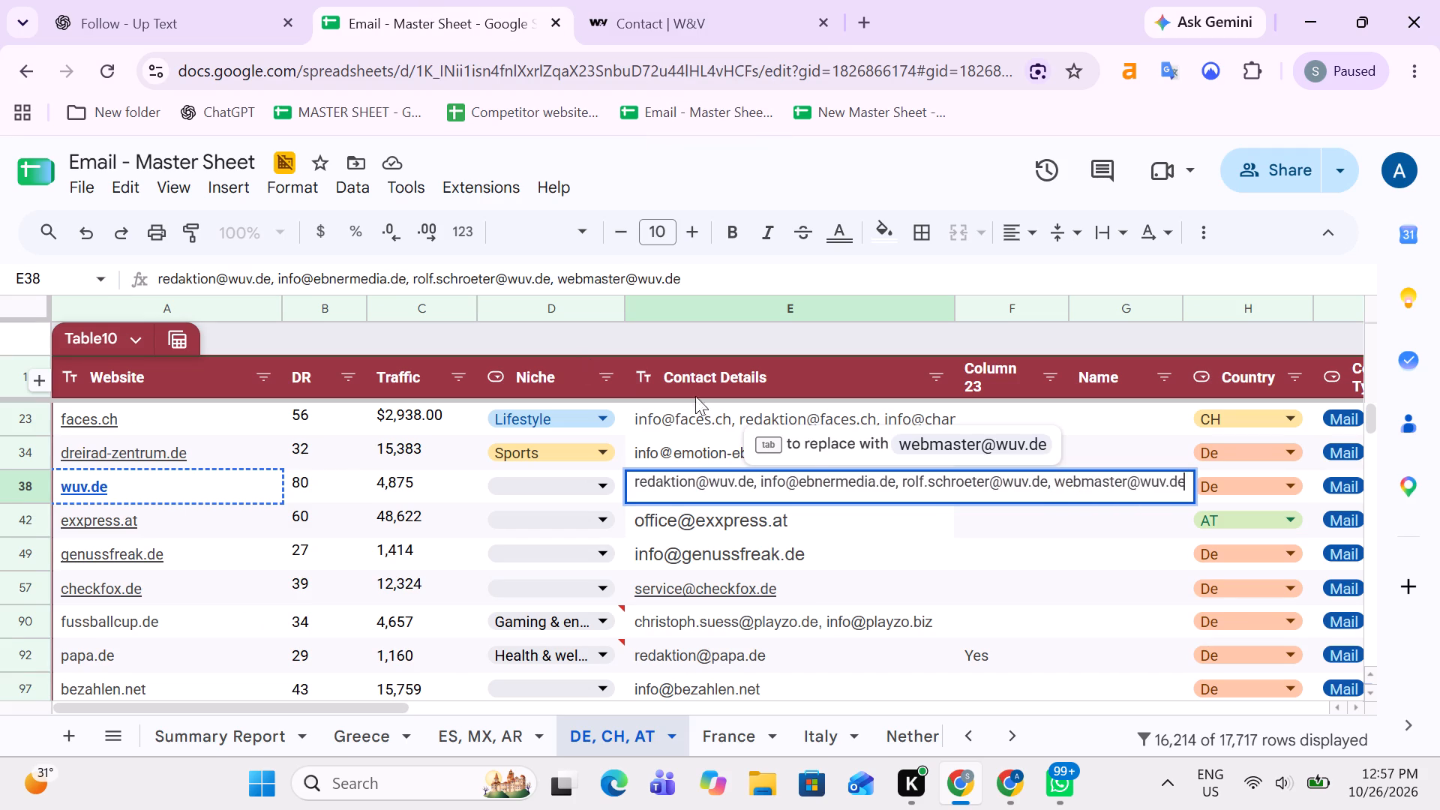
left_click(1099, 510)
Check the wuv.de homepage for its subject matter and set wuv.de's Niche to Marketing in the sheet.
key("Up")
key("Left")
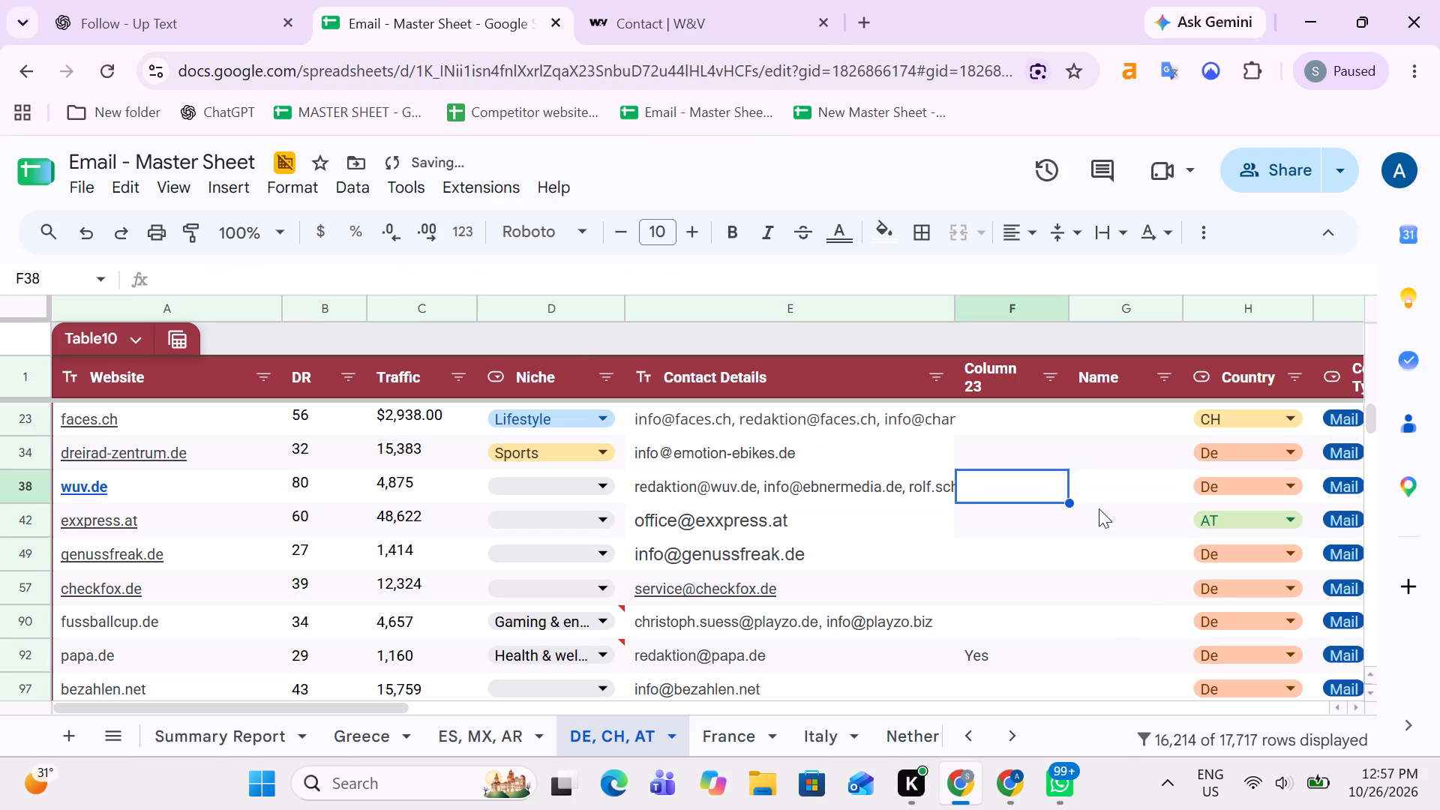
key("Left")
key("Left")
key("Right")
key("Left")
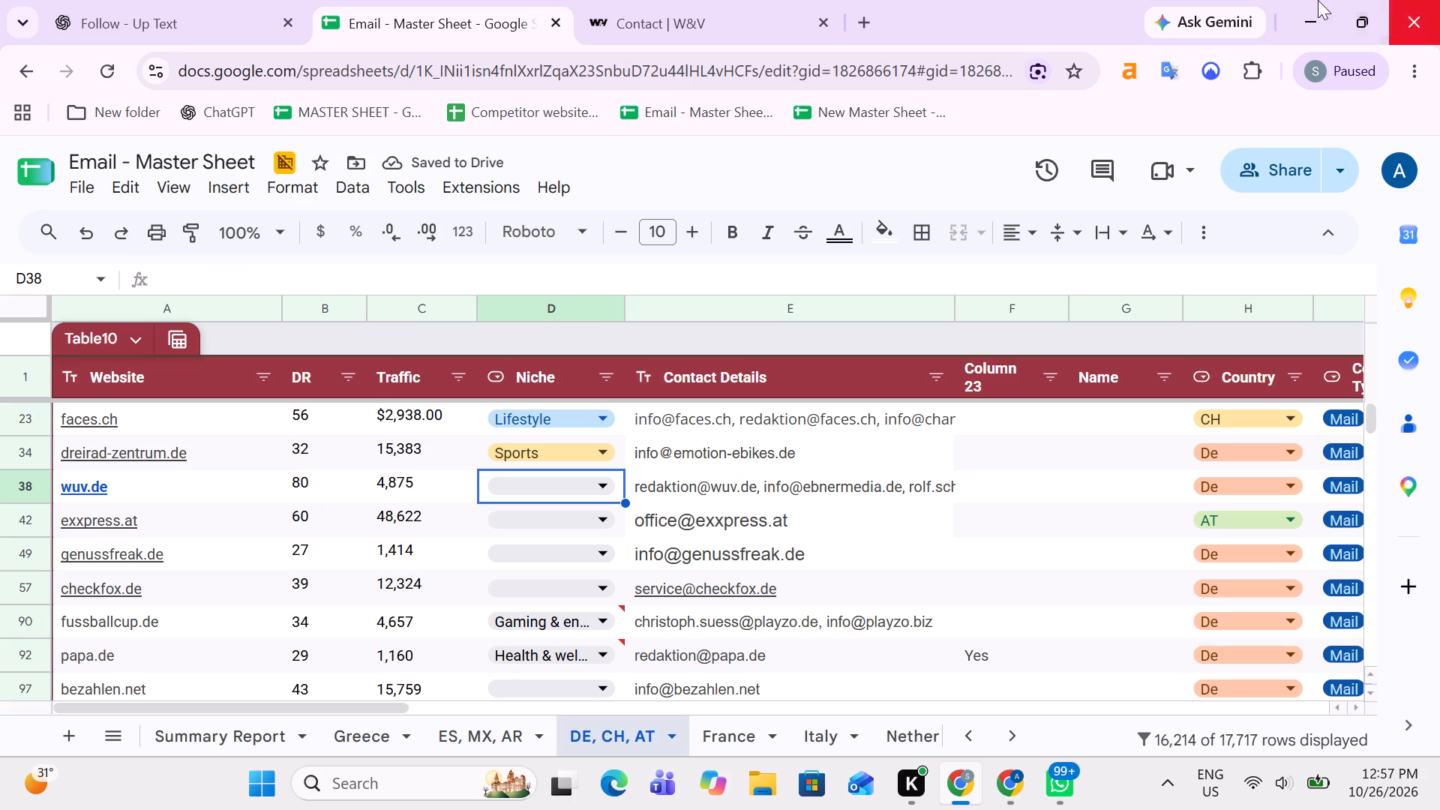
left_click(670, 0)
left_click(22, 83)
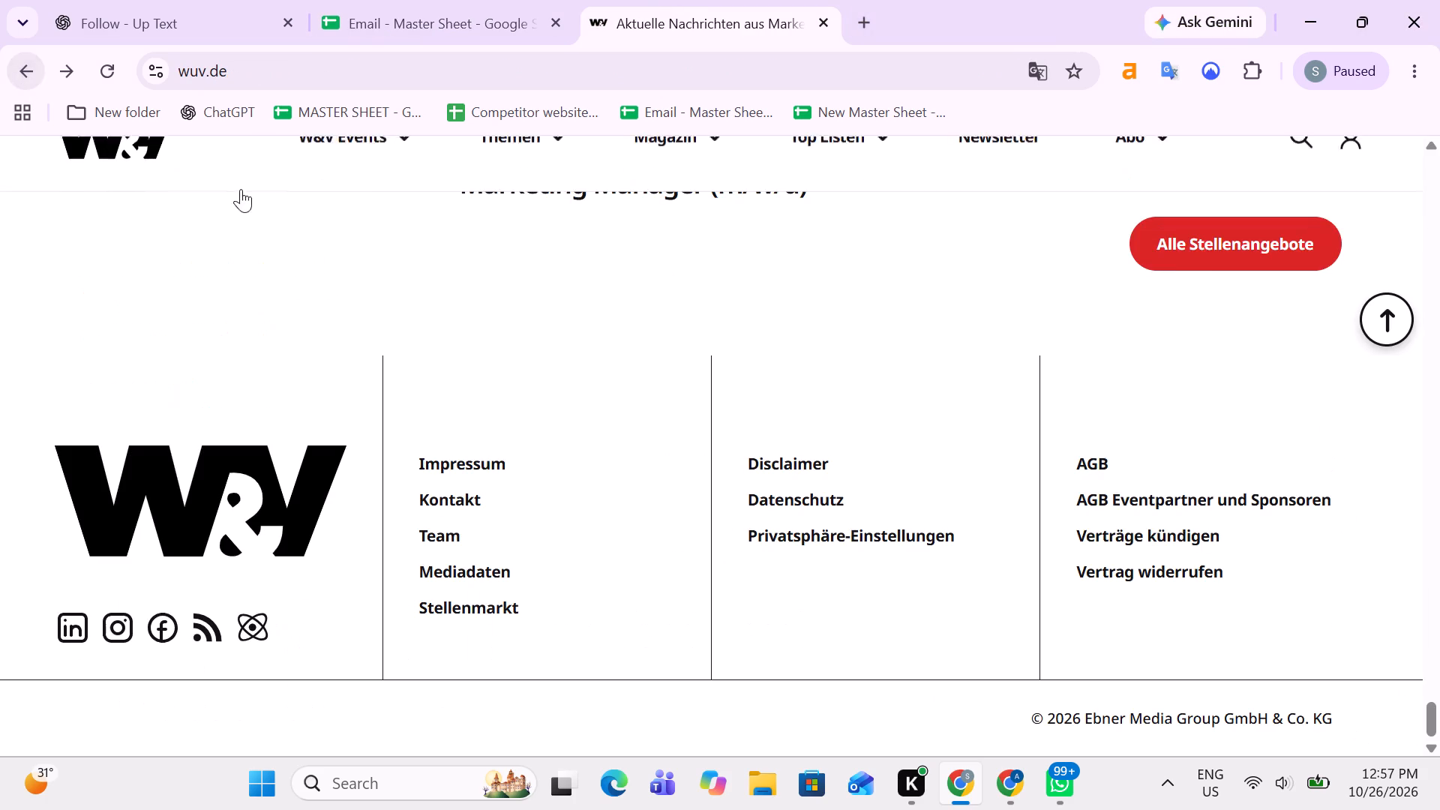
scroll(493, 304, "up", 20)
scroll(493, 304, "up", 18)
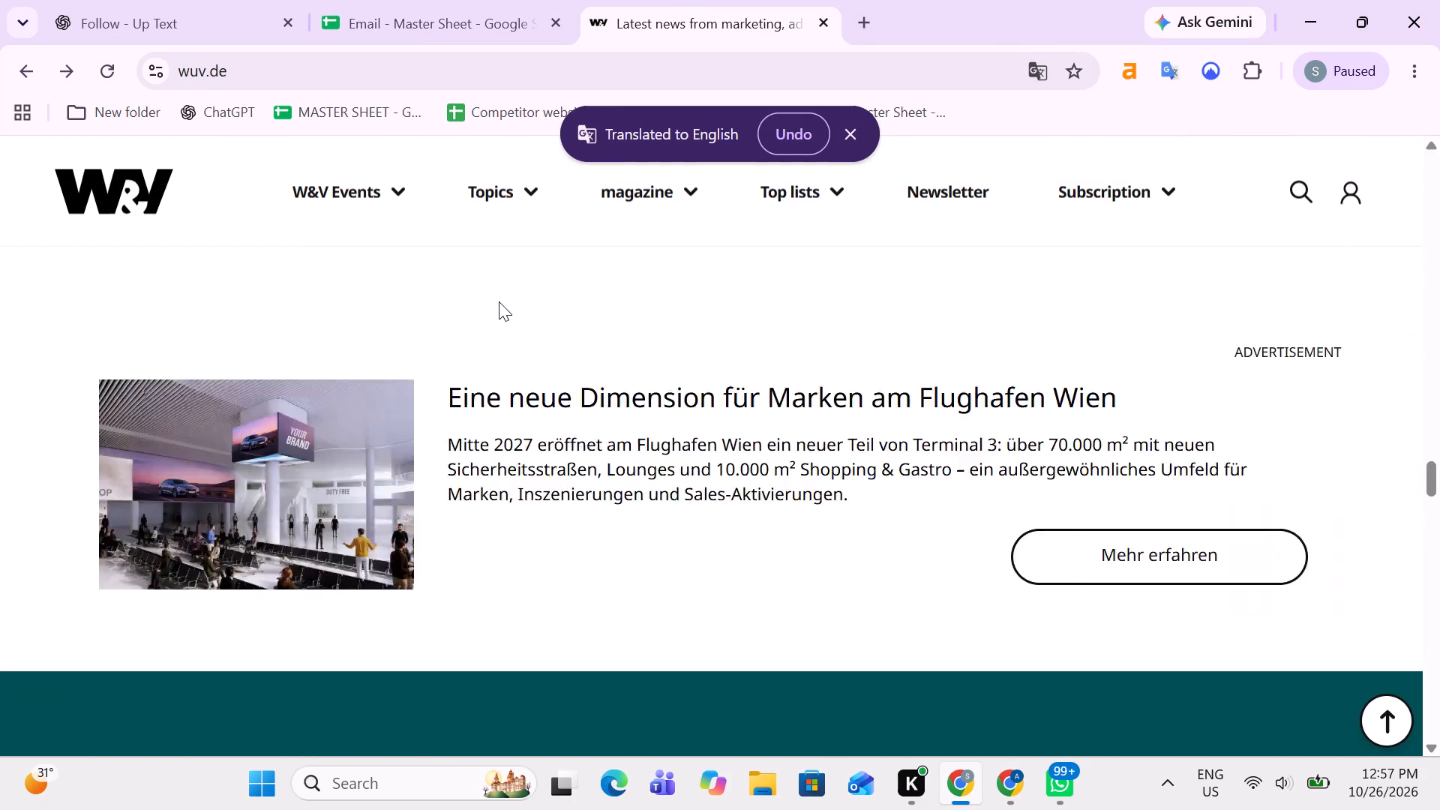
scroll(499, 301, "up", 15)
scroll(663, 229, "up", 5)
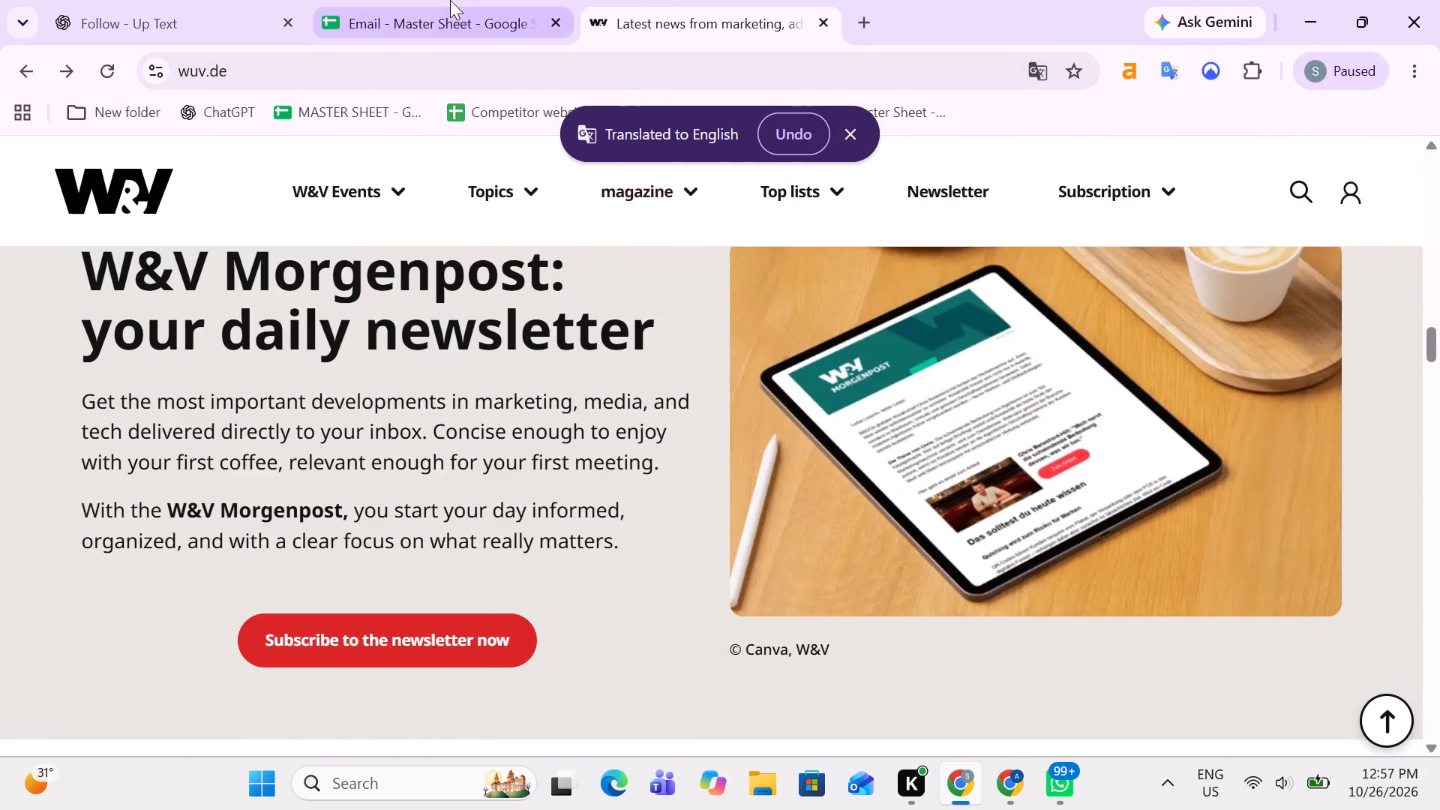
left_click(429, 0)
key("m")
key("Down")
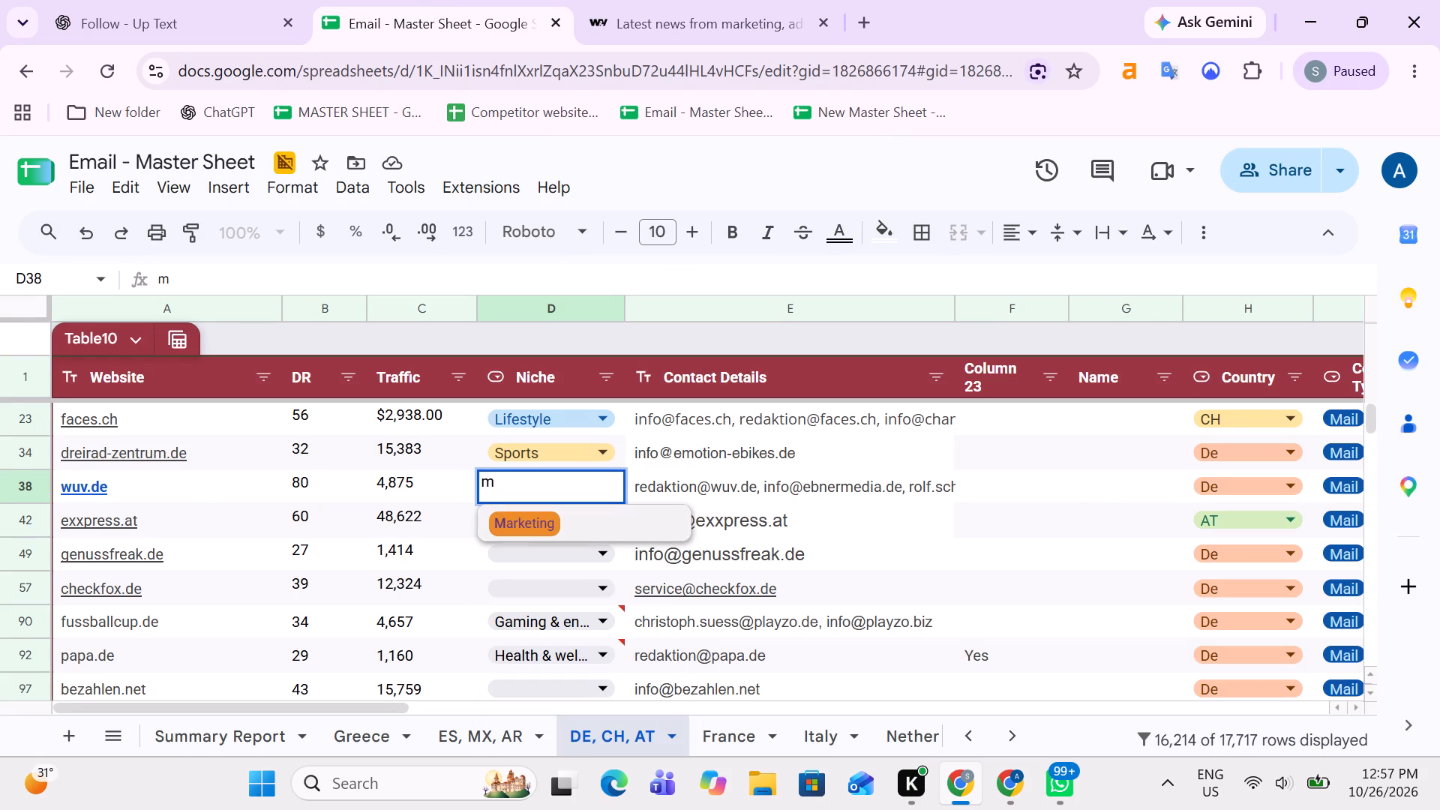
key("Return")
Copy the exxpress.at address from the sheet's Website column.
key("Up")
key("Right")
key("Right")
key("Down")
key("Left")
key("Left")
key("Left")
key("Left")
key("Left")
key("Left")
key("Left")
key("Left")
key("Left")
key("Left")
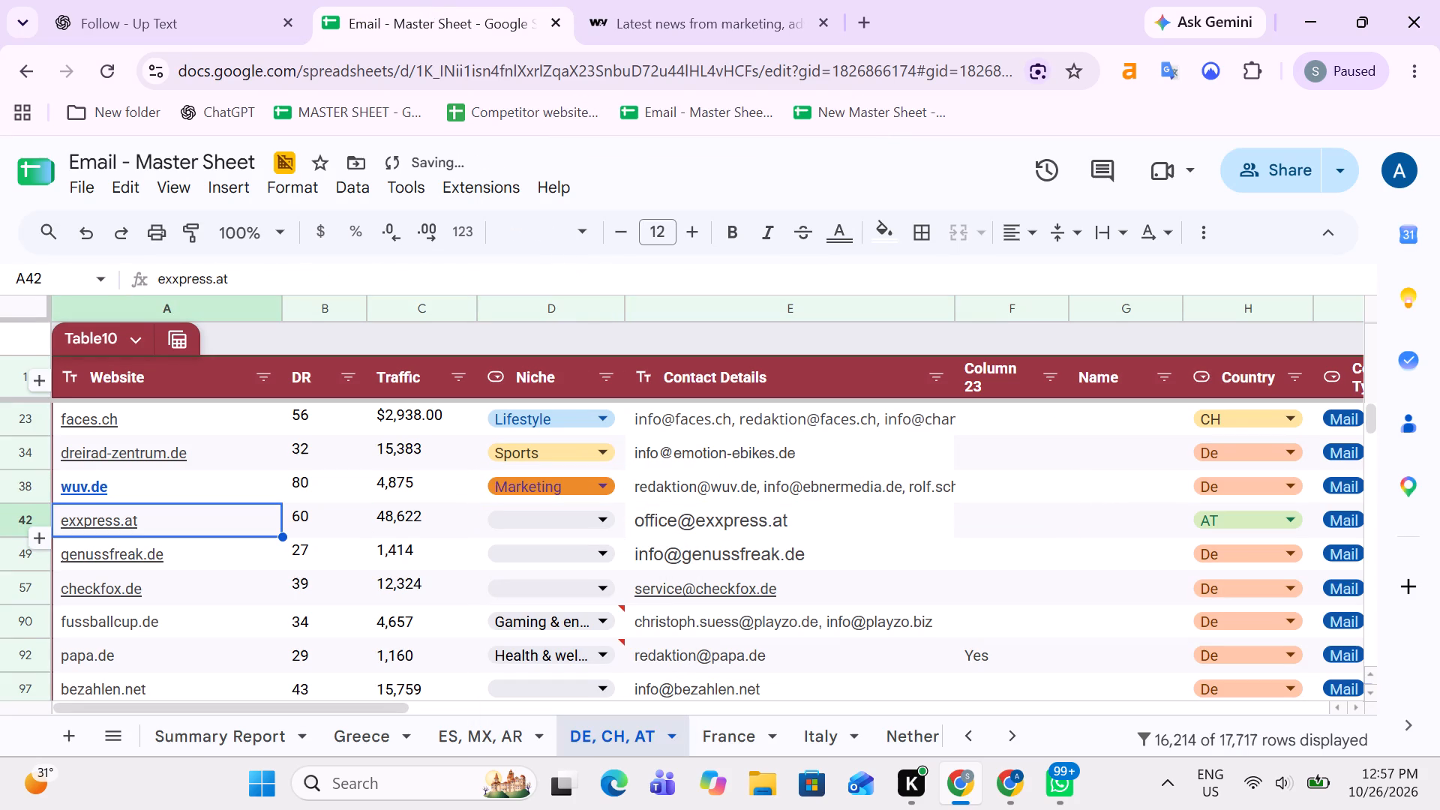
key("ctrl+c")
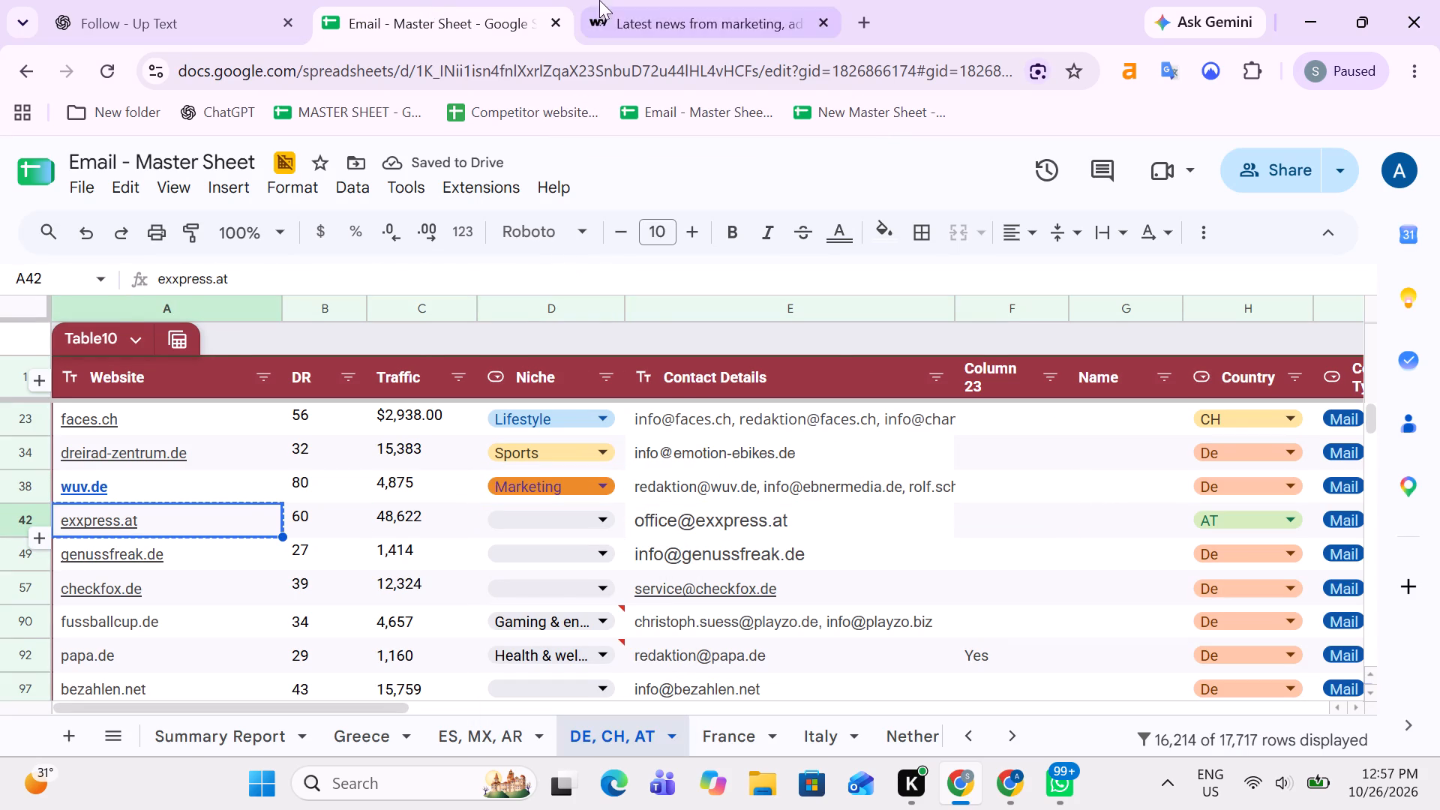
Open the exxpress.at website using the address copied from the sheet.
left_click(655, 0)
left_click(661, 74)
key("ctrl+v")
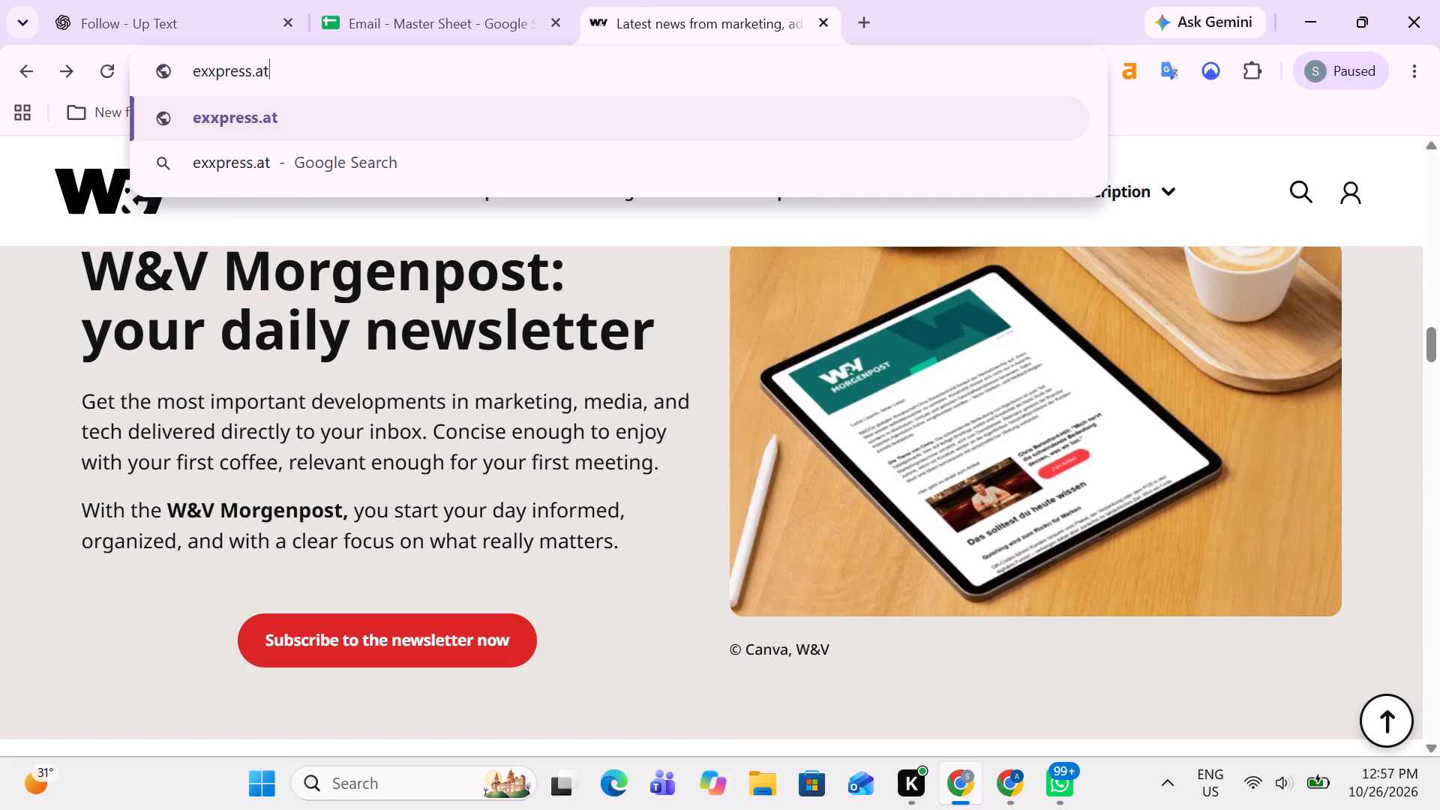
key("Return")
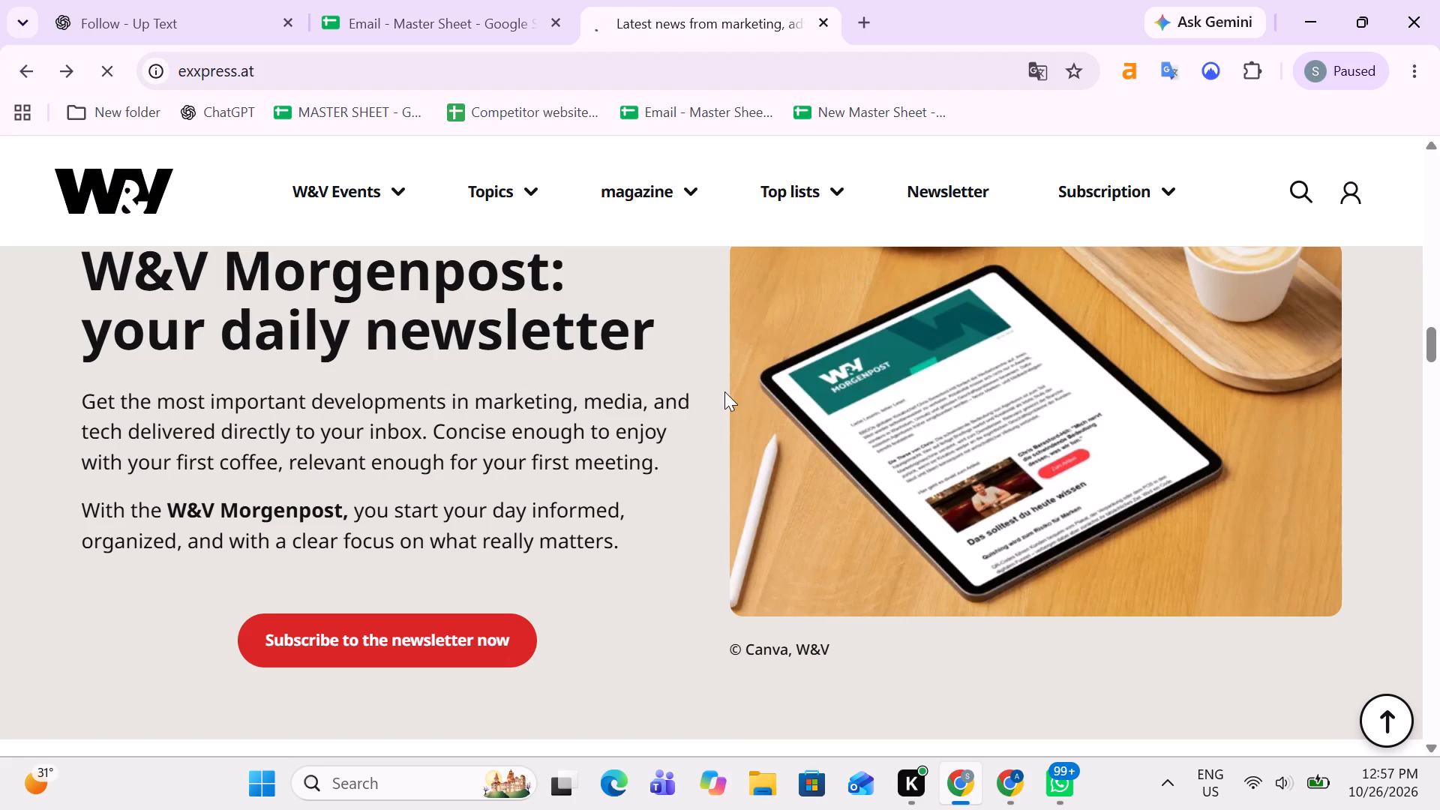
Open the imprint page of the exxpress.at website from its footer.
scroll(817, 414, "down", 1)
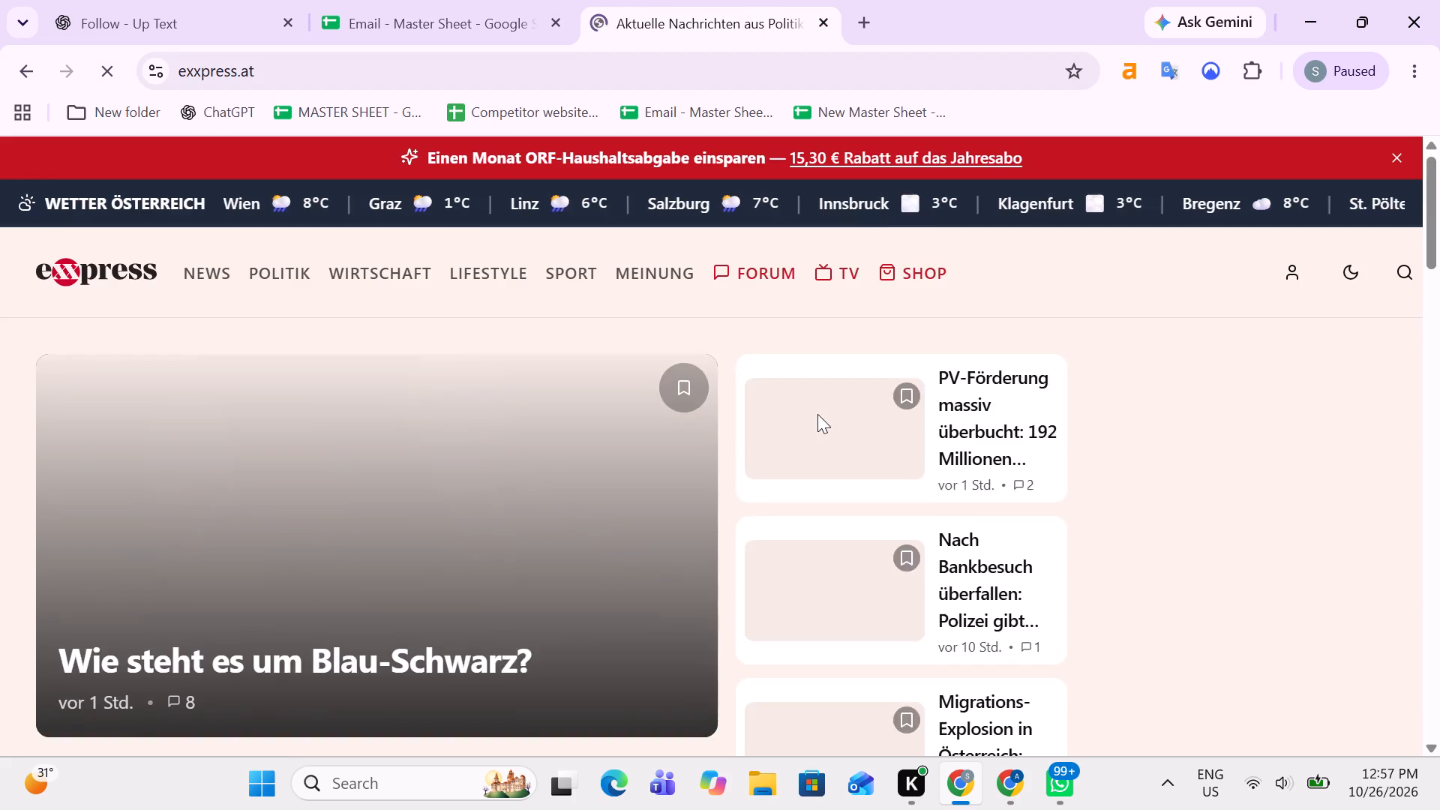
scroll(817, 414, "down", 2)
scroll(985, 435, "down", 15)
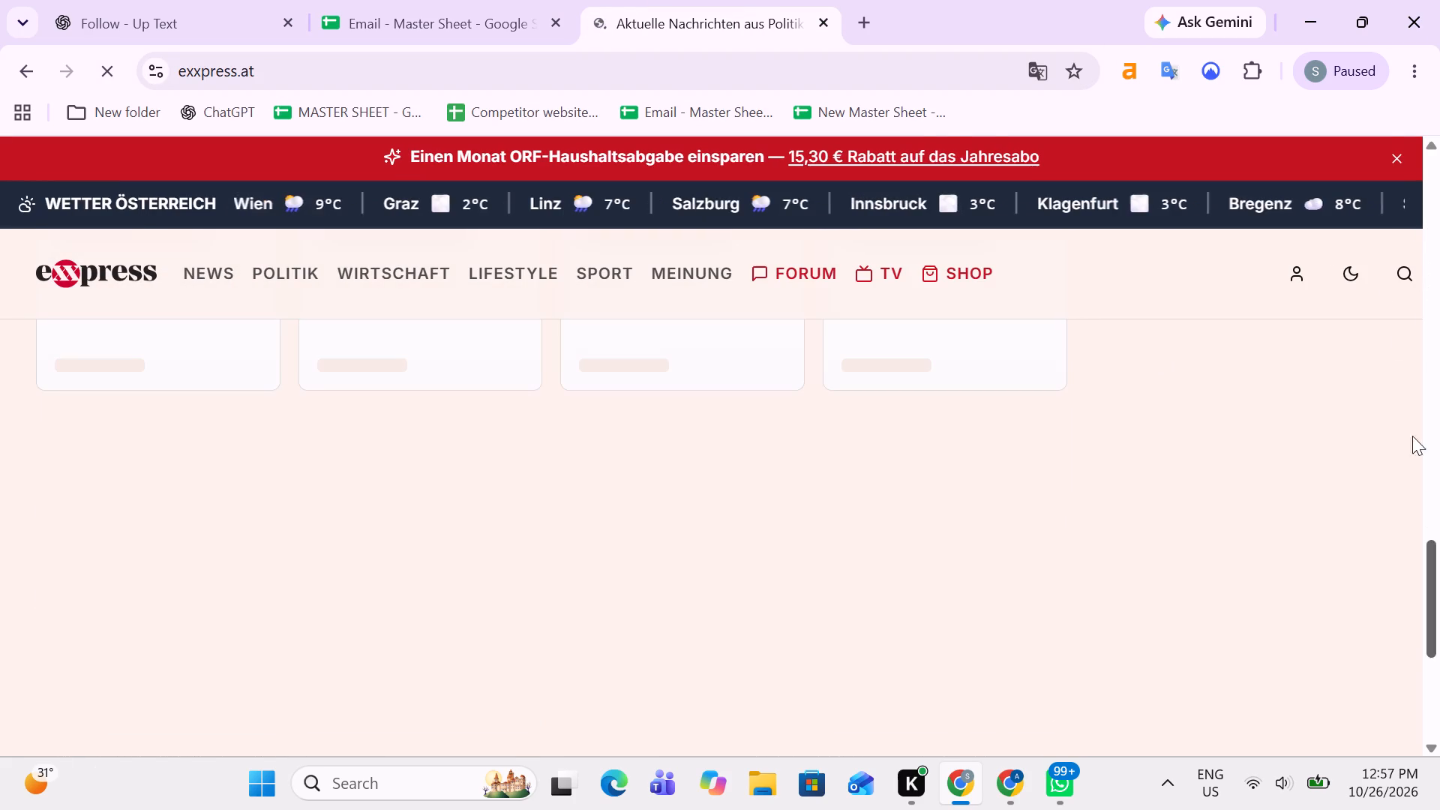
left_click_drag(1436, 598, 1431, 750)
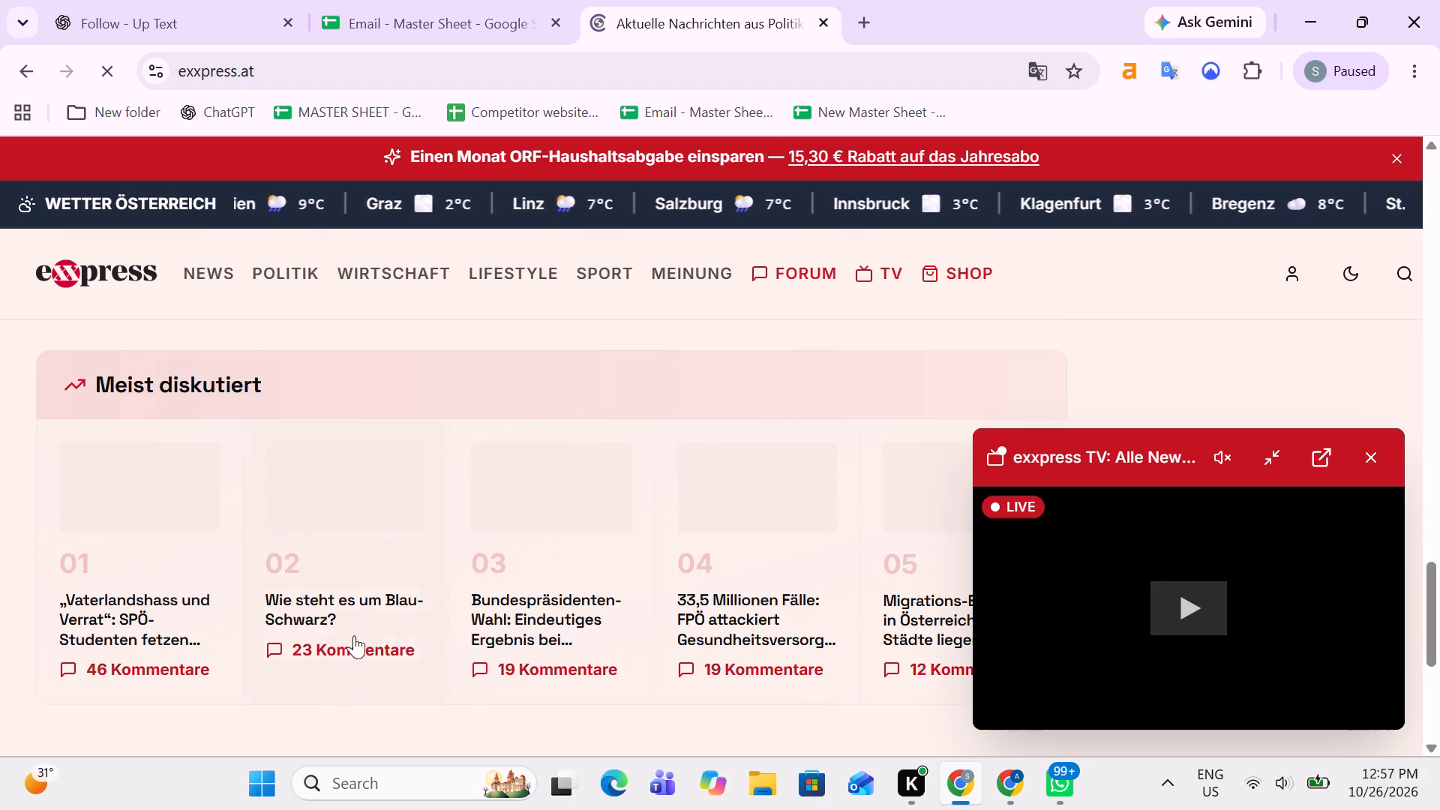
scroll(567, 522, "down", 14)
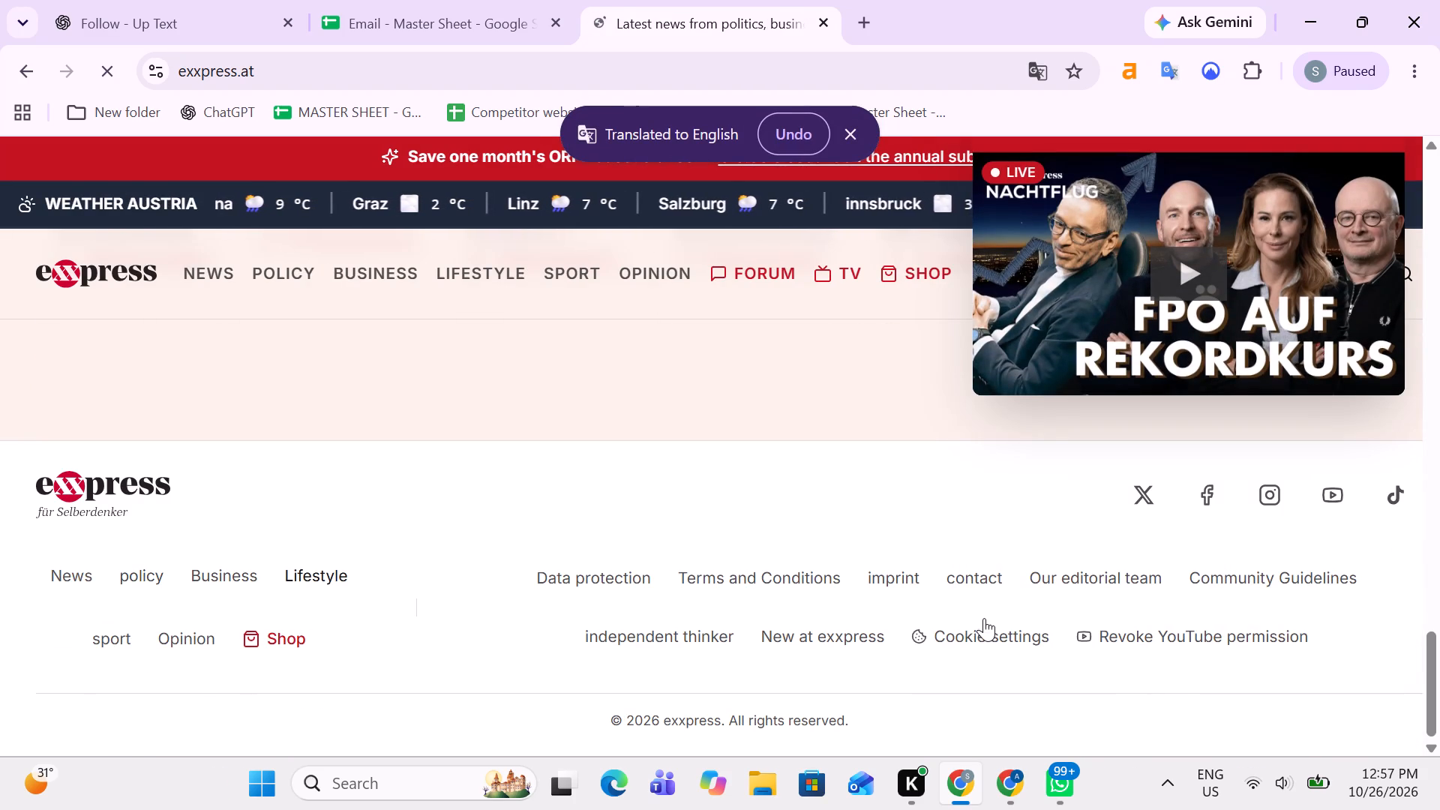
left_click(894, 576)
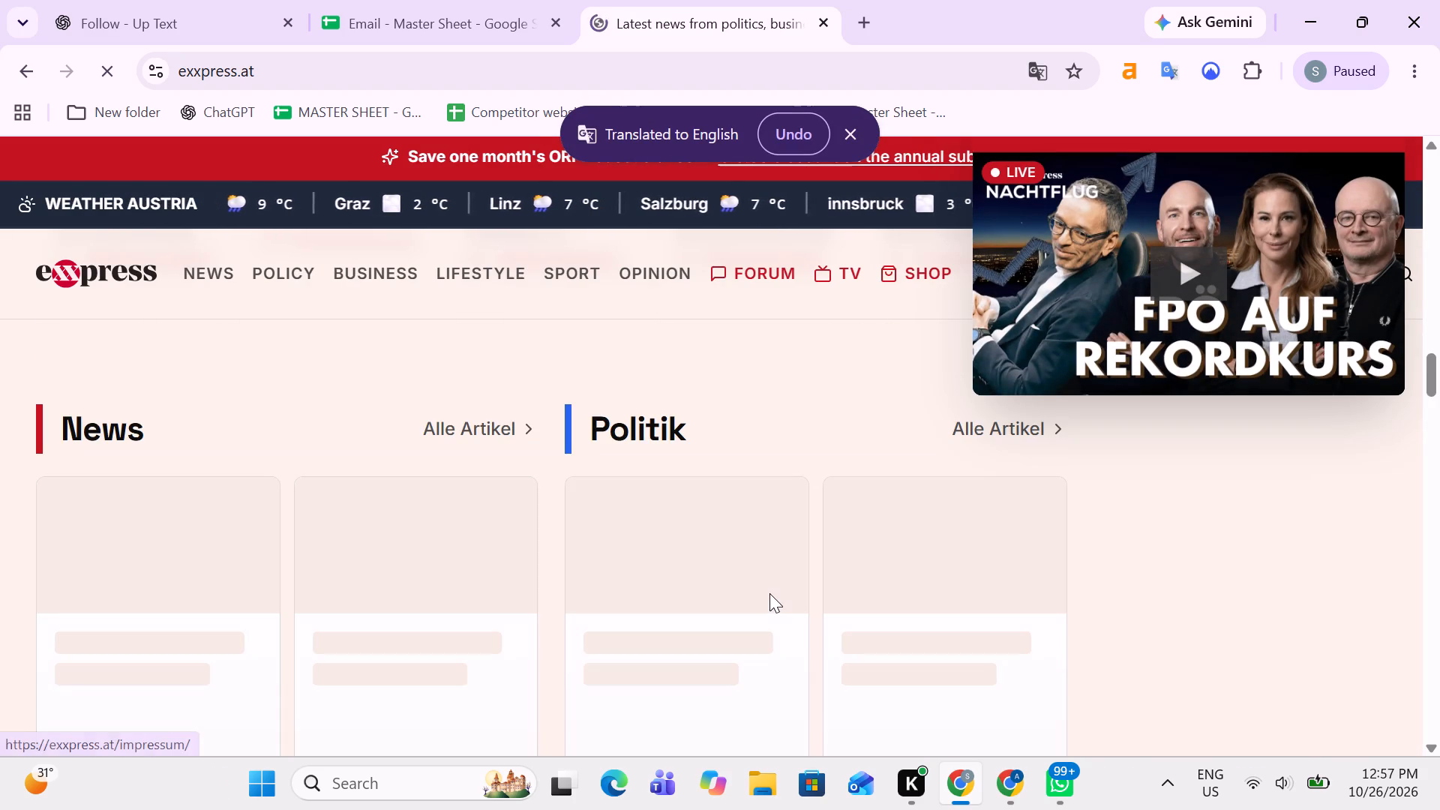
scroll(439, 412, "down", 3)
scroll(544, 506, "up", 4)
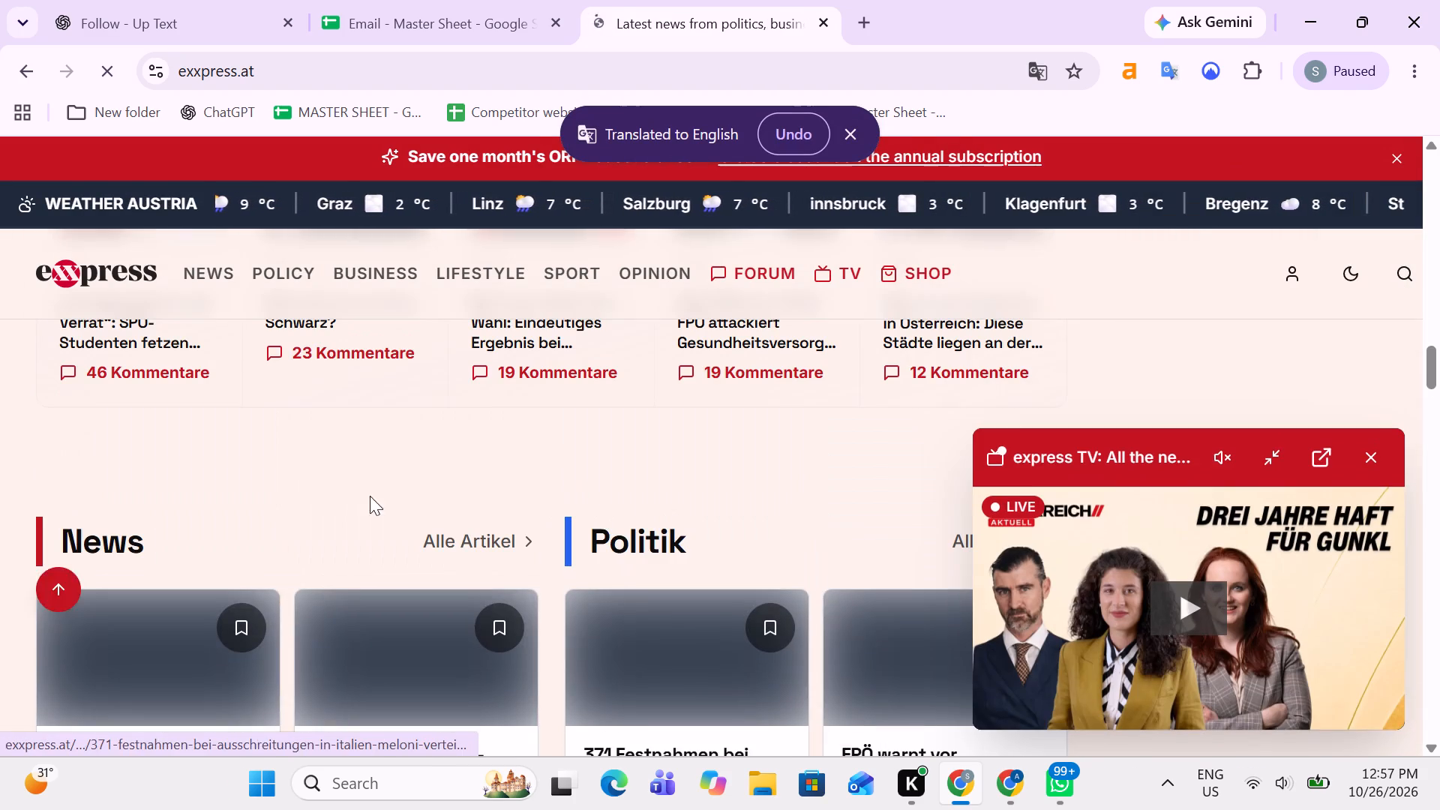
scroll(292, 472, "down", 2)
scroll(532, 374, "down", 6)
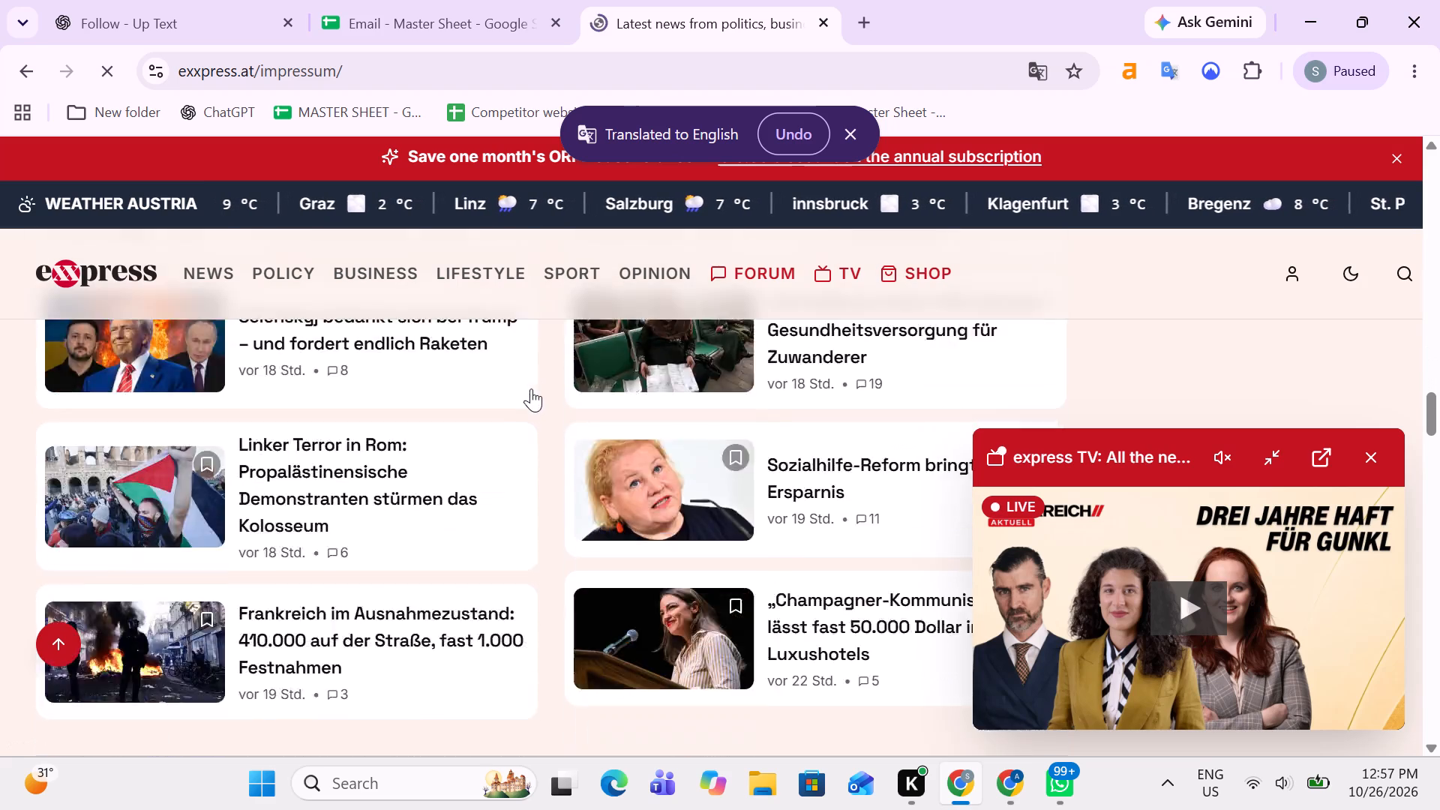
Open the contact page of the exxpress.at website from its footer and look through its department e-mail addresses.
scroll(544, 569, "down", 8)
scroll(538, 565, "down", 20)
scroll(538, 565, "down", 9)
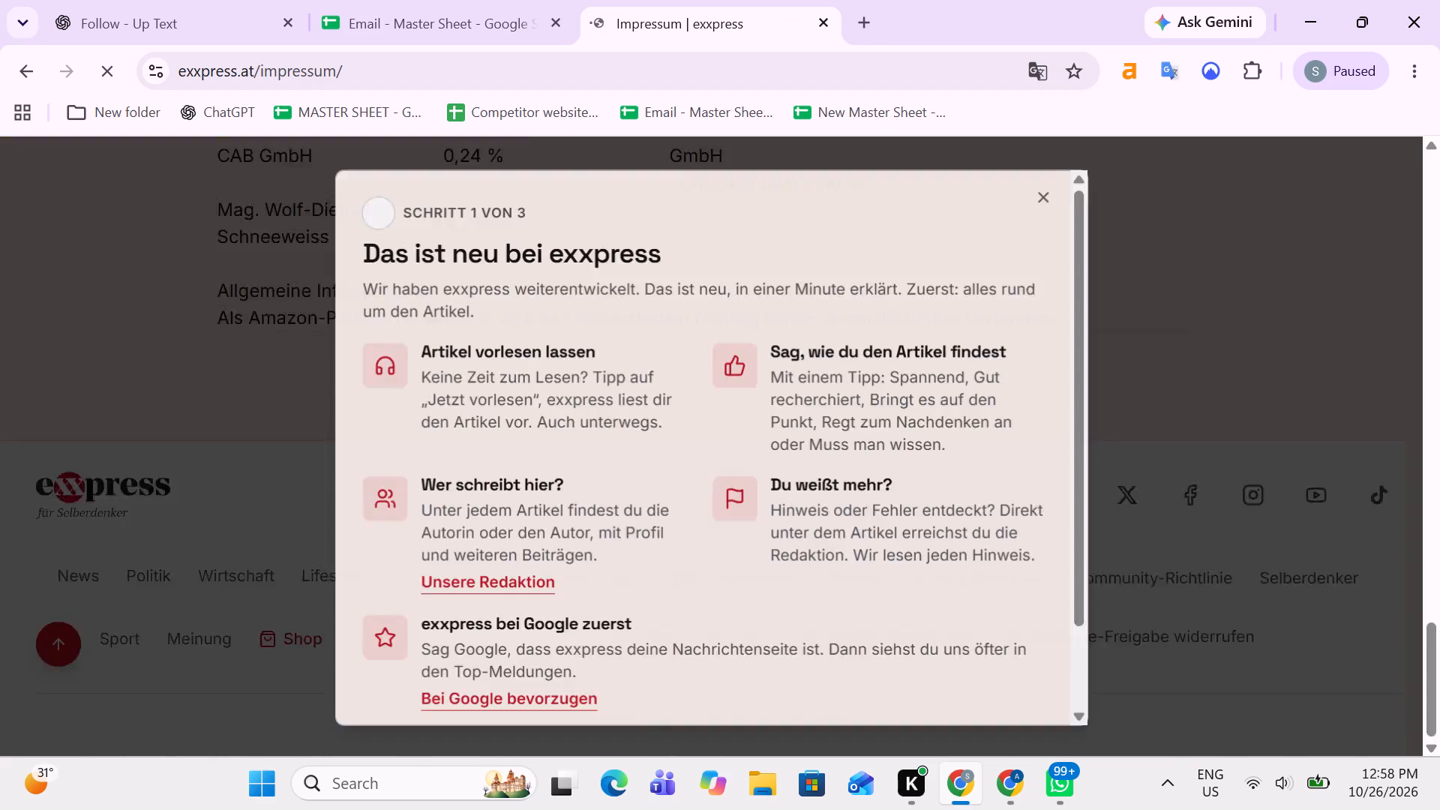
scroll(538, 565, "down", 4)
scroll(891, 296, "down", 7)
left_click(949, 680)
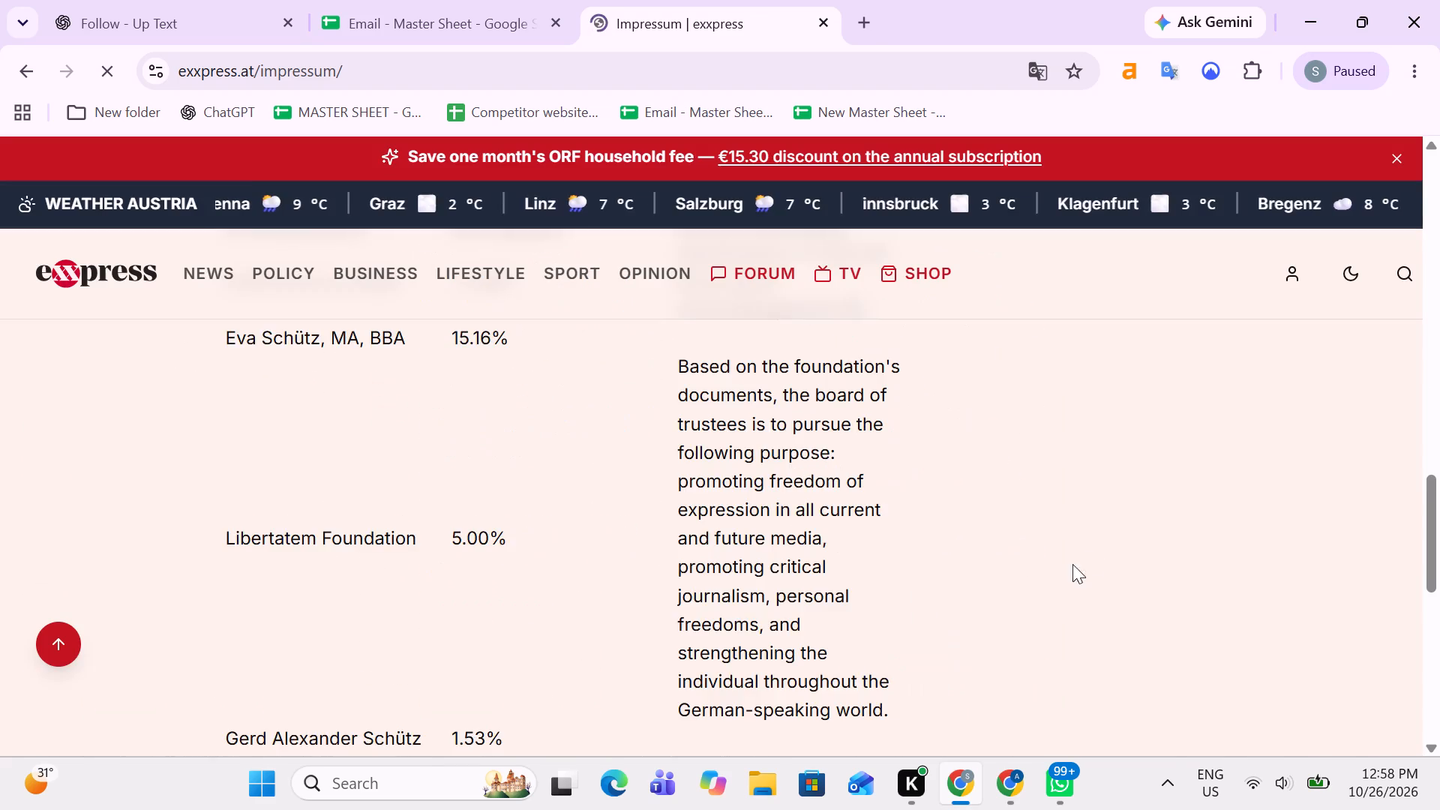
scroll(1159, 513, "down", 17)
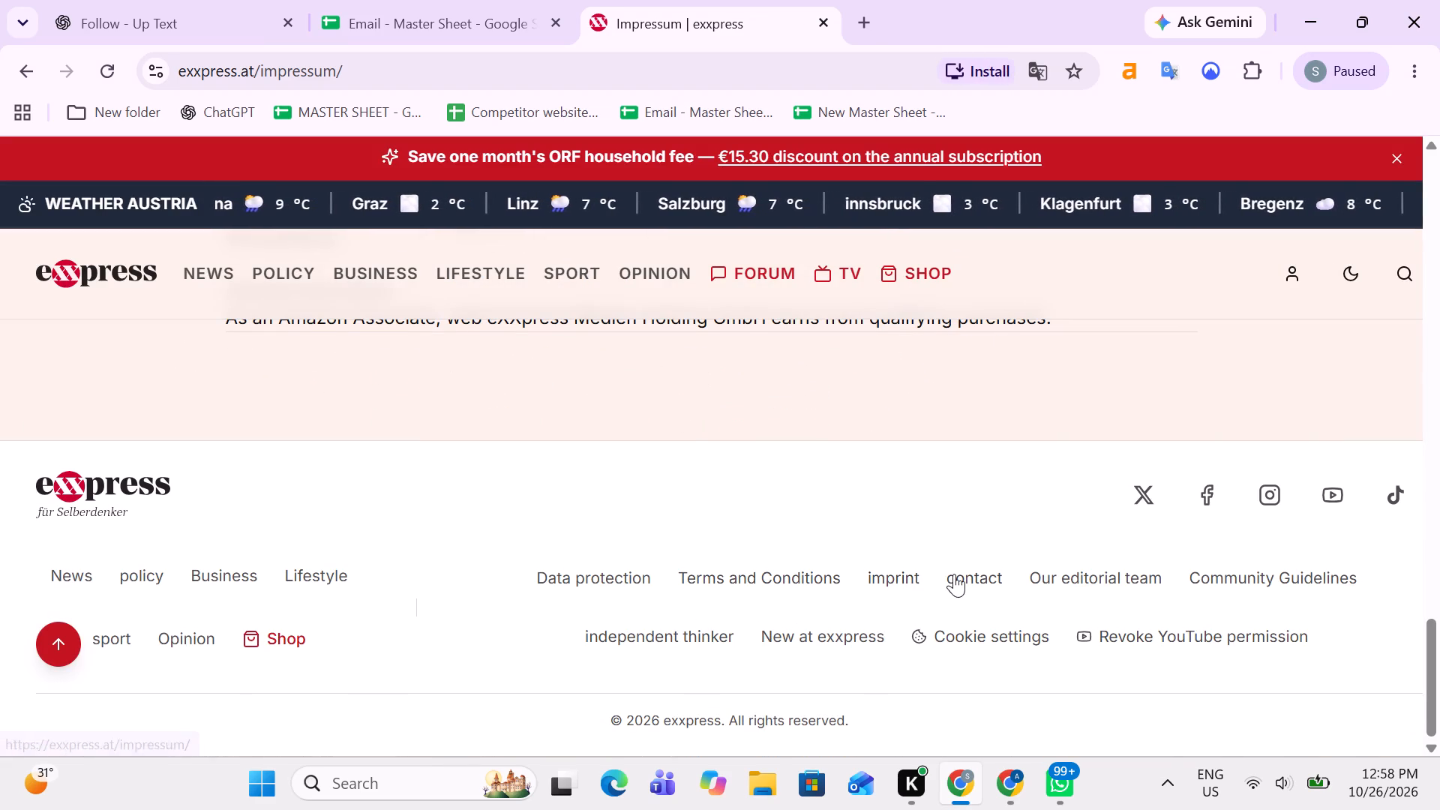
left_click(954, 574)
scroll(562, 355, "down", 2)
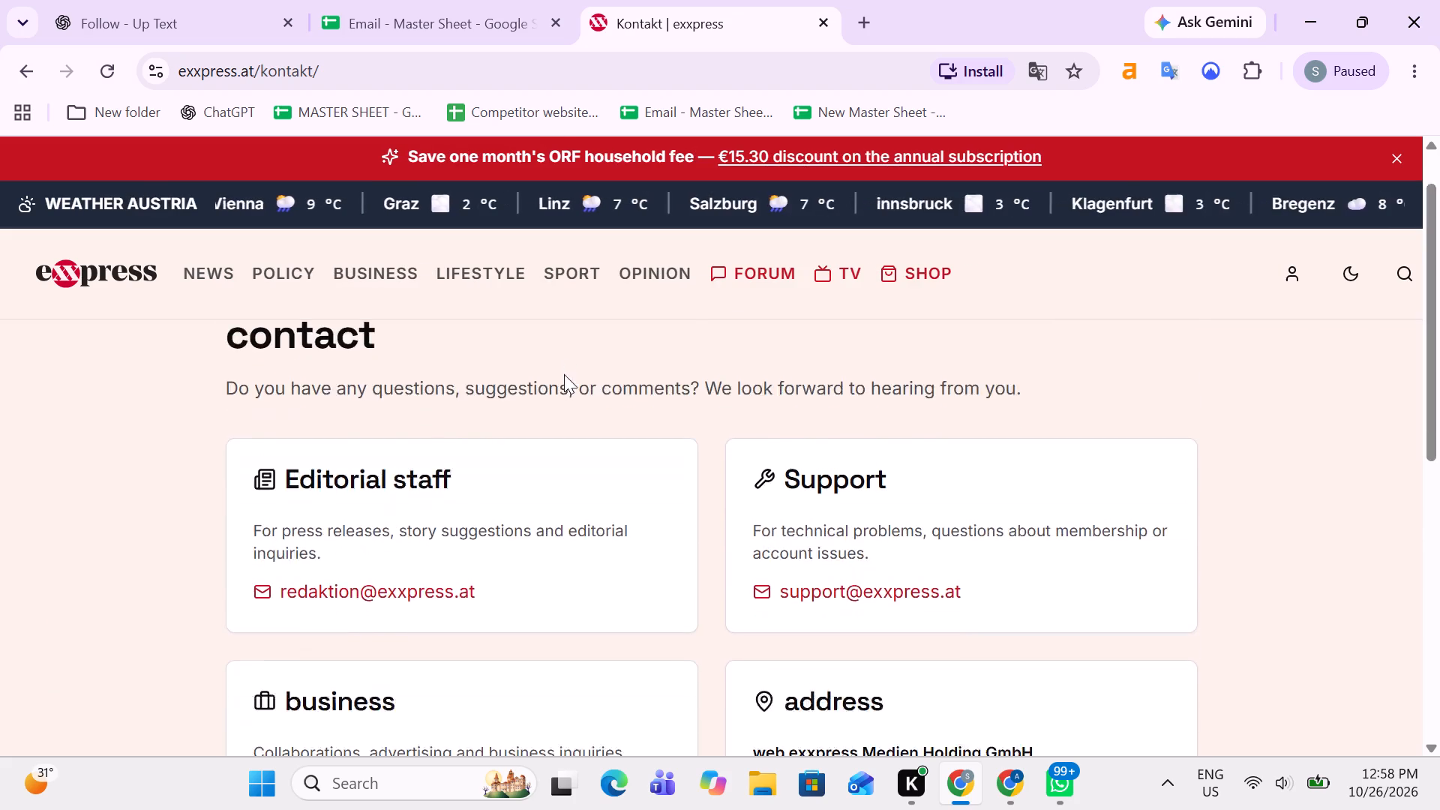
scroll(473, 391, "up", 1)
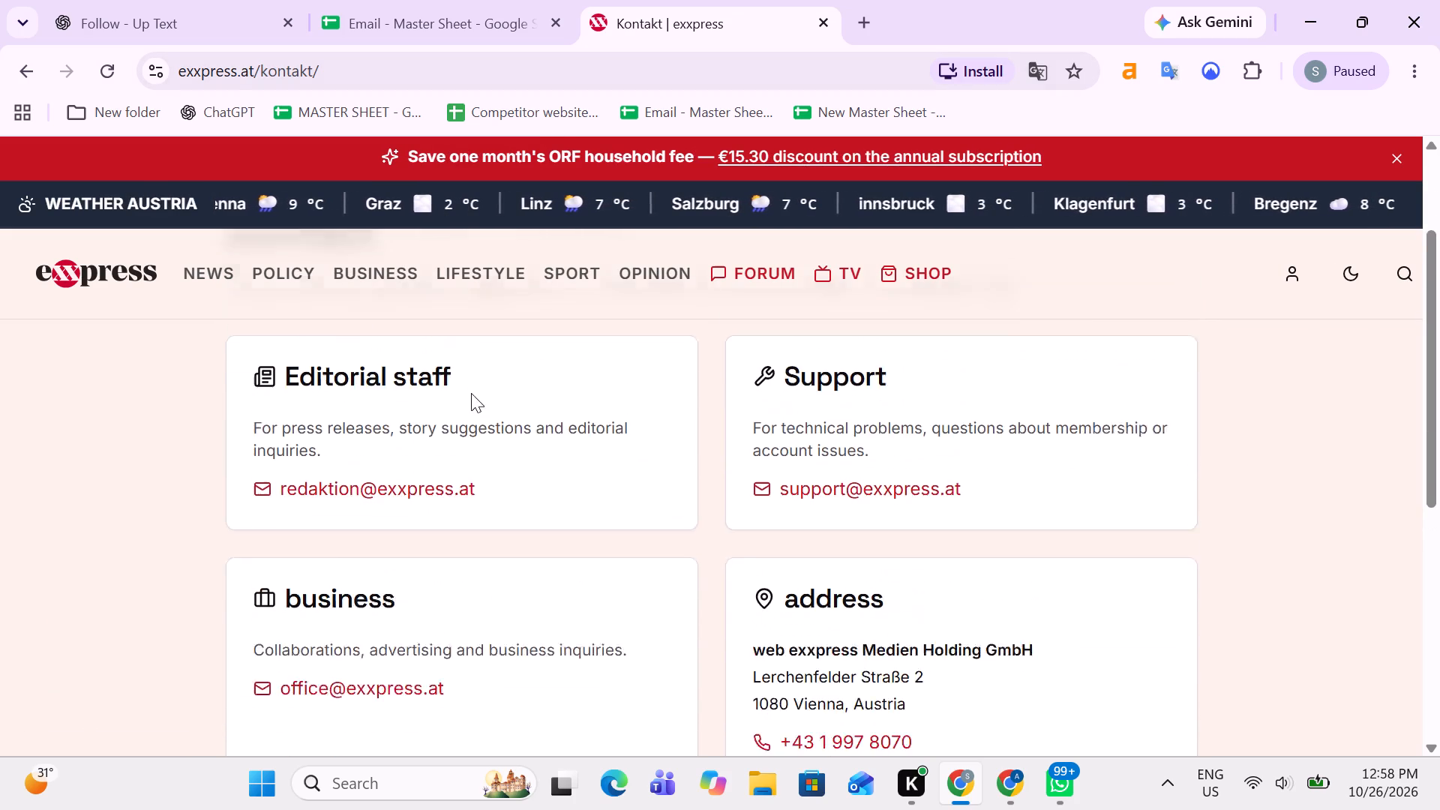
scroll(601, 466, "down", 2)
scroll(408, 448, "up", 2)
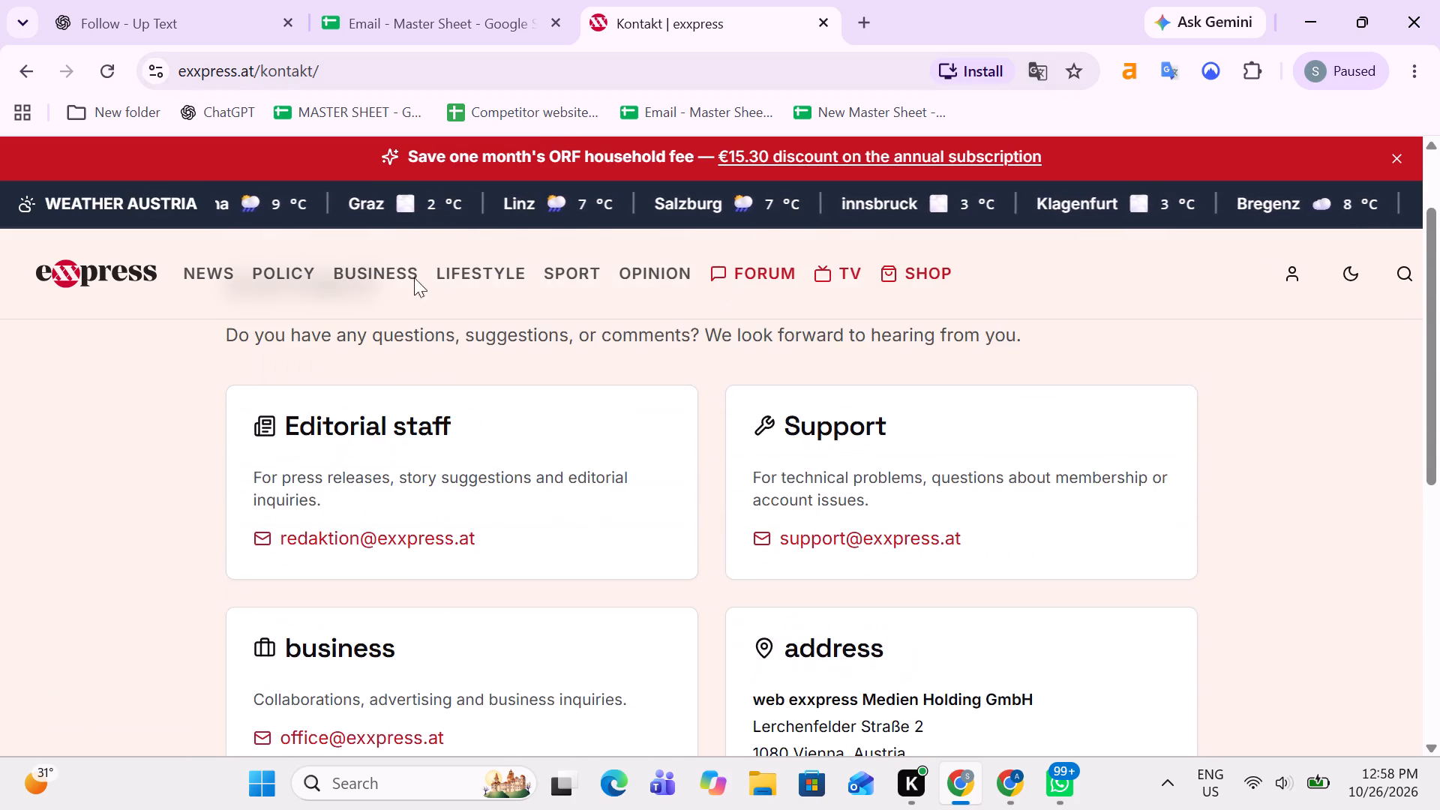
Copy the editorial staff e-mail address from the exxpress.at contact page and append it after a comma to exxpress.at's Contact Details.
left_click(565, 0)
key("Right")
key("Right")
key("Right")
key("Right")
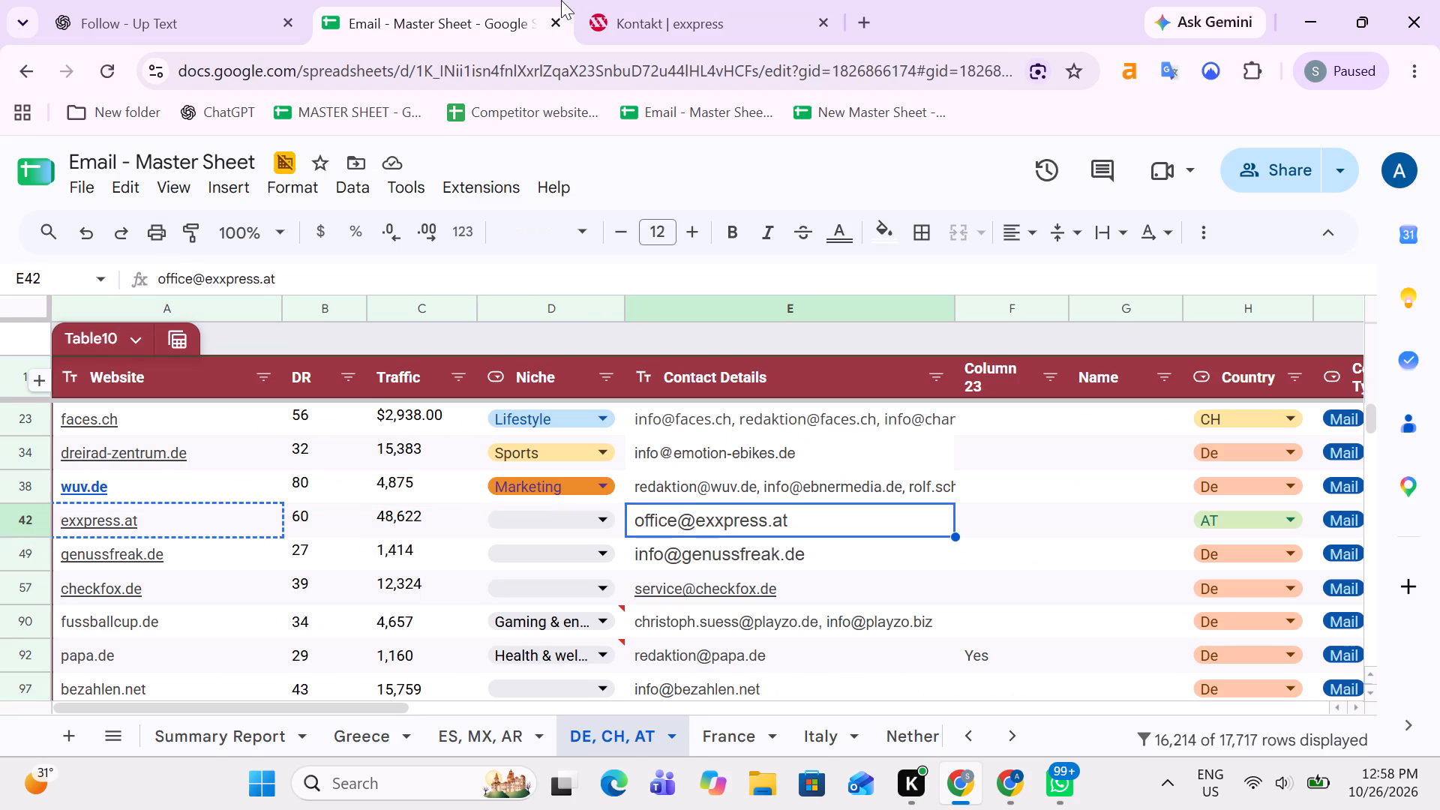
left_click(666, 0)
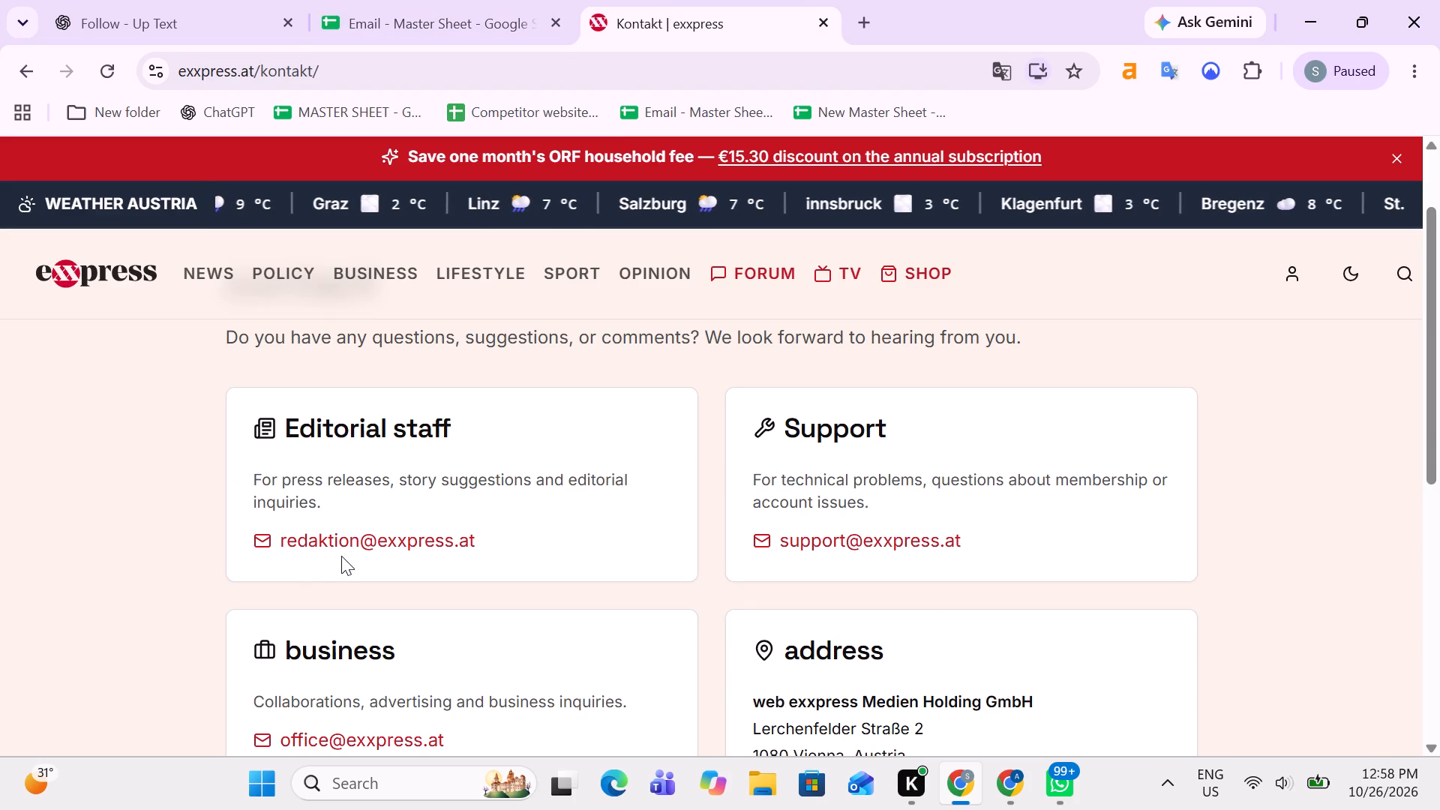
right_click(363, 541)
left_click(467, 459)
left_click(388, 0)
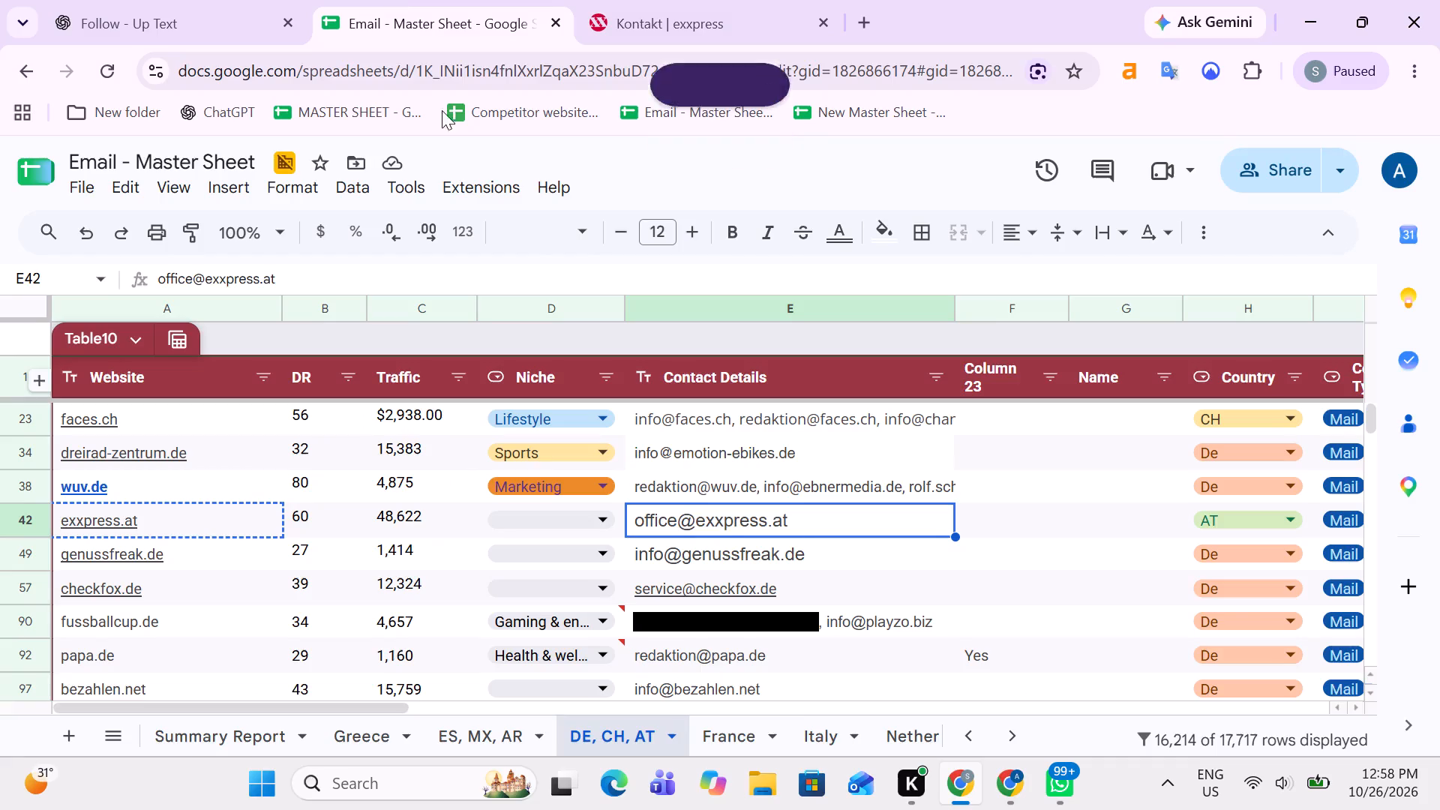
double_click(859, 519)
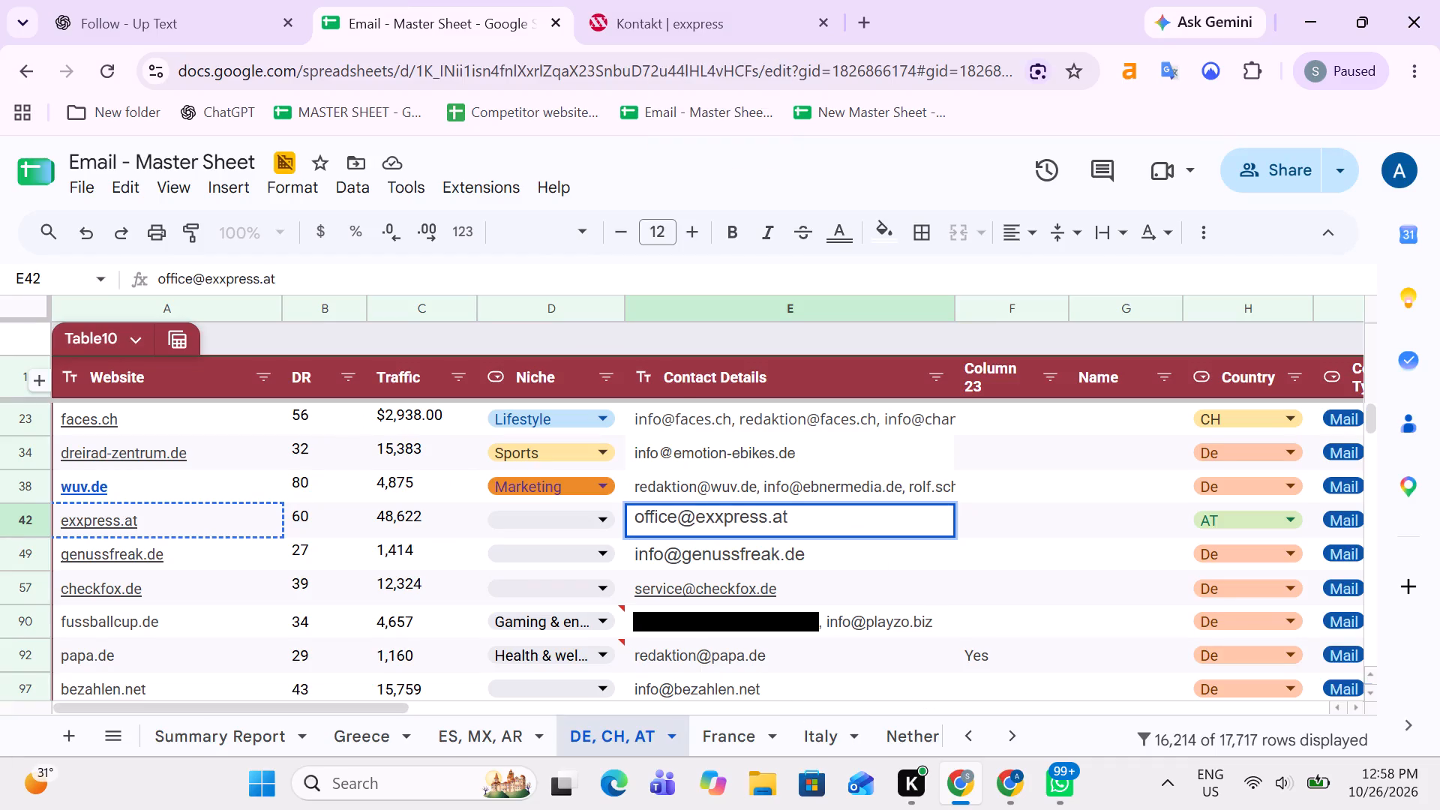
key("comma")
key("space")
key("ctrl+b")
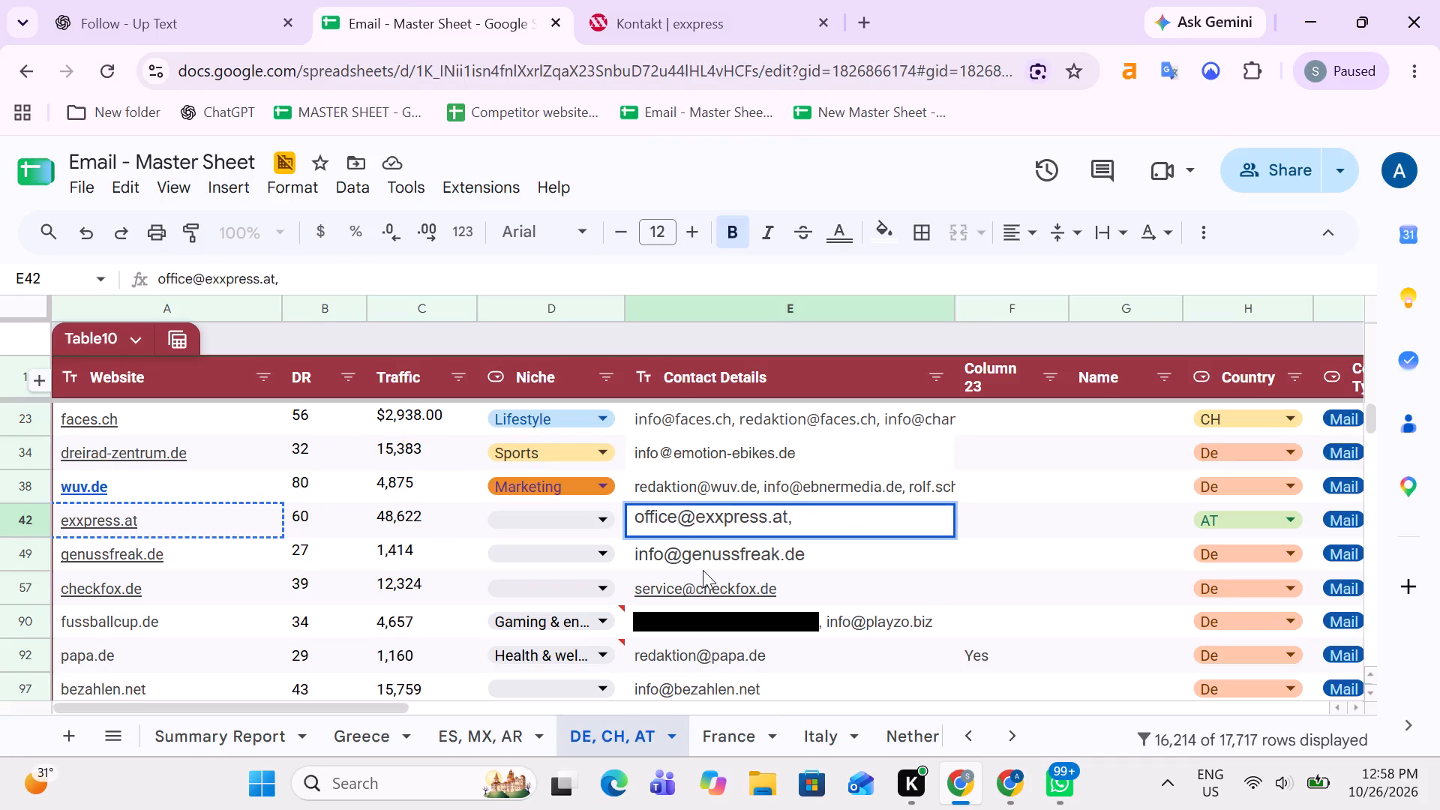
key("BackSpace")
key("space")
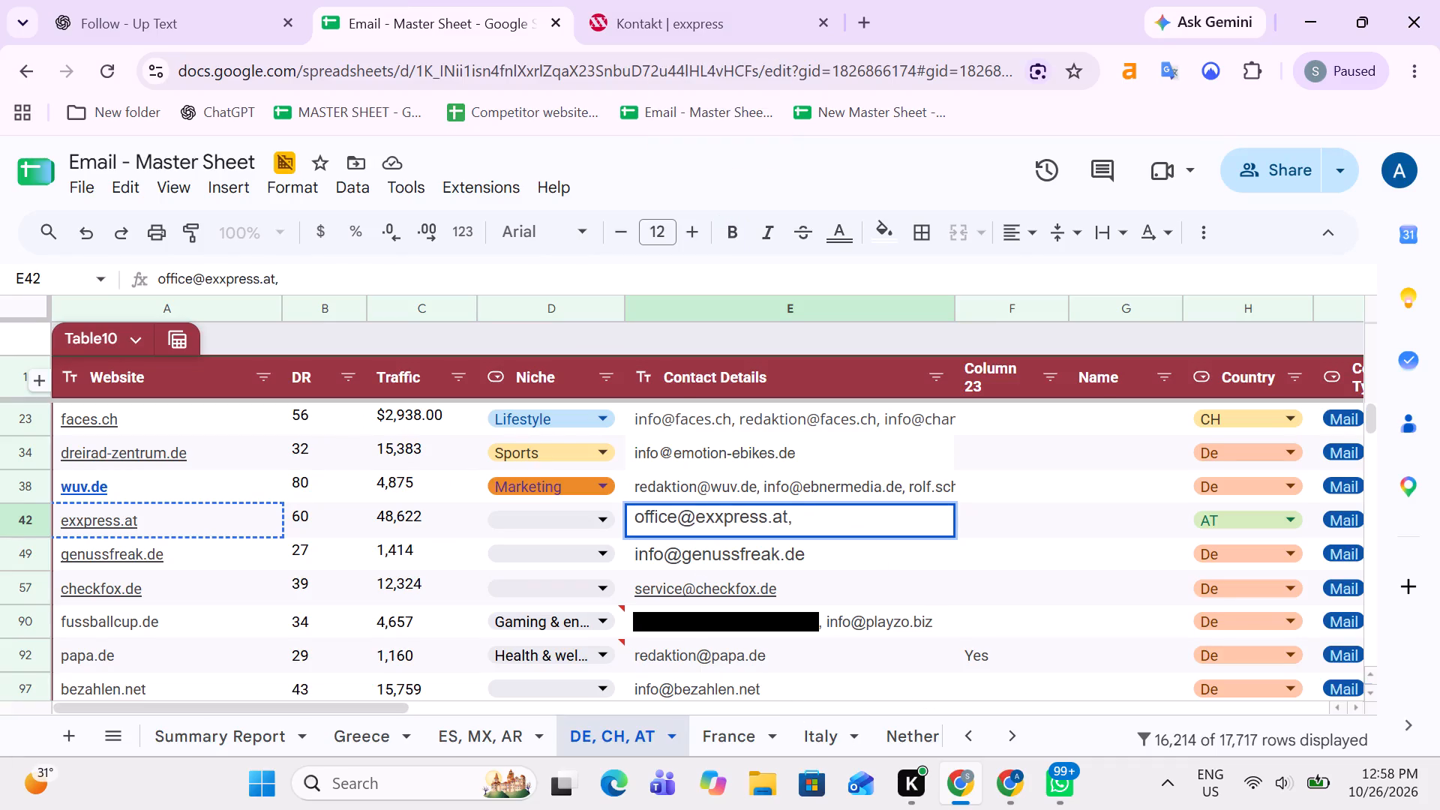
key("ctrl+v")
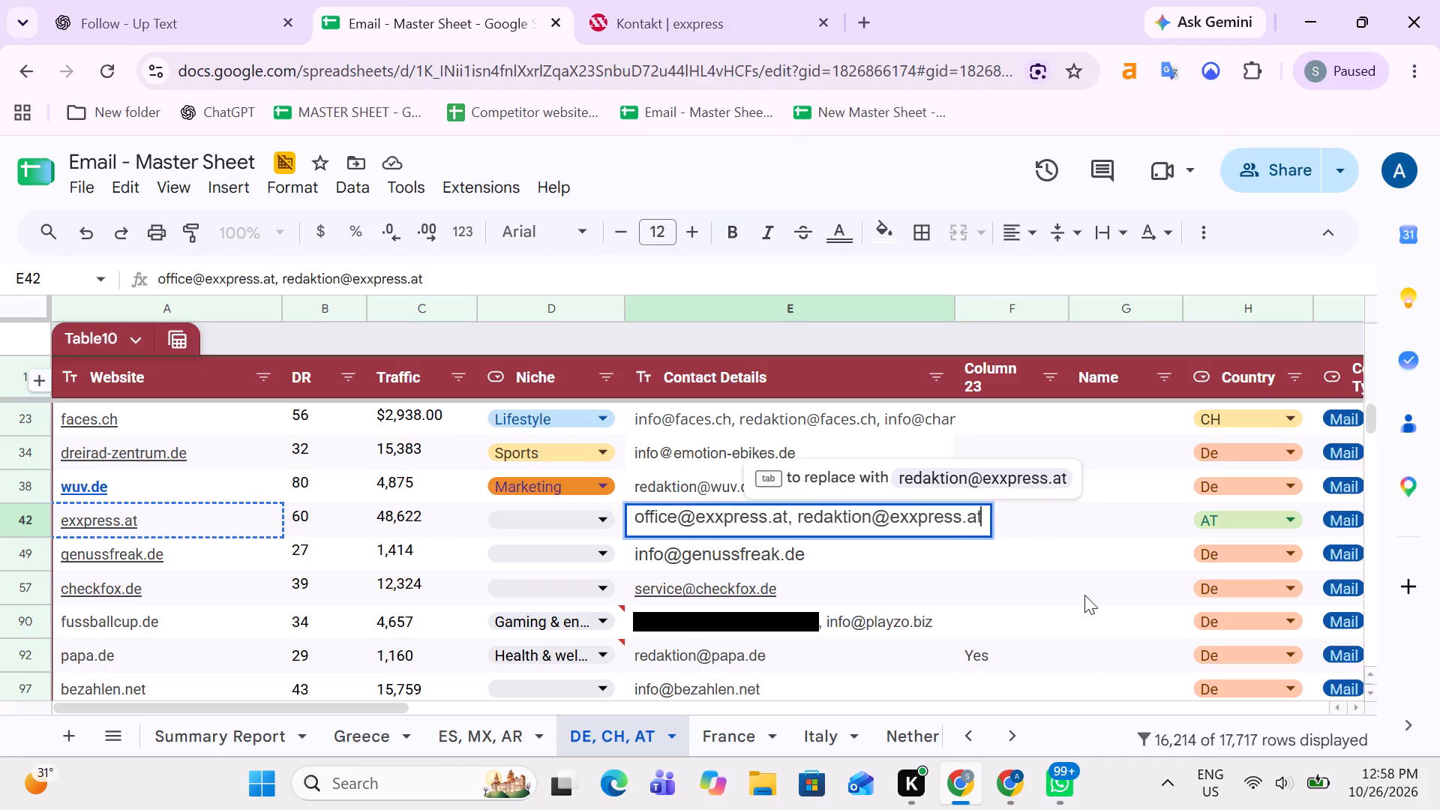
left_click(1039, 514)
key("Left")
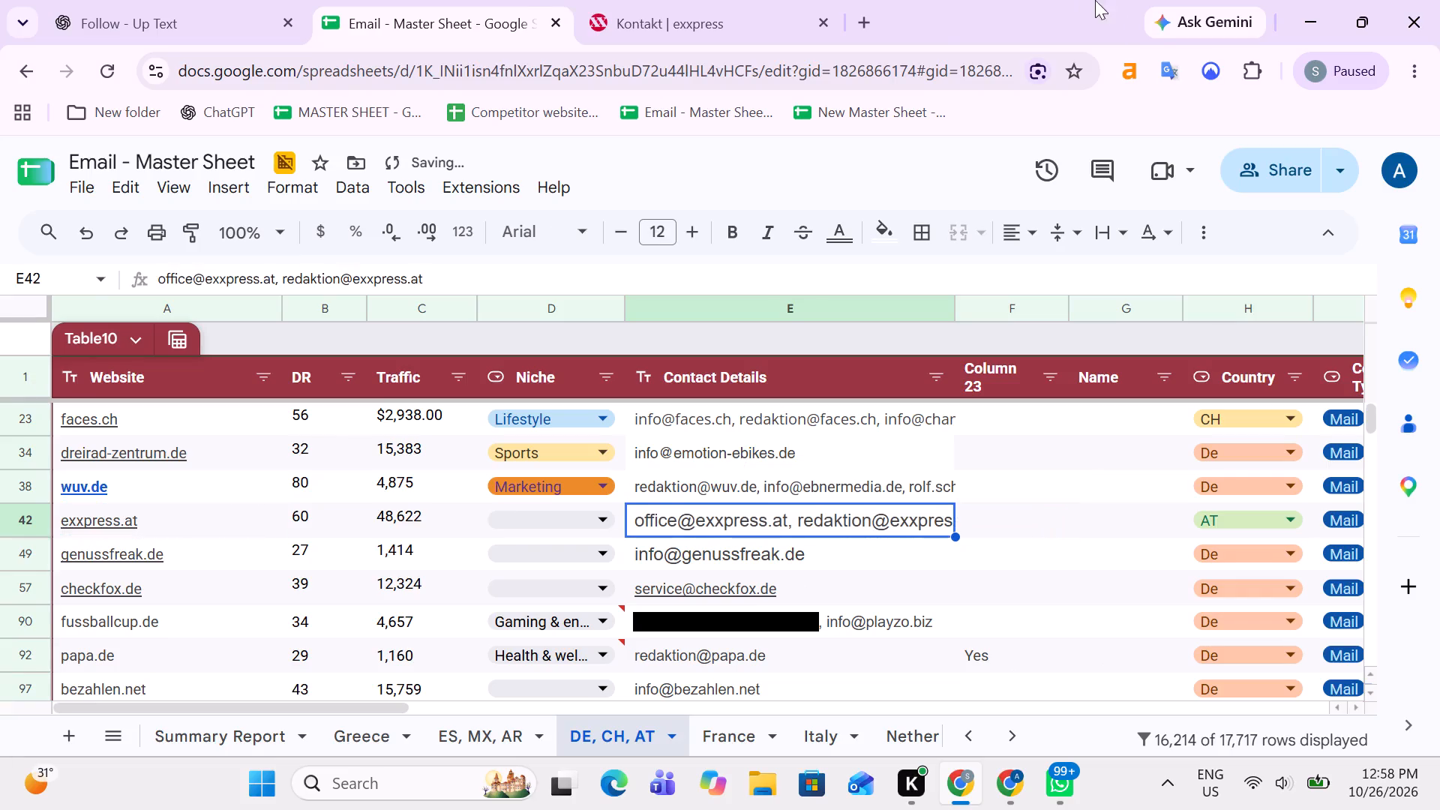
Recheck the exxpress.at contact page and set exxpress.at's niche to News in the sheet.
left_click(605, 0)
left_click(872, 346)
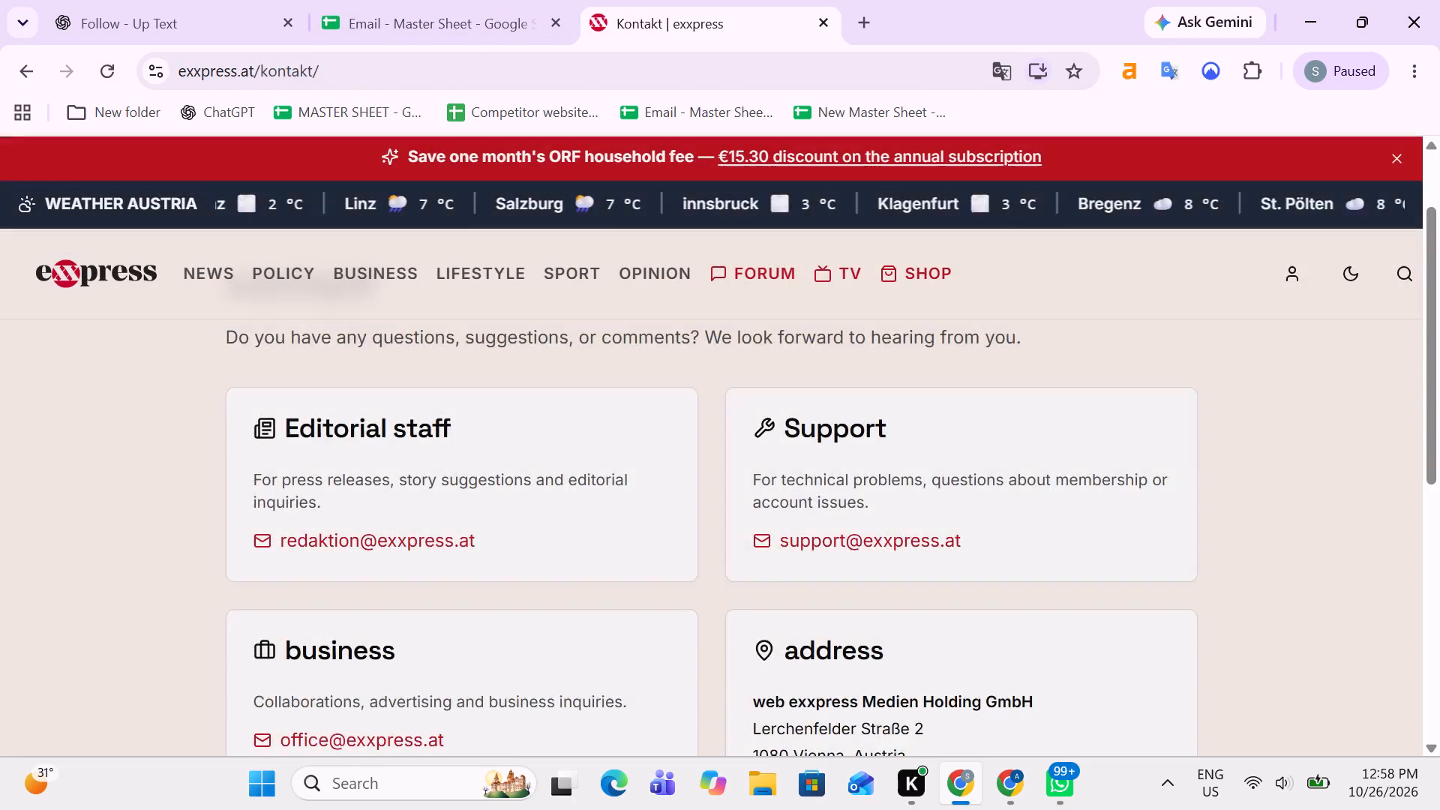
scroll(586, 542, "down", 7)
scroll(570, 543, "up", 4)
left_click(471, 0)
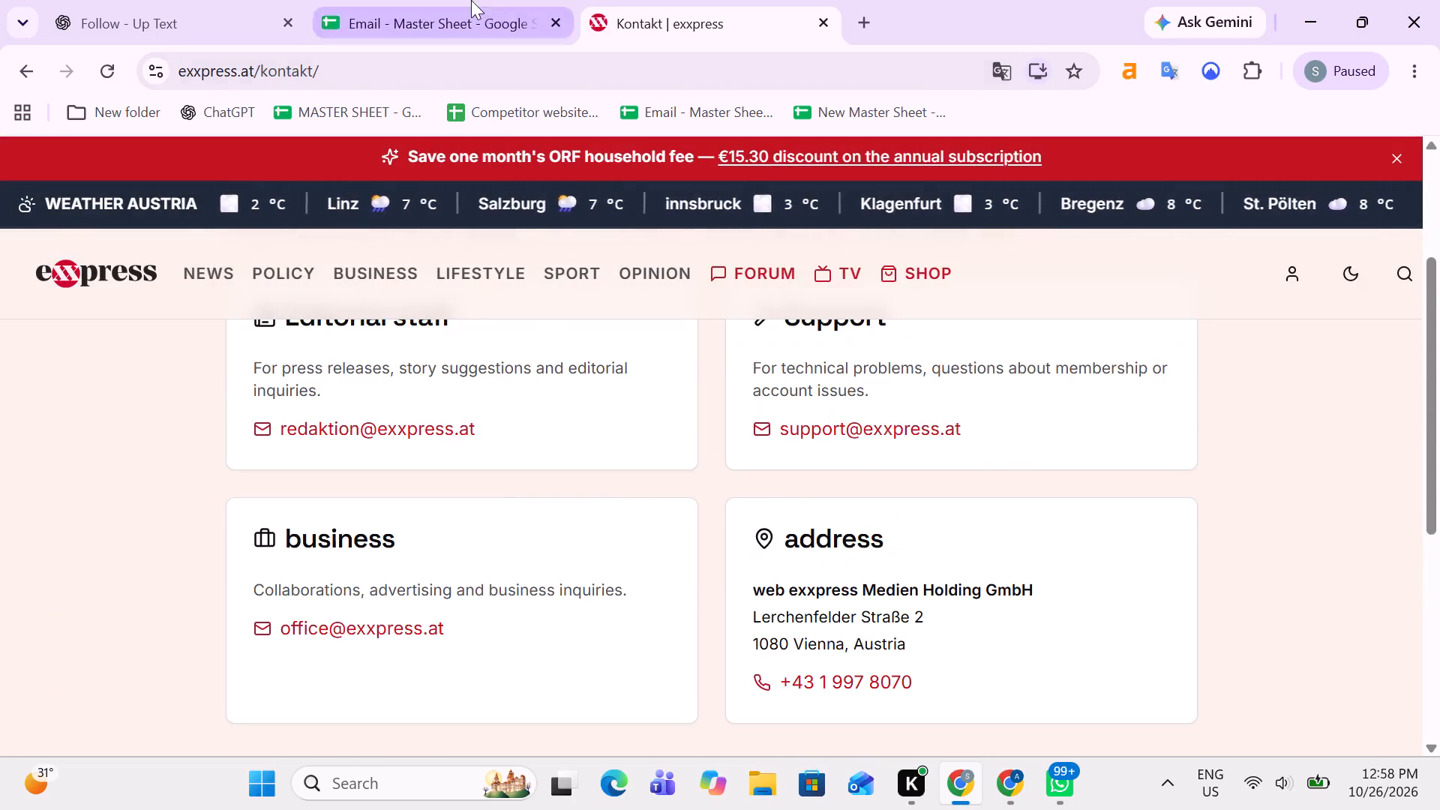
key("Left")
key("Left")
key("Right")
key("Left")
key("Left")
key("Right")
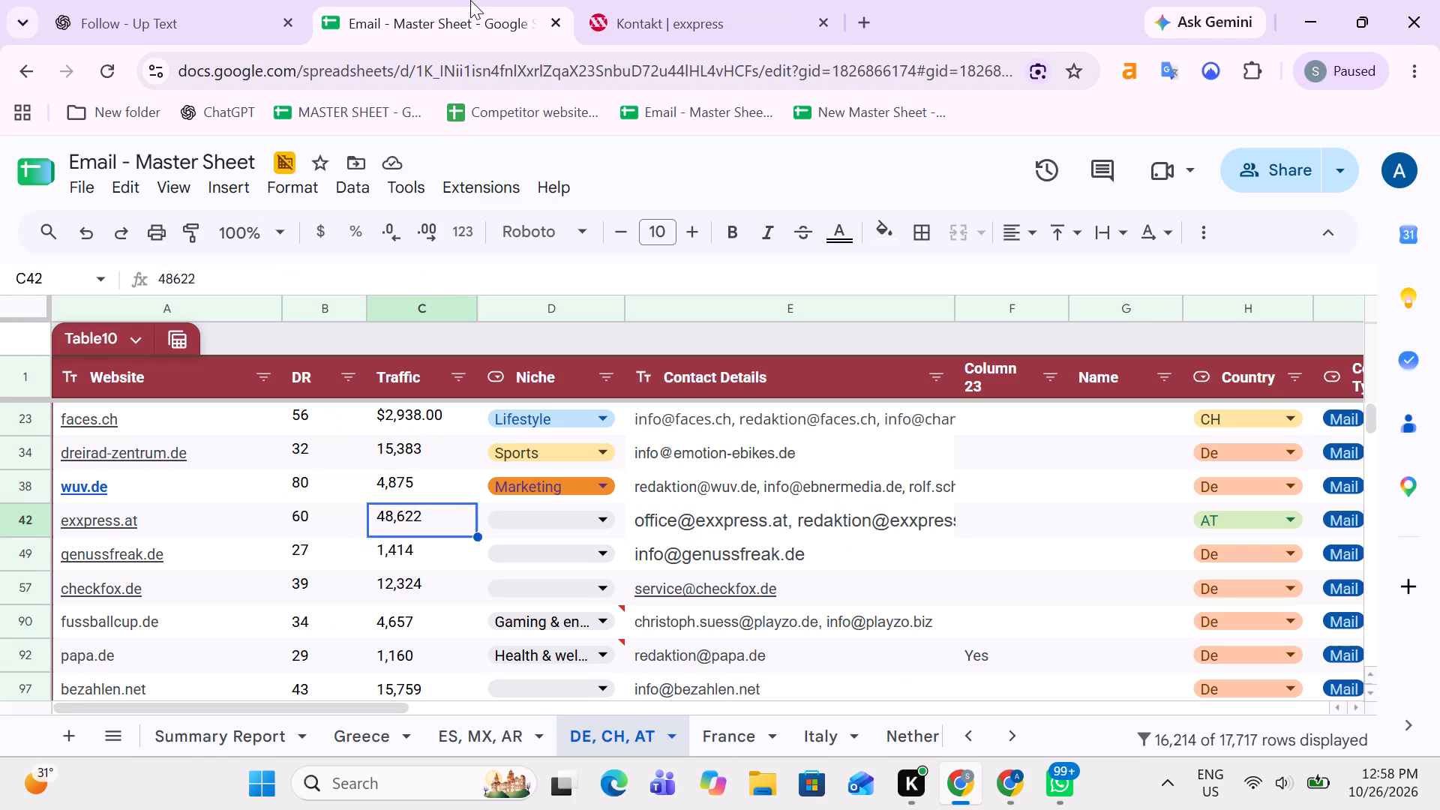
key("Right")
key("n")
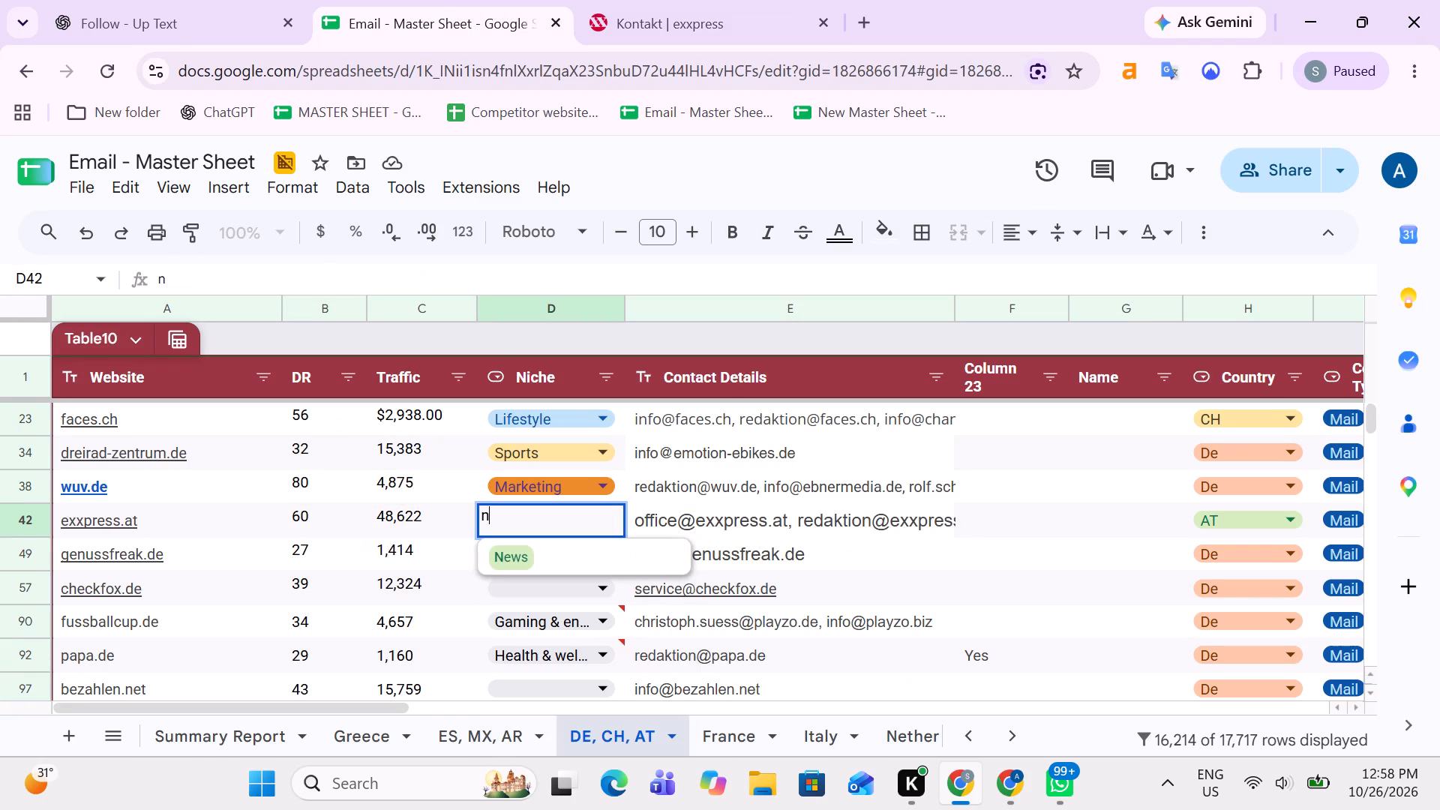
key("Down")
key("Return")
Open the genussfreak.de website using the address copied from the sheet.
key("Up")
key("Right")
key("Right")
key("Down")
key("Left")
key("Left")
key("Left")
key("Left")
key("Left")
key("Left")
key("Left")
key("Left")
key("Left")
key("Left")
key("Left")
key("Left")
key("Left")
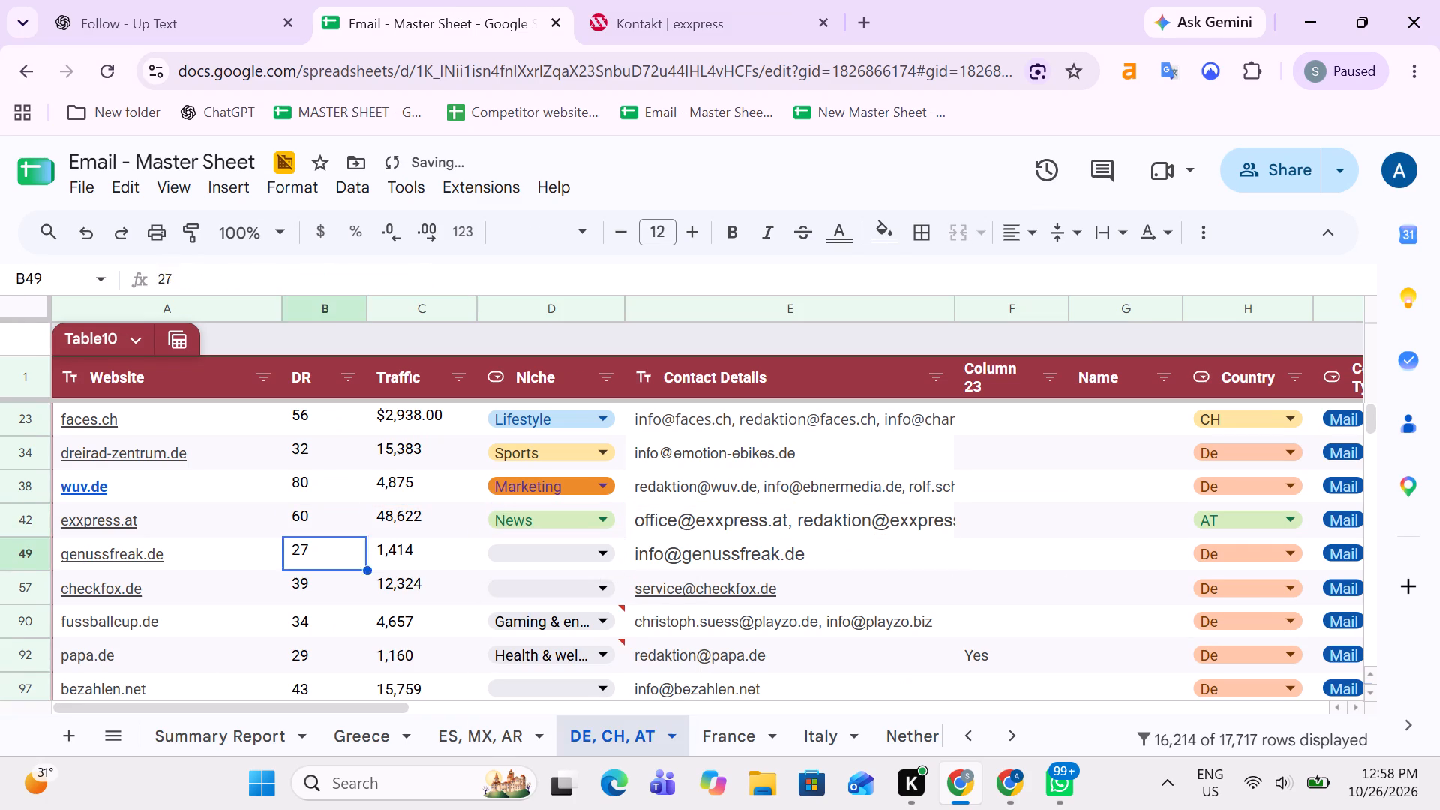
key("ctrl+c")
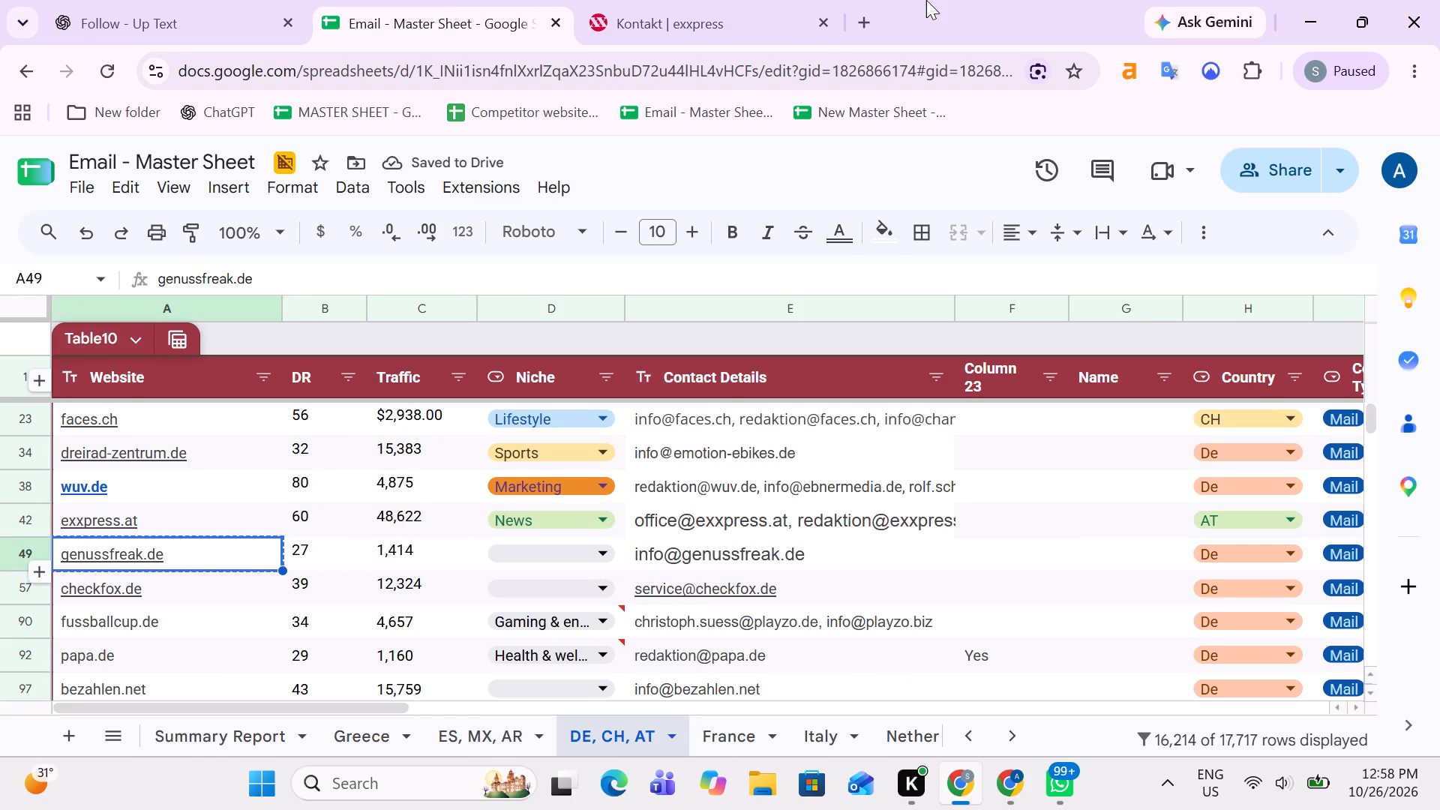
left_click(926, 0)
left_click(764, 0)
left_click(733, 74)
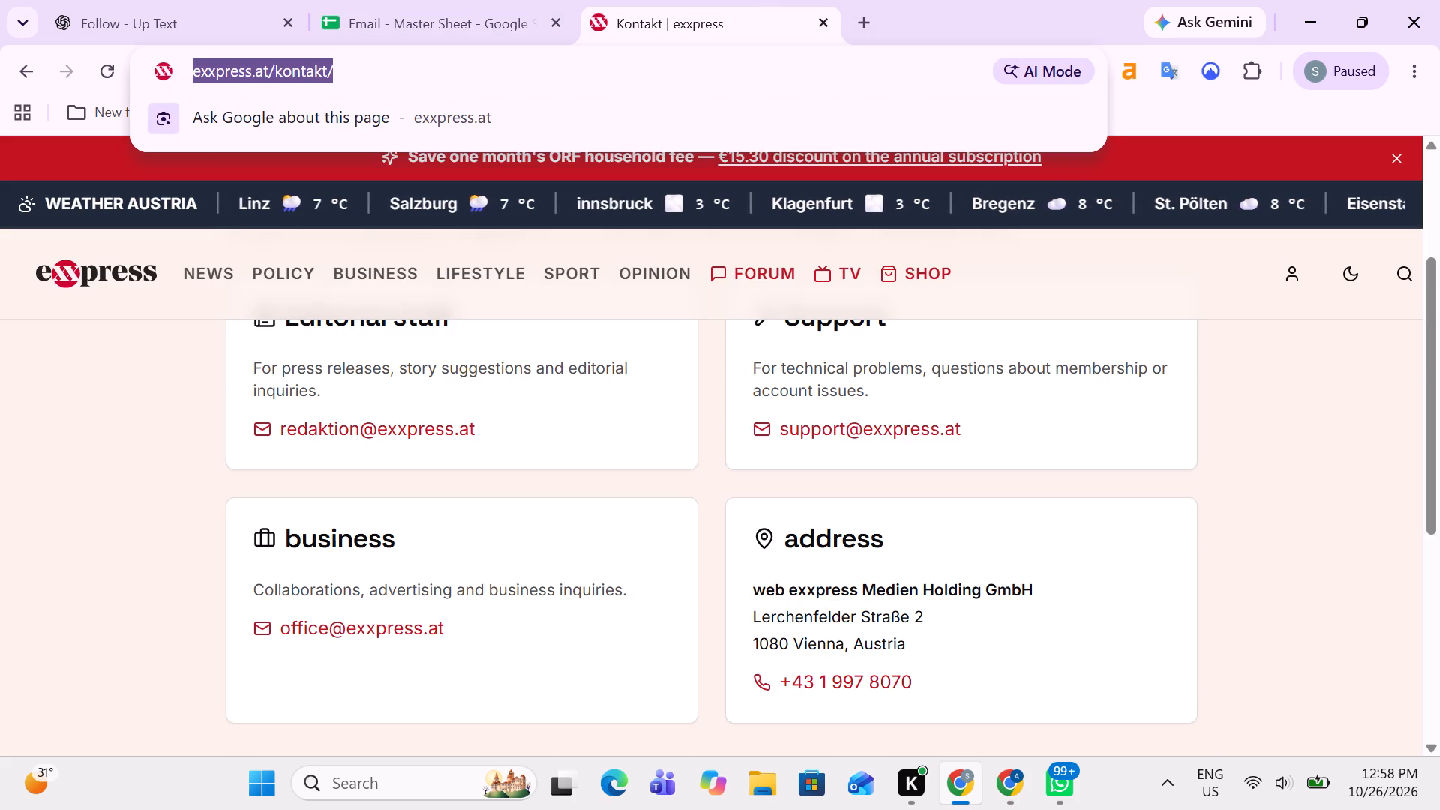
key("ctrl+v")
key("Return")
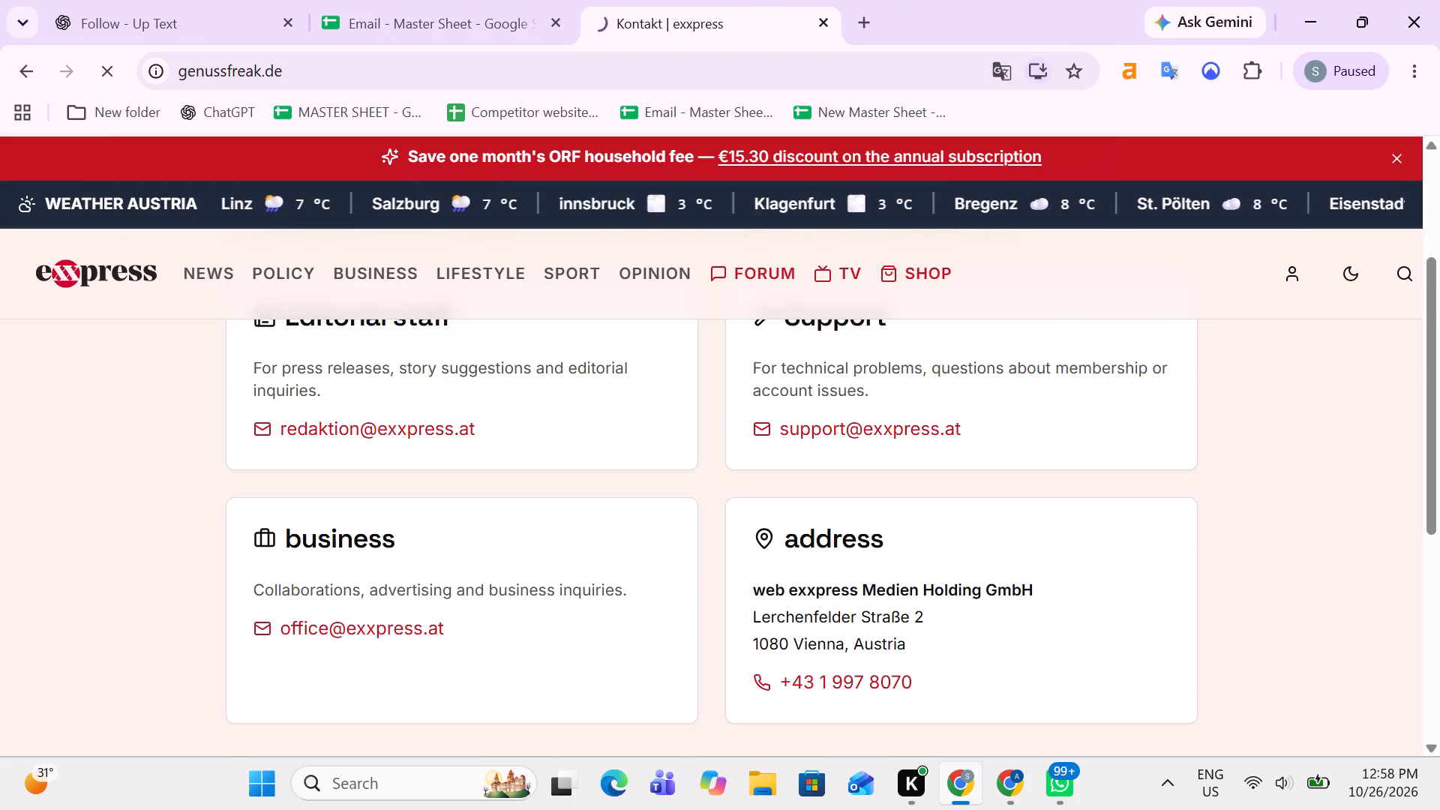
Accept all cookies on genussfreak.de and look through the homepage's topics and the contact details in its footer.
scroll(798, 410, "down", 8)
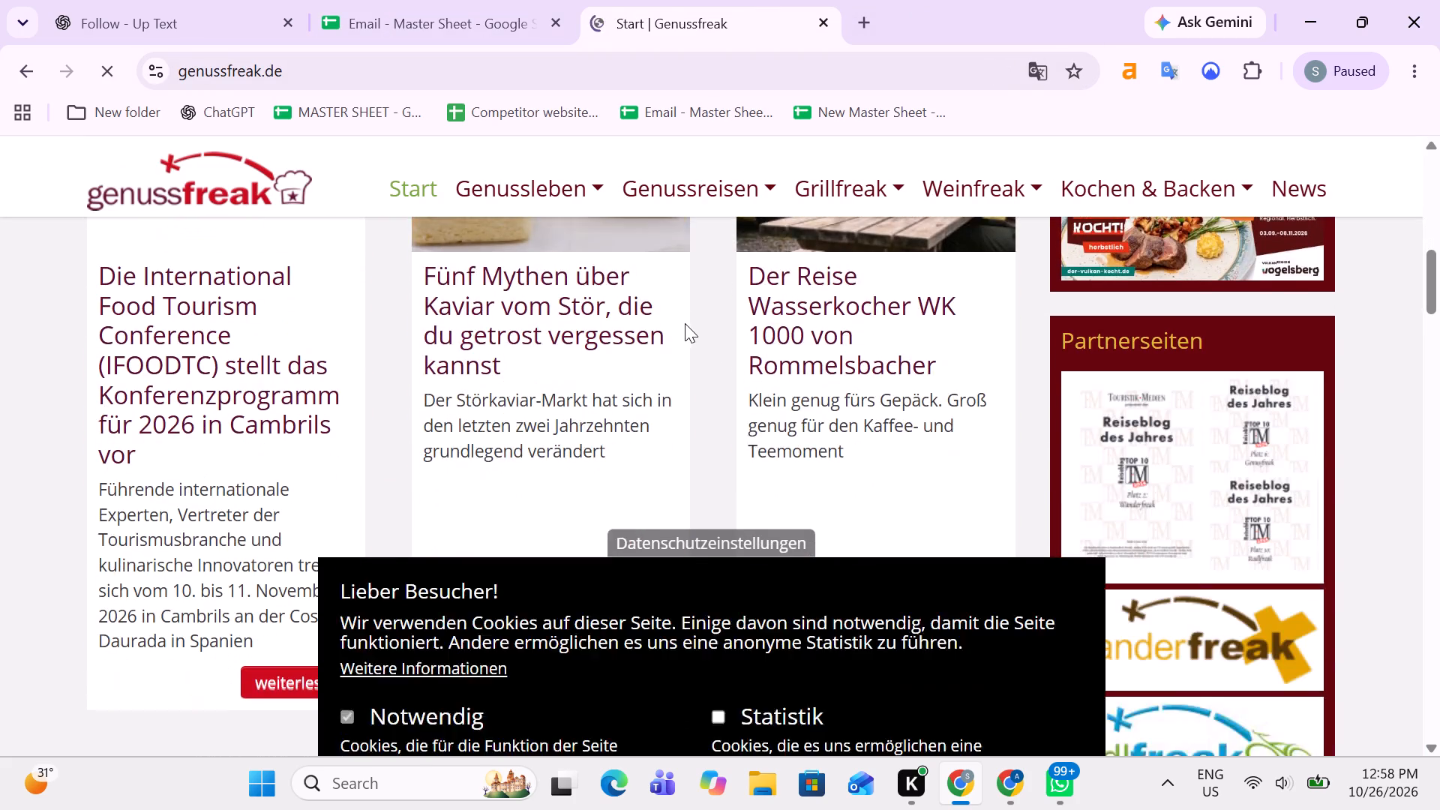
scroll(683, 323, "up", 6)
left_click(706, 726)
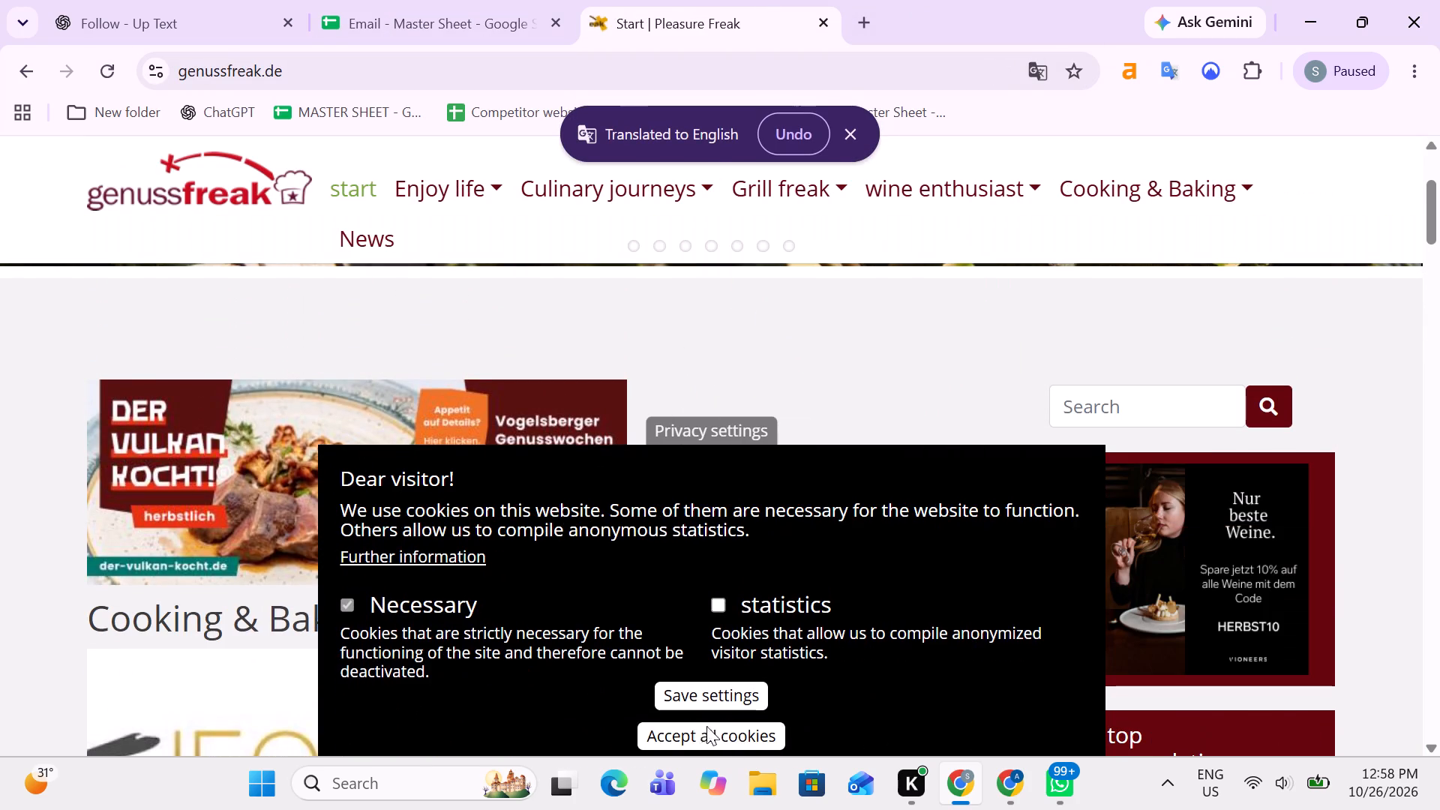
scroll(434, 439, "down", 4)
scroll(573, 468, "down", 1)
scroll(622, 495, "up", 2)
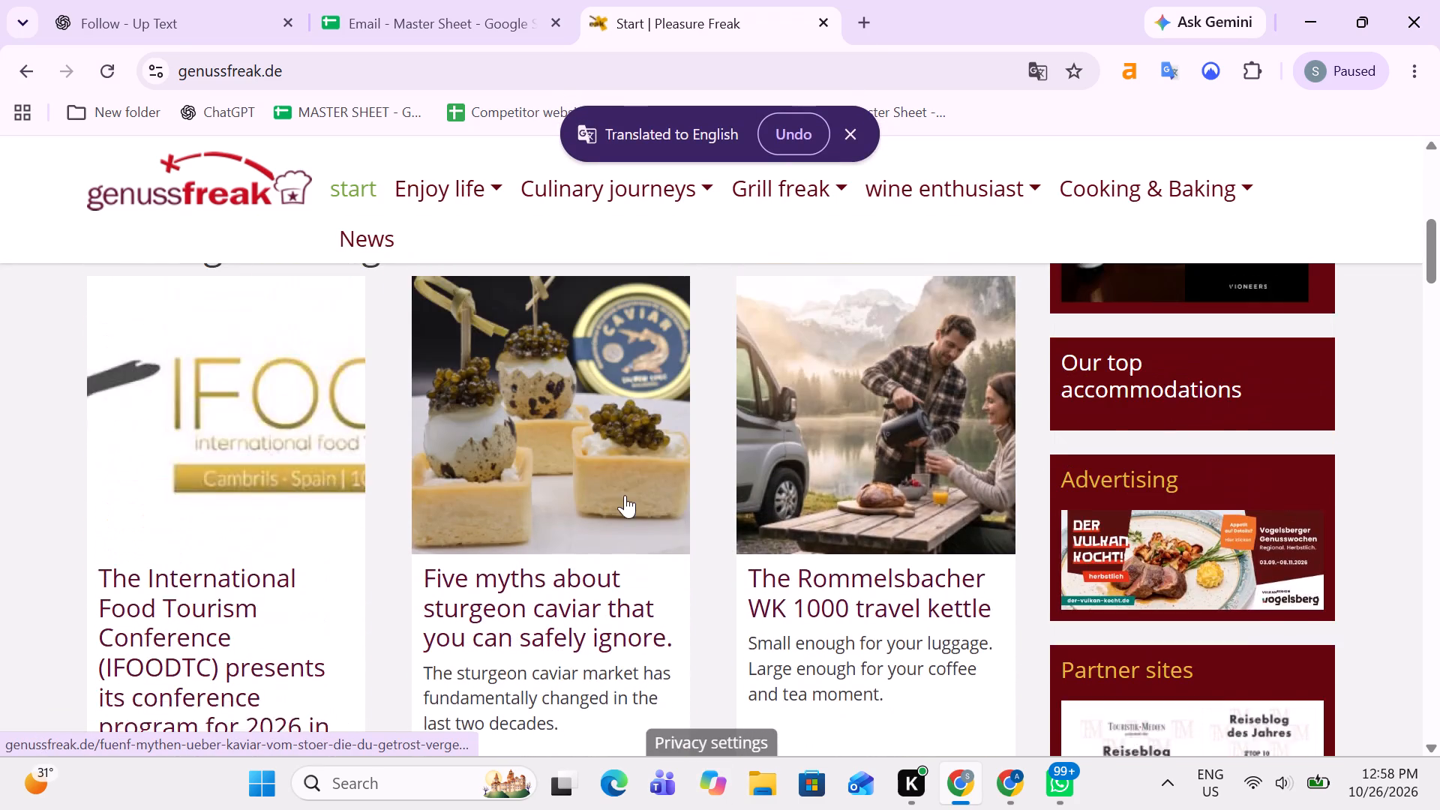
scroll(809, 540, "down", 7)
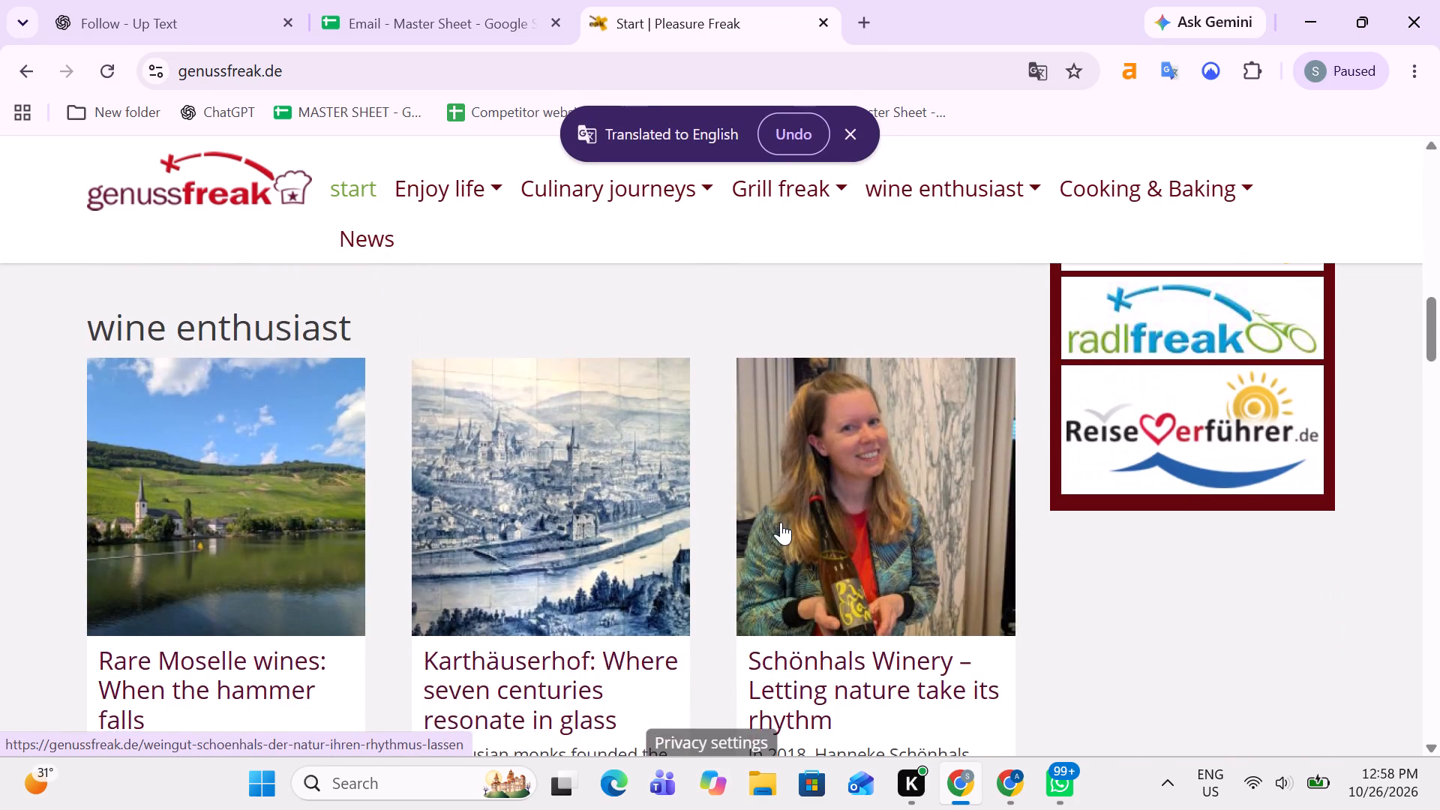
scroll(781, 522, "down", 17)
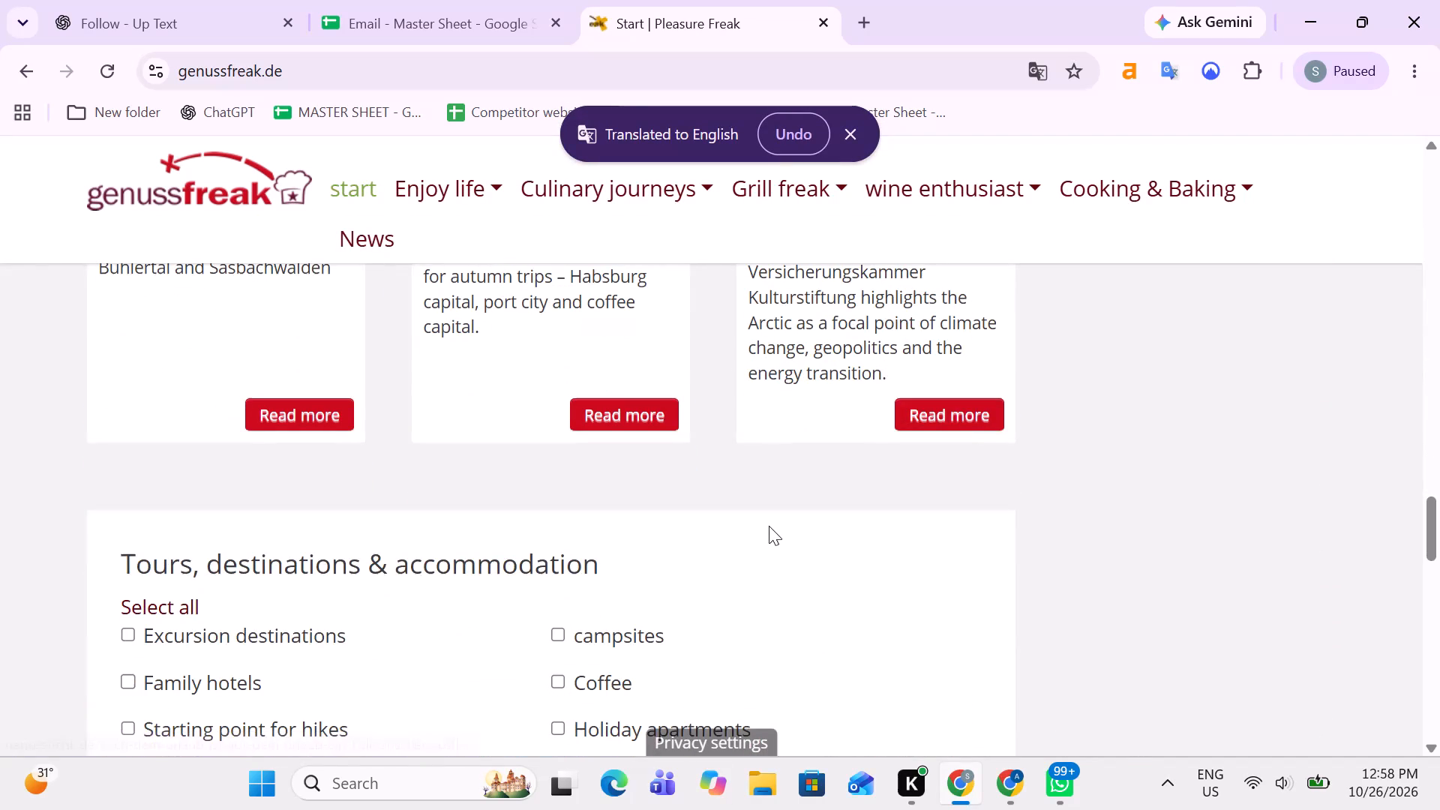
scroll(776, 521, "down", 20)
scroll(776, 521, "down", 2)
scroll(999, 553, "up", 1)
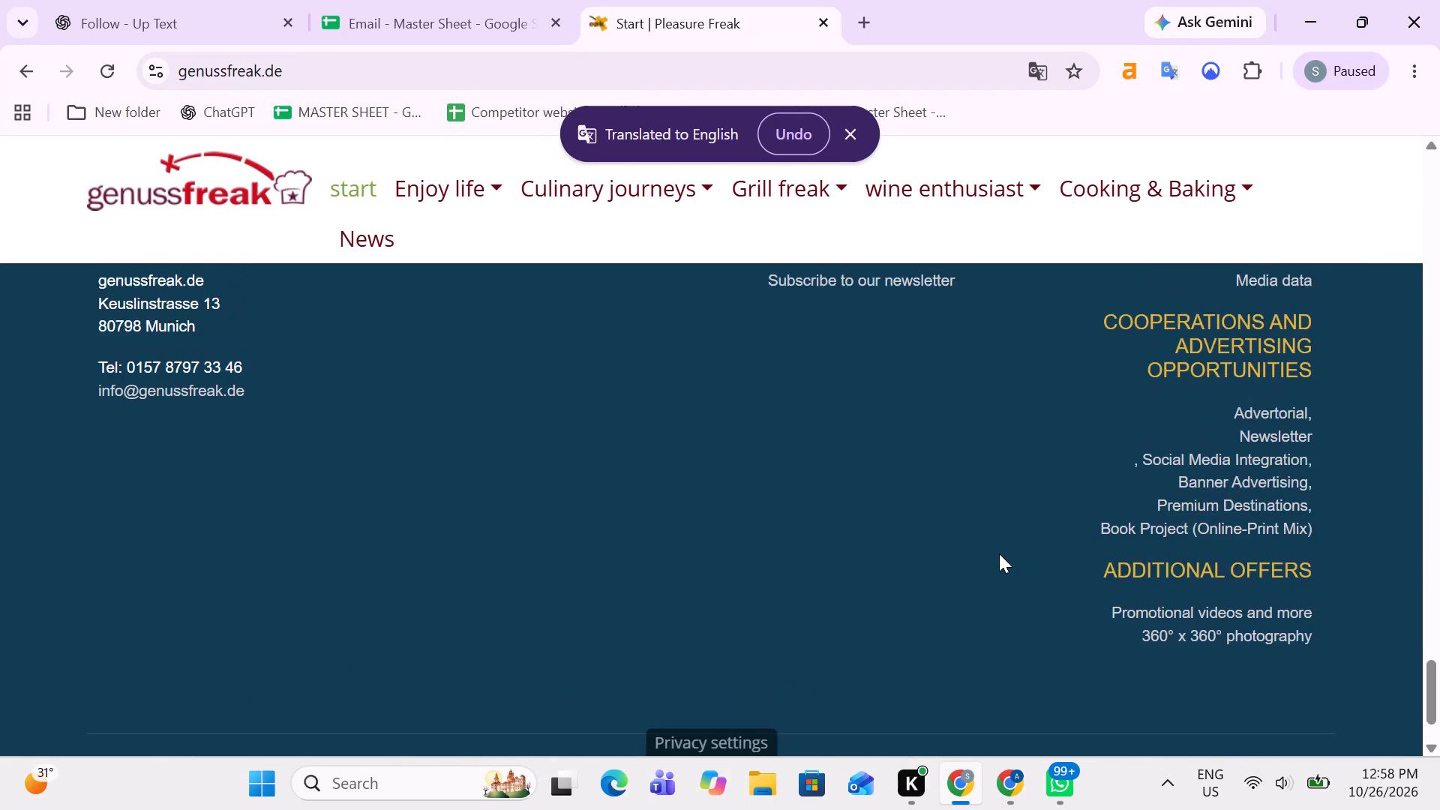
scroll(1003, 551, "up", 1)
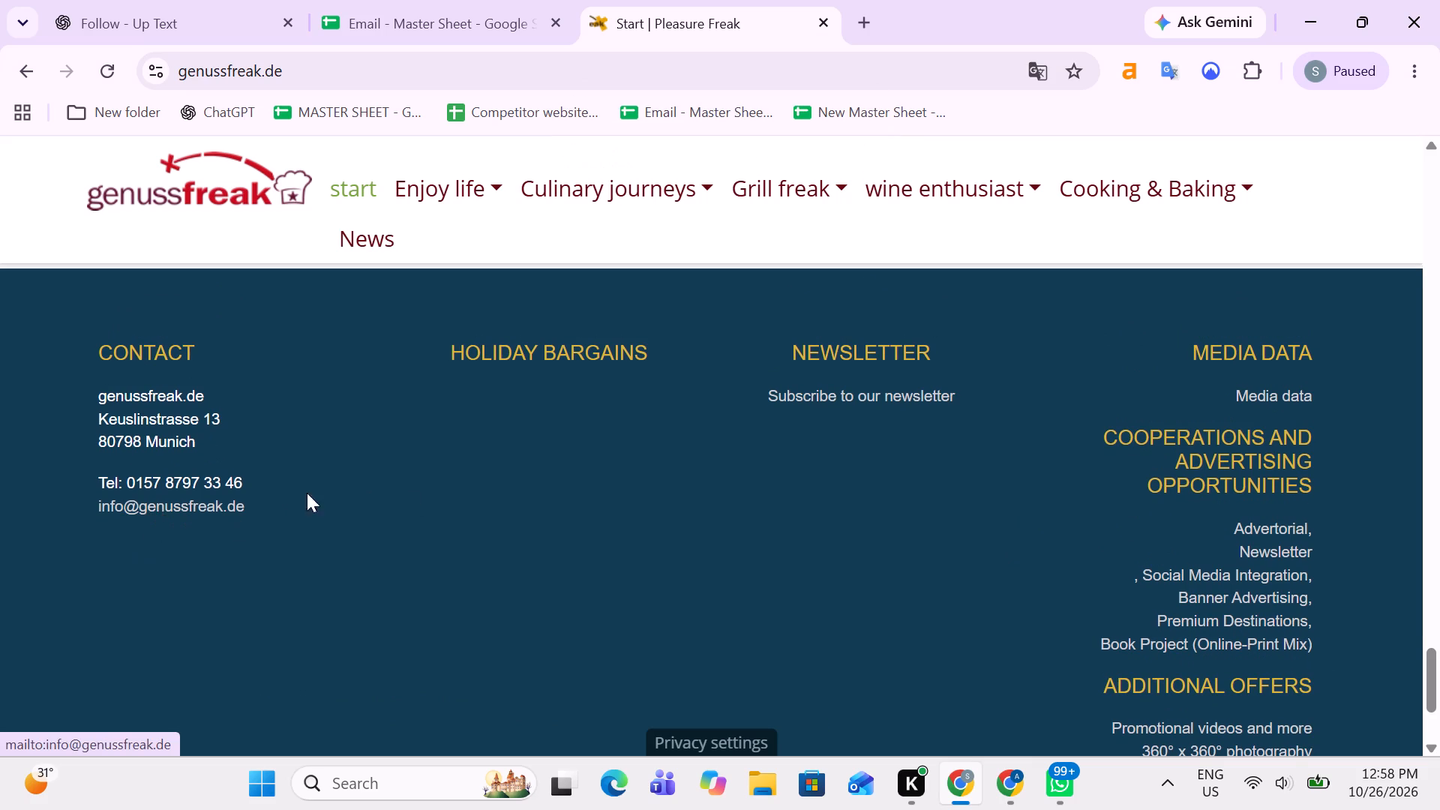
Open the imprint page of genussfreak.de from its footer and look for its contact e-mail address.
scroll(409, 465, "down", 5)
scroll(557, 509, "down", 5)
left_click(760, 667)
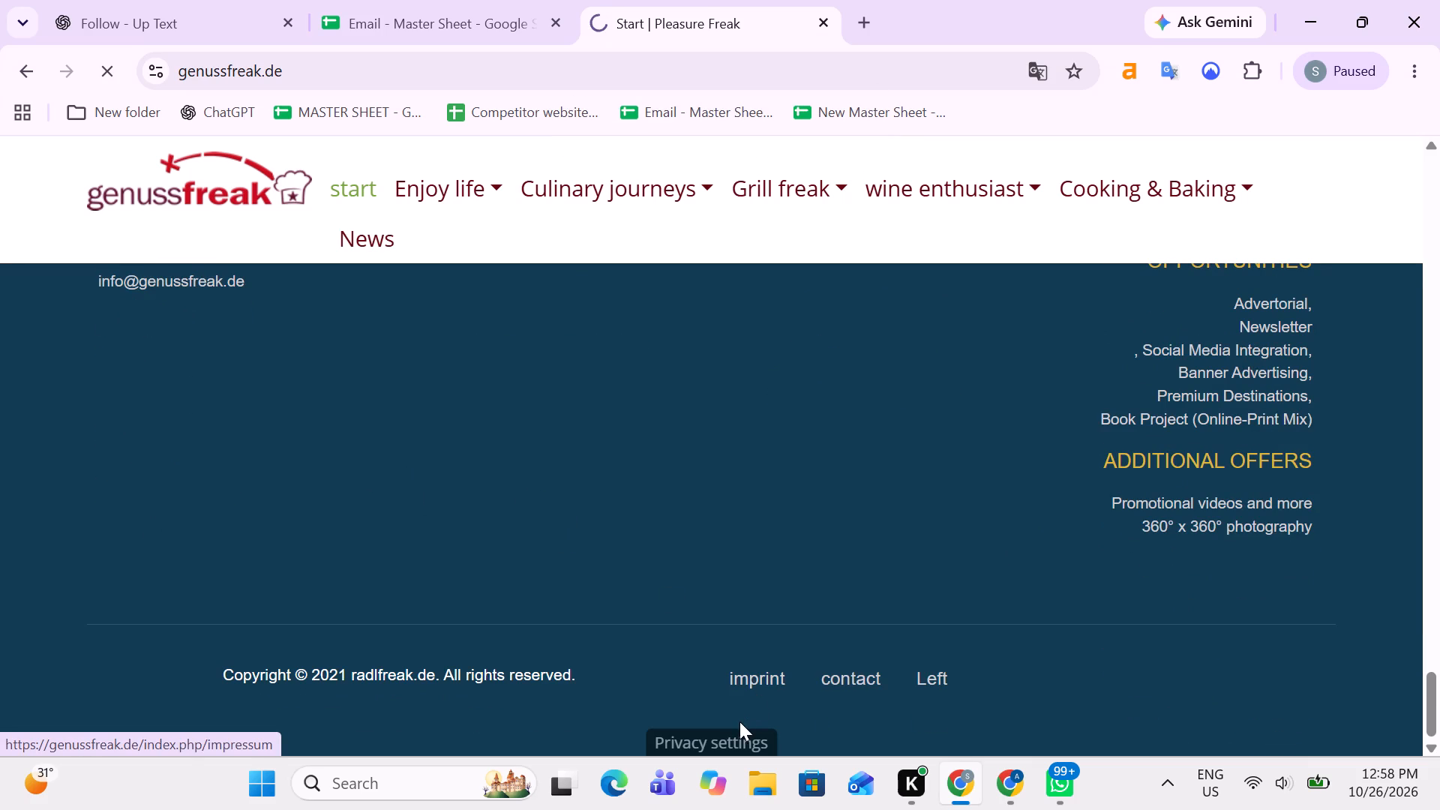
scroll(747, 619, "down", 3)
scroll(663, 589, "down", 4)
scroll(473, 531, "up", 1)
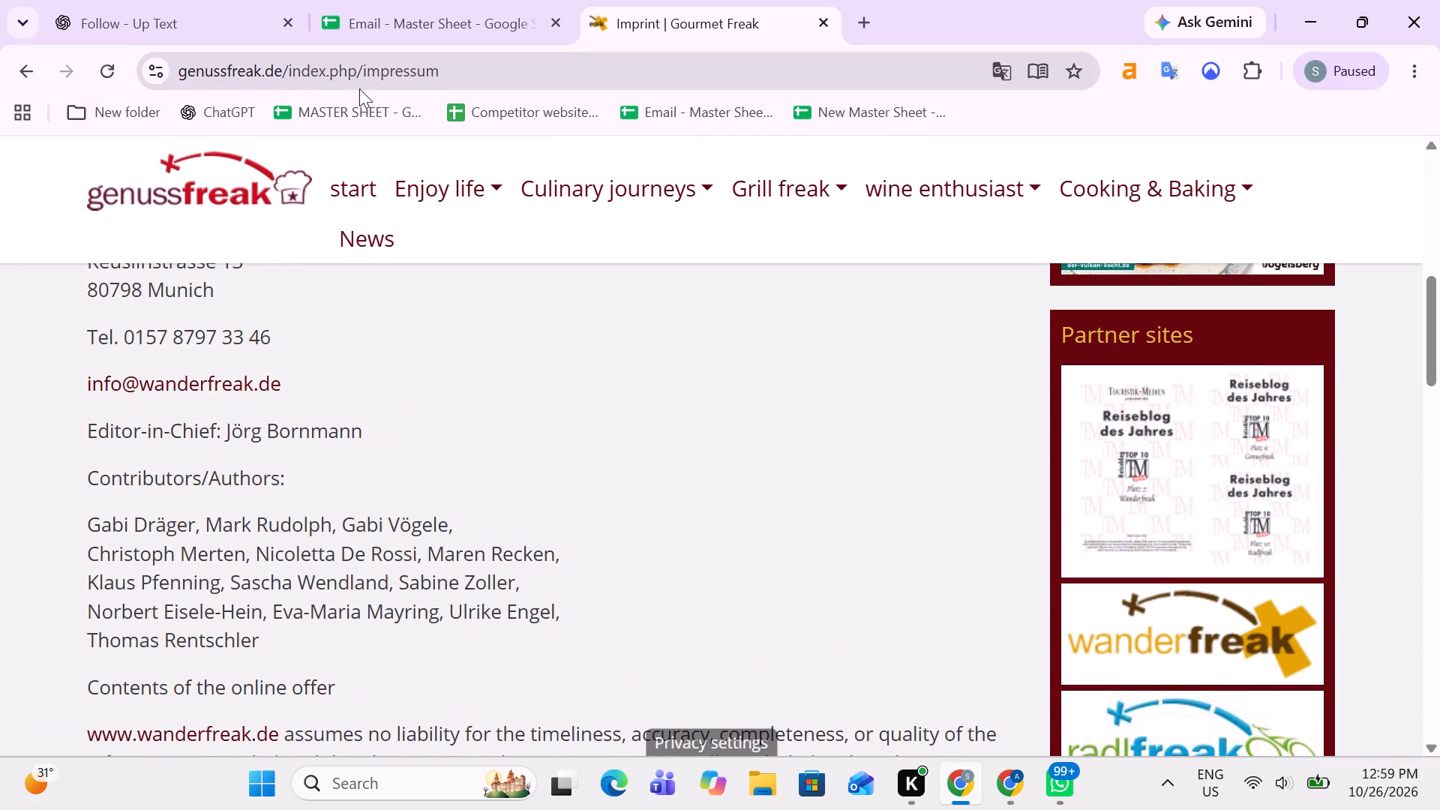
Copy the wanderfreak.de e-mail address from the imprint and append it after a comma to genussfreak.de's contact details in the sheet.
right_click(166, 379)
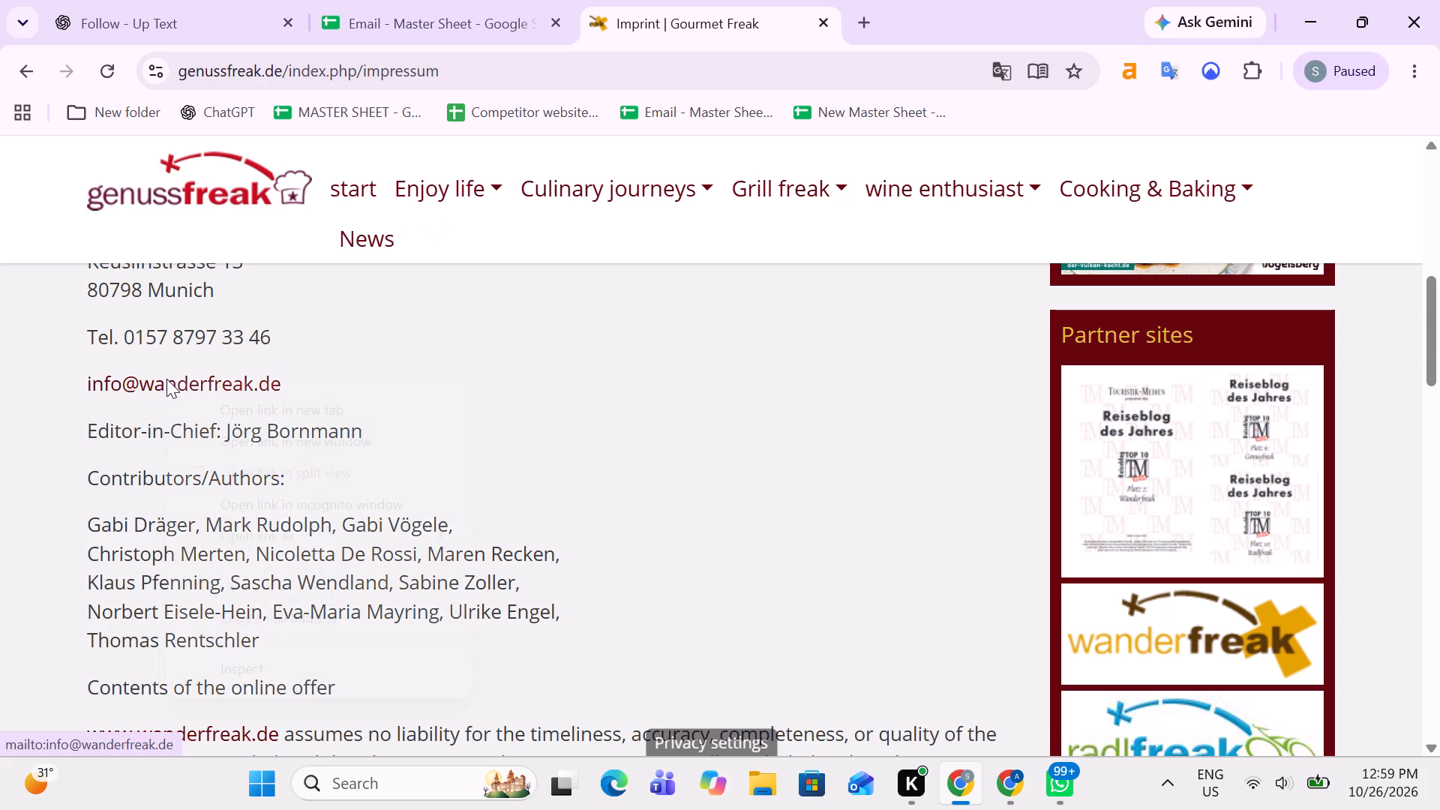
left_click(263, 619)
left_click(385, 0)
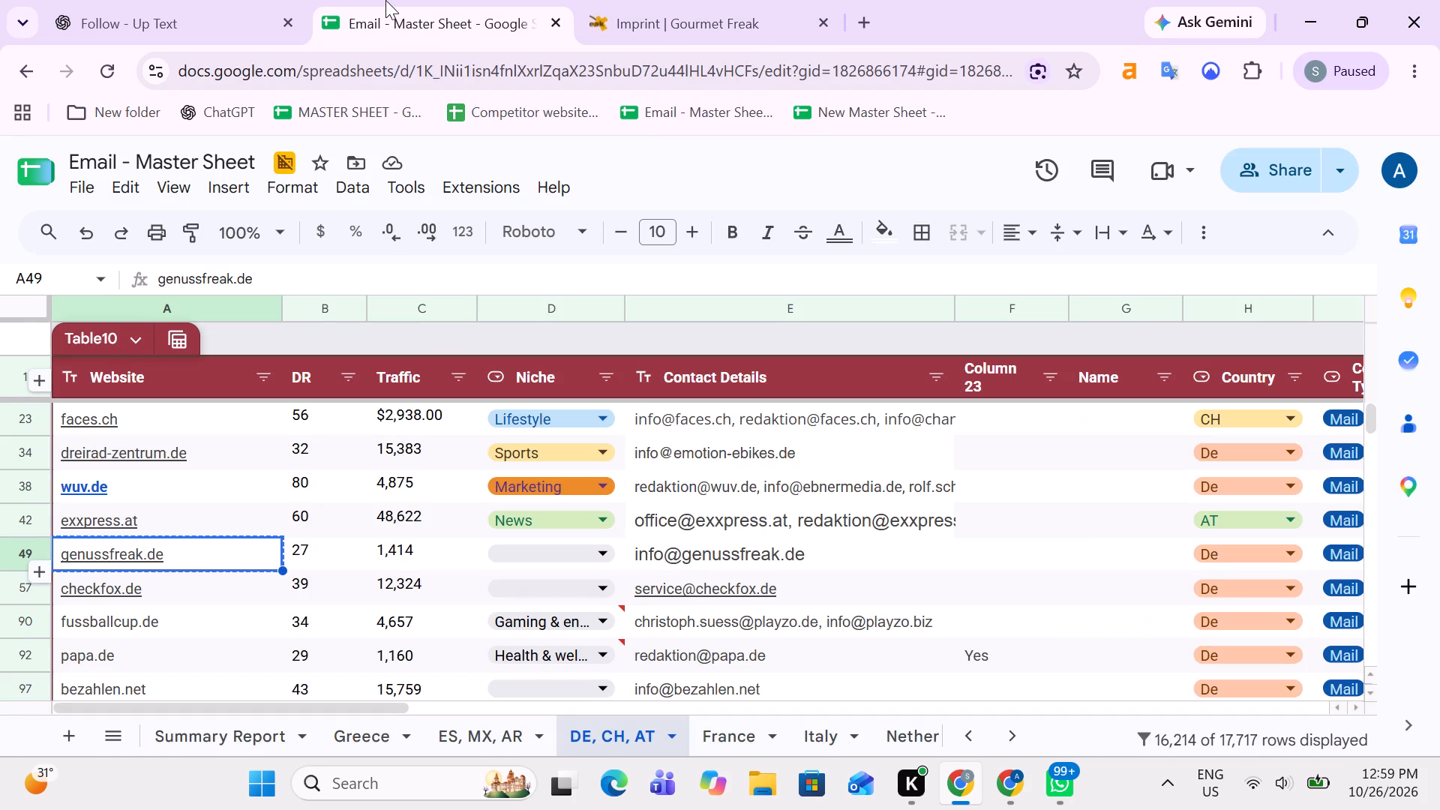
key("Right")
key("Right")
key("Right")
key("Right")
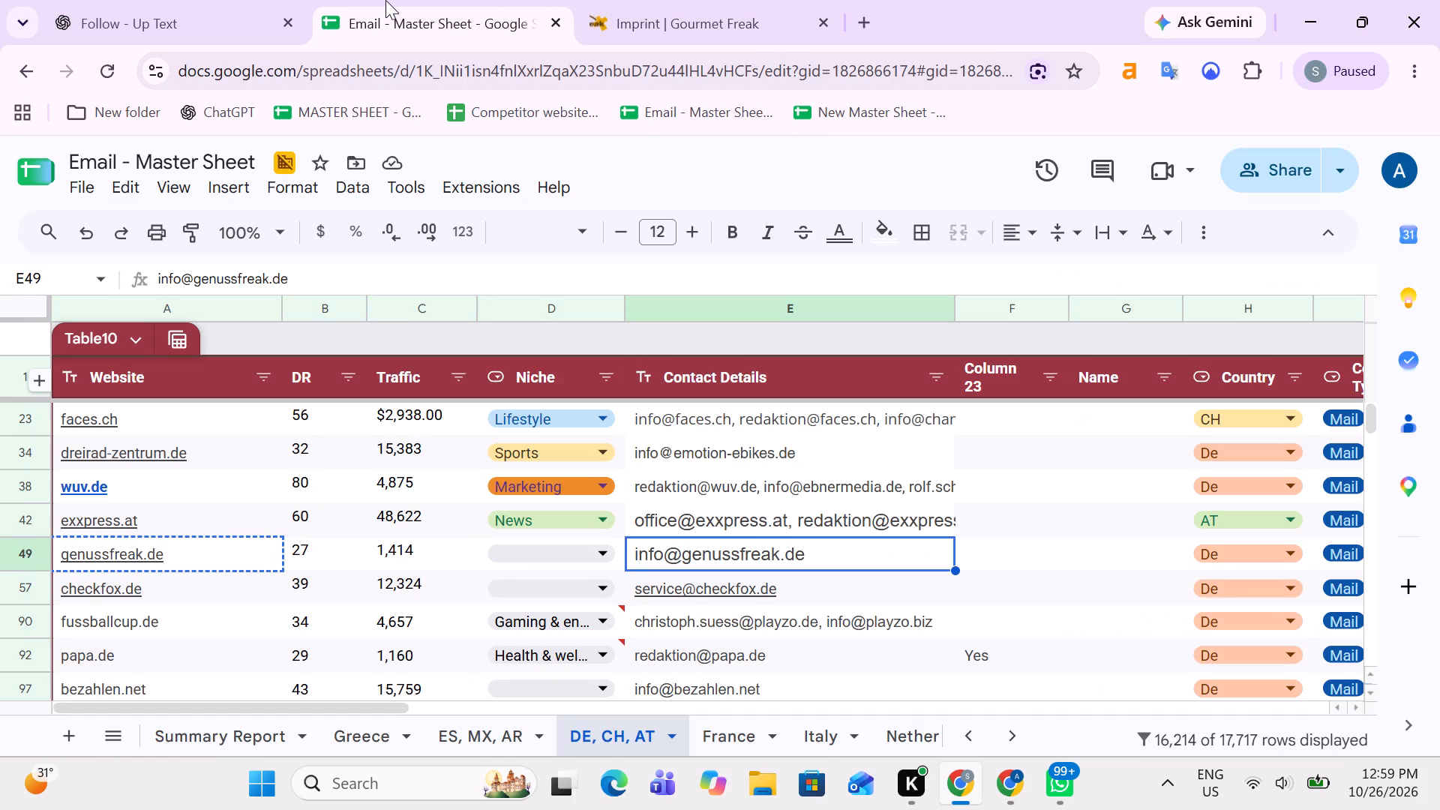
key("Return")
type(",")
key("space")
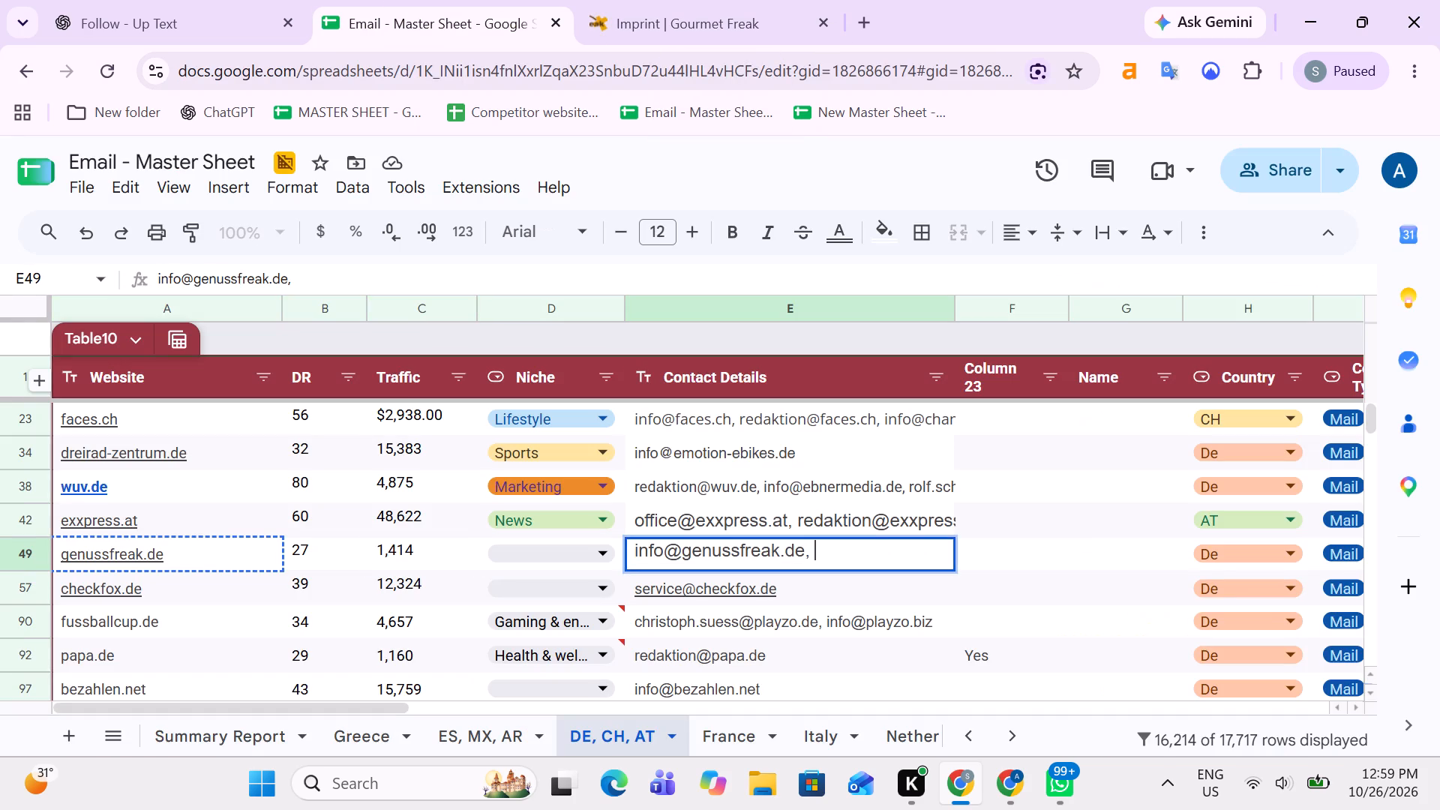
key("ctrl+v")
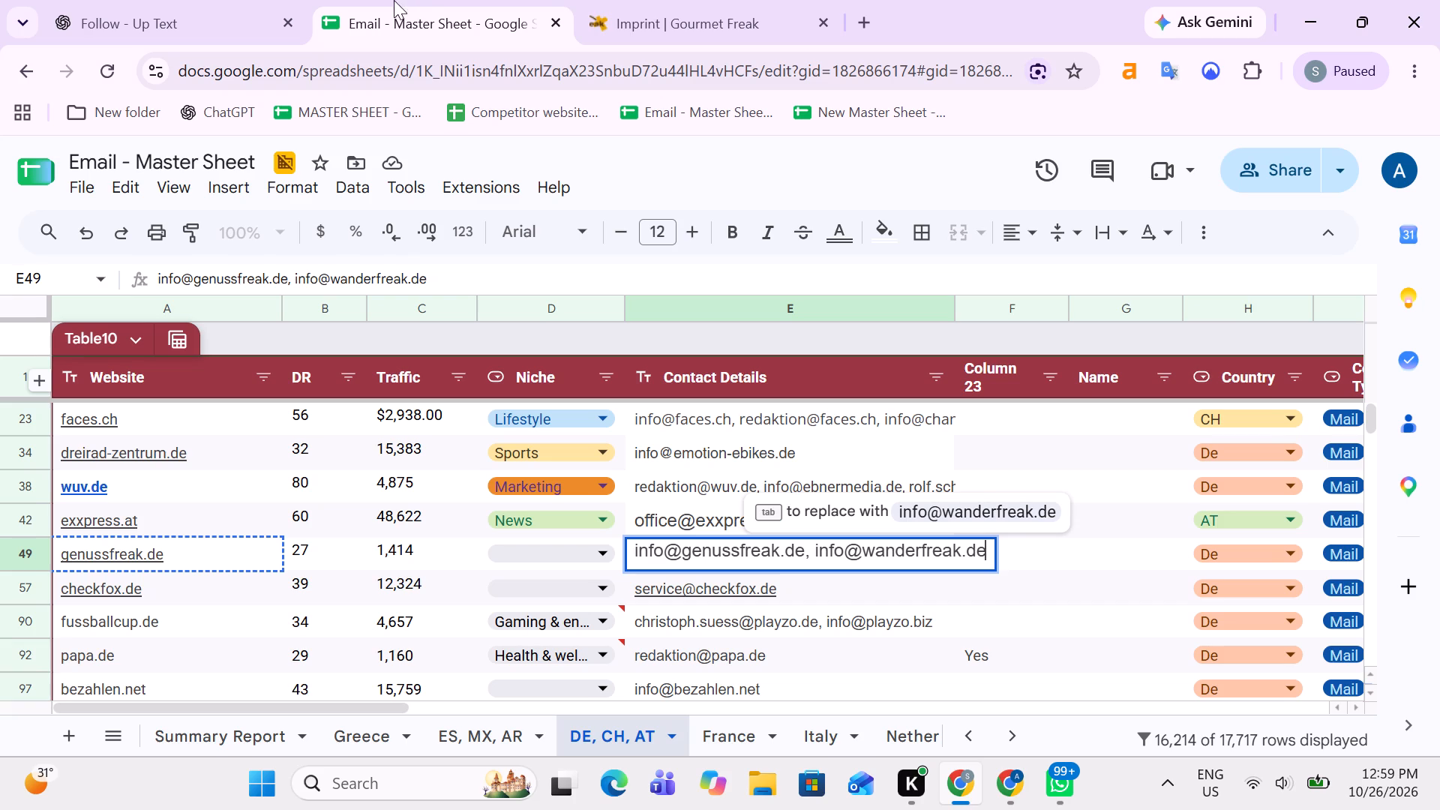
Open the contact page of genussfreak.de from its footer and look for further contact e-mail addresses.
left_click(730, 0)
scroll(678, 364, "down", 4)
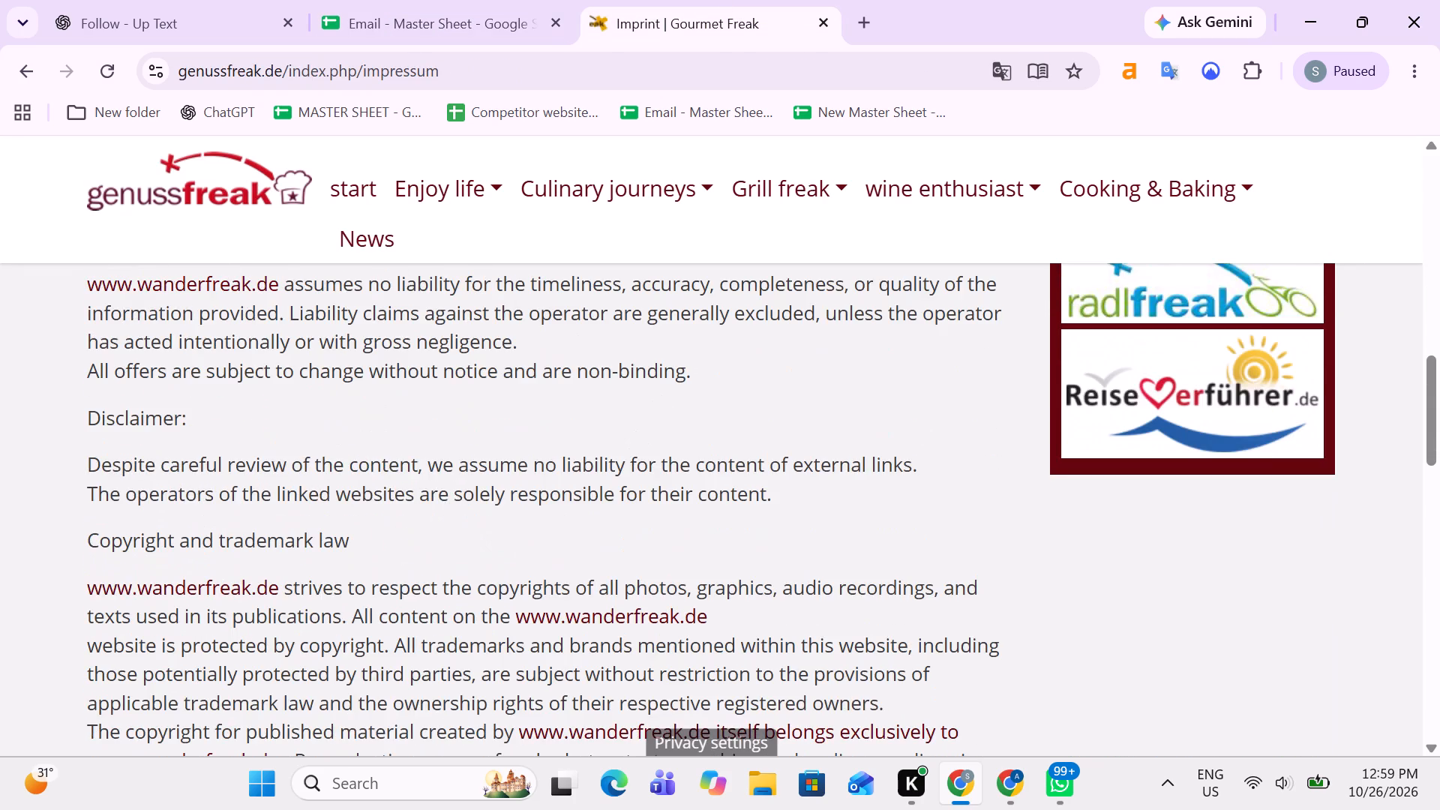
scroll(599, 498, "down", 8)
scroll(669, 533, "down", 7)
scroll(907, 641, "down", 5)
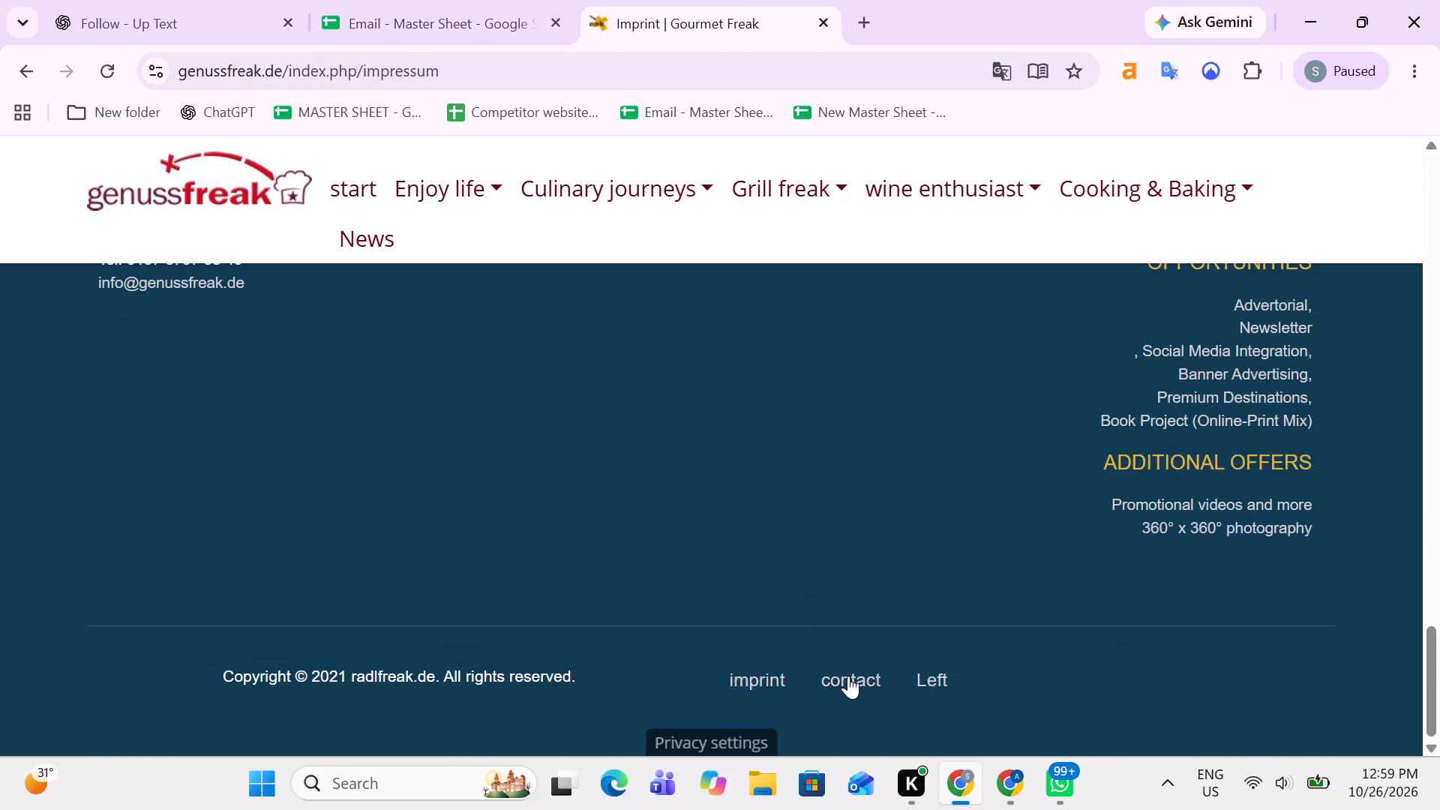
left_click(848, 676)
scroll(249, 501, "down", 2)
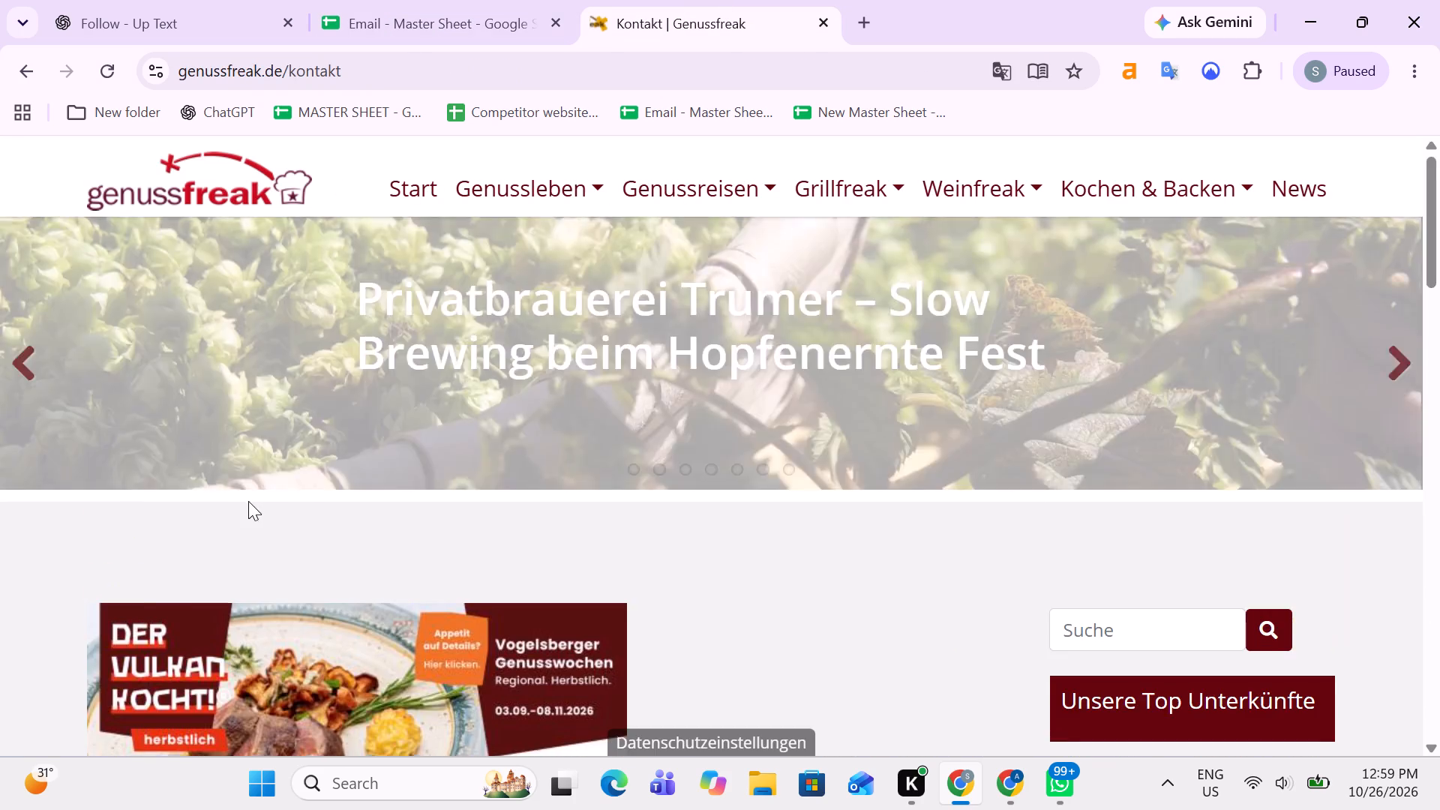
scroll(248, 501, "down", 5)
scroll(308, 503, "down", 6)
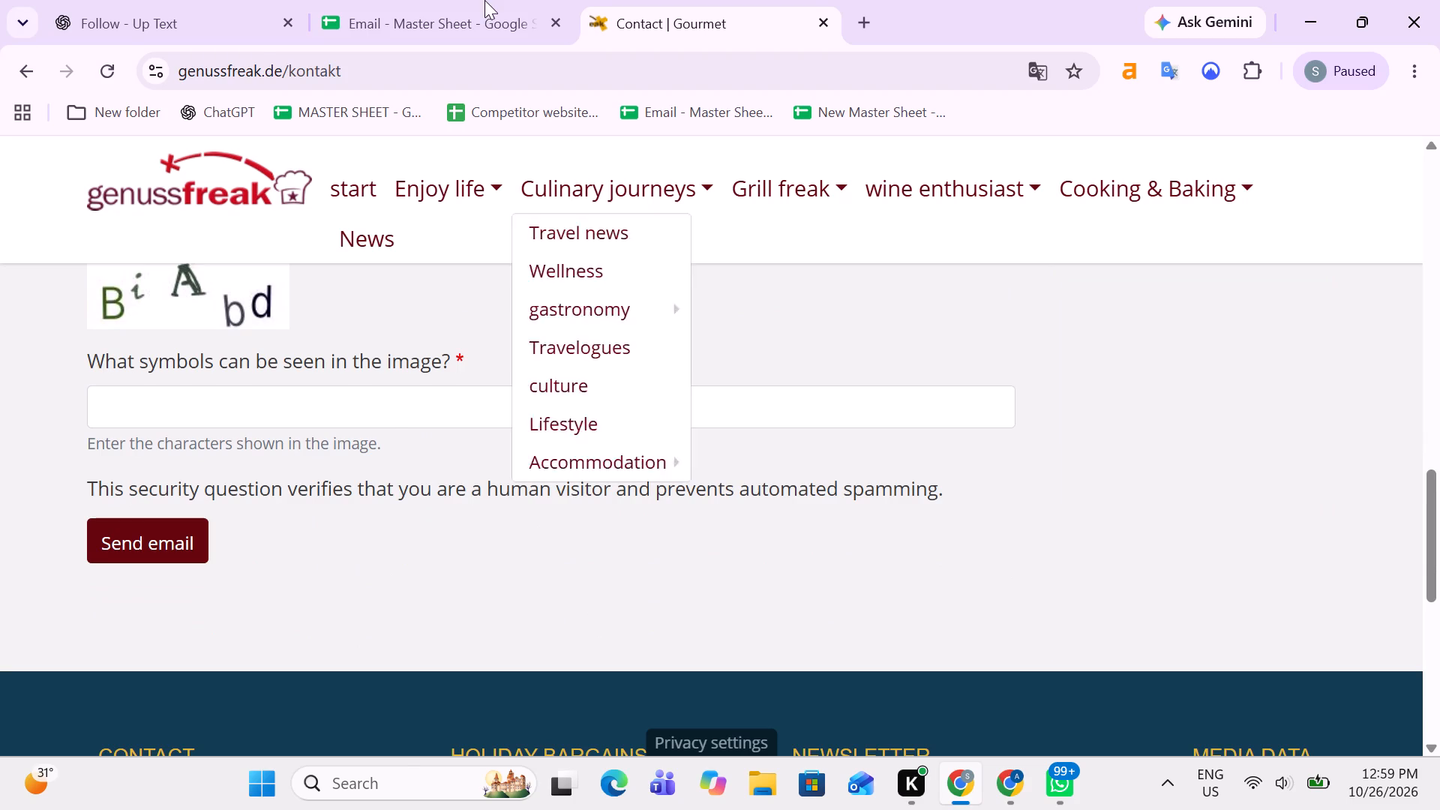
Return to the sheet, commit the edited contact details and set genussfreak.de's niche to Lifestyle.
left_click(486, 0)
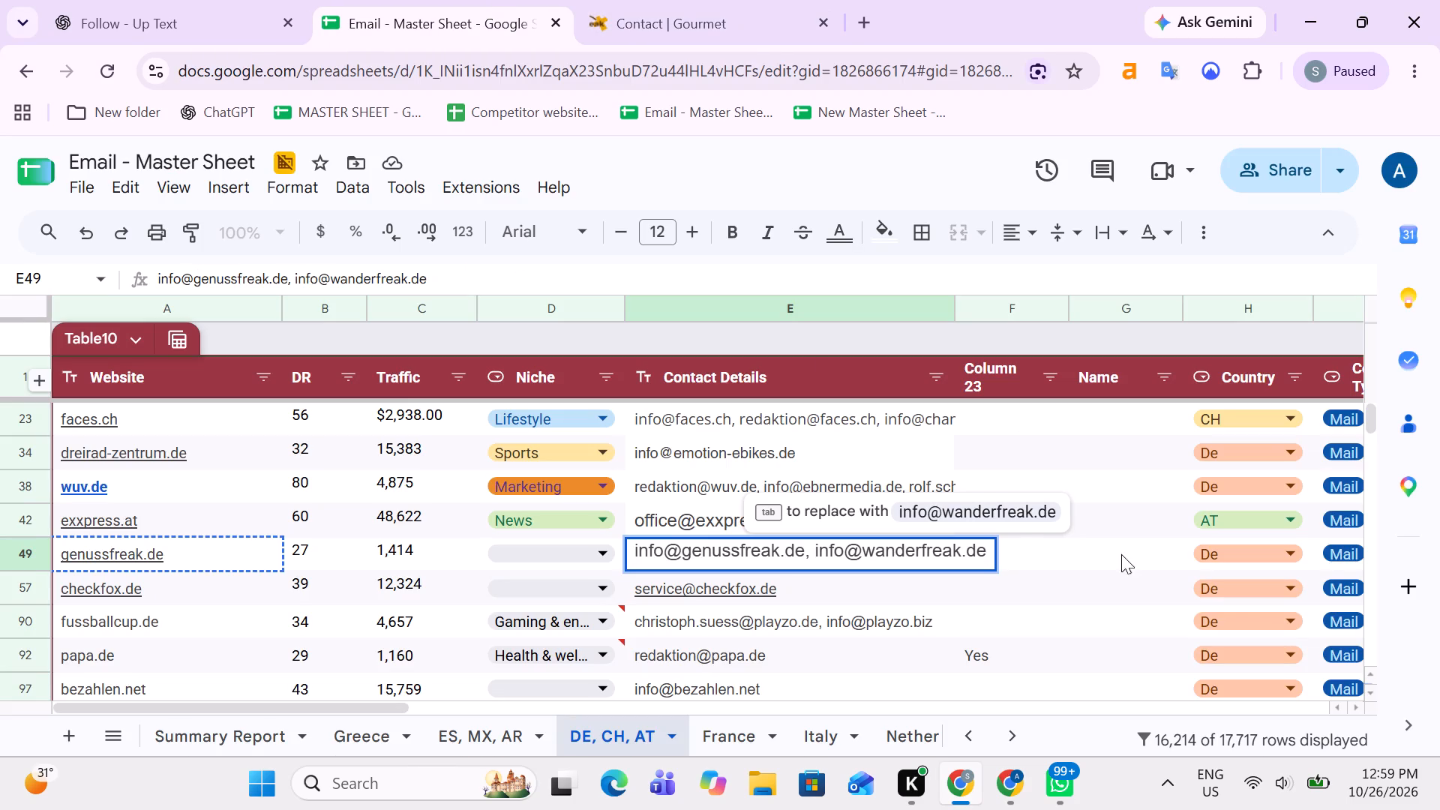
left_click(1068, 559)
key("Left")
key("Left")
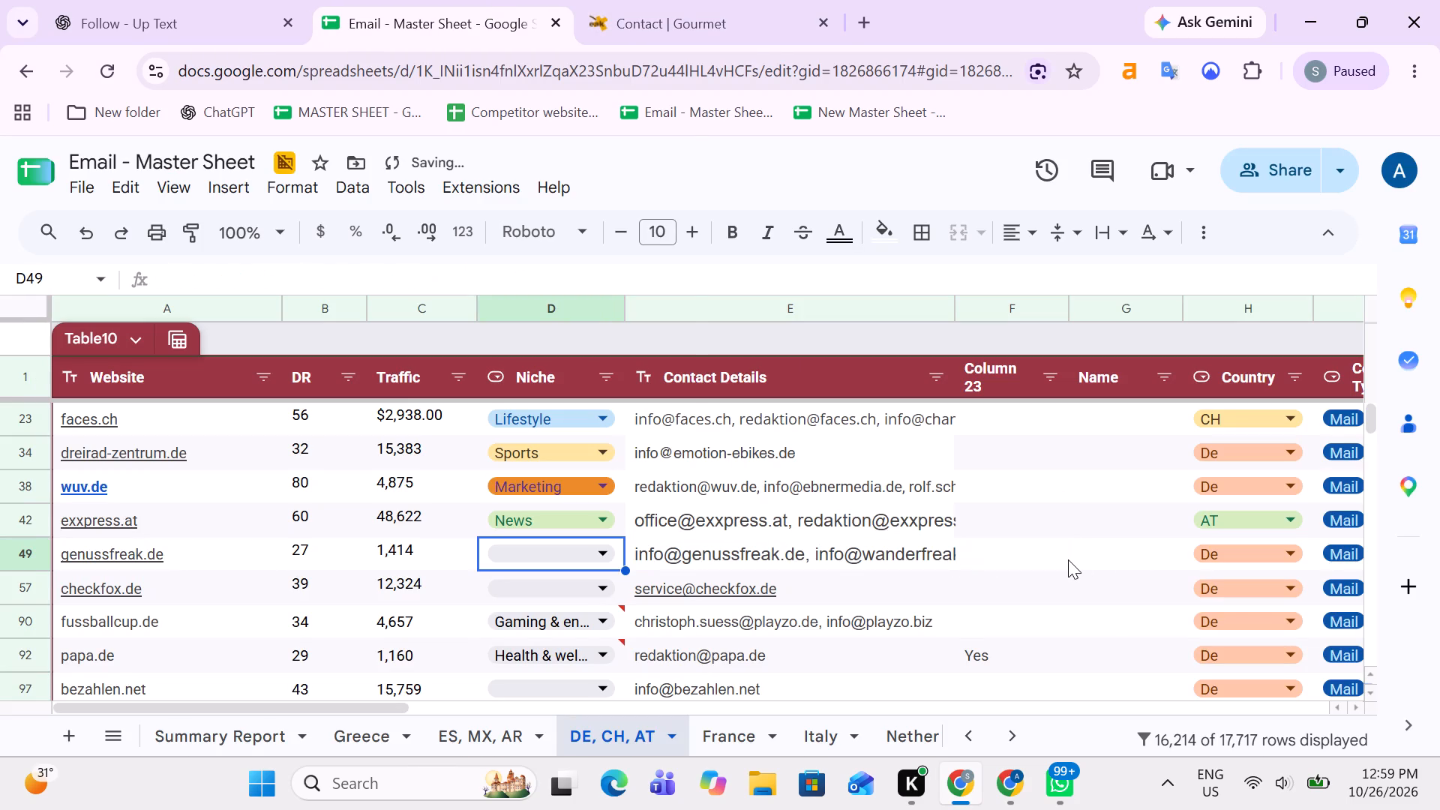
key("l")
key("Down")
key("Return")
Select the checkfox.de website entry in the sheet.
key("Right")
key("Left")
key("Left")
key("Left")
key("Left")
key("Left")
key("Left")
key("Left")
key("Left")
key("Left")
key("Left")
key("Left")
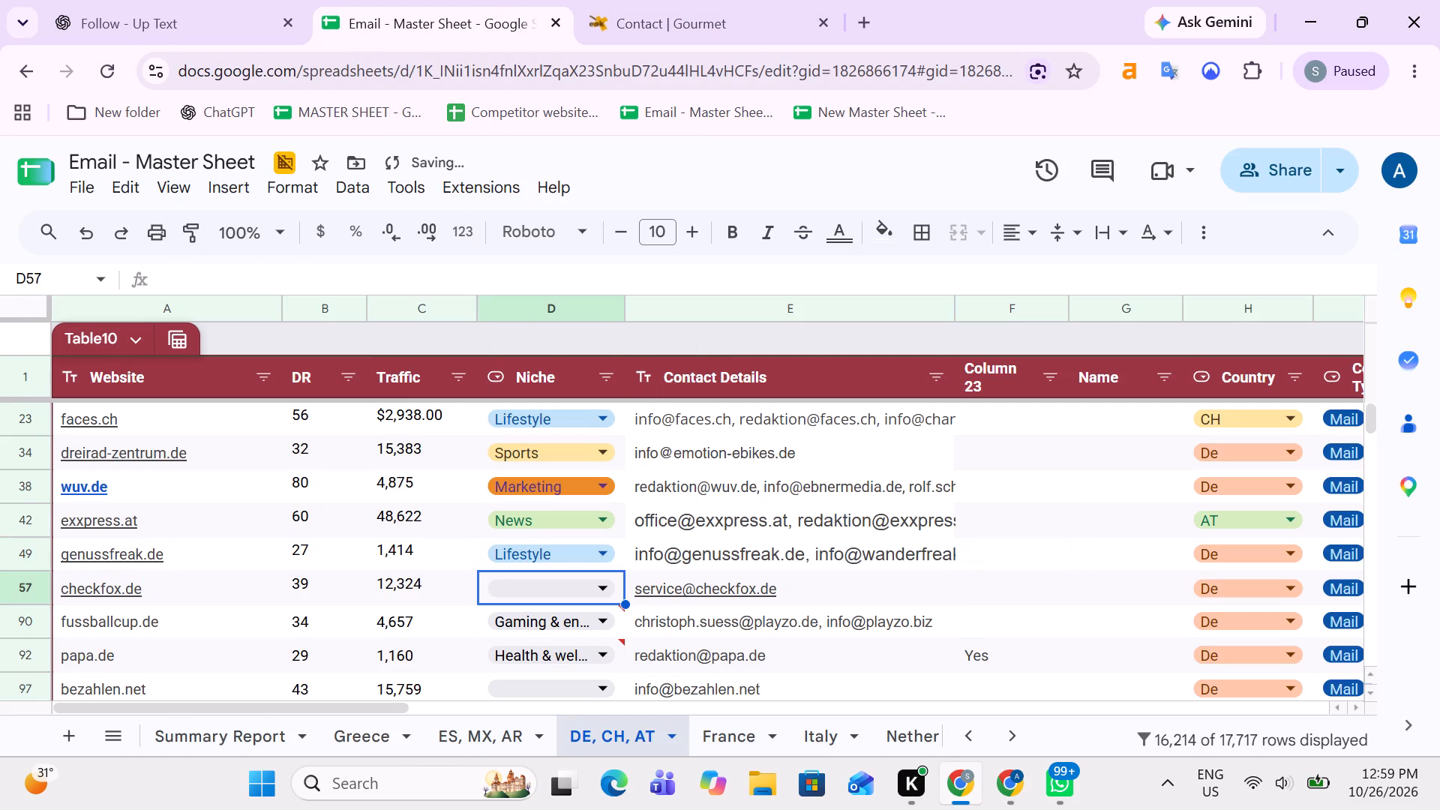